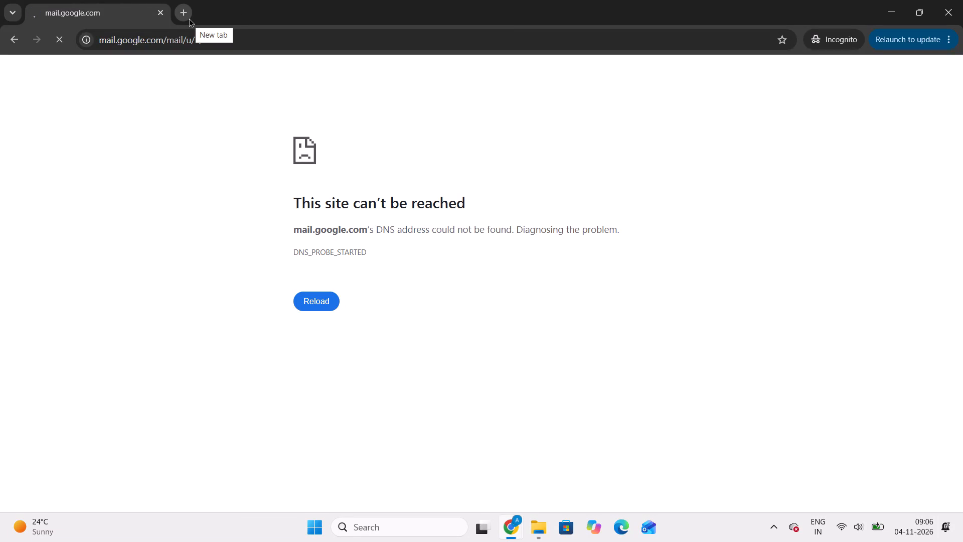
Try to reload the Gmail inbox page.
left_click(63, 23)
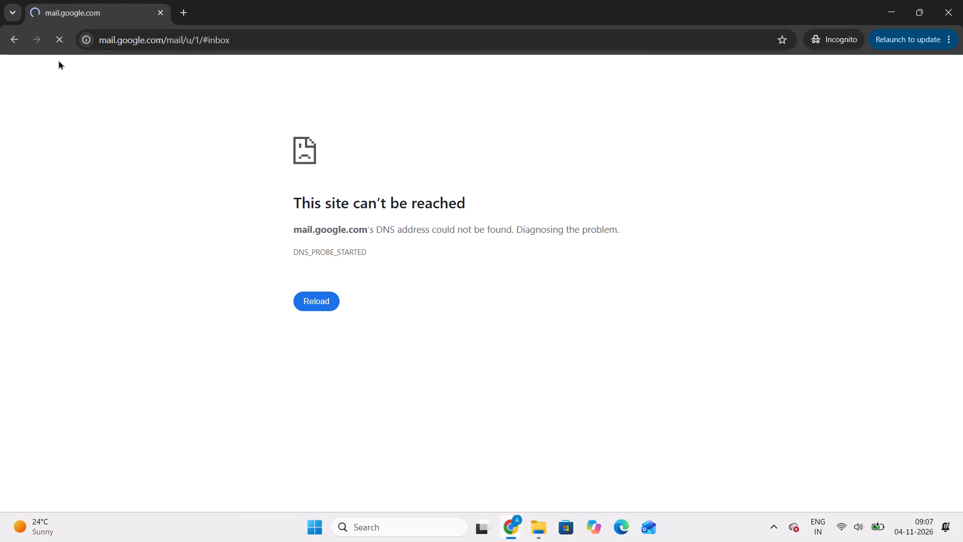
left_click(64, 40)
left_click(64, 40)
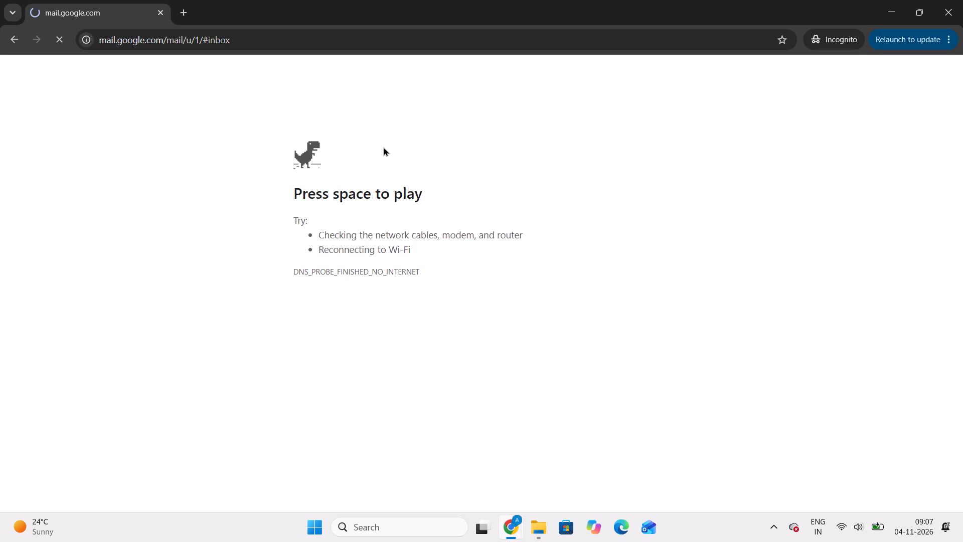
Switch the computer's Wi-Fi connection to the open network Mahendra1 2.
left_click(841, 522)
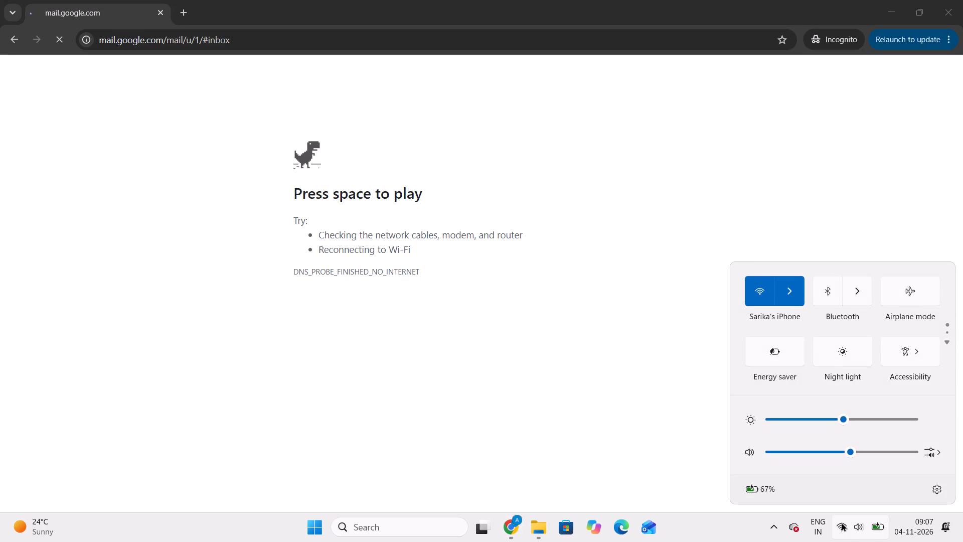
left_click(793, 302)
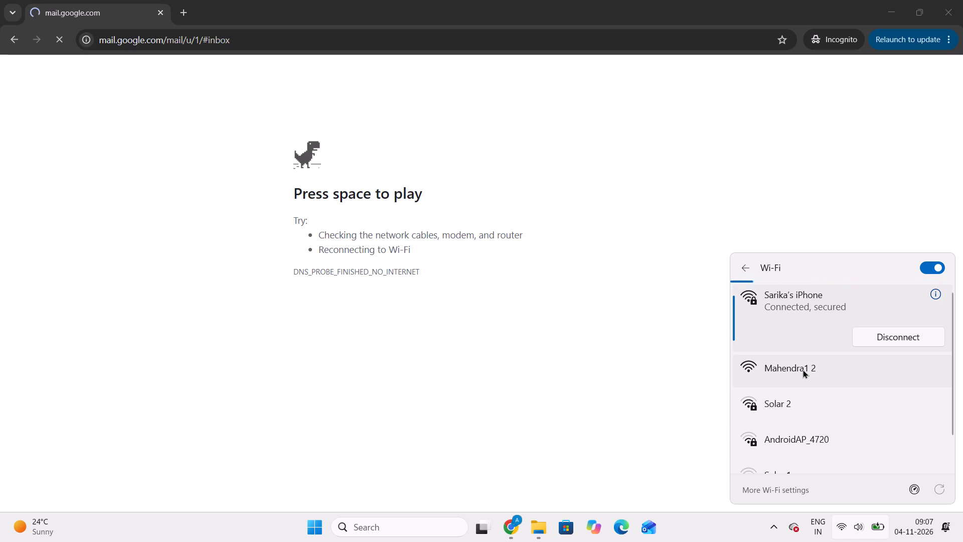
left_click(802, 369)
left_click(840, 402)
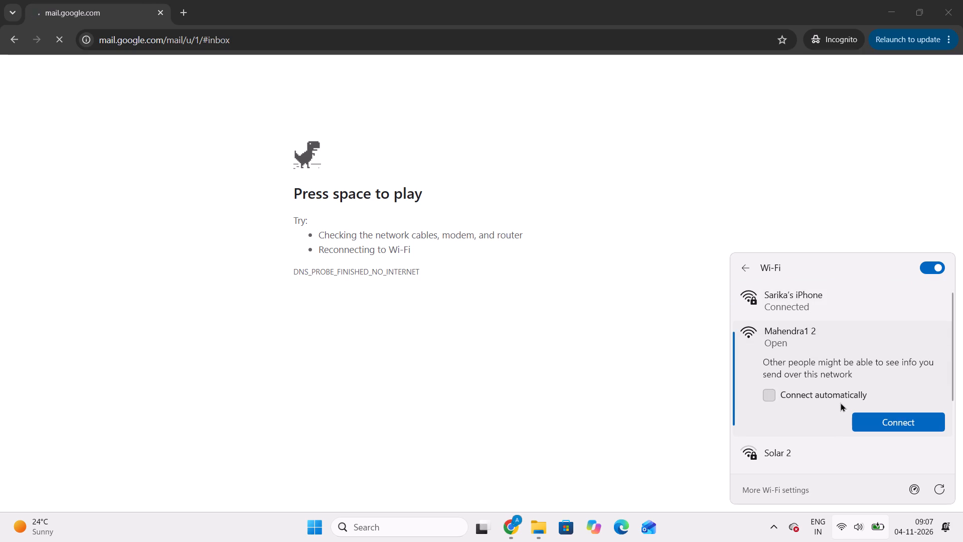
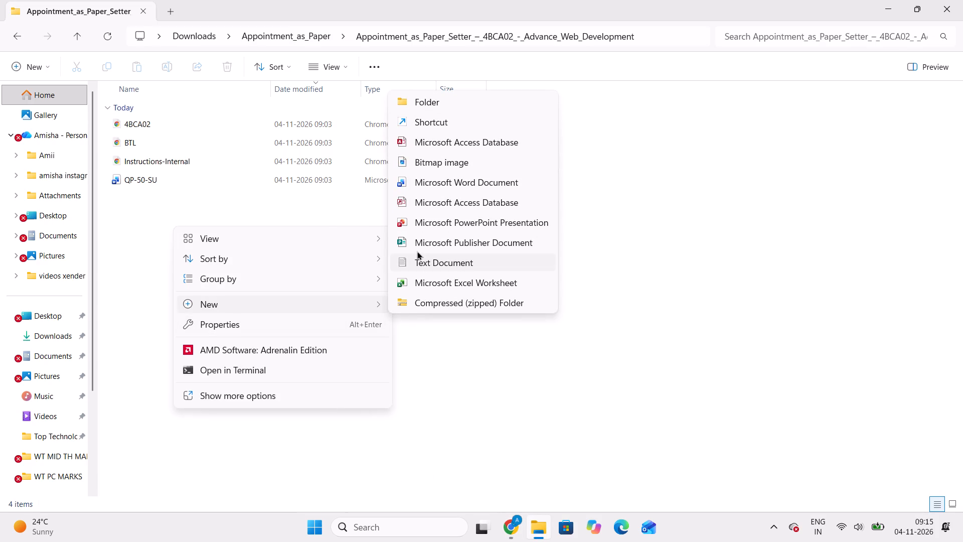
left_click(455, 182)
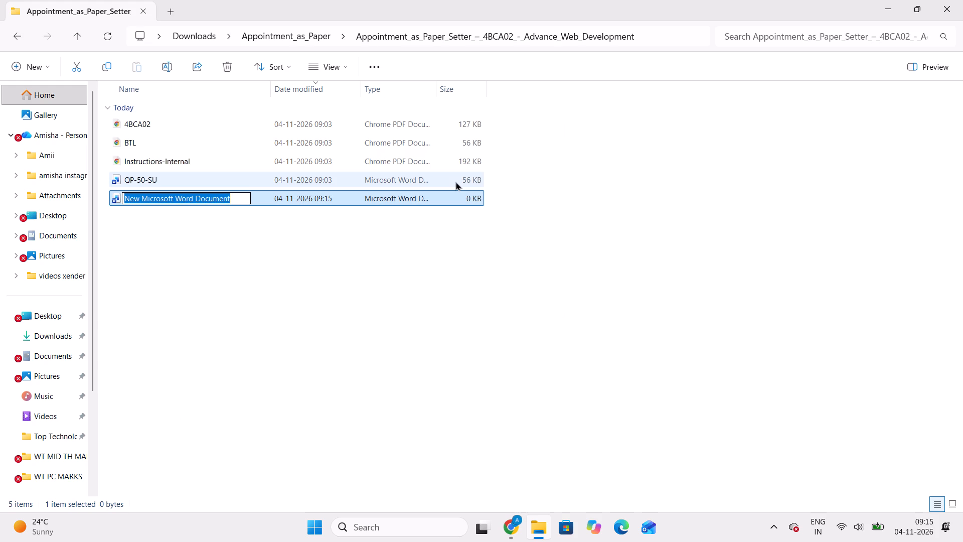
type("QA")
key("BackSpace")
key("b")
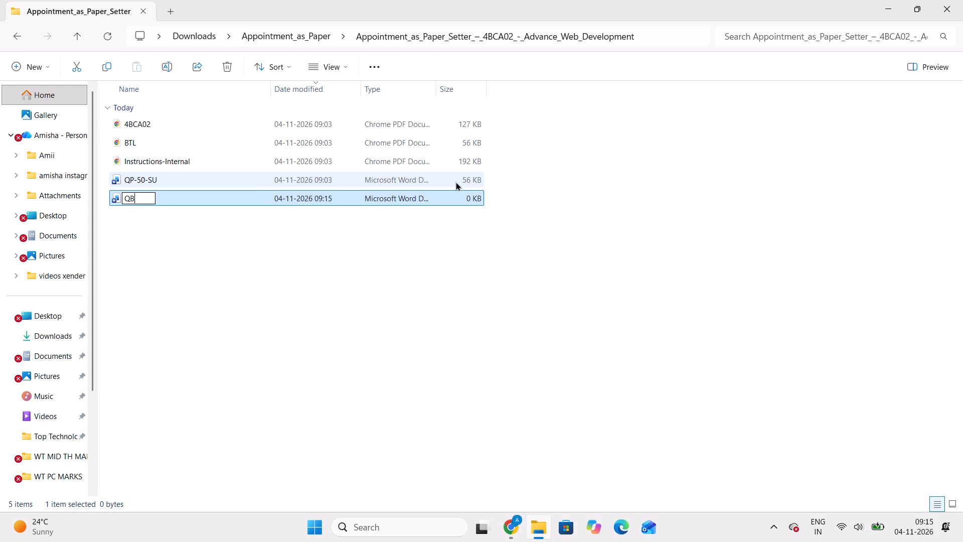
key("Return")
key("Return")
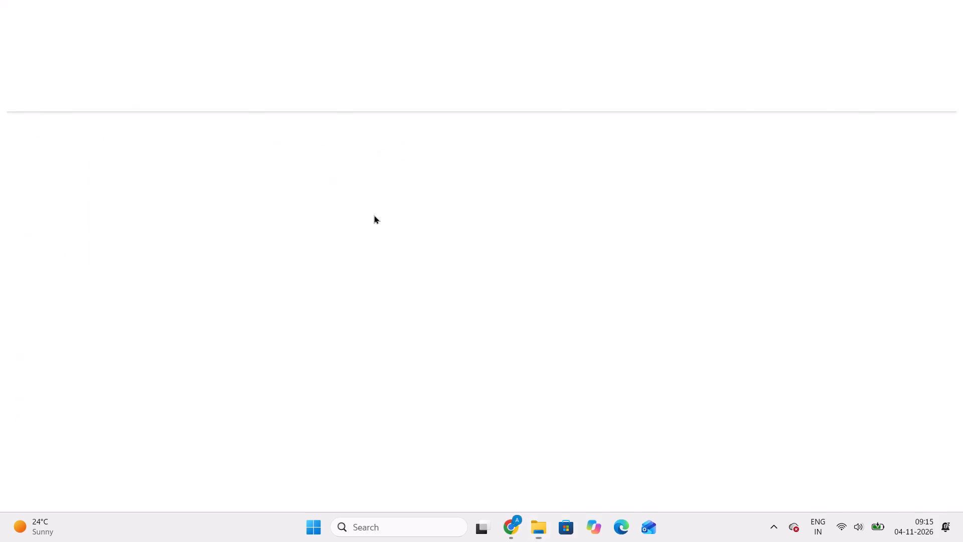
Paste the copied question bank into the QB Word document and save it.
key("ctrl+v")
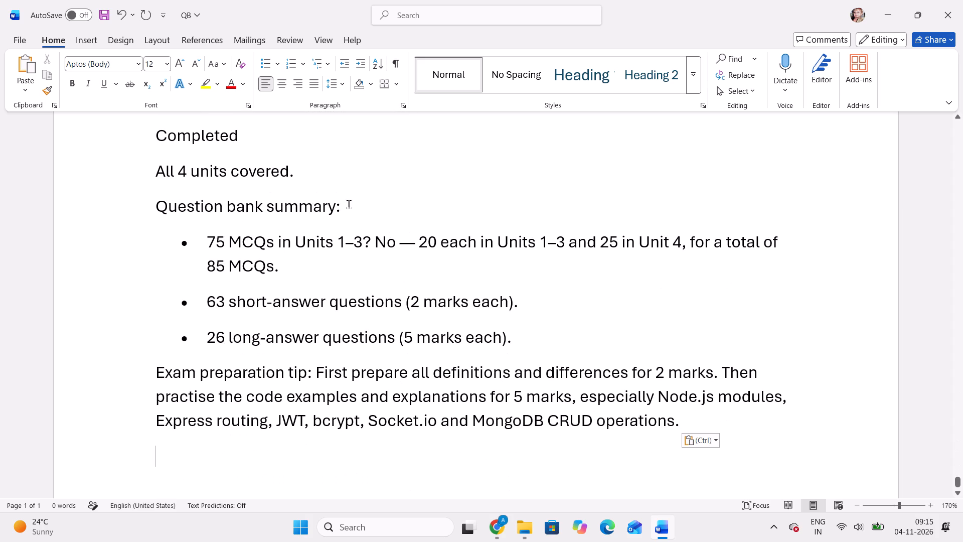
left_click(349, 204)
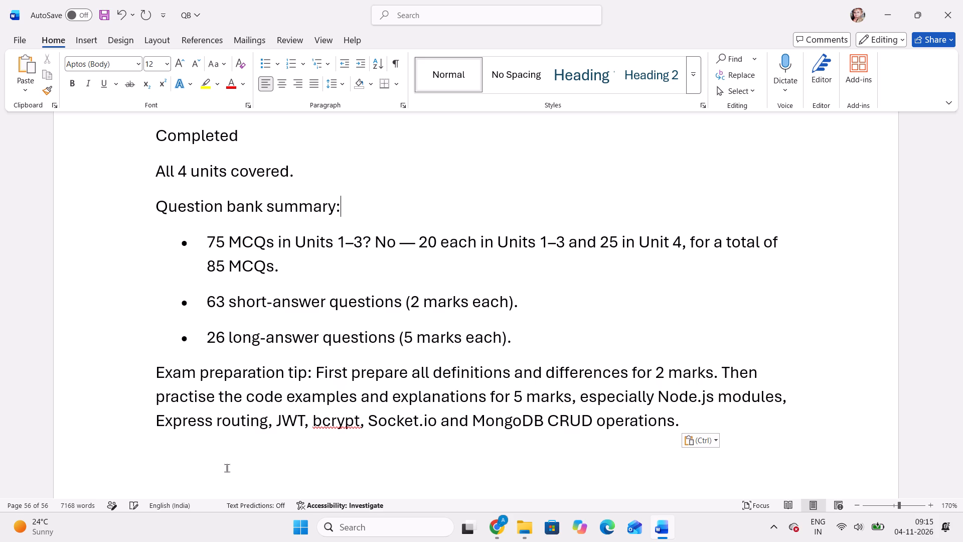
key("ctrl+s")
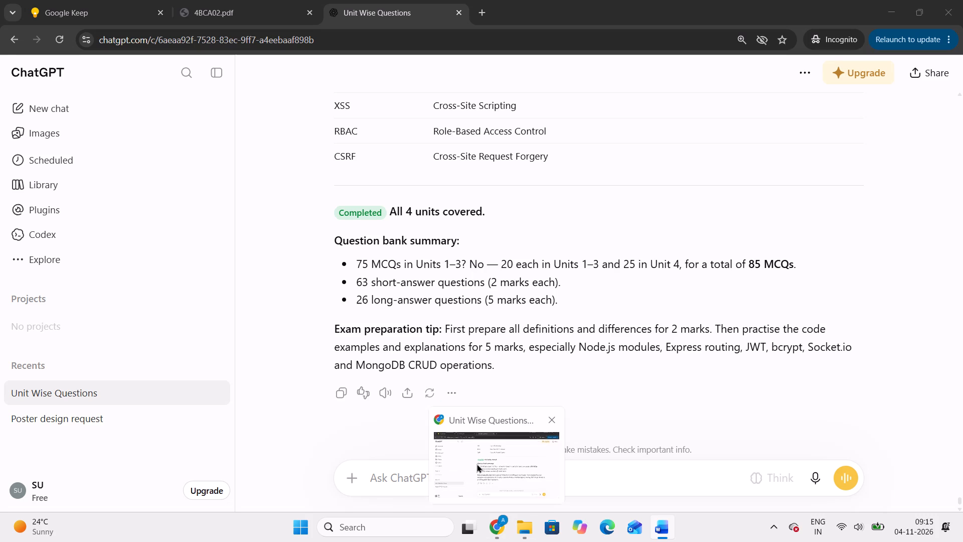
Skim the pasted question bank in QB from the closing summary back to the Unit 1 heading on the first page.
left_click(476, 464)
left_click(656, 532)
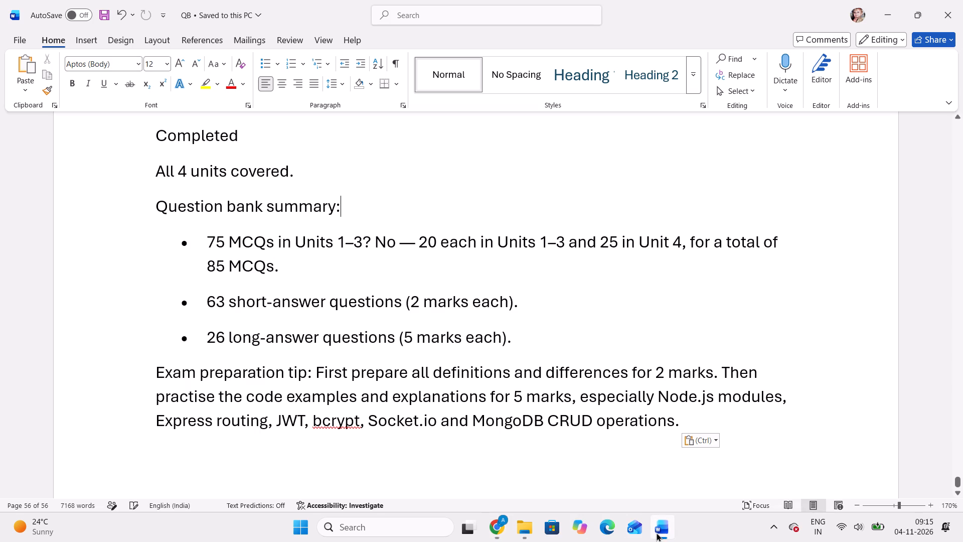
left_click(956, 476)
left_click_drag(956, 476, 957, 472)
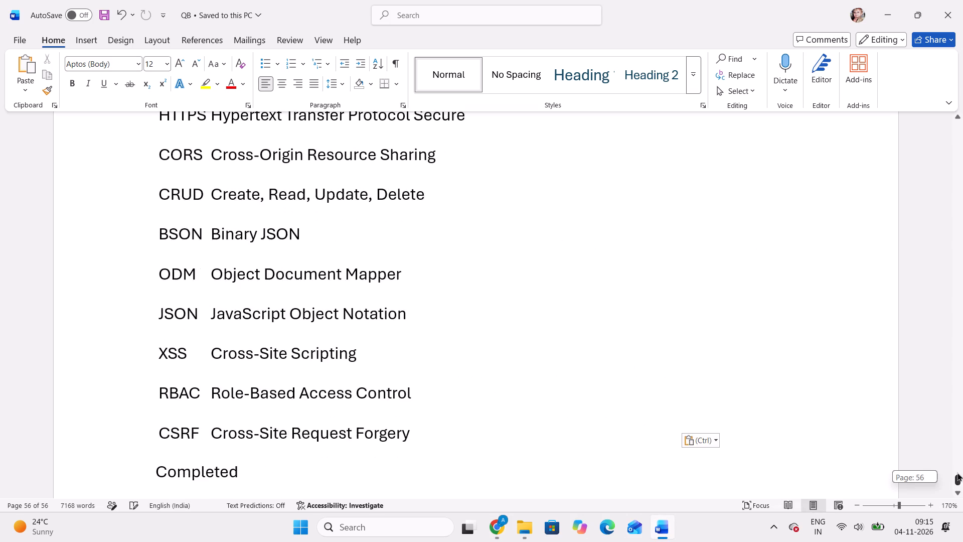
left_click_drag(957, 472, 962, 386)
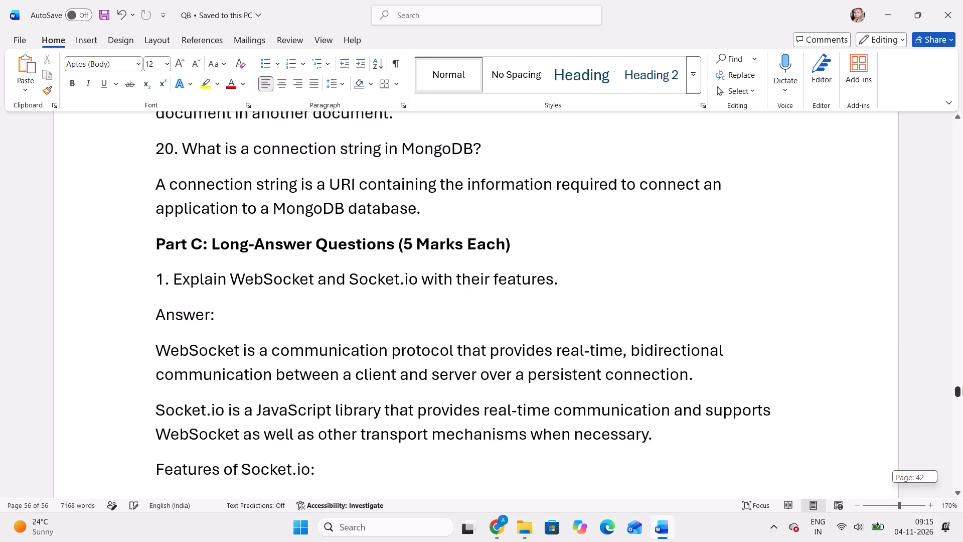
left_click_drag(962, 386, 962, 335)
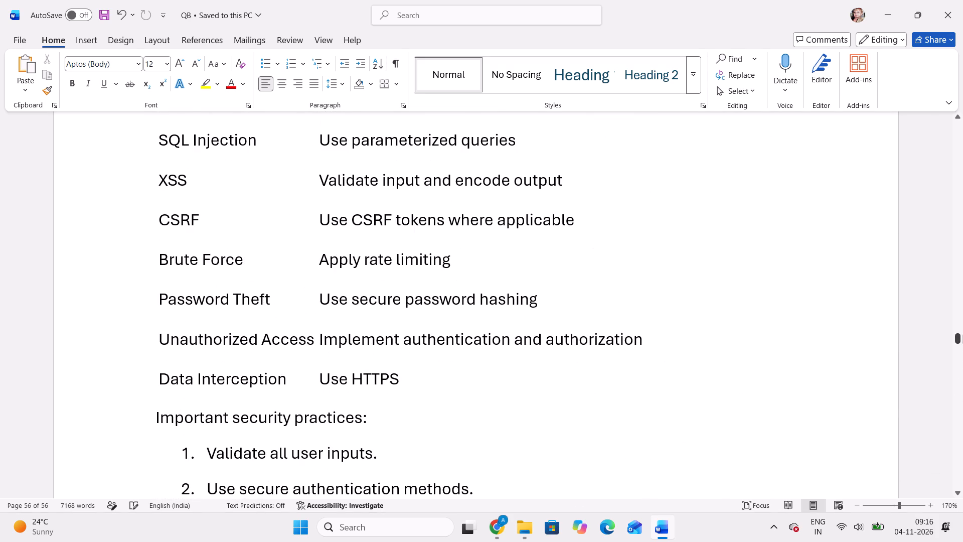
left_click_drag(962, 335, 962, 183)
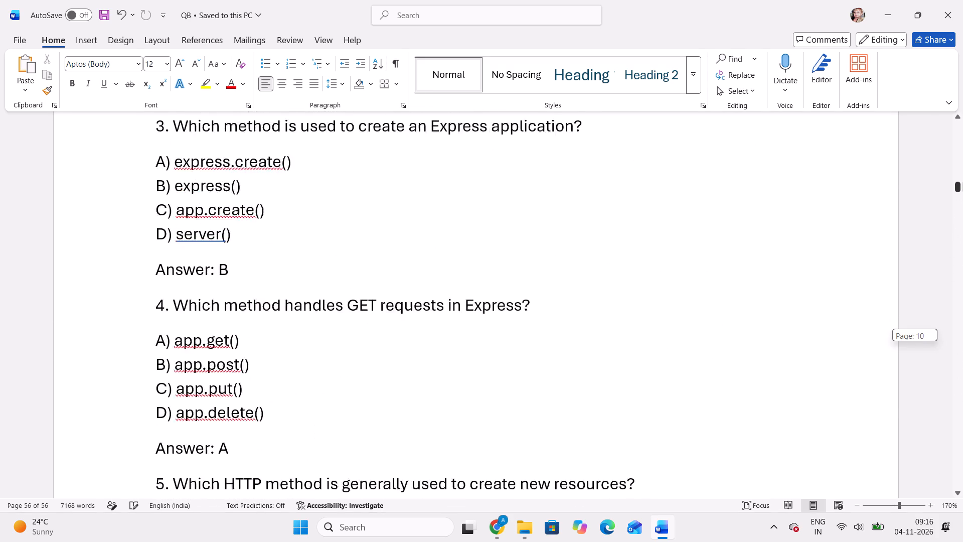
left_click_drag(962, 183, 962, 124)
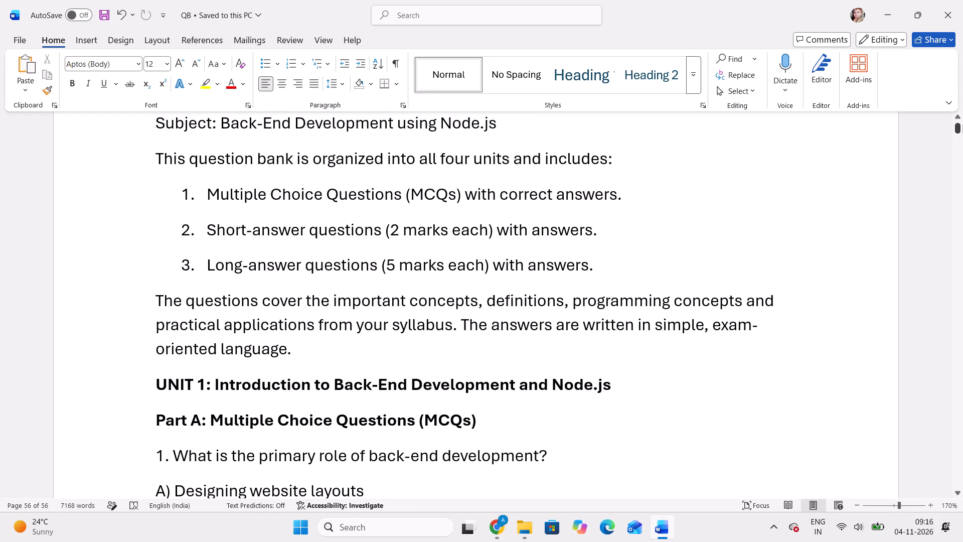
left_click(581, 245)
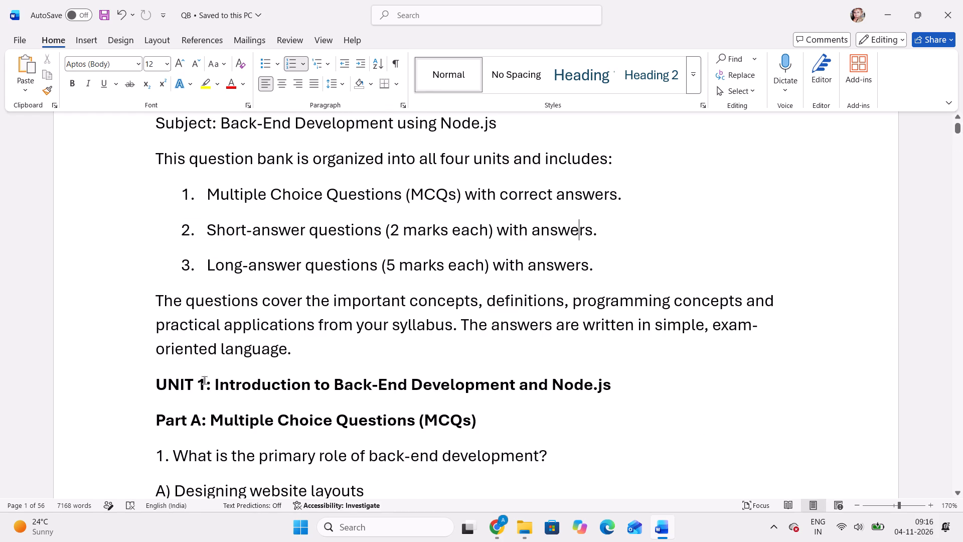
Search the document for "UNIT 1", copied from the Unit 1 heading, and go through all its occurrences.
left_click_drag(204, 380, 176, 380)
key("ctrl+c")
key("ctrl+f")
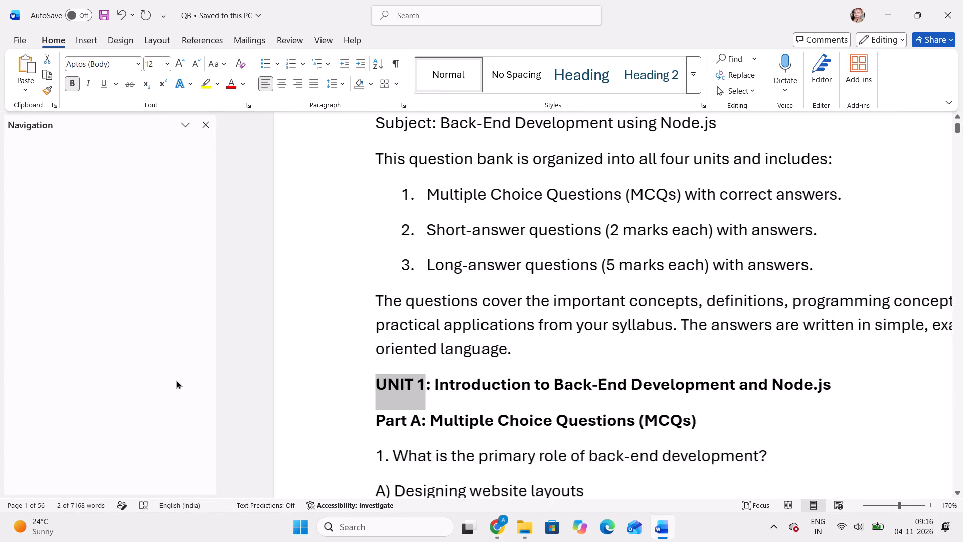
key("ctrl+v")
key("Return")
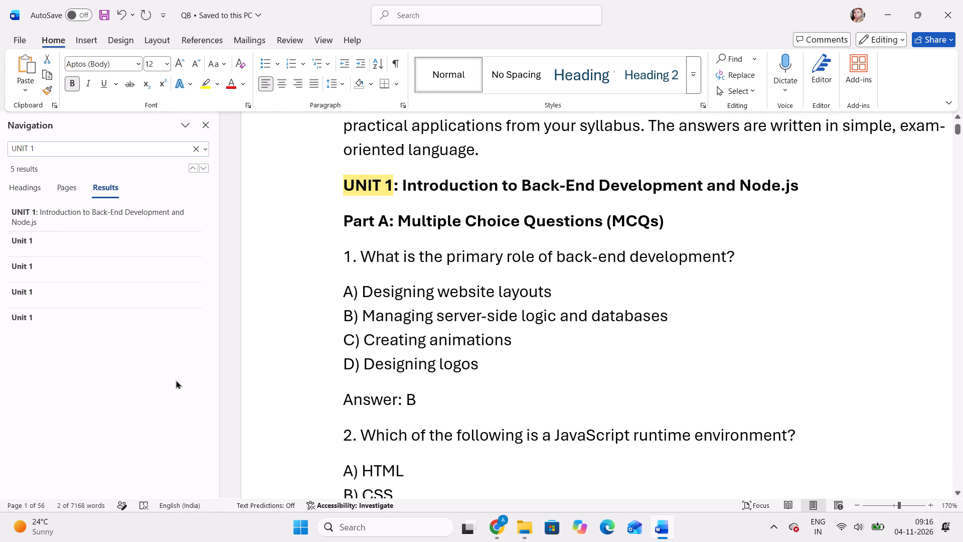
key("Return")
key("Return")
key("Return")
key("Return")
key("Return")
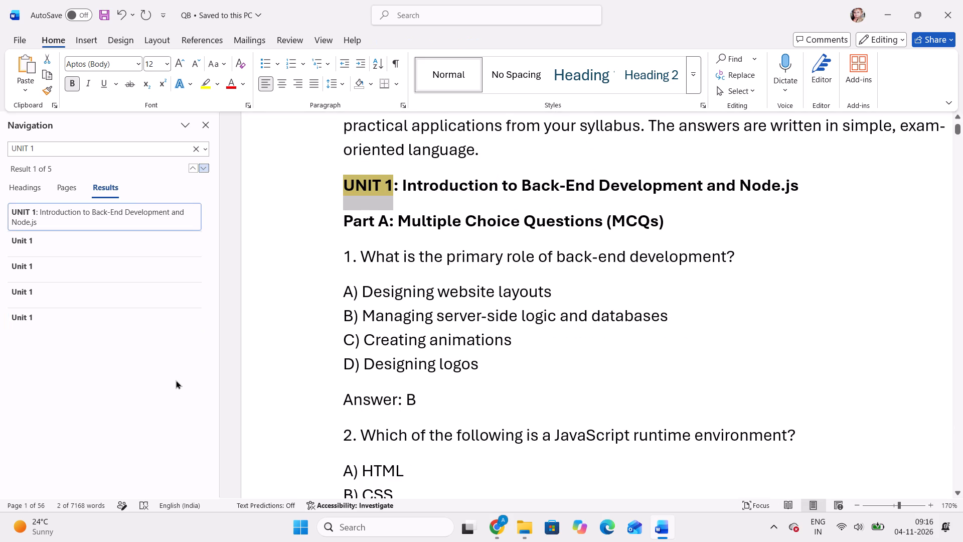
Change the document search to "UNIT 2" and look back through the Unit 1 questions to the document title.
key("ctrl+f")
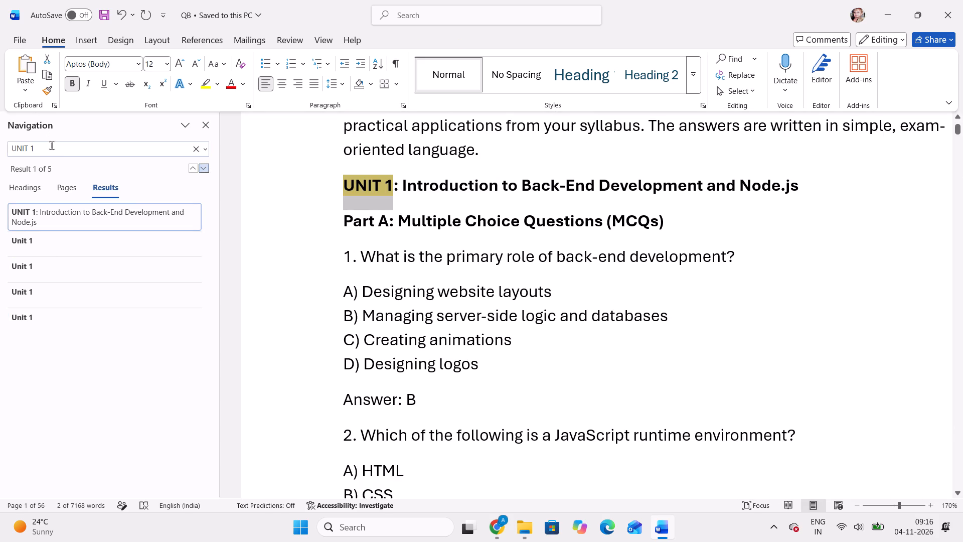
left_click(58, 152)
key("Right")
key("BackSpace")
key("3")
key("BackSpace")
key("2")
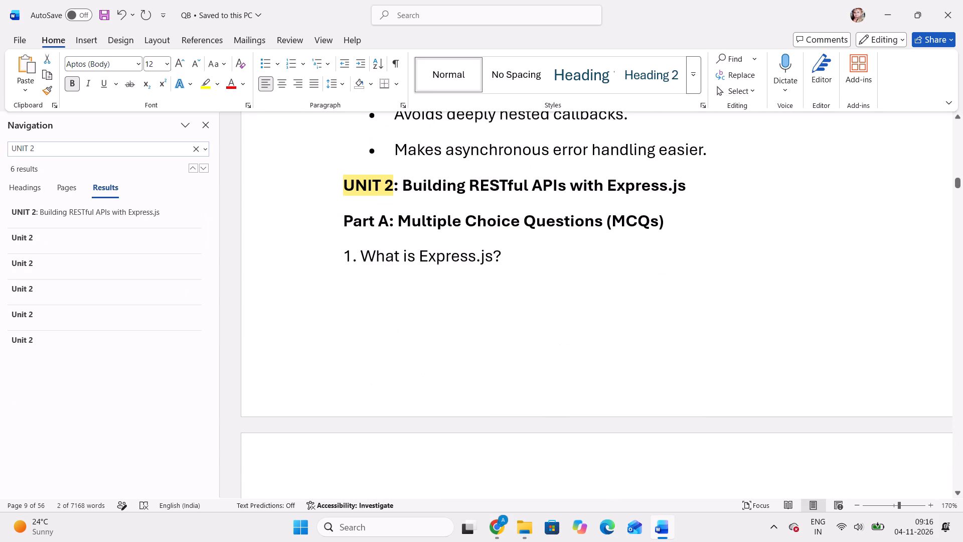
left_click_drag(957, 181, 962, 165)
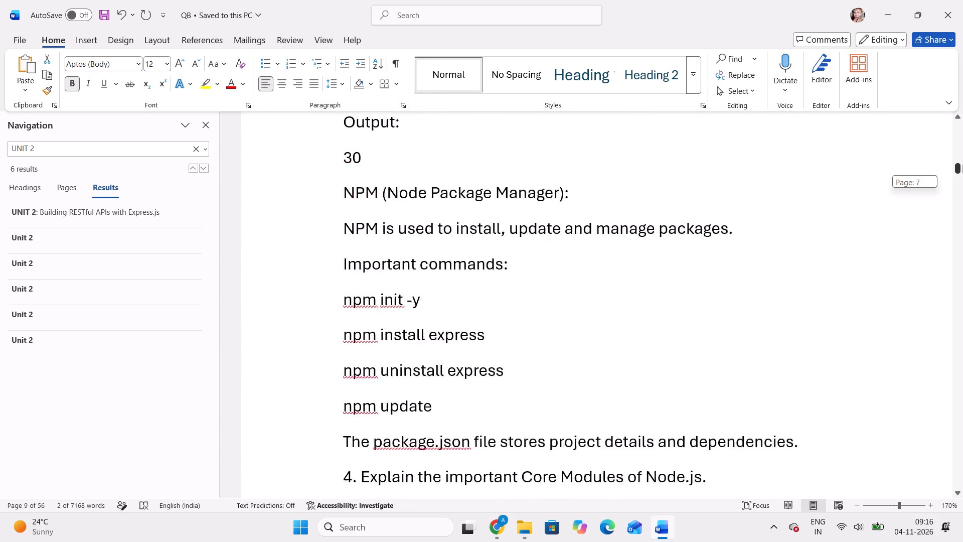
left_click_drag(962, 165, 962, 138)
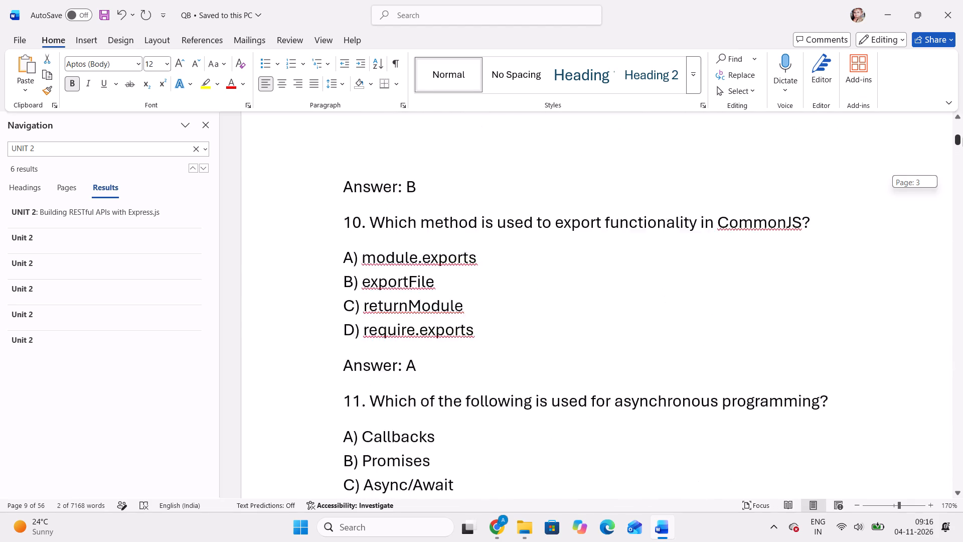
left_click_drag(962, 138, 962, 121)
Dismiss the Microsoft subscription sign-in prompt.
left_click(392, 64)
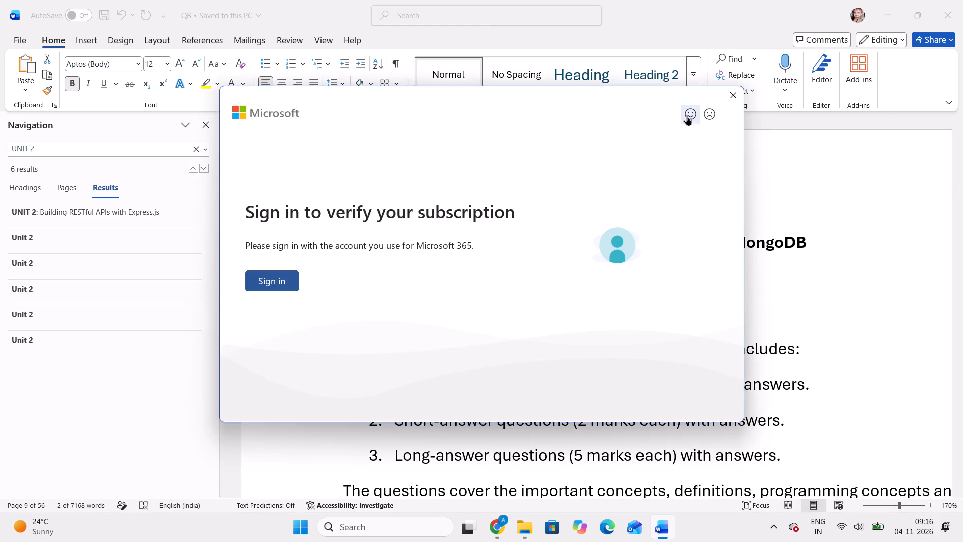
left_click(730, 96)
scroll(229, 128, "left", 2)
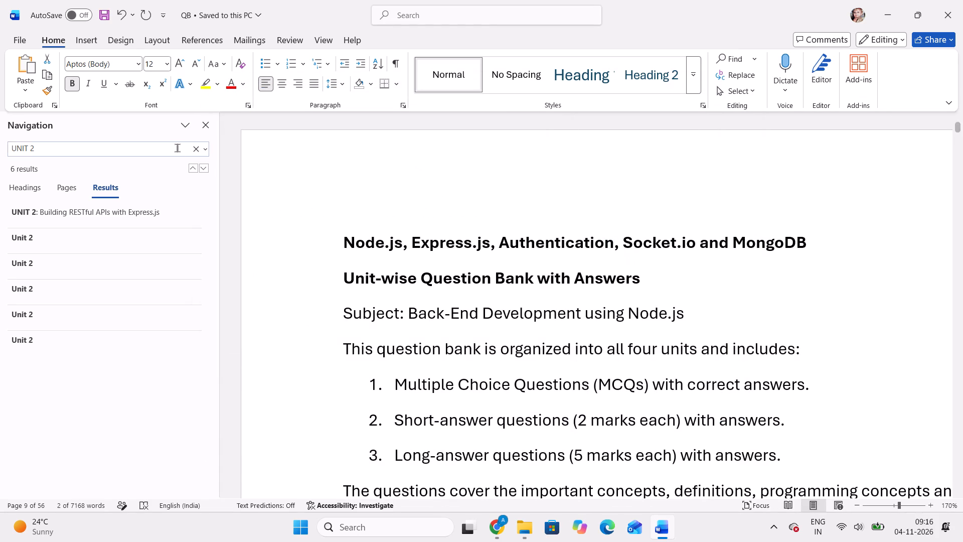
Go through the occurrences of "UNIT 2", from the Express.js section heading to the Unit 2 rows in the topic table.
left_click(177, 148)
left_click(172, 148)
key("Return")
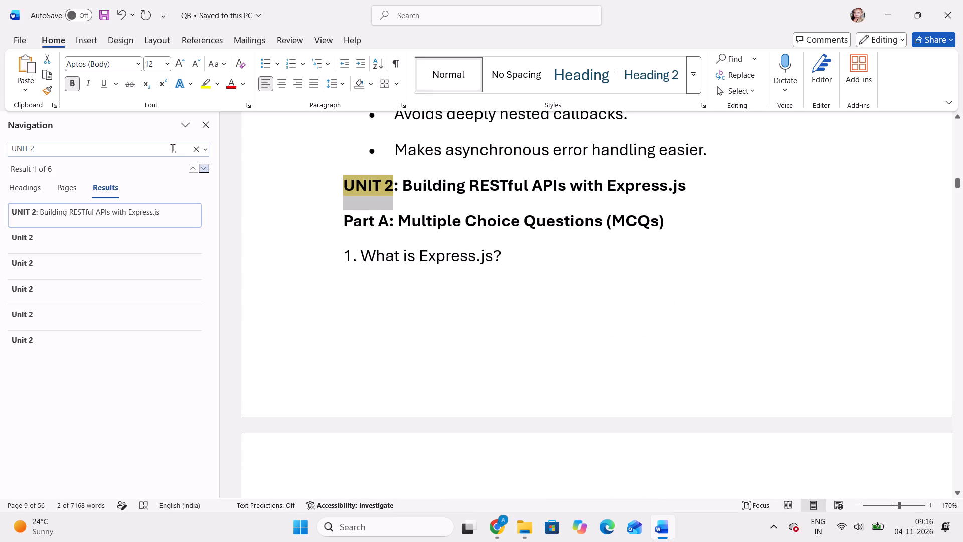
key("Return")
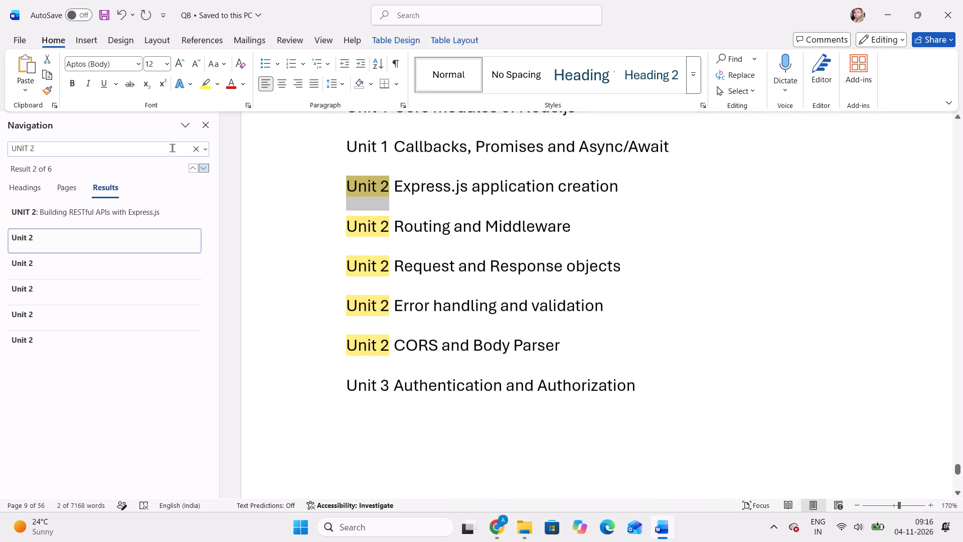
key("Return")
key("Return")
key("Return")
key("Return")
key("Return")
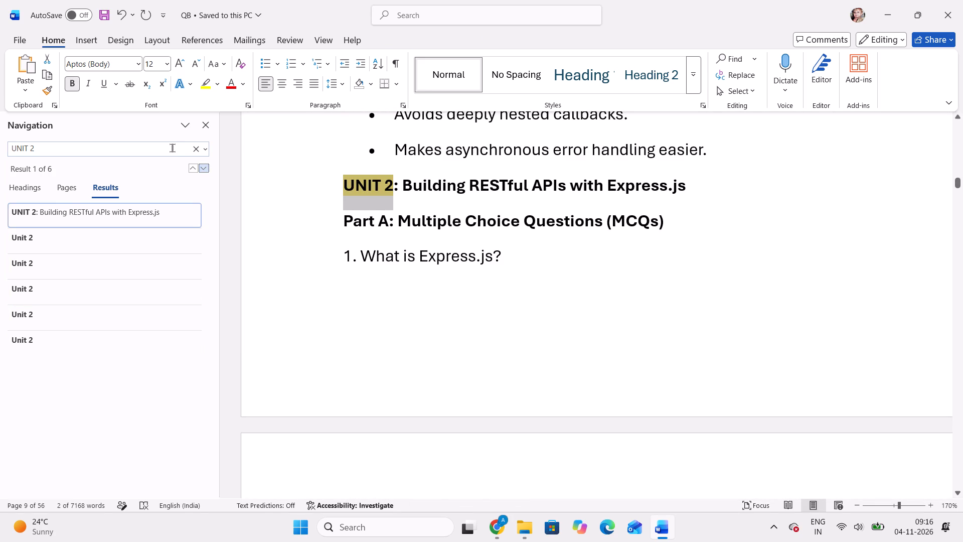
key("Return")
key("Return")
key("Return")
key("Return")
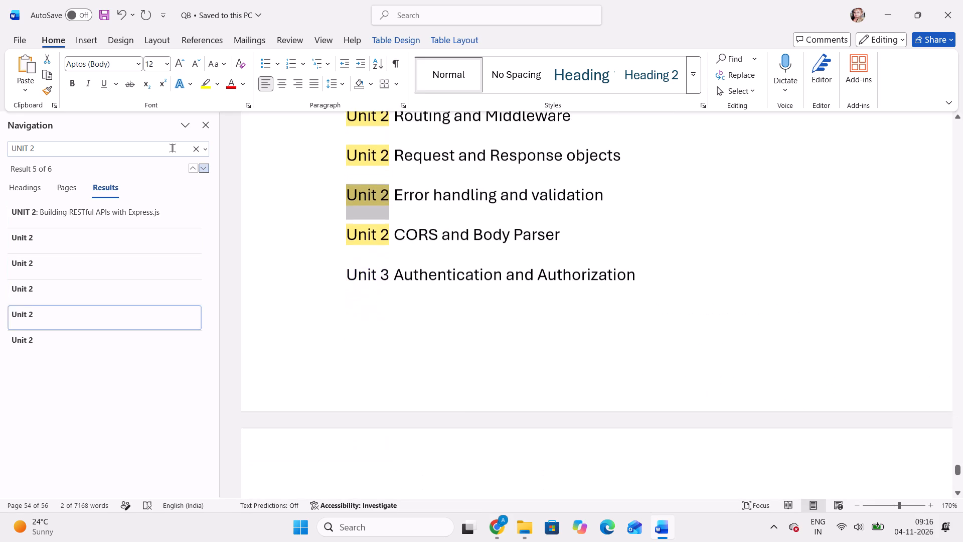
key("Return")
key("Return")
key("Return")
key("Return")
key("Return")
key("Return")
key("Return")
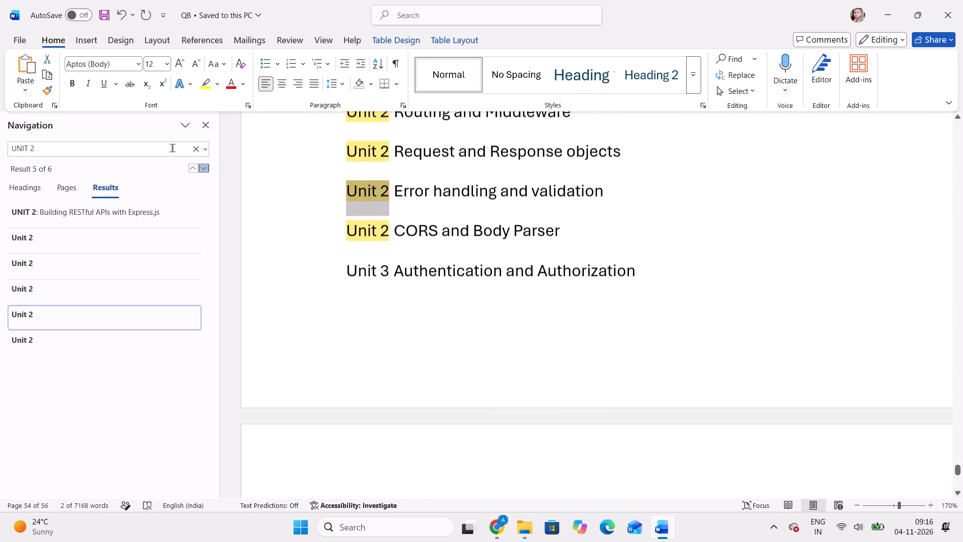
key("Return")
key("Return")
key("Return")
key("Return")
key("Return")
key("Return")
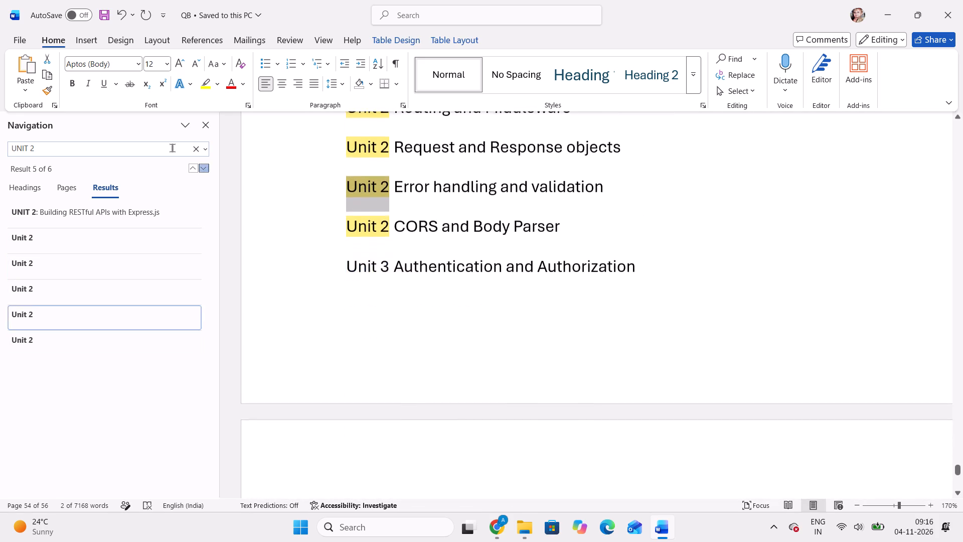
key("Return")
key("Return")
key("Return")
key("Return")
key("Return")
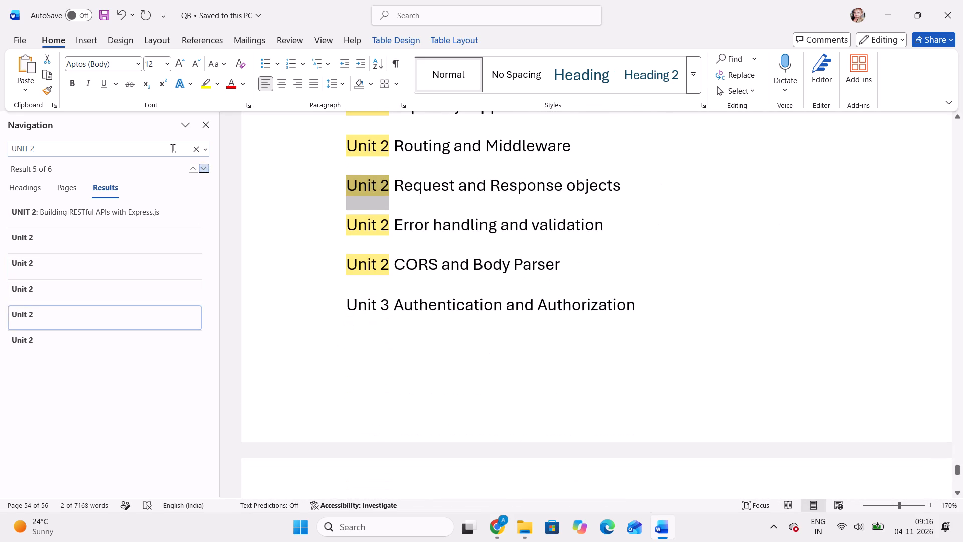
key("Return")
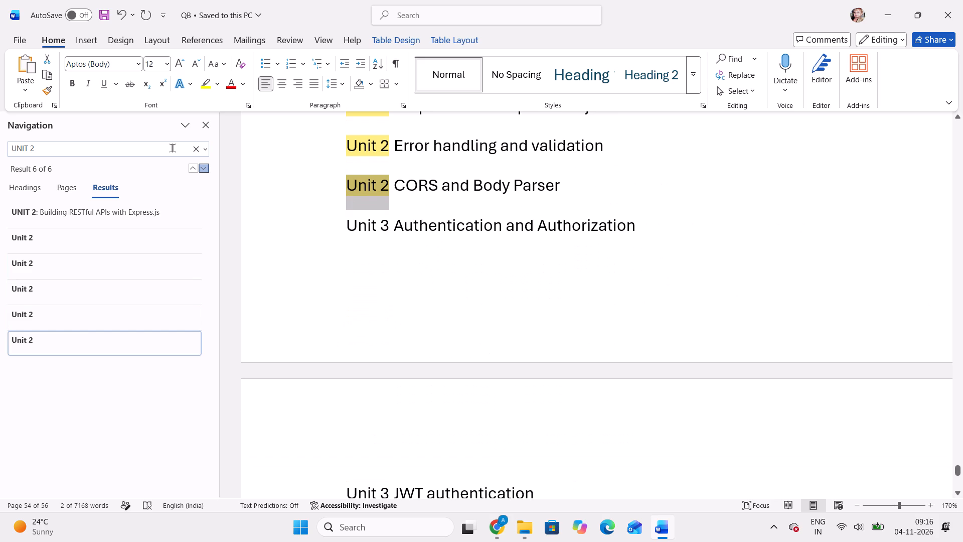
Search the document for "UNIT 3" and go through all its occurrences back to the Authentication and Security heading.
left_click(172, 148)
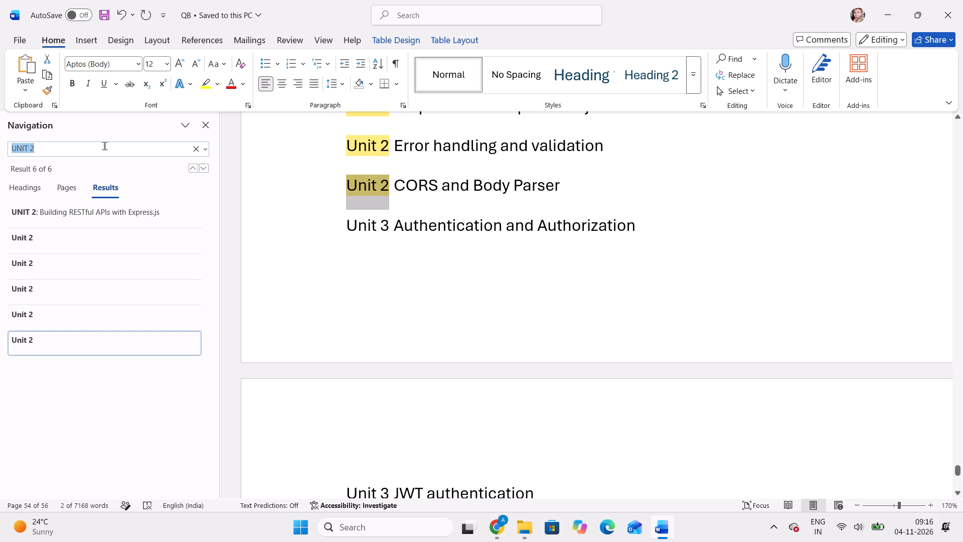
key("Right")
key("BackSpace")
left_click(104, 146)
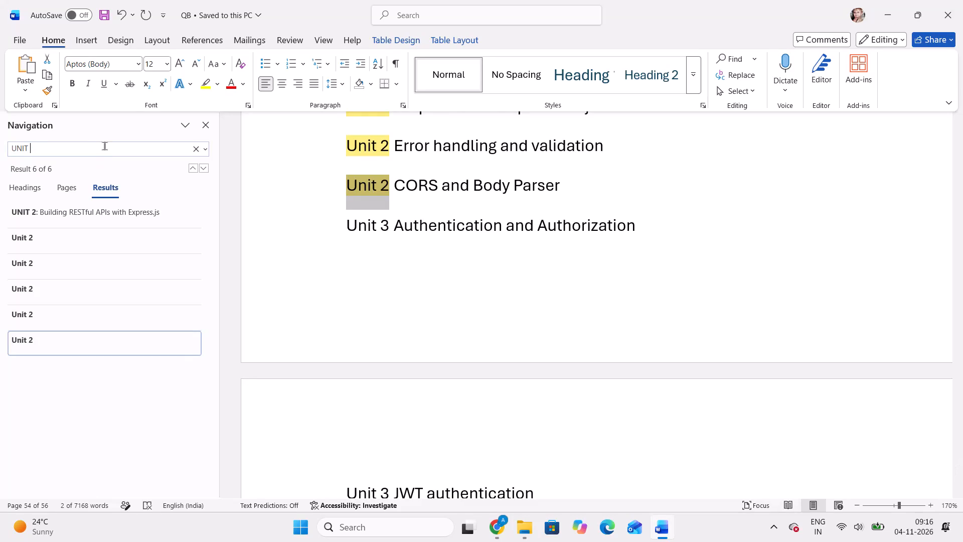
key("3")
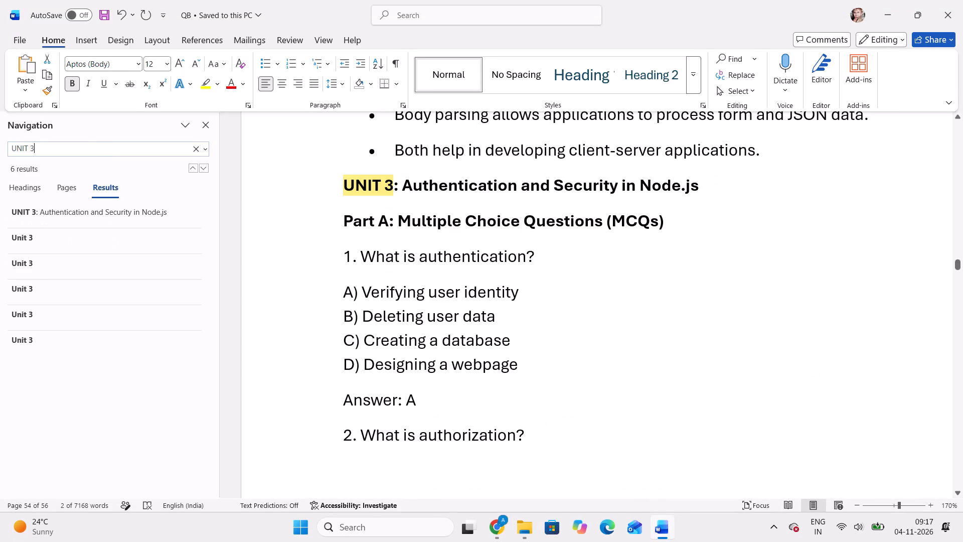
key("Return")
key("Return")
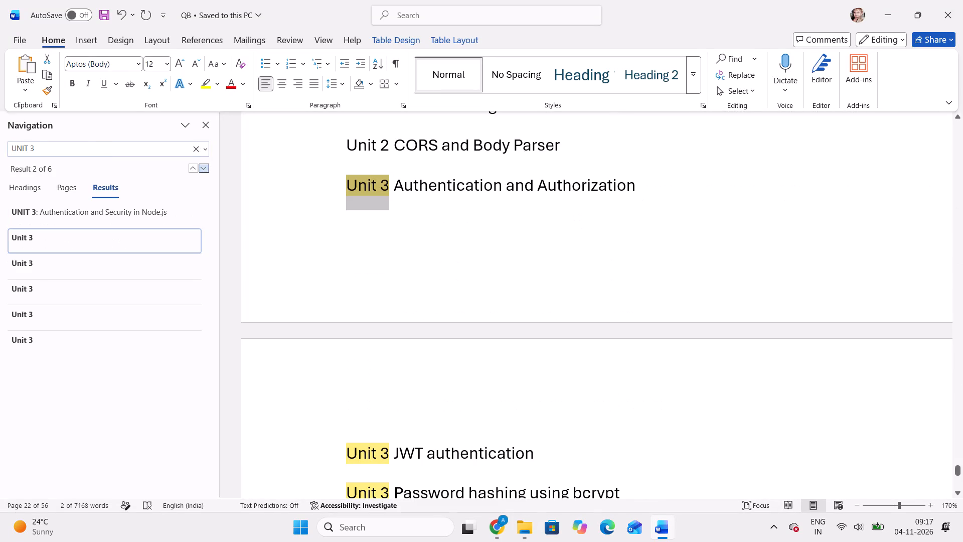
key("Return")
key("Return")
key("Return")
key("Return")
key("Return")
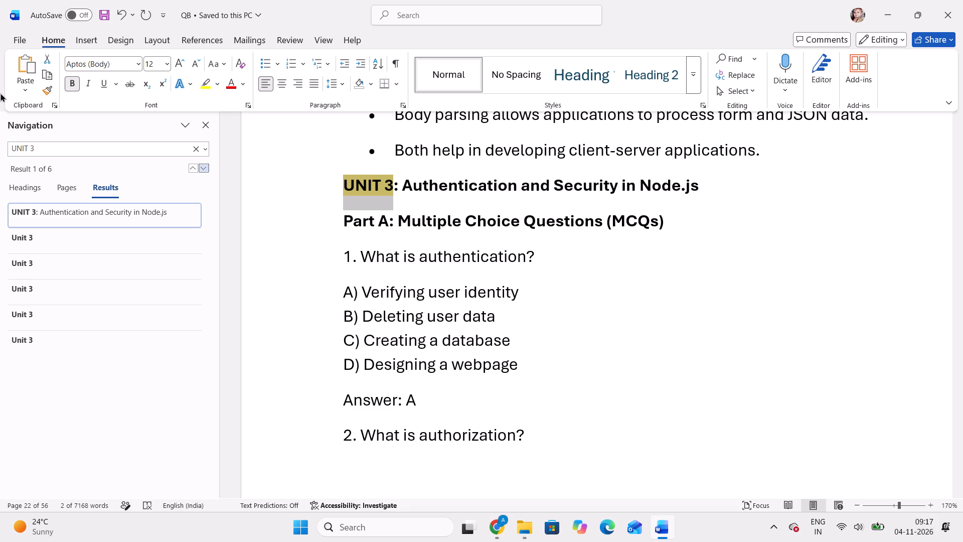
Search the document for "UNIT 4" and go through its occurrences in the section heading, topic table and closing summary.
left_click(128, 158)
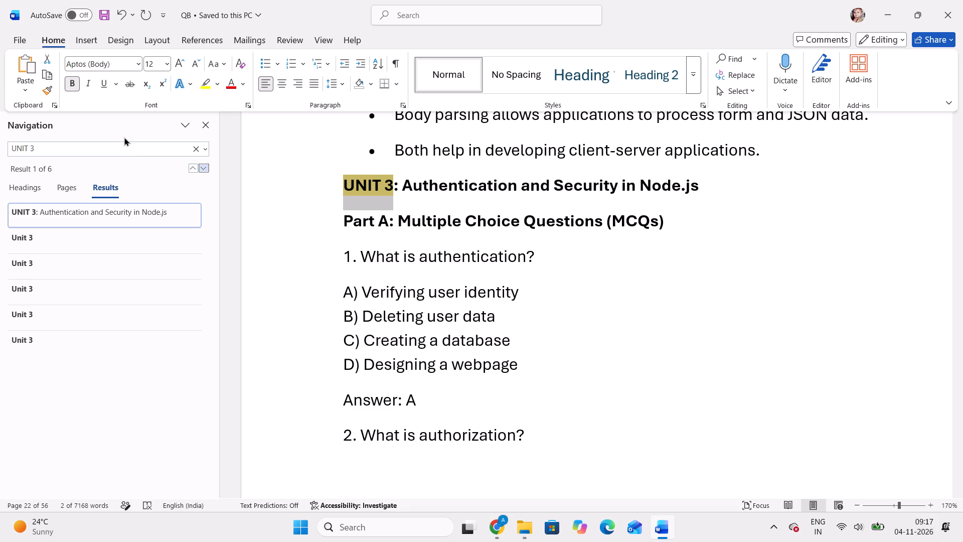
left_click(116, 146)
key("Right")
key("BackSpace")
key("4")
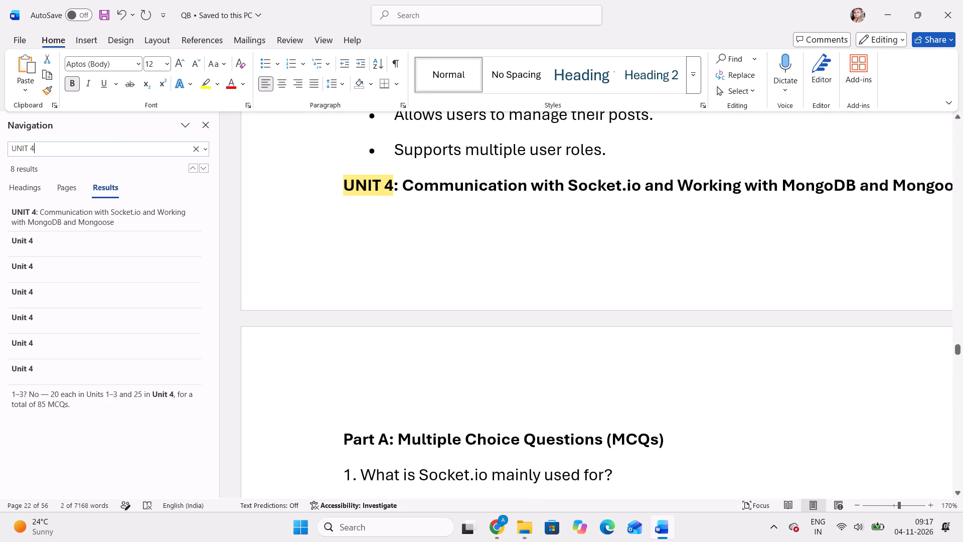
key("Return")
key("Return")
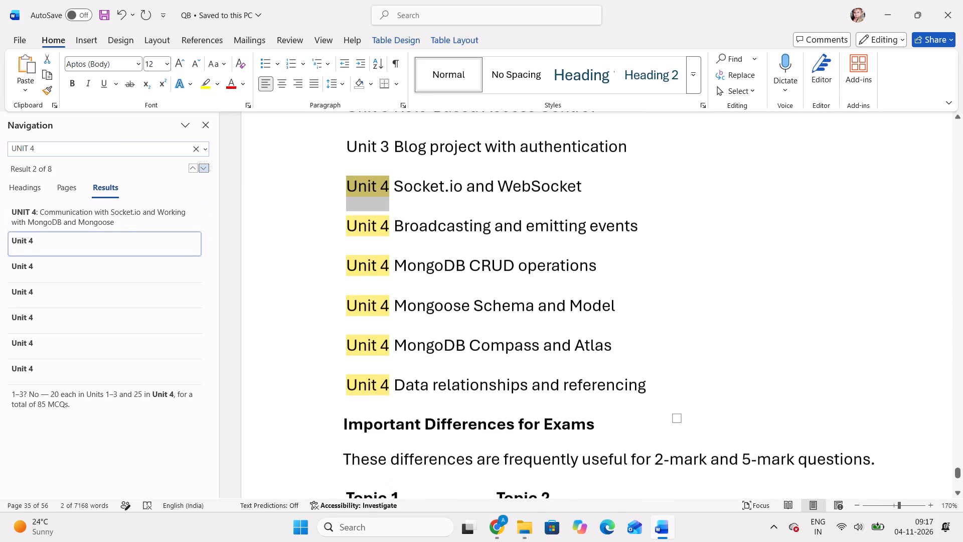
key("Return")
key("Return")
key("Return")
key("Return")
key("Return")
key("Return")
key("Return")
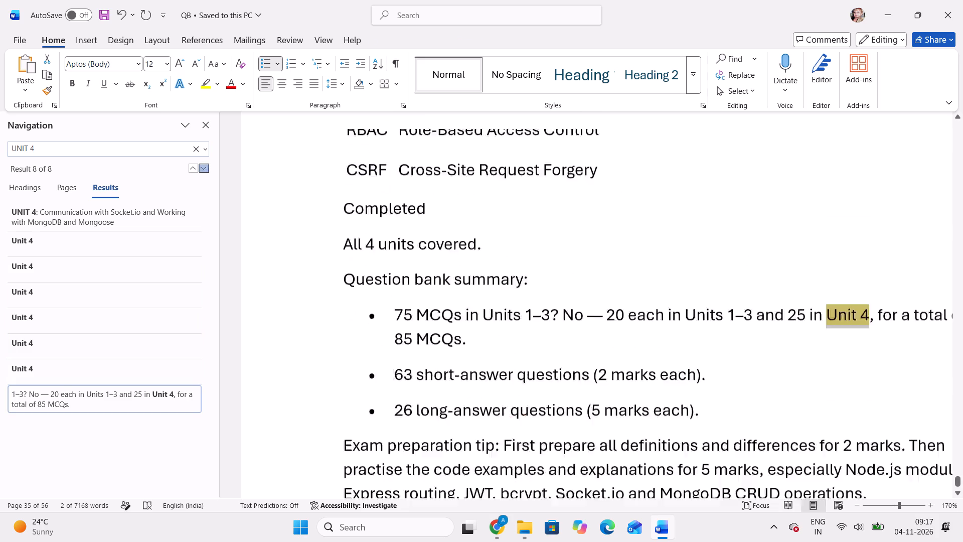
key("Return")
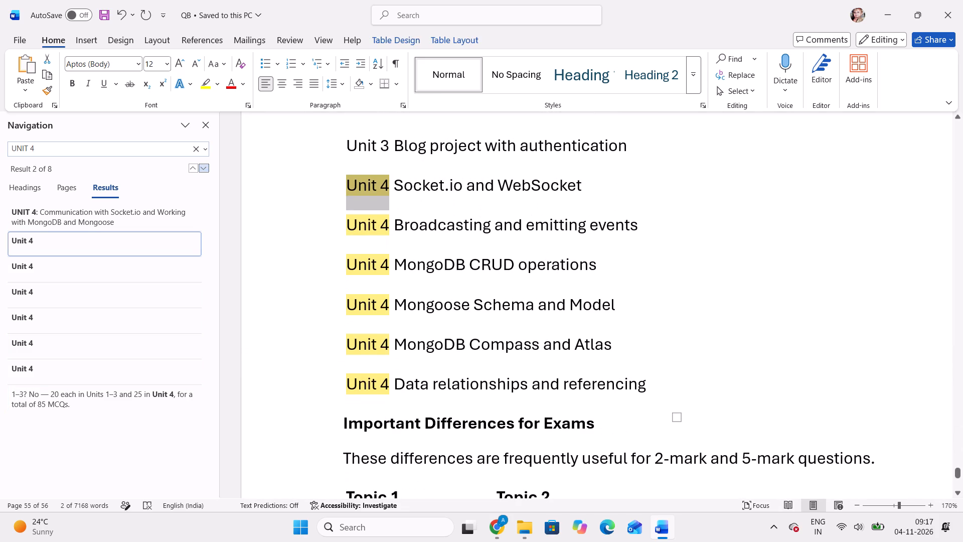
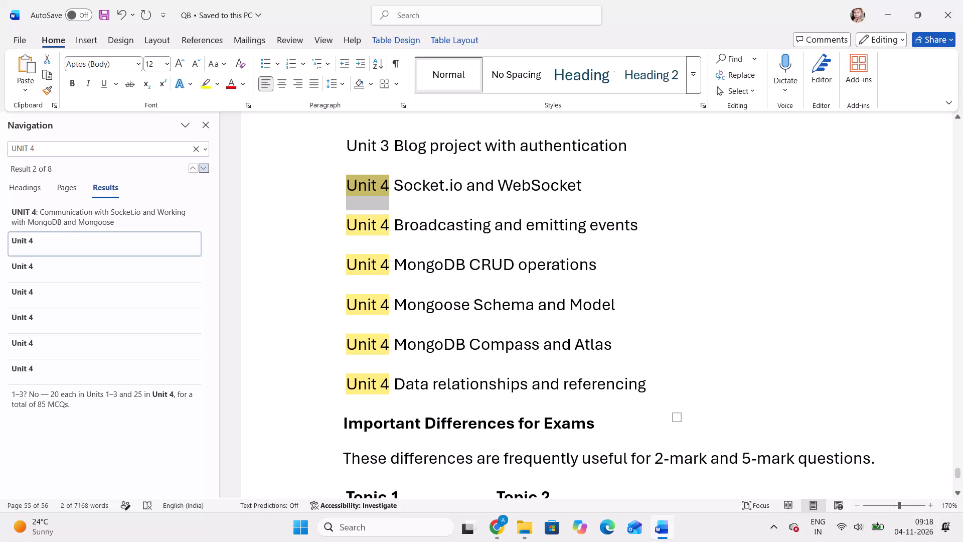
Open the QP-50-SU question paper template from the Advance Web Development folder in File Explorer and enable editing in Word.
left_click(526, 537)
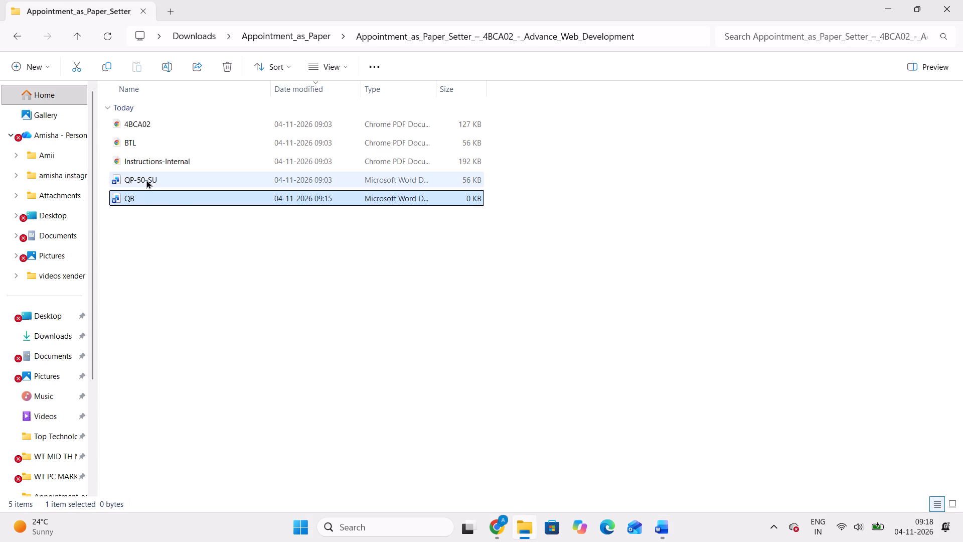
left_click(146, 180)
key("Return")
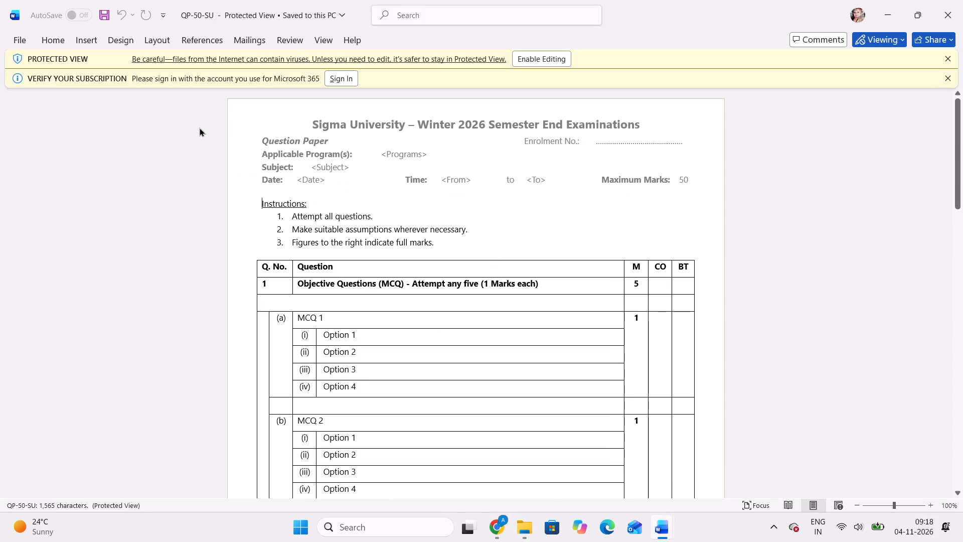
left_click(546, 59)
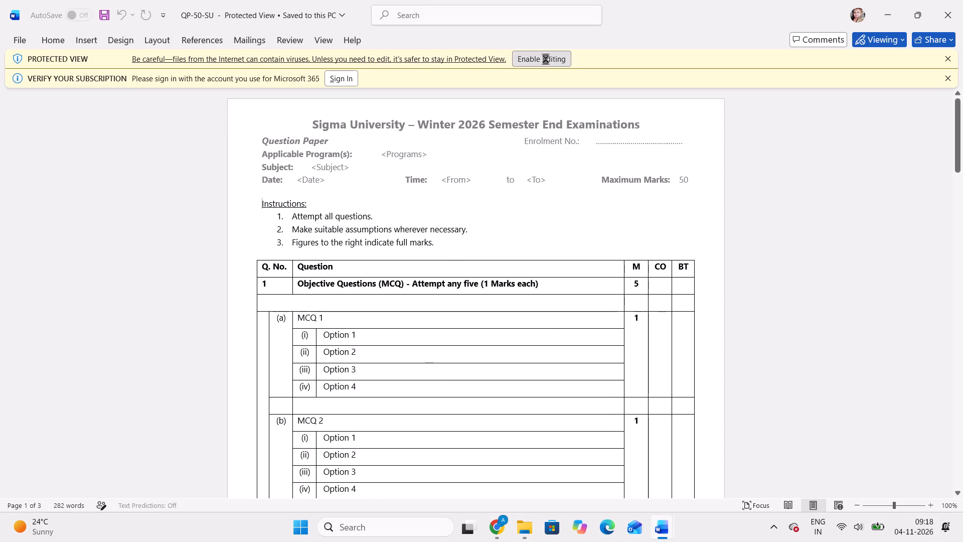
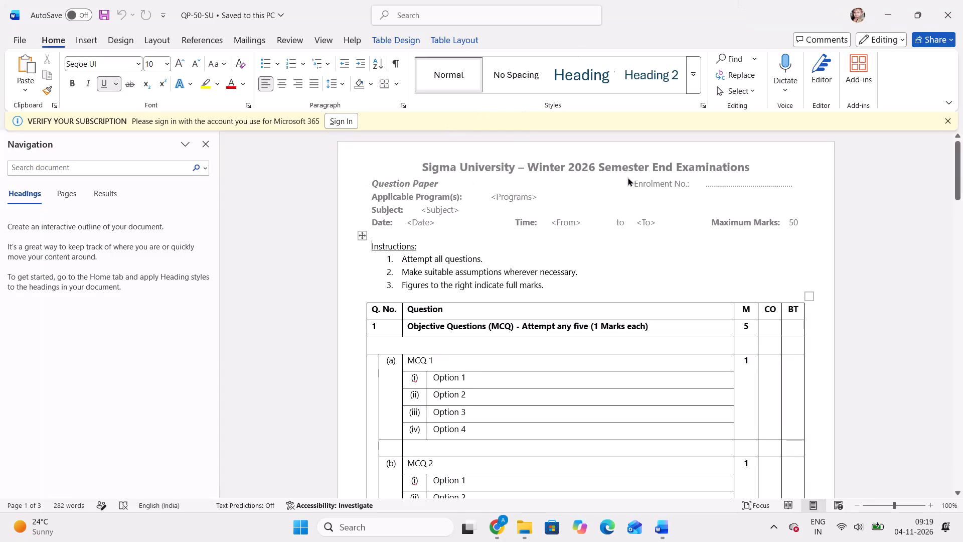
Check the font used in the QP-50-SU template and apply Segoe UI to the entire QB question bank document.
left_click(949, 116)
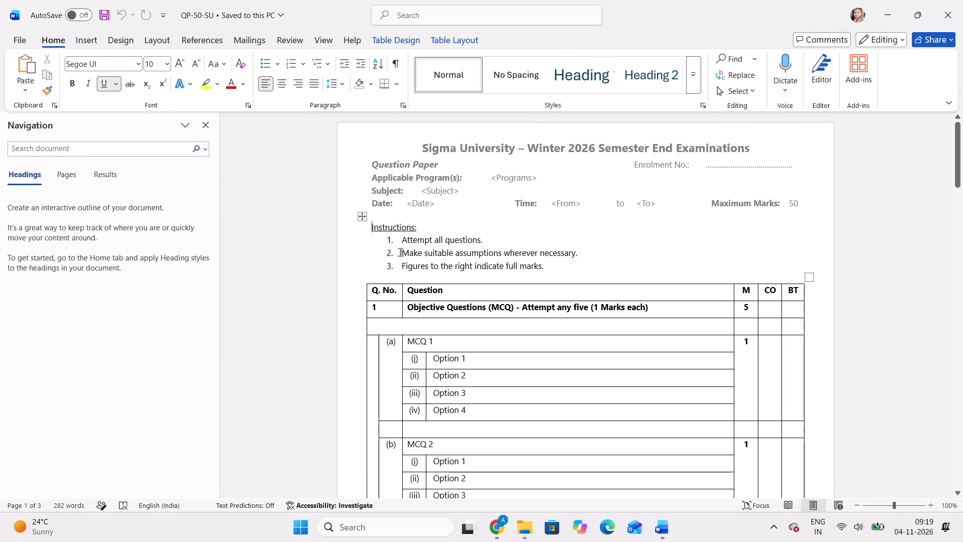
double_click(413, 251)
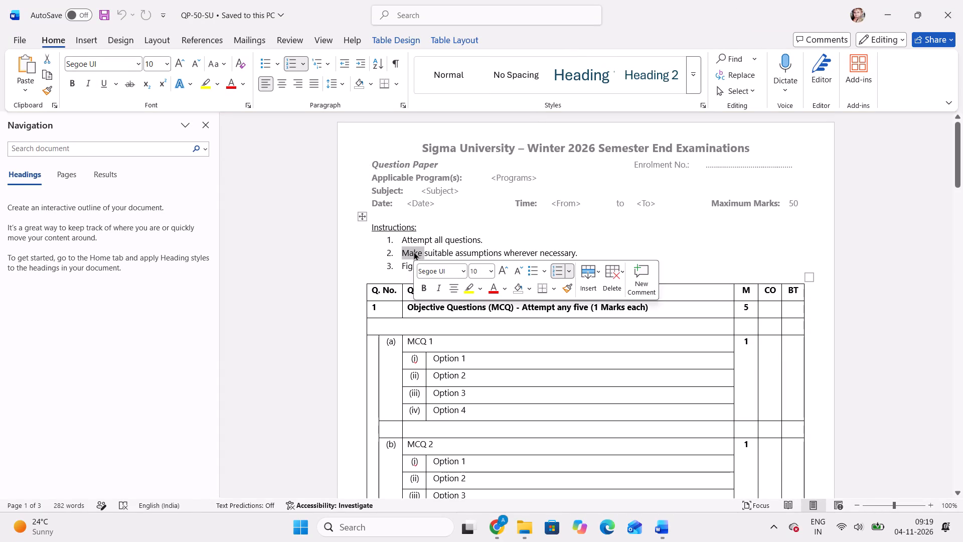
key("ctrl+c")
key("alt+Tab")
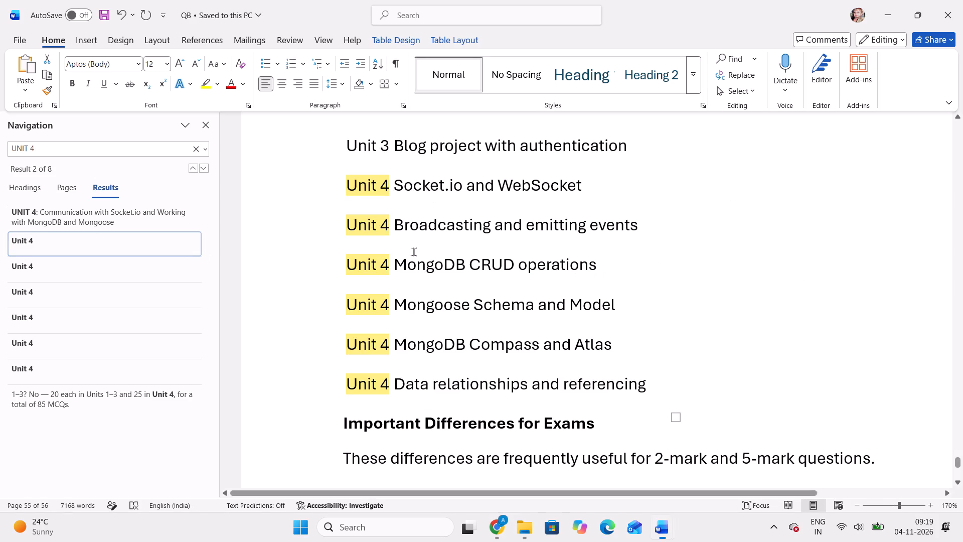
left_click(137, 63)
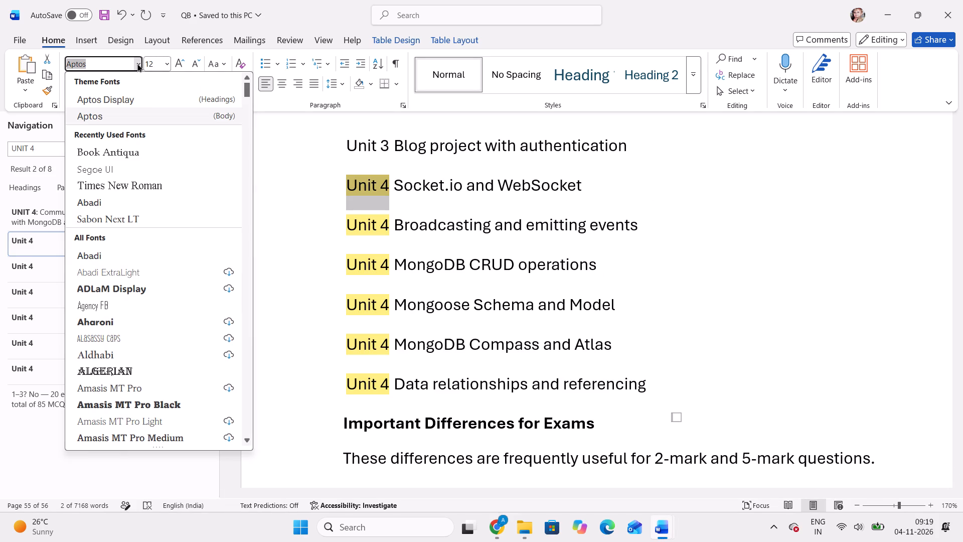
left_click(114, 168)
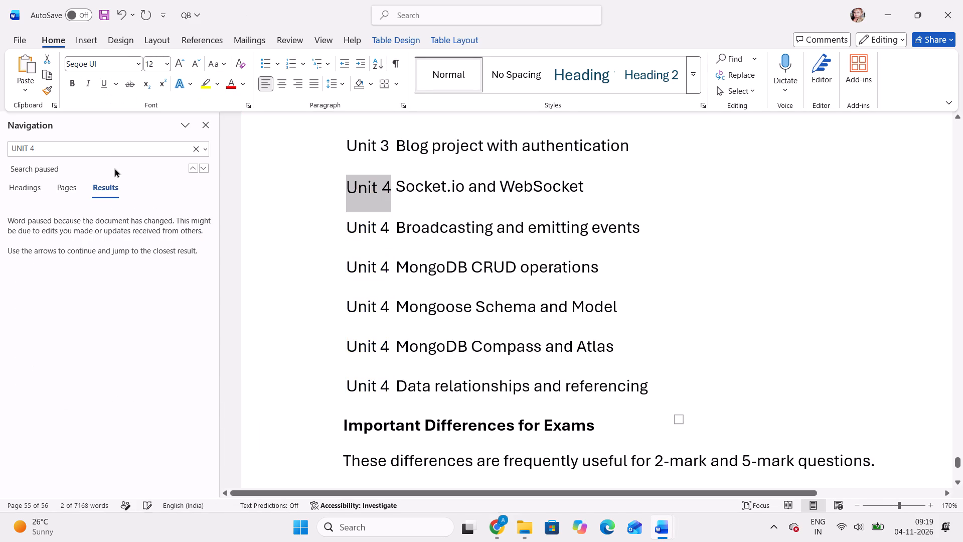
key("ctrl+a")
left_click(137, 65)
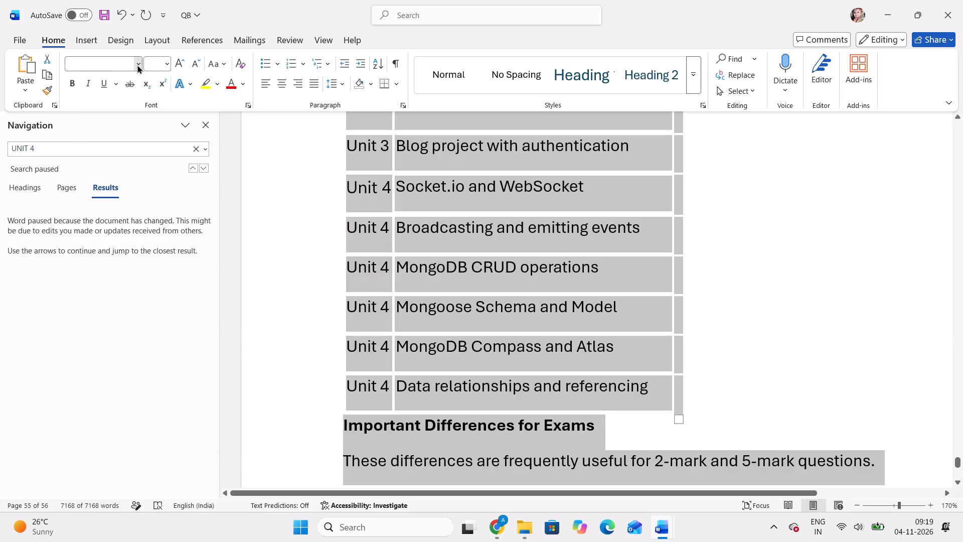
left_click(93, 153)
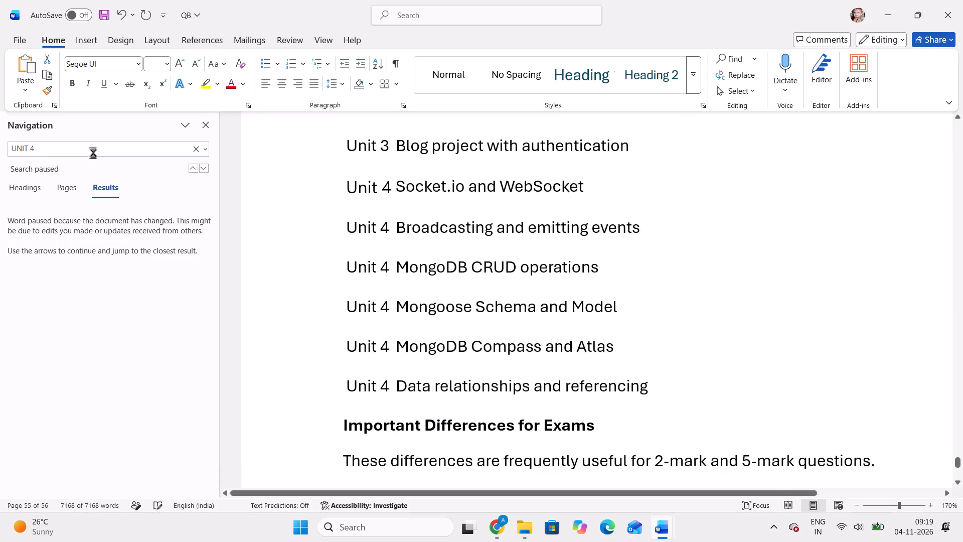
Set all text in the QB question bank to size 10 in Segoe UI, matching the QP-50-SU template.
key("alt+Tab")
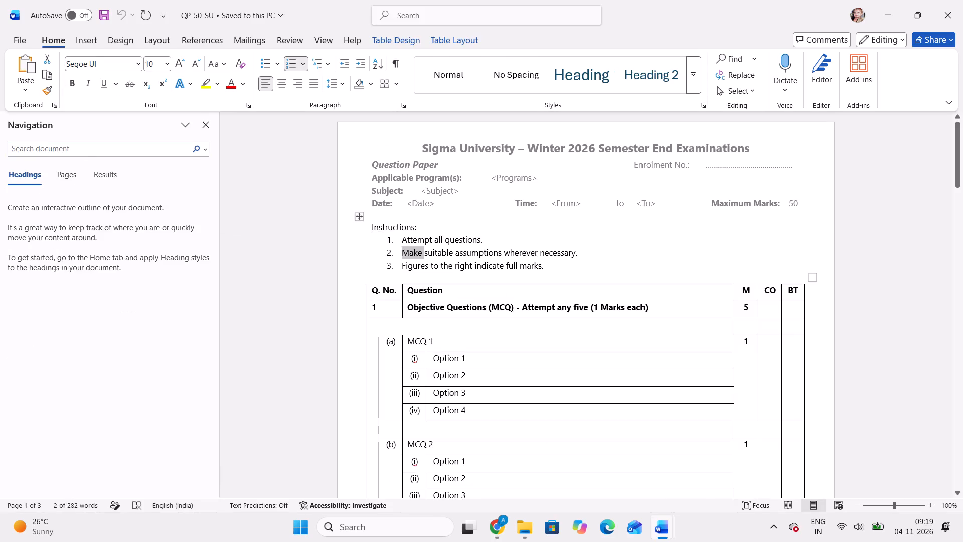
key("alt+Tab")
left_click(165, 64)
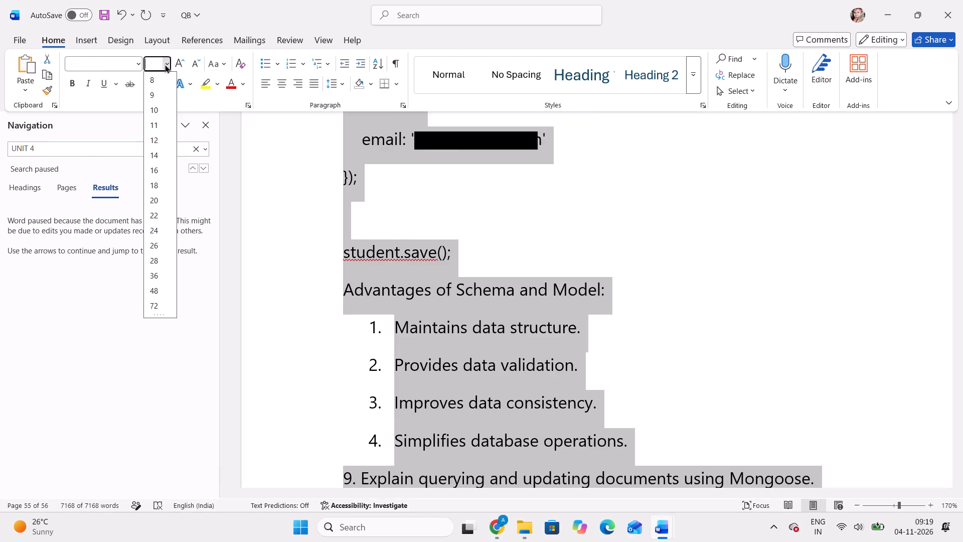
left_click(158, 114)
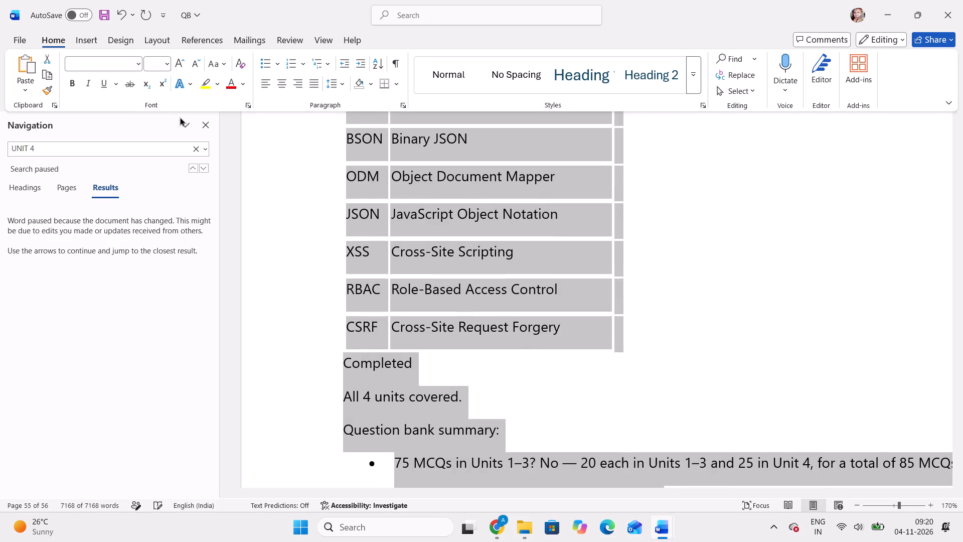
left_click(167, 63)
left_click(153, 110)
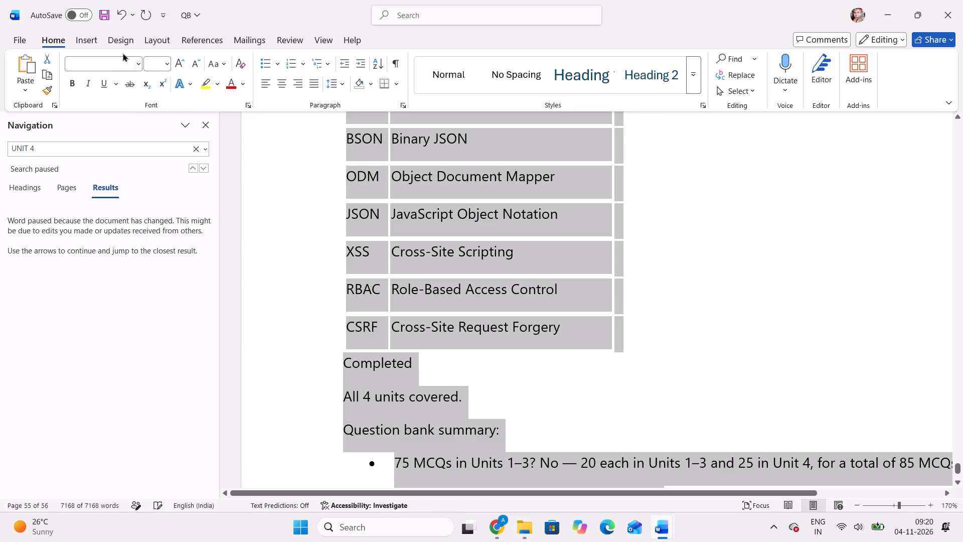
left_click(139, 65)
left_click(106, 152)
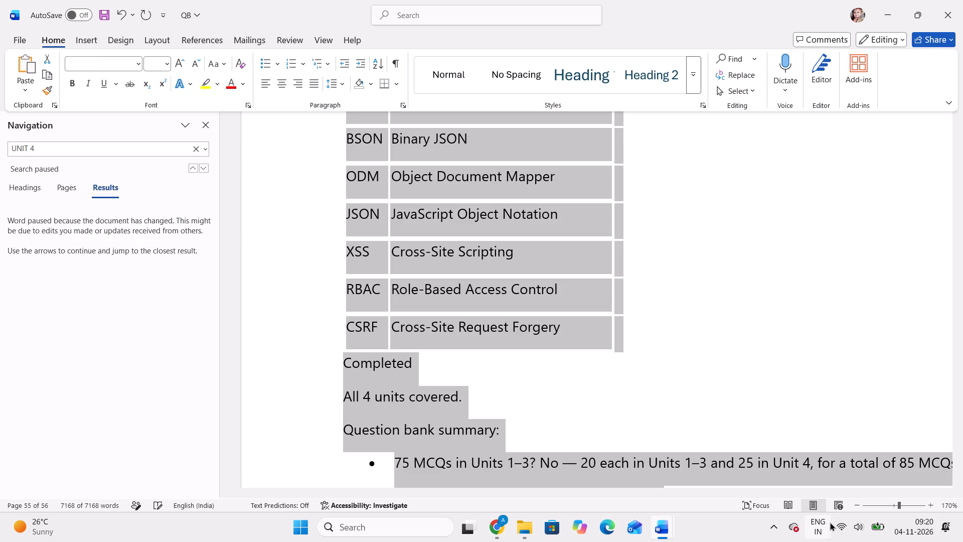
Set the question bank's zoom to 100% and close its Navigation pane.
triple_click(857, 505)
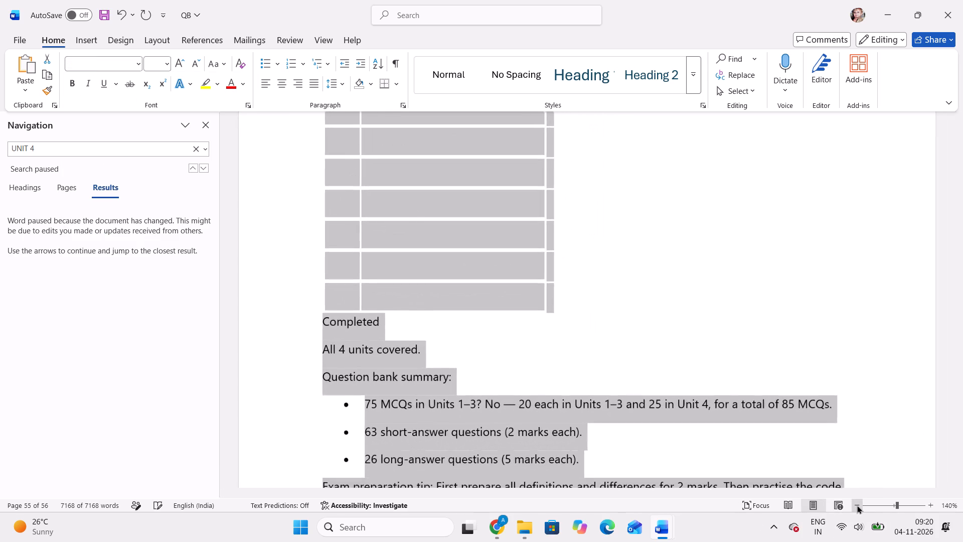
double_click(857, 505)
left_click(857, 505)
left_click(857, 505)
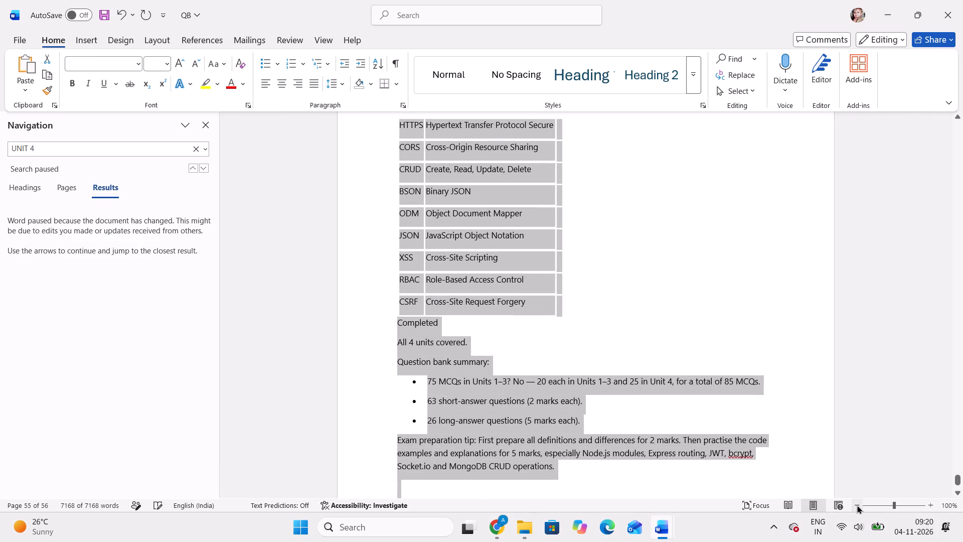
left_click(594, 311)
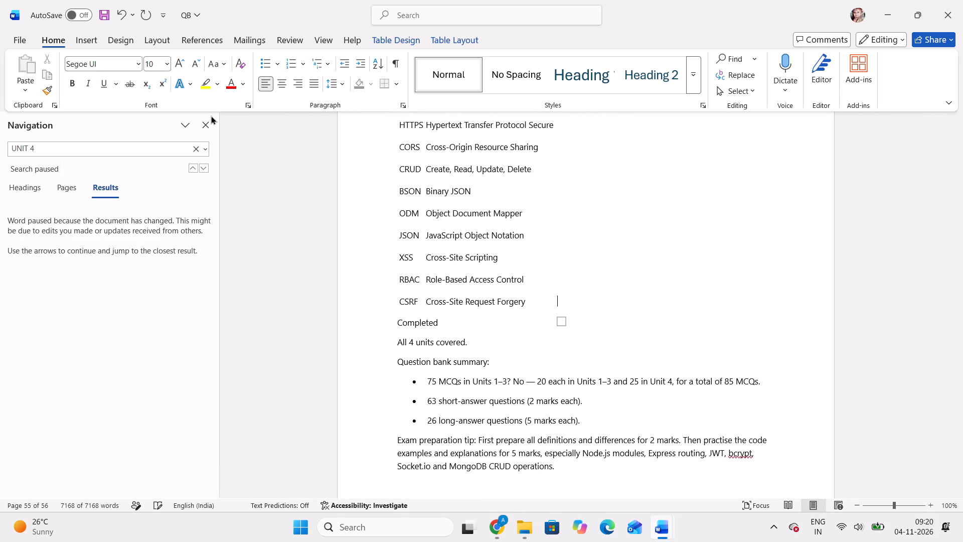
left_click(208, 127)
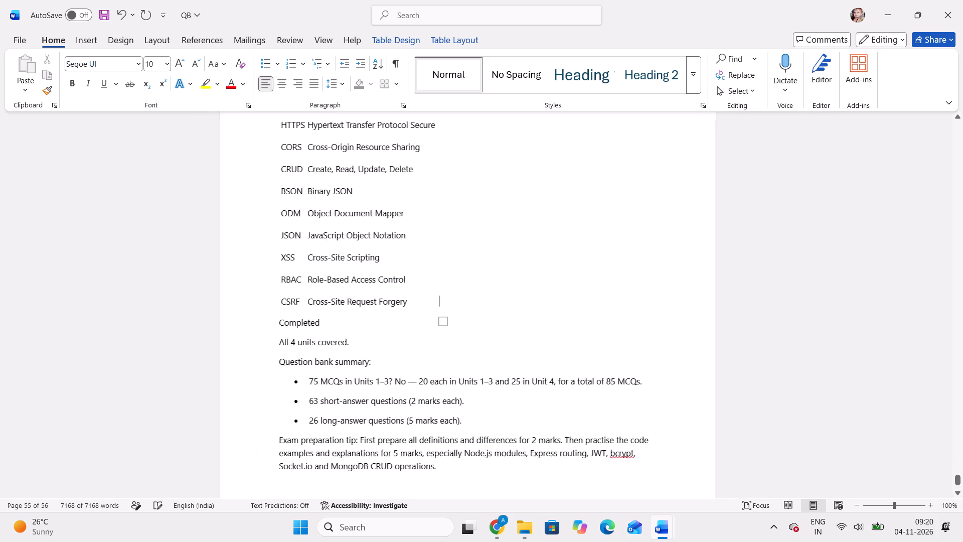
left_click(410, 242)
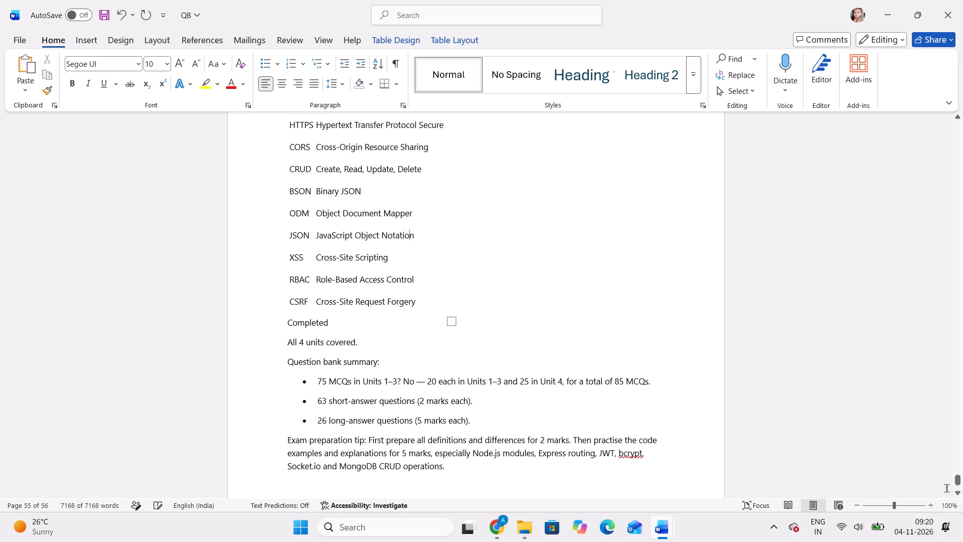
Replace the MCQ 1 placeholder in question 1(a) of QP-50-SU with "What is the primary role of back-end development?" copied from Unit 1 of QB.
left_click_drag(957, 480, 962, 293)
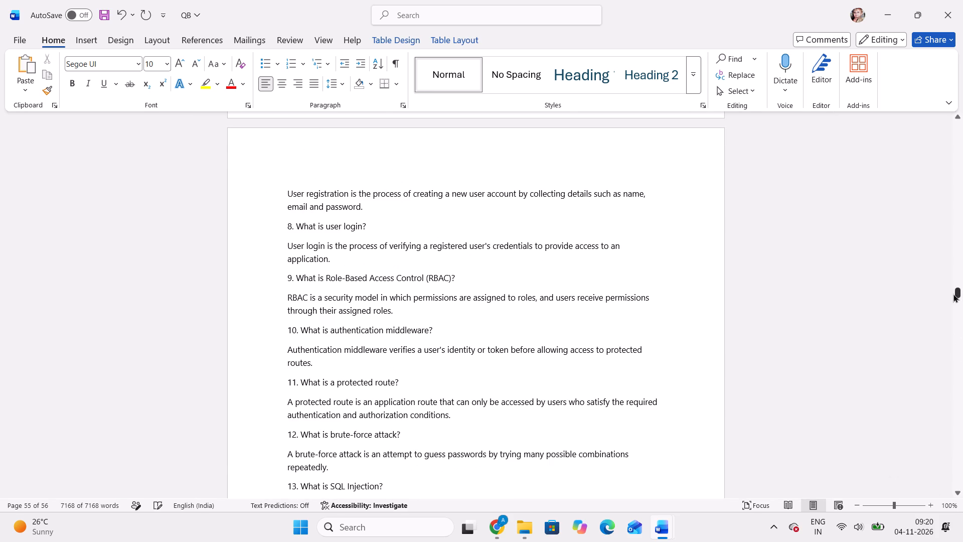
left_click_drag(956, 295, 960, 151)
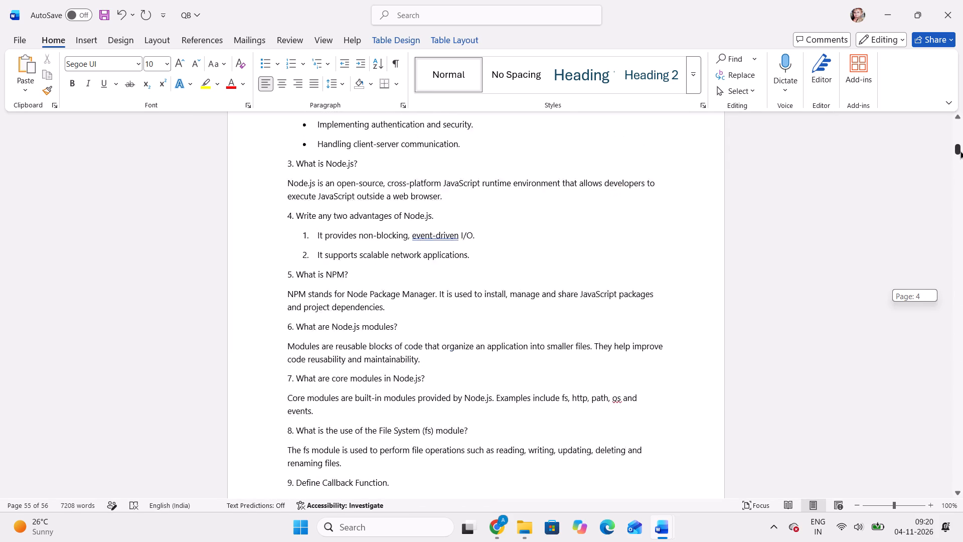
left_click_drag(960, 151, 962, 127)
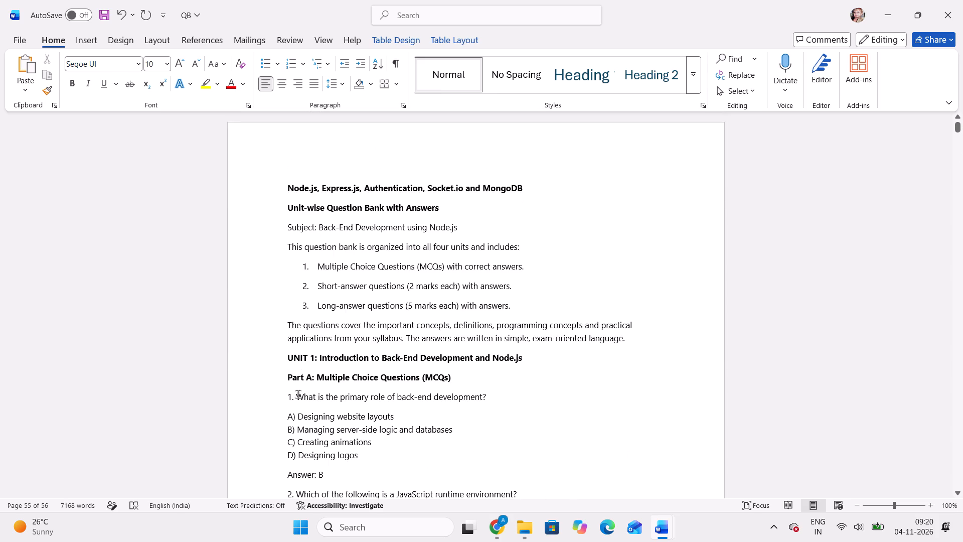
left_click_drag(298, 395, 484, 395)
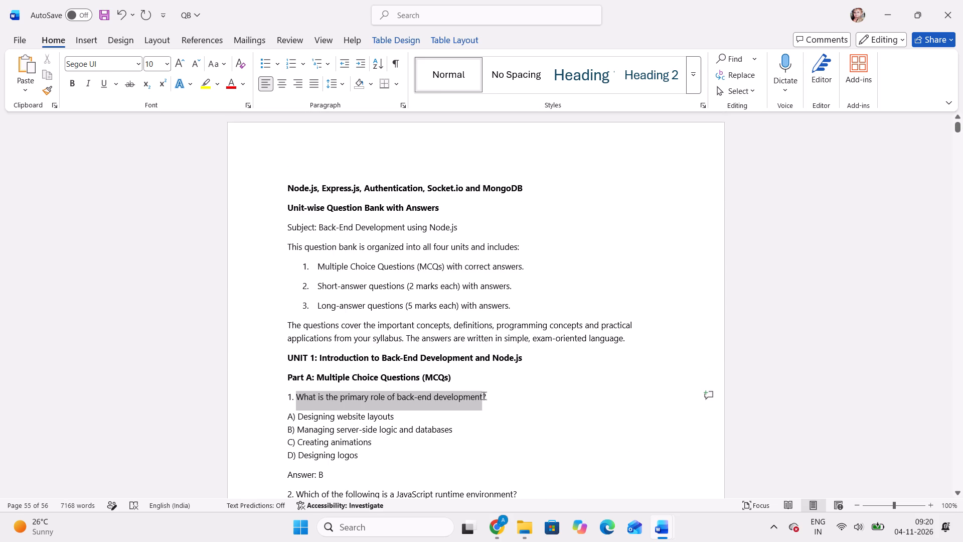
left_click_drag(484, 395, 488, 396)
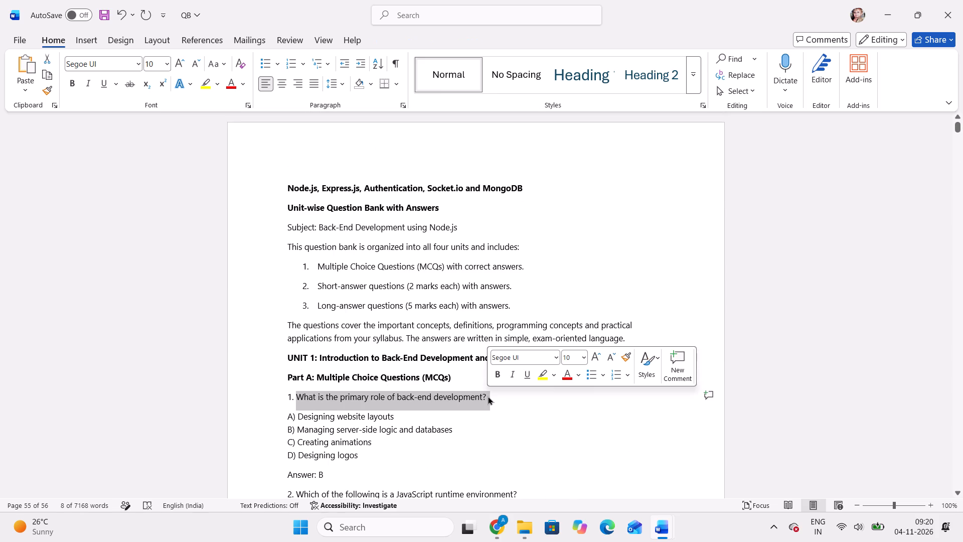
key("ctrl+c")
key("alt+Tab")
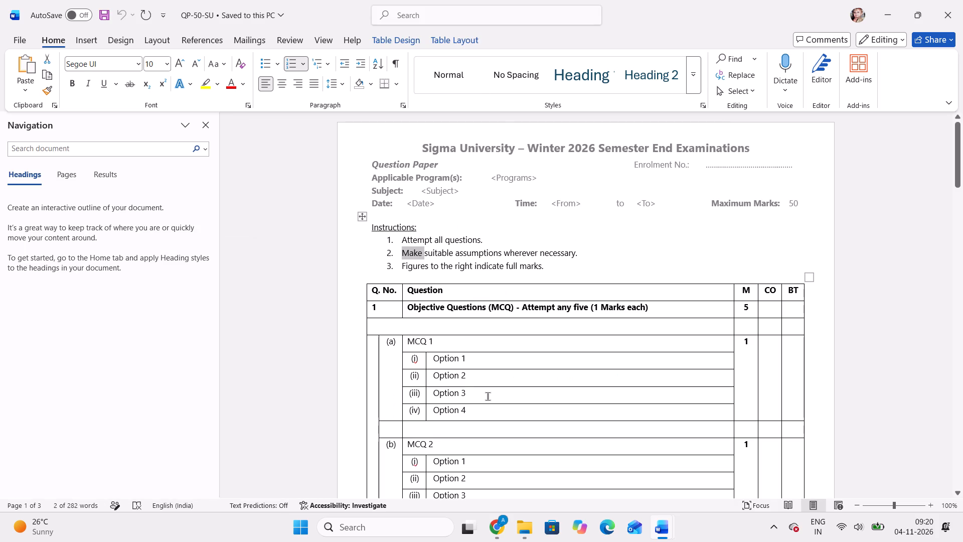
left_click_drag(435, 339, 416, 343)
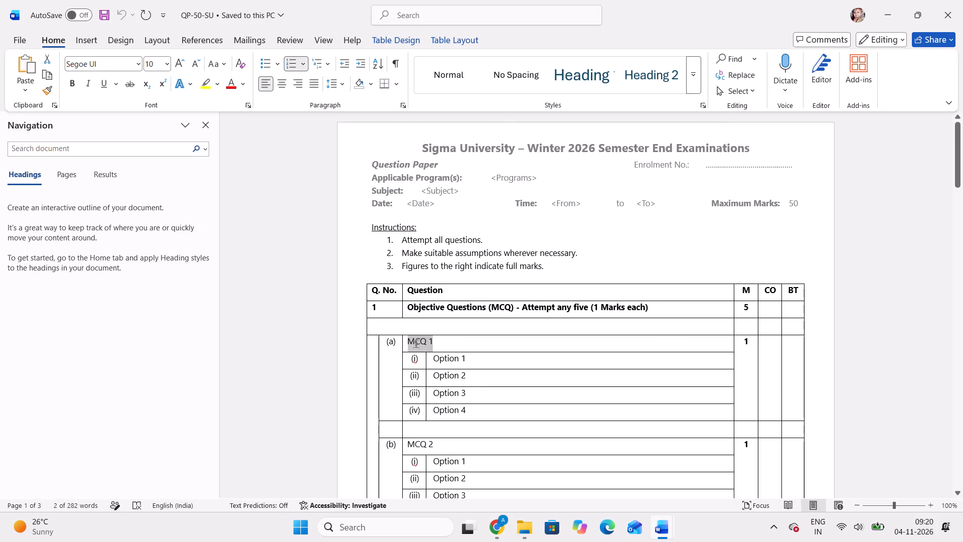
left_click_drag(416, 343, 416, 343)
key("BackSpace")
key("ctrl+v")
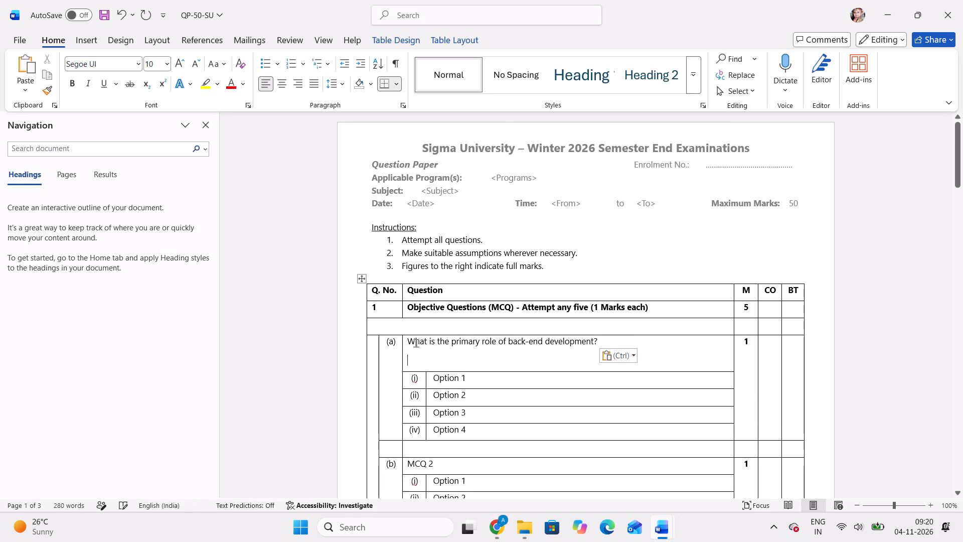
key("BackSpace")
Highlight the question "What is the primary role of back-end development?" in yellow in the QB question bank.
key("alt+Tab")
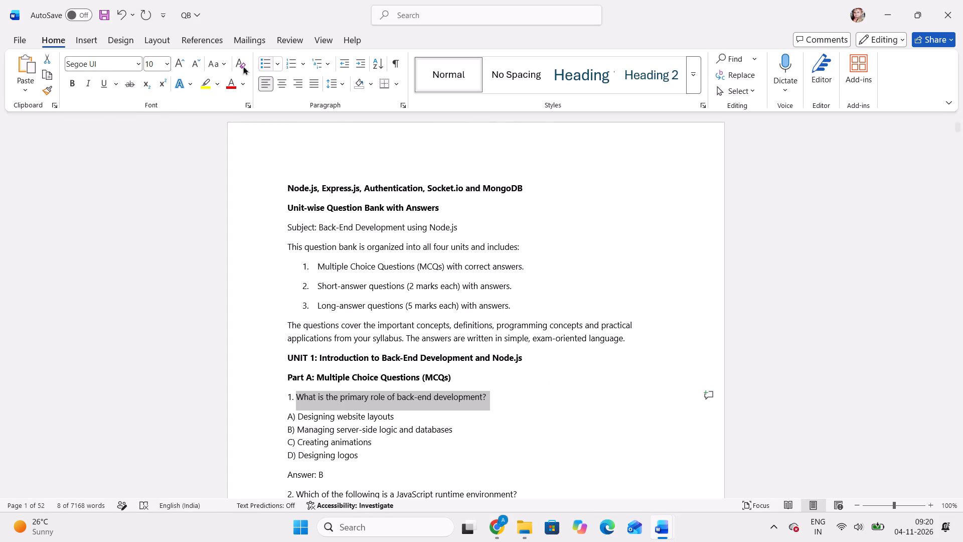
left_click(204, 83)
Replace Option 1 of question 1(a) in QP-50-SU with "Designing website layouts" copied from the question bank.
key("Down")
key("Down")
key("Down")
key("Down")
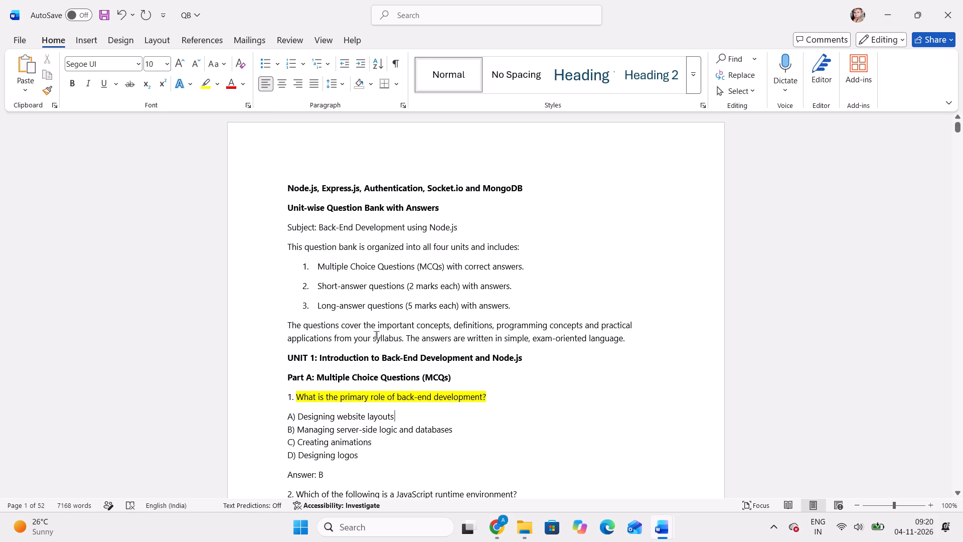
key("Down")
key("Down")
key("Down")
key("Down")
key("Down")
key("Down")
key("Down")
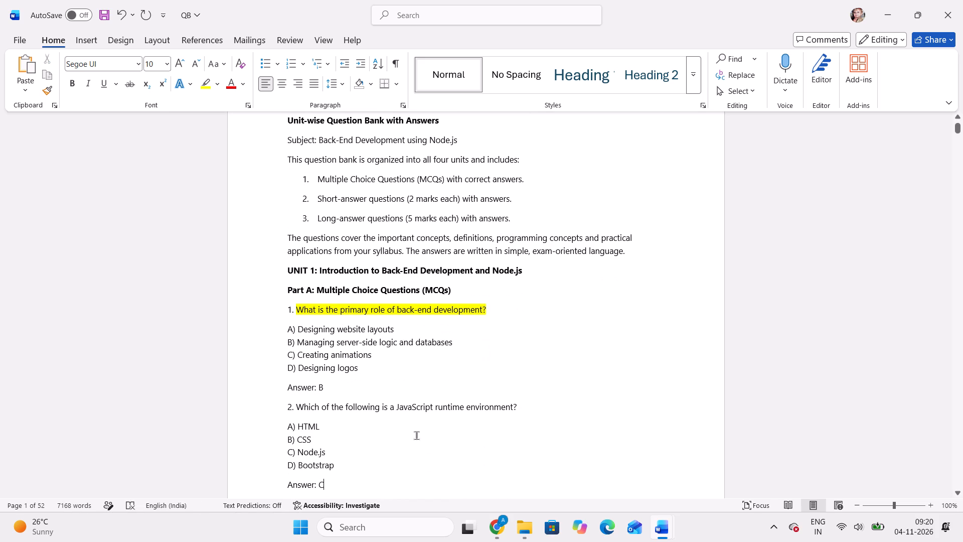
left_click_drag(400, 330, 308, 328)
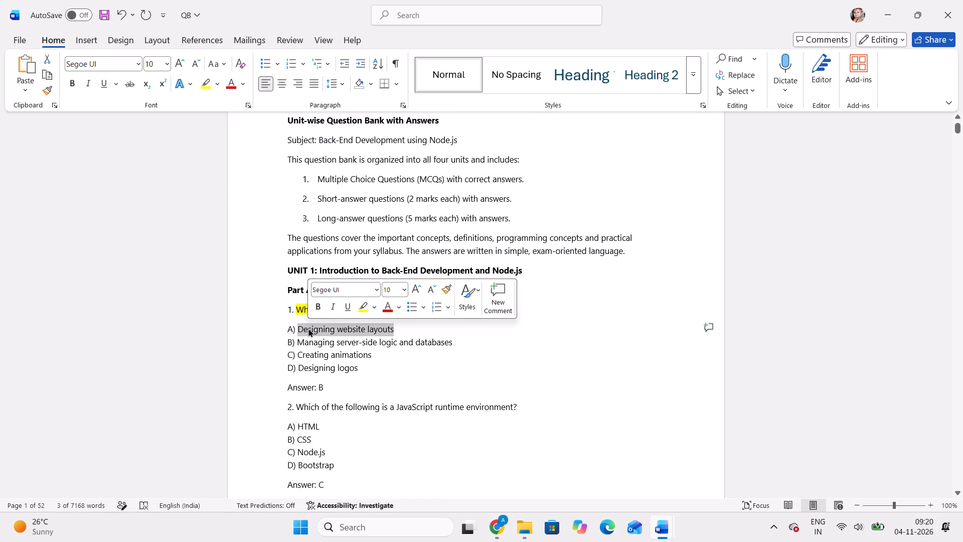
key("ctrl+c")
key("alt+Tab")
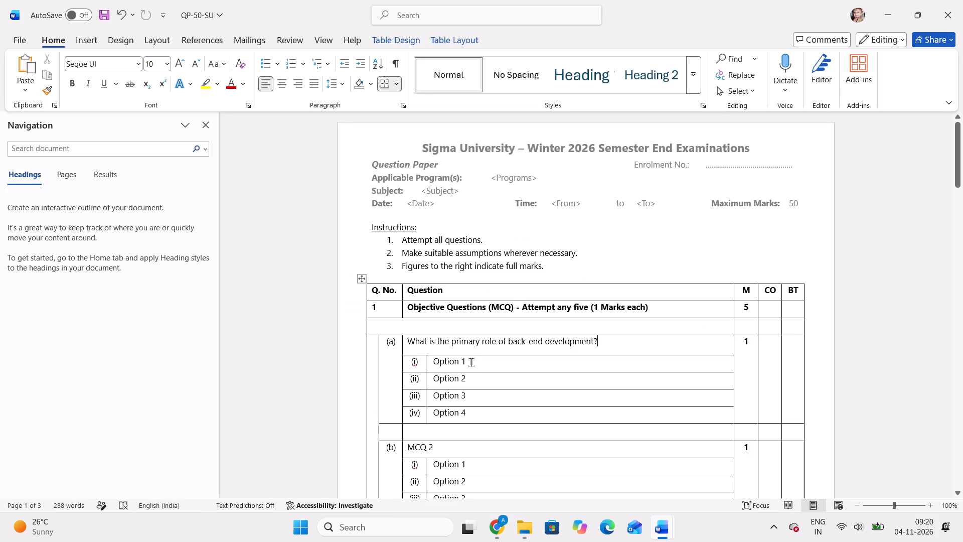
left_click_drag(471, 362, 446, 359)
key("ctrl+v")
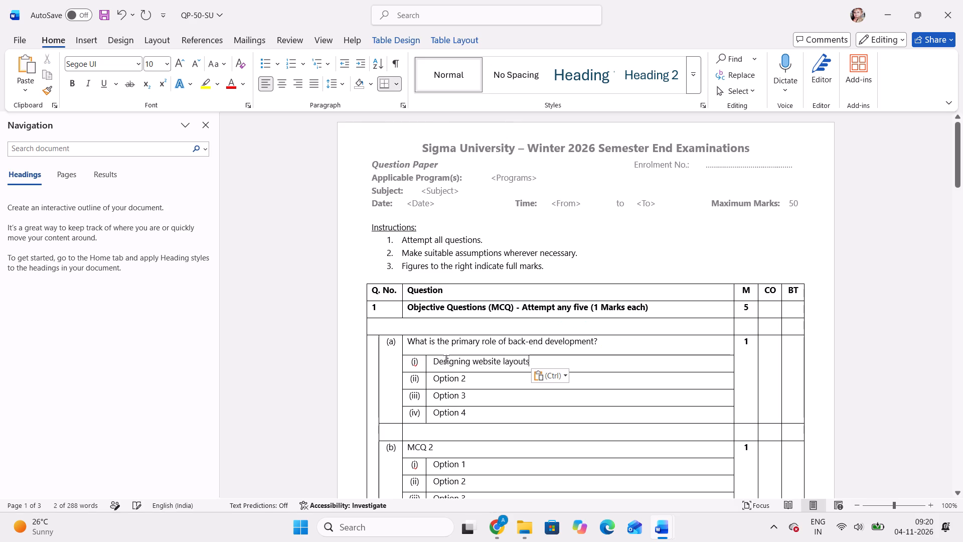
Replace Option 2 of question 1(a) in QP-50-SU with "Managing server-side logic and databases" copied from the question bank.
key("alt+Tab")
left_click_drag(298, 343, 448, 344)
key("ctrl+c")
key("alt+Tab")
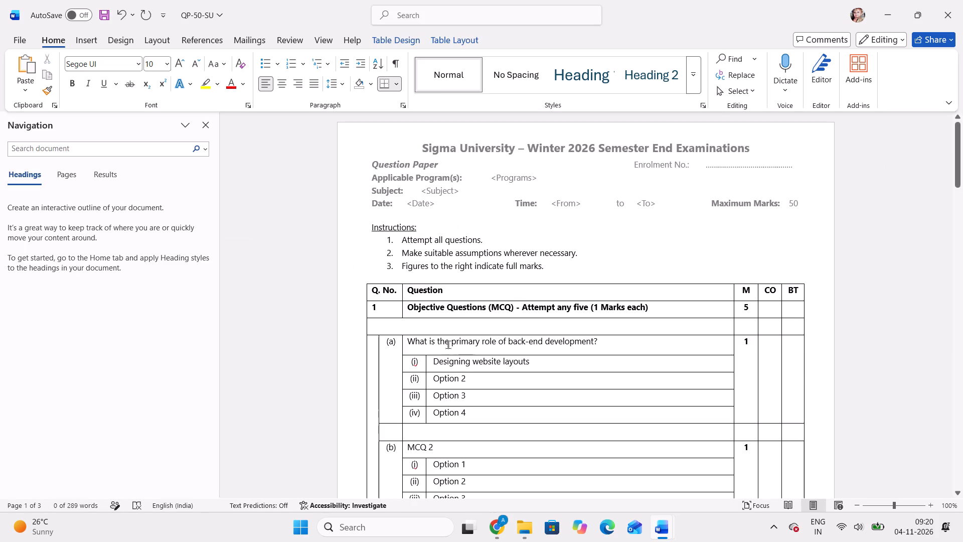
left_click_drag(471, 381, 445, 380)
key("ctrl+v")
Replace Option 3 of question 1(a) in QP-50-SU with "Creating animations" copied from the QB question bank.
key("alt+Tab")
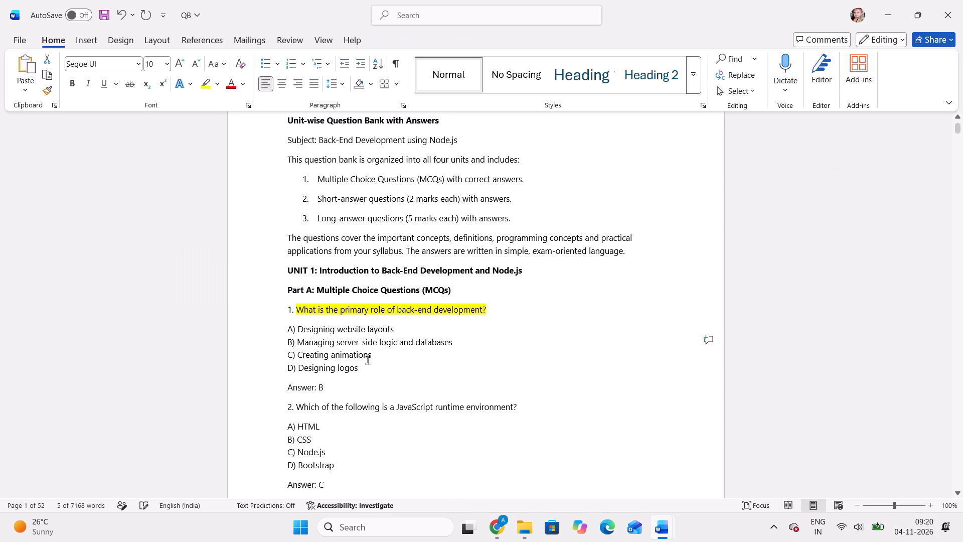
left_click_drag(380, 356, 312, 348)
scroll(335, 357, "left", 1)
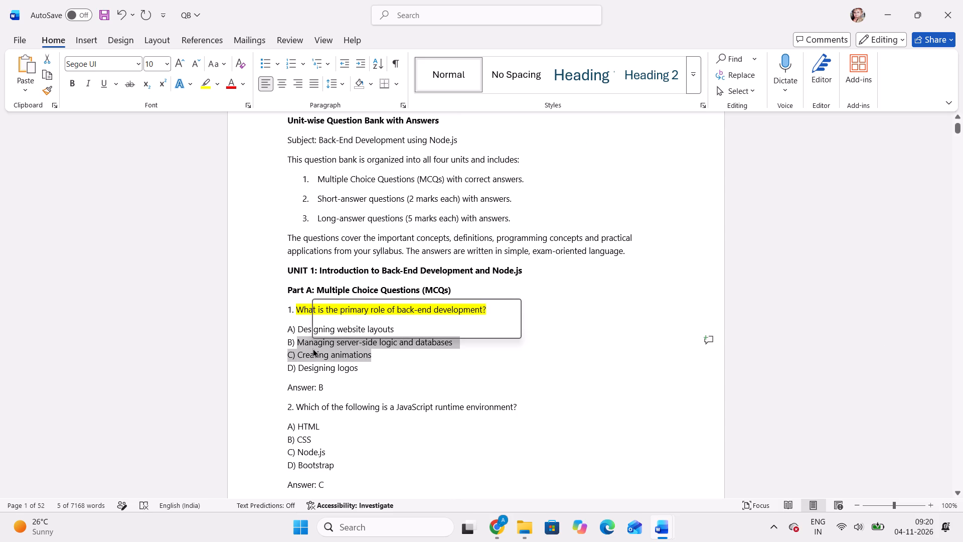
left_click(312, 348)
left_click_drag(299, 356, 361, 357)
key("ctrl+c")
key("alt+Tab")
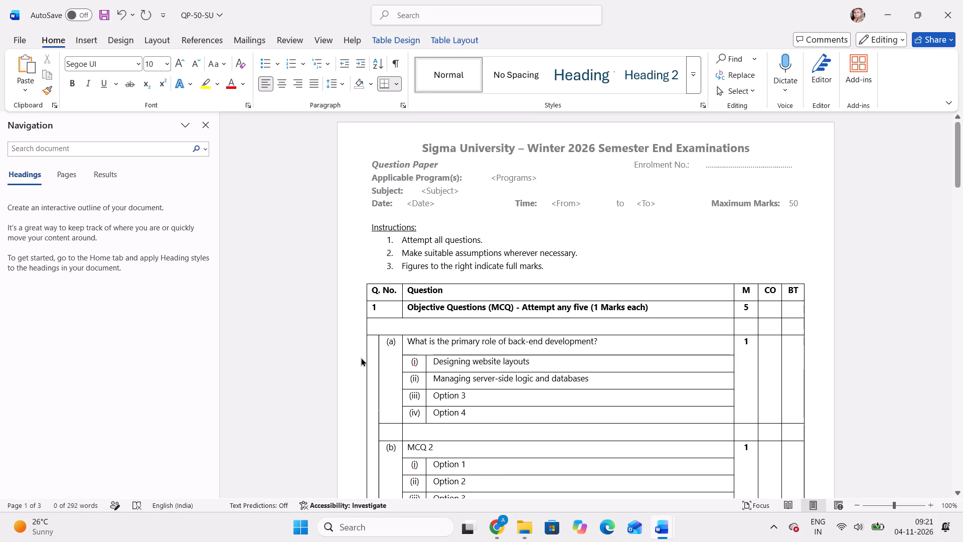
left_click_drag(473, 399, 451, 398)
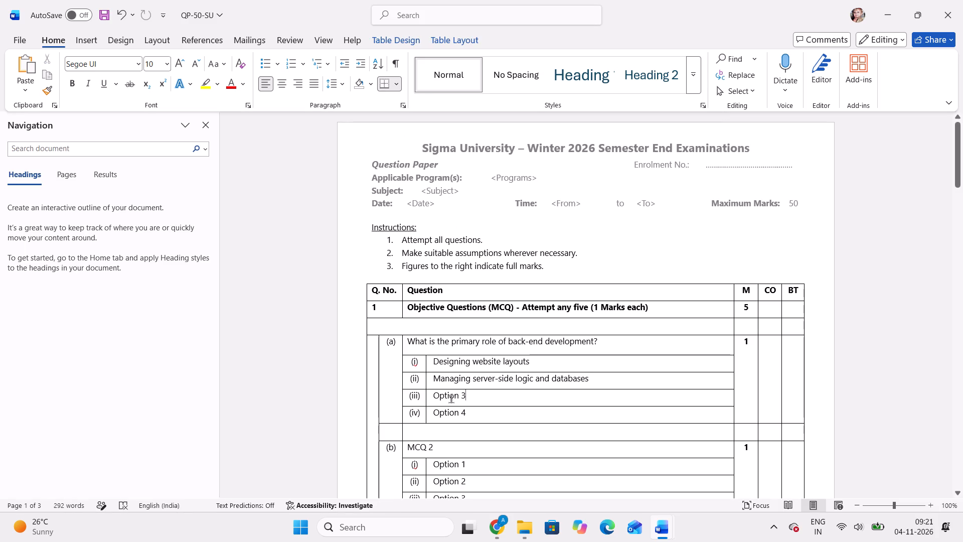
left_click_drag(451, 398, 443, 398)
key("ctrl+v")
Replace Option 4 of question 1(a) in QP-50-SU with "Designing logos" copied from the QB question bank.
key("alt+Tab")
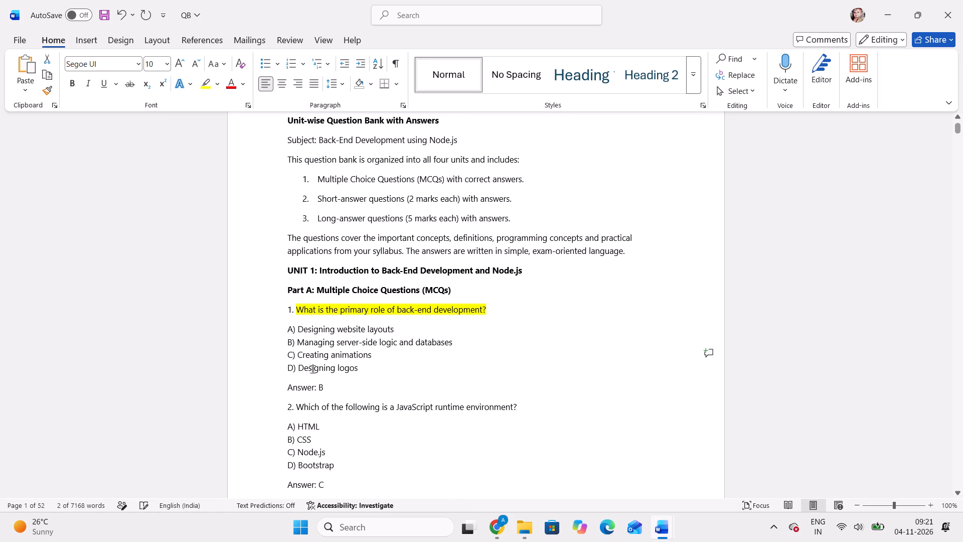
left_click(367, 369)
left_click_drag(367, 369, 320, 376)
key("ctrl+c")
key("alt+Tab")
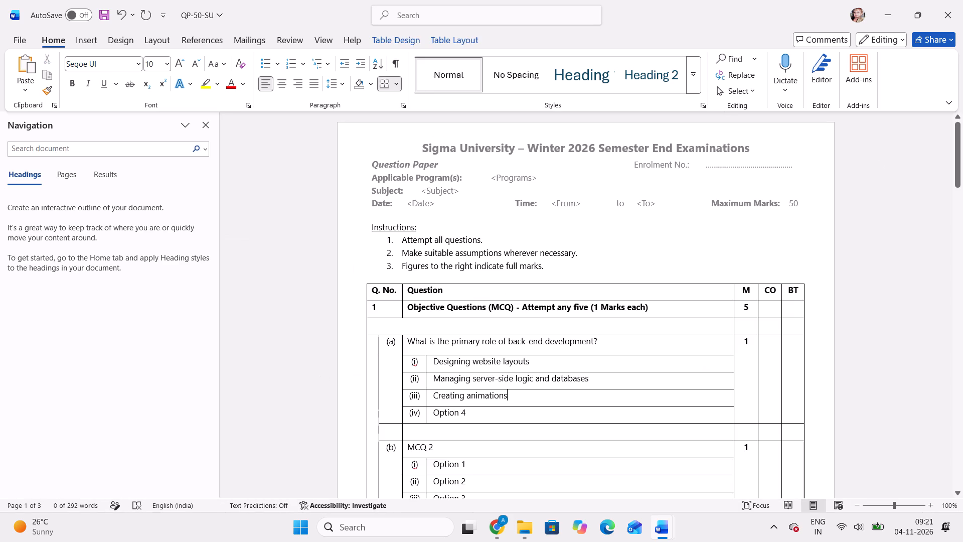
left_click_drag(470, 413, 443, 415)
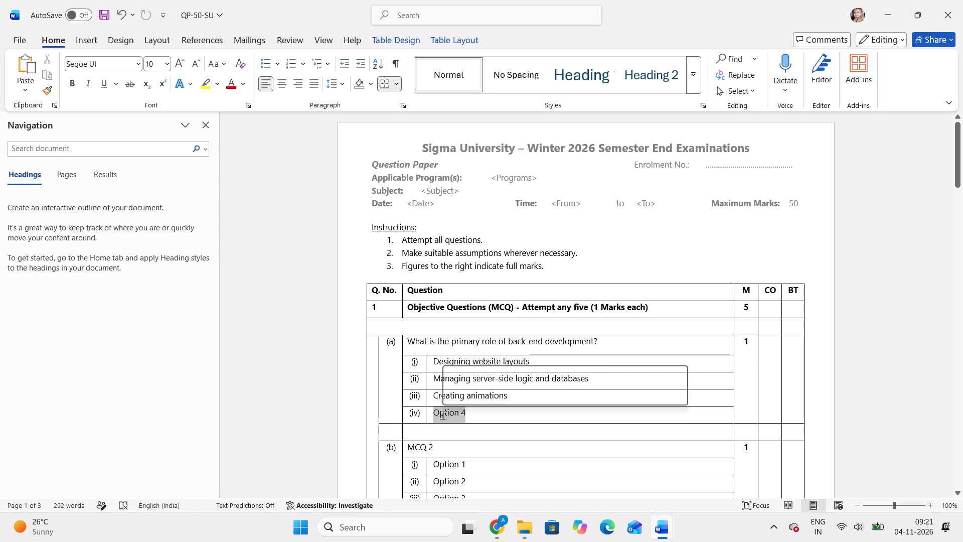
key("ctrl+v")
Save the QP-50-SU question paper.
key("alt+Tab")
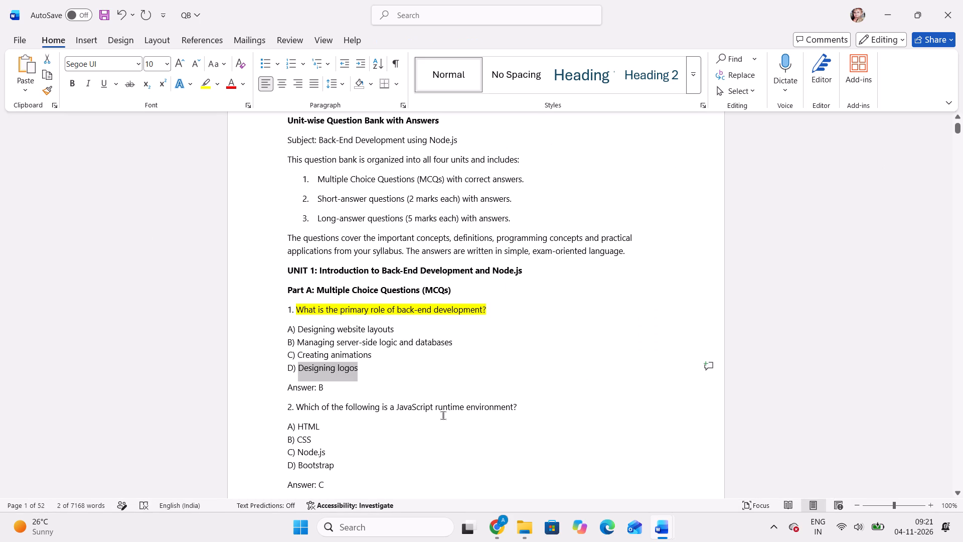
key("alt+Tab")
key("ctrl+s")
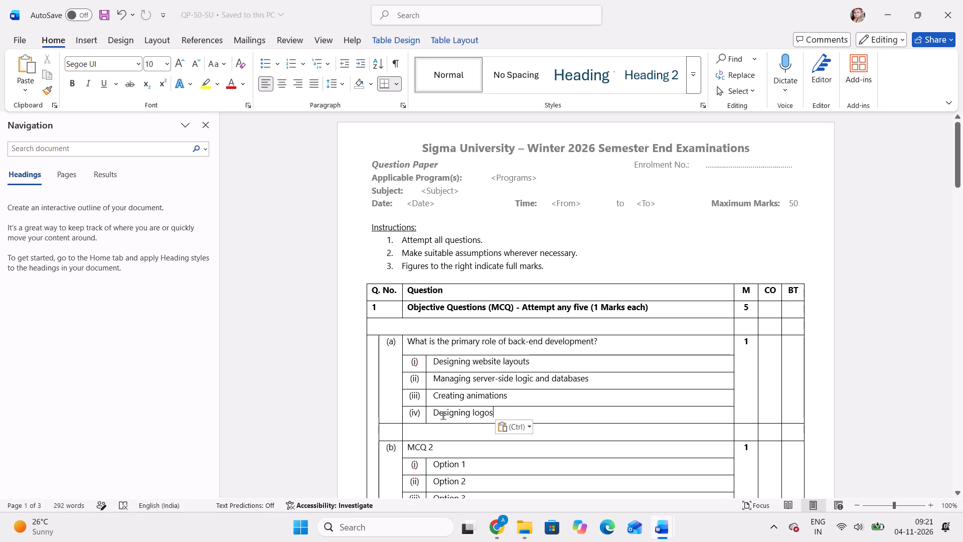
Search the QB question bank for "UNIT 2" to reach that unit's multiple choice questions.
key("alt+Tab")
key("Down")
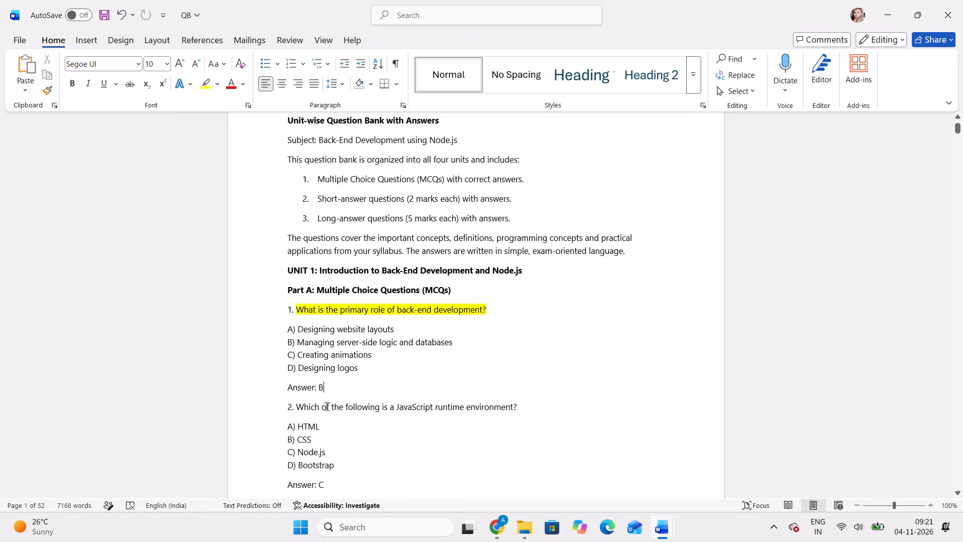
key("Down")
key("Down")
key("Down")
key("Down")
key("Down")
key("Down")
key("Down")
key("Down")
key("Down")
key("Down")
key("Down")
key("Down")
key("Down")
key("Down")
key("Down")
key("Down")
key("Down")
key("Down")
key("Down")
key("Down")
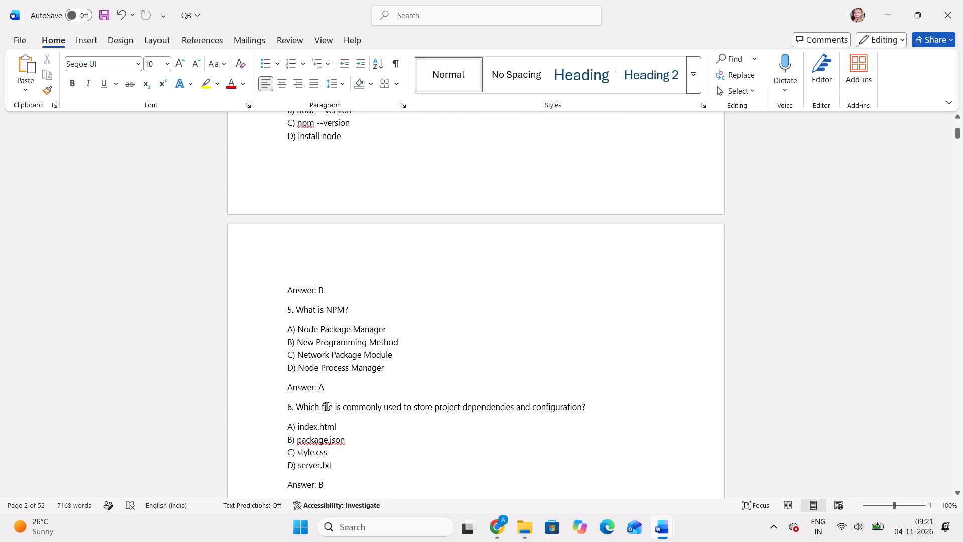
key("ctrl+f")
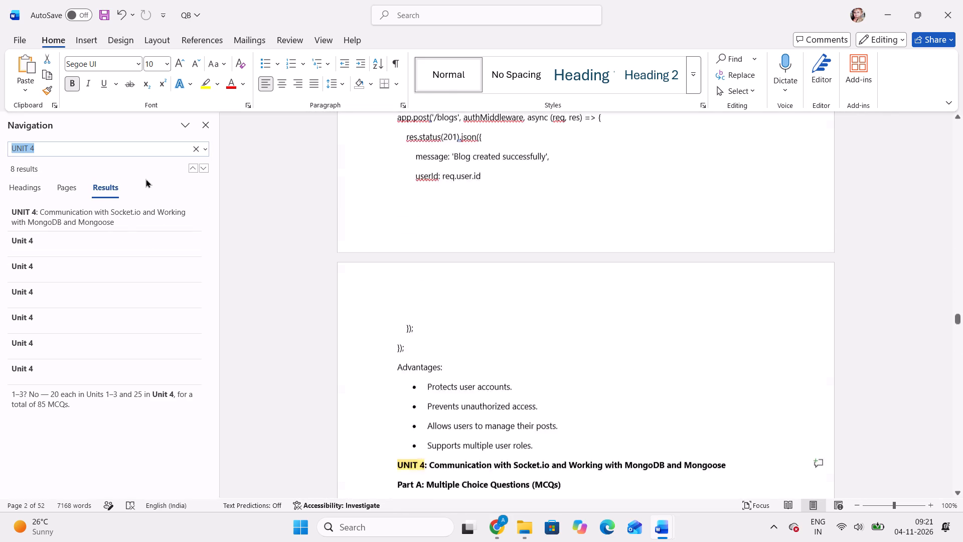
key("Right")
key("BackSpace")
key("2")
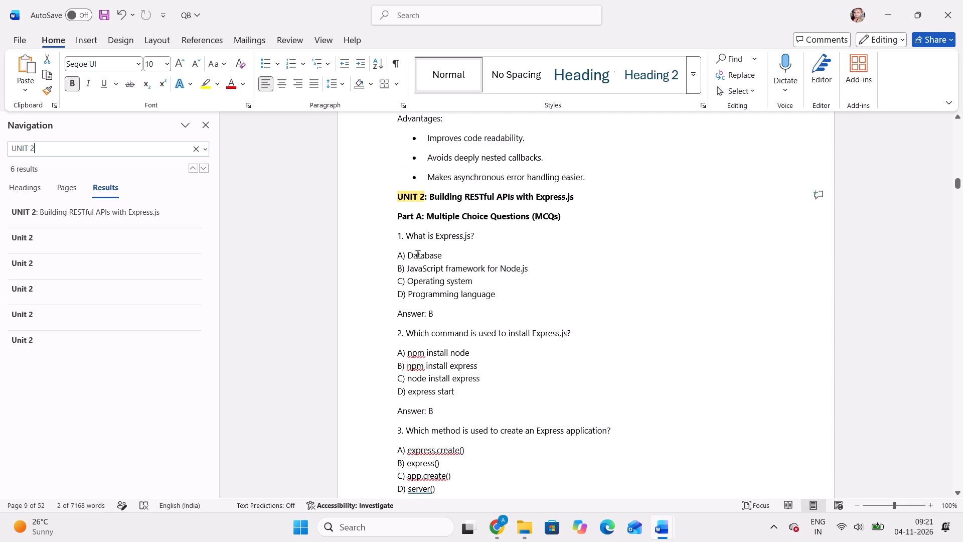
Replace the MCQ 2 placeholder in question 1(b) of QP-50-SU with "What is Express.js?" copied from Unit 2 of QB.
left_click_drag(485, 234, 413, 231)
scroll(422, 233, "left", 1)
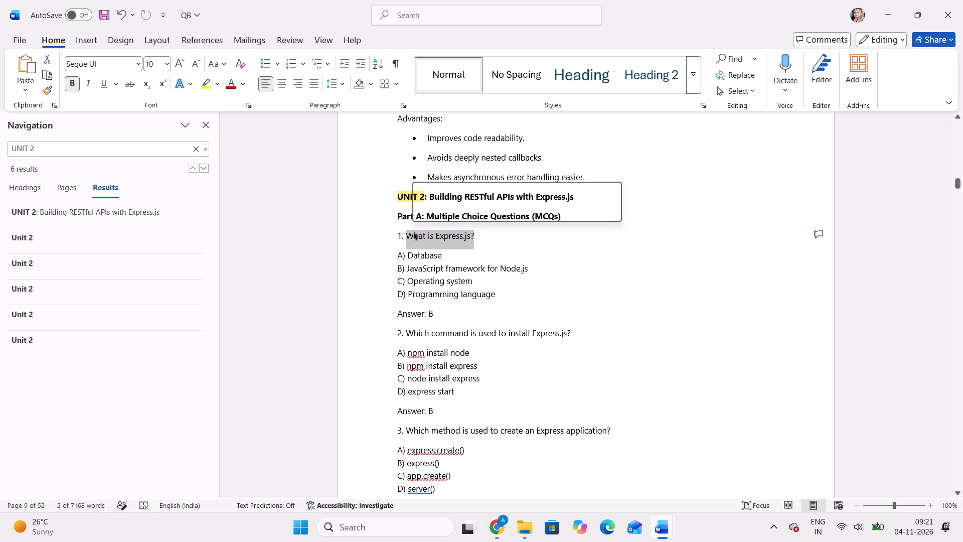
key("ctrl+c")
key("alt+Tab")
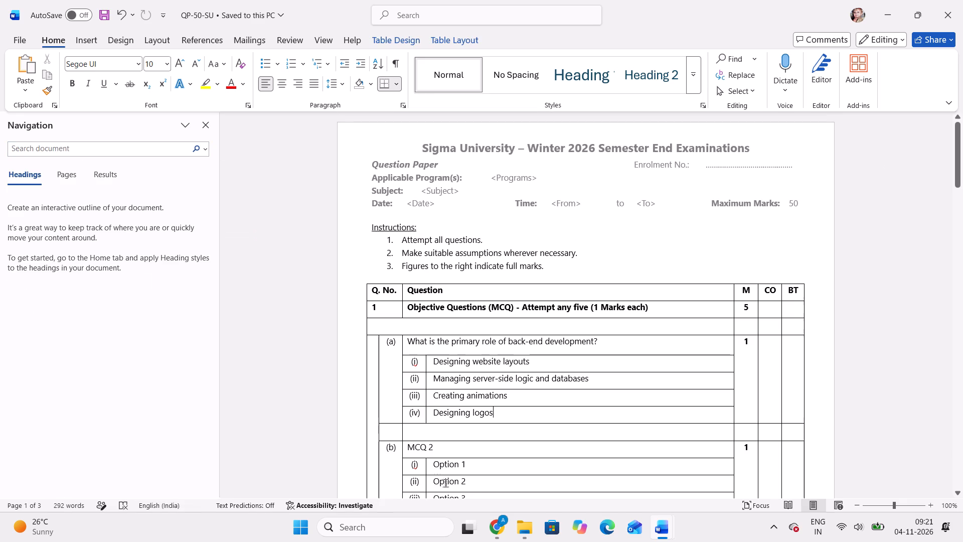
left_click_drag(440, 448, 405, 445)
key("ctrl+v")
Highlight the whole line "1. What is Express.js?" in yellow in Unit 2 of the QB question bank.
key("alt+Tab")
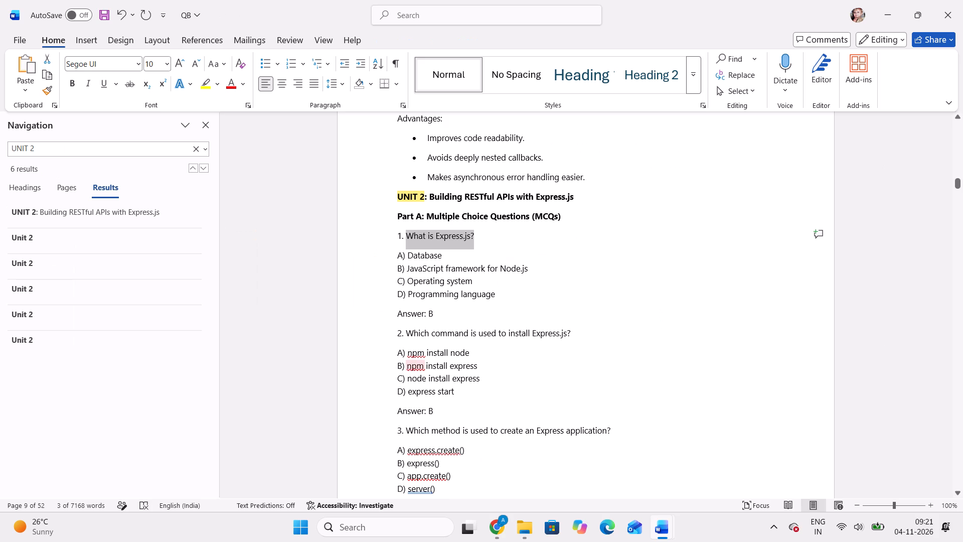
left_click(223, 82)
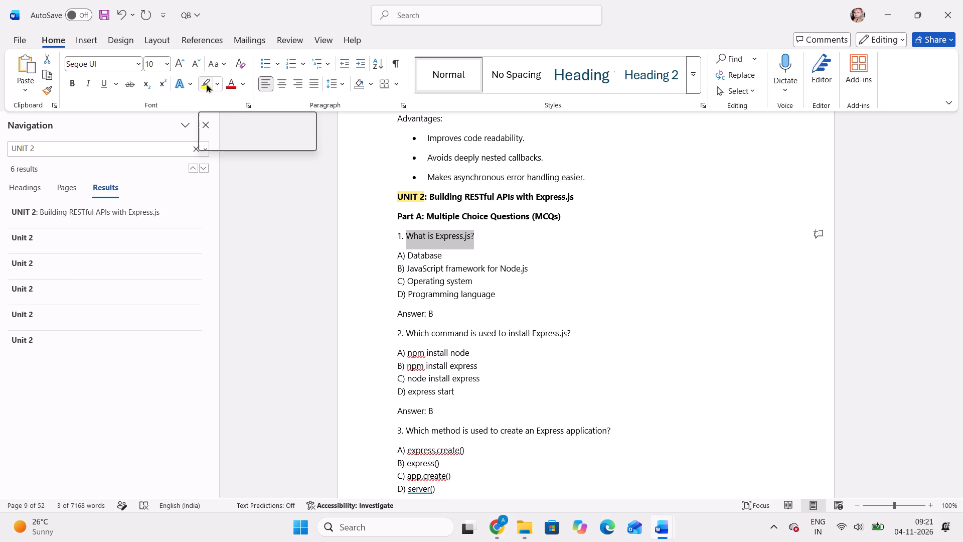
scroll(206, 84, "up", 5)
scroll(206, 84, "right", 1)
scroll(206, 84, "up", 1)
scroll(206, 84, "right", 1)
scroll(210, 84, "up", 1)
scroll(210, 84, "right", 1)
scroll(217, 84, "up", 1)
scroll(217, 84, "right", 1)
scroll(221, 84, "up", 1)
scroll(221, 84, "right", 1)
scroll(230, 83, "up", 1)
scroll(230, 83, "right", 1)
scroll(234, 82, "up", 1)
scroll(234, 82, "right", 1)
scroll(242, 81, "up", 1)
scroll(242, 81, "right", 1)
scroll(244, 80, "up", 1)
scroll(244, 80, "right", 1)
scroll(244, 80, "up", 1)
scroll(244, 80, "right", 1)
scroll(244, 80, "up", 1)
scroll(244, 80, "right", 1)
scroll(244, 80, "up", 1)
scroll(244, 80, "right", 1)
scroll(244, 80, "up", 1)
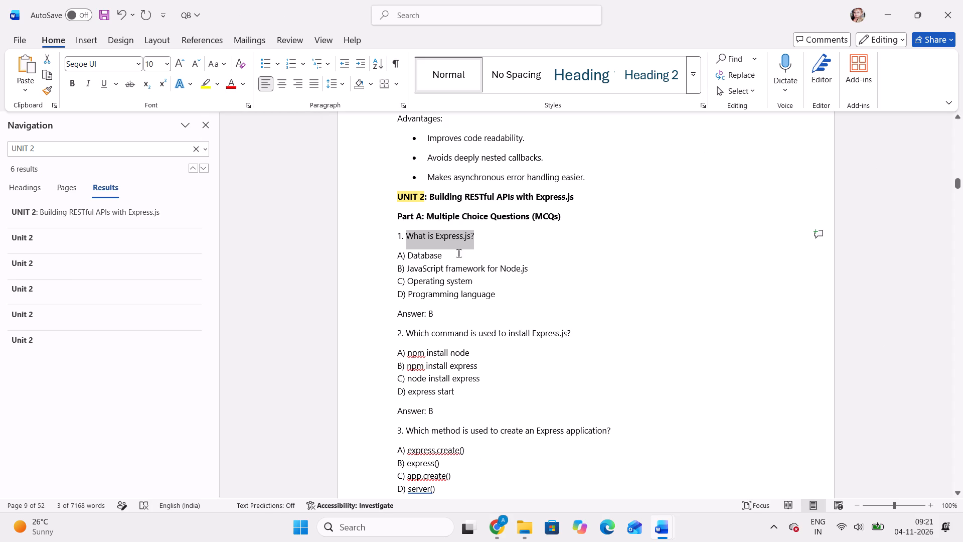
left_click(458, 253)
left_click_drag(481, 237, 397, 240)
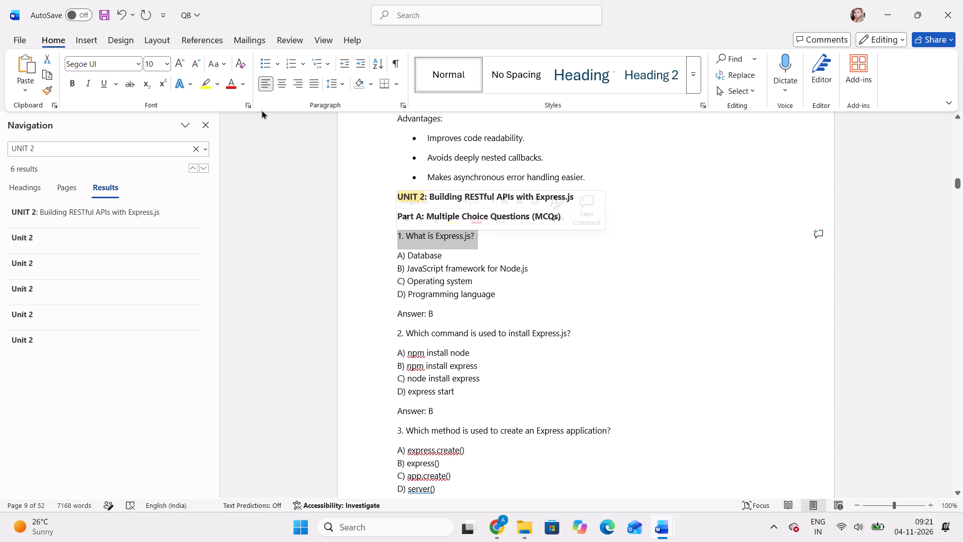
left_click(203, 87)
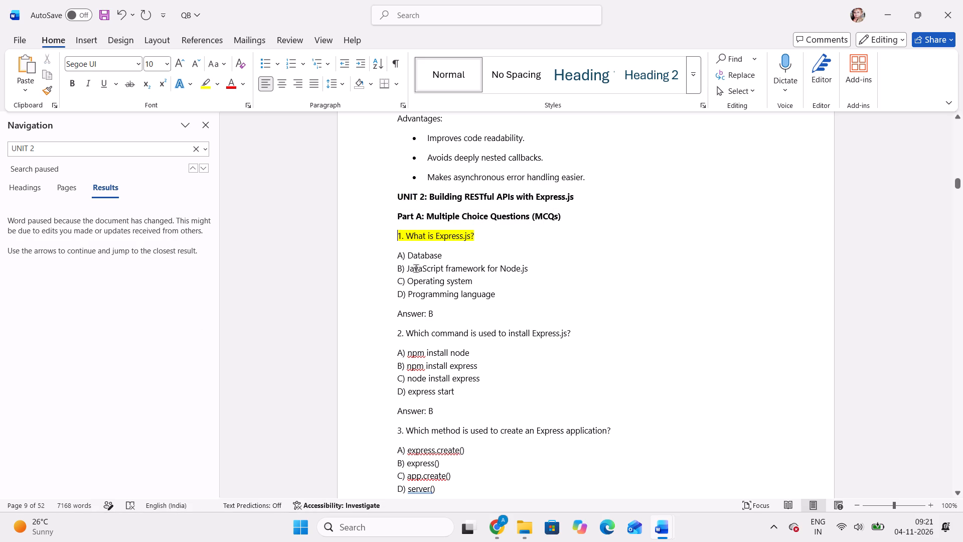
Replace Option 1 of question 1(b) in QP-50-SU with "Database" copied from the question bank.
double_click(423, 256)
key("ctrl+c")
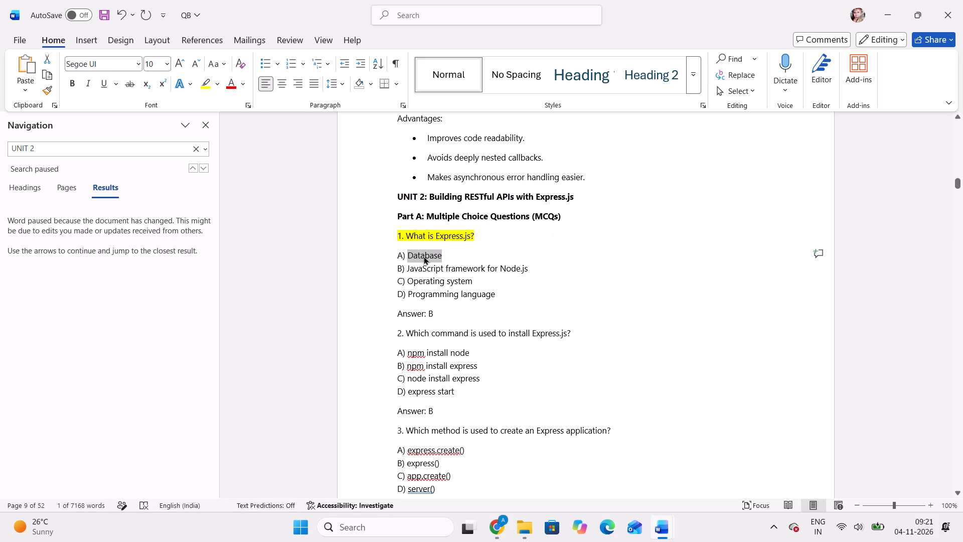
key("alt+Tab")
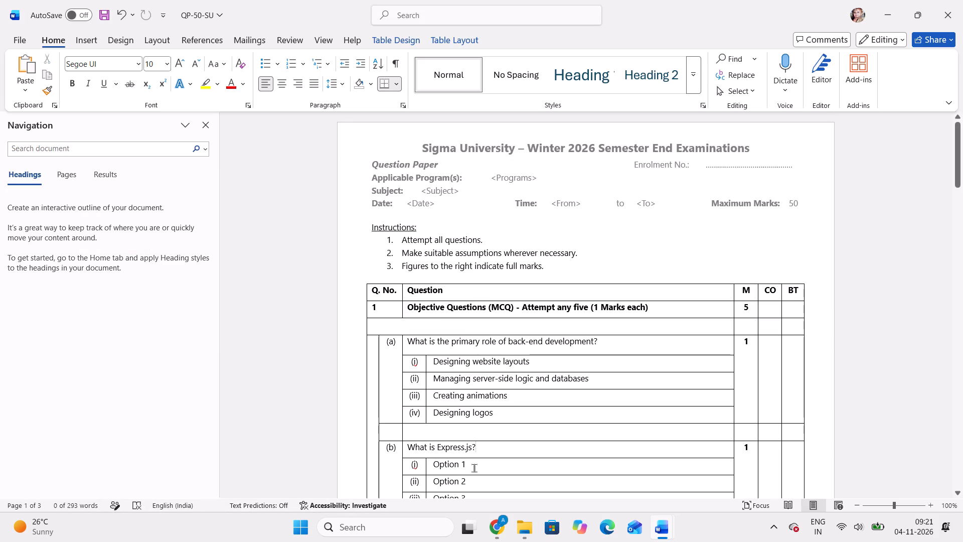
left_click_drag(474, 468, 435, 469)
key("ctrl+v")
Replace Option 2 of question 1(b) in QP-50-SU with "JavaScript framework for Node.js" copied from the question bank, followed by a space.
key("alt+Tab")
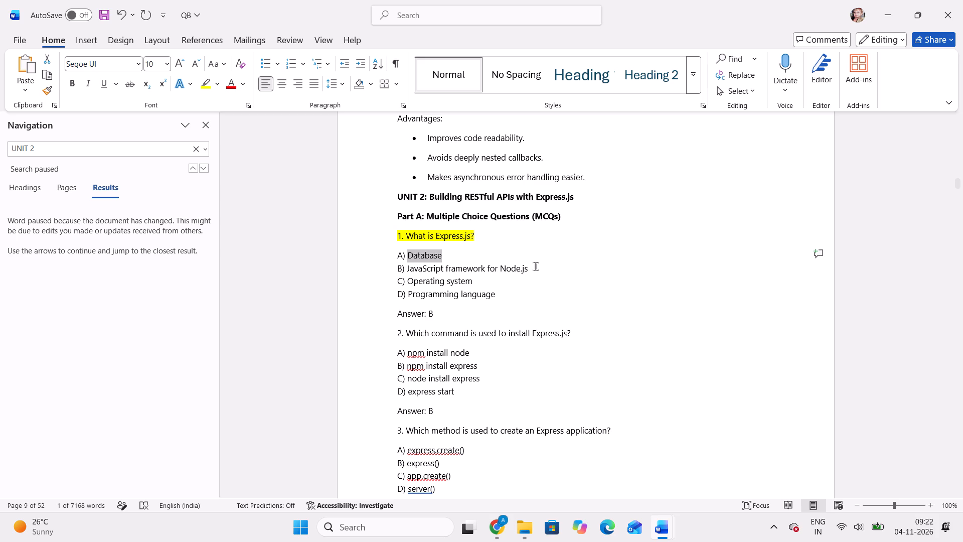
left_click(535, 266)
left_click_drag(538, 265, 506, 269)
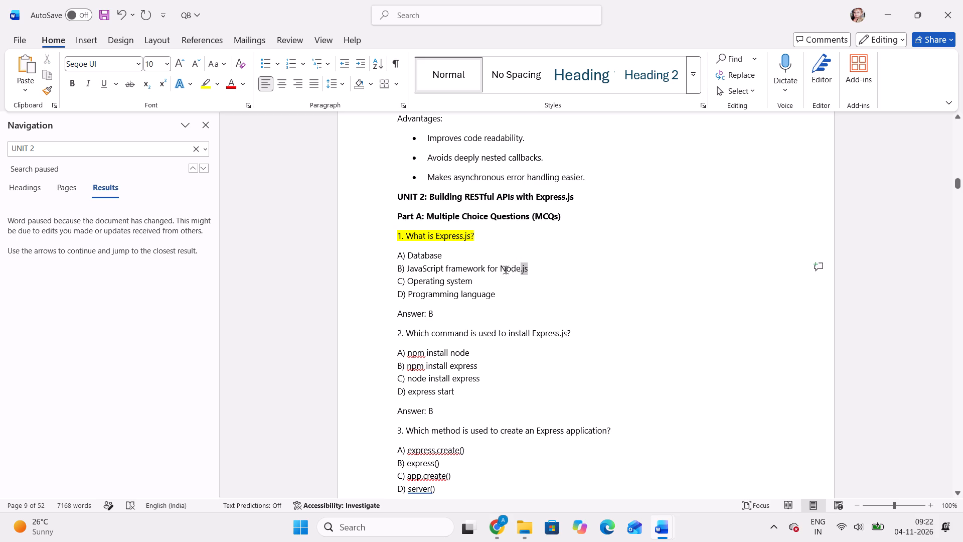
left_click_drag(506, 269, 411, 266)
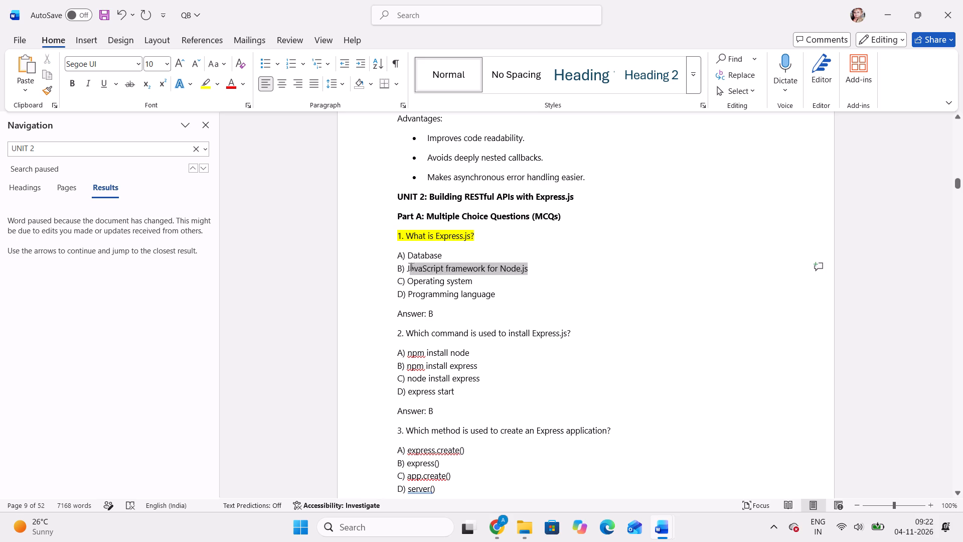
left_click_drag(411, 266, 408, 269)
left_click_drag(408, 269, 408, 268)
key("ctrl+c")
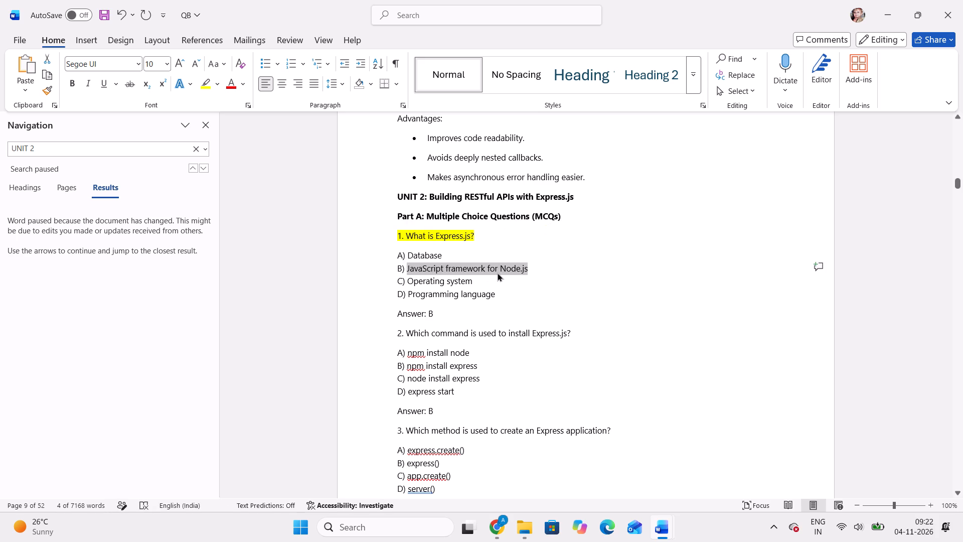
key("alt+Tab")
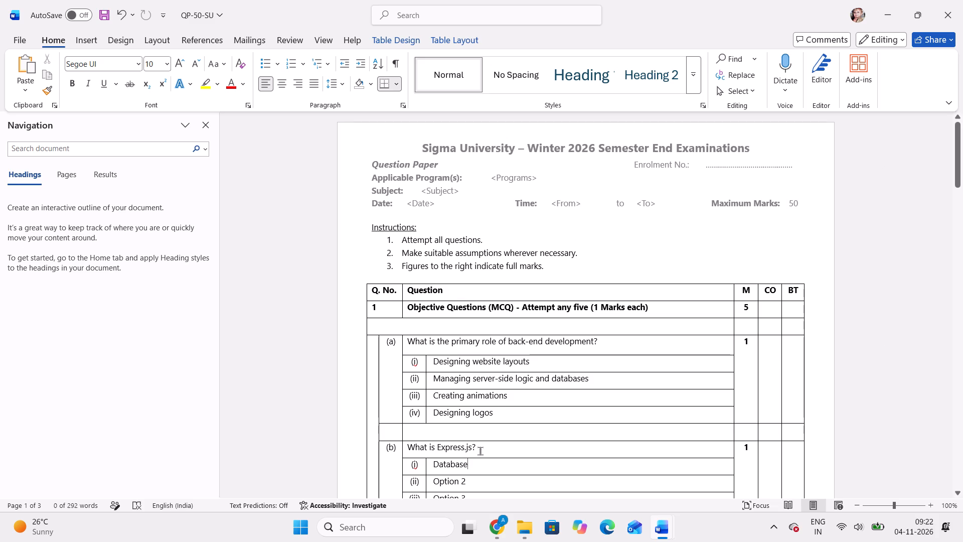
left_click_drag(477, 483, 450, 490)
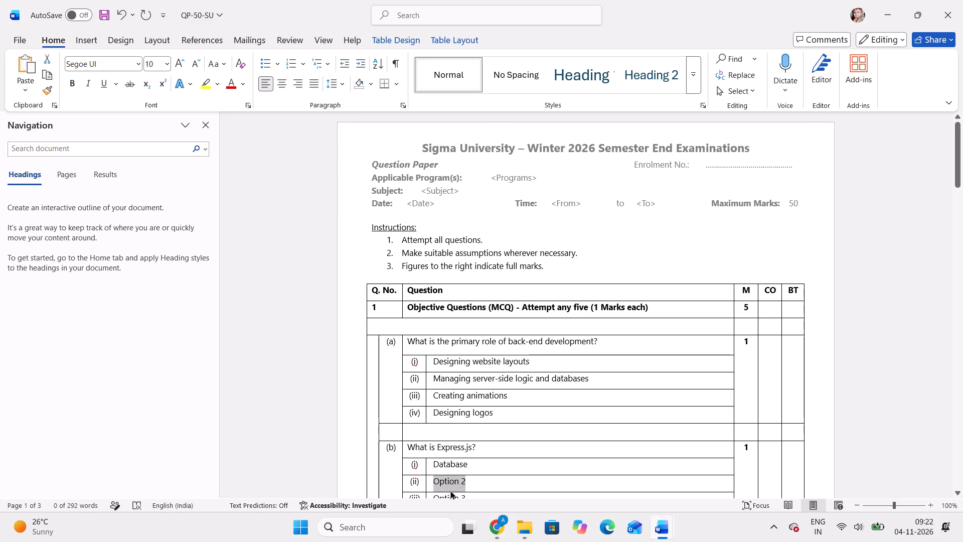
key("ctrl+v")
key("space")
Replace Option 3 of question 1(b) in QP-50-SU with "Operating system" copied from the QB question bank.
key("alt+Tab")
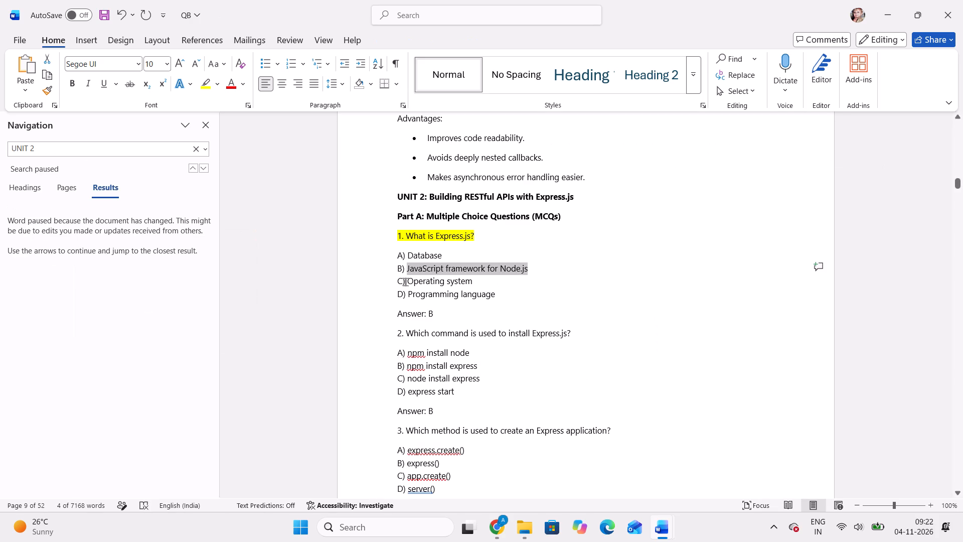
left_click_drag(410, 281, 472, 283)
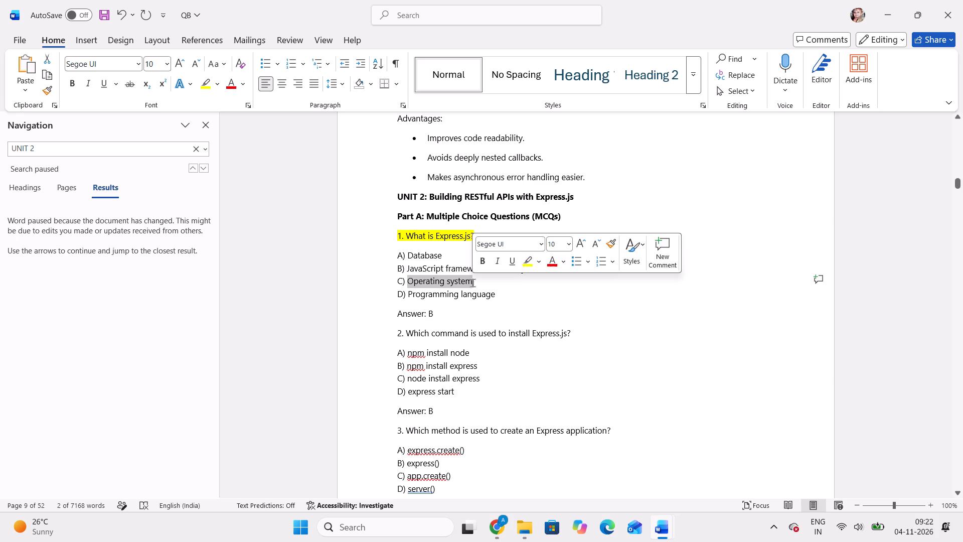
key("ctrl+c")
key("alt+Tab")
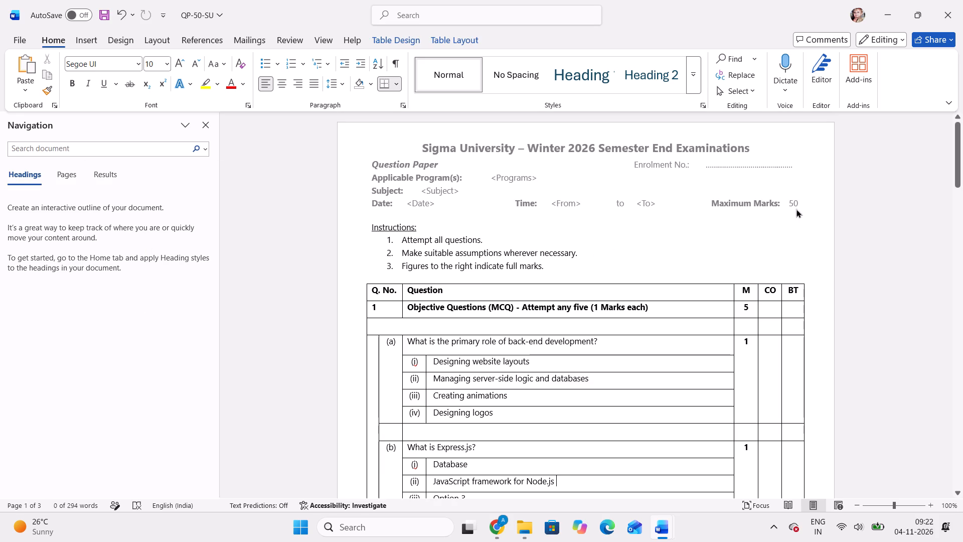
left_click_drag(954, 164, 957, 195)
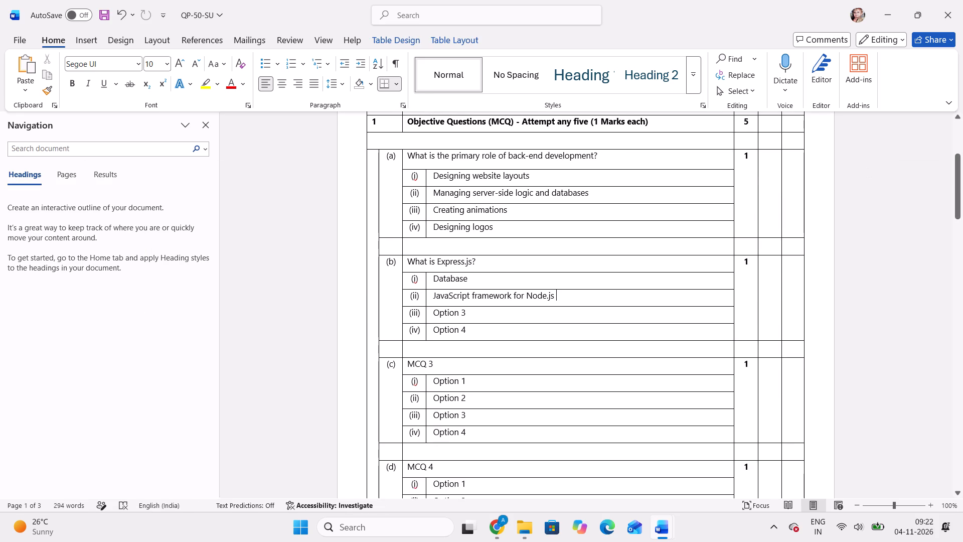
left_click_drag(480, 315, 449, 315)
key("ctrl+v")
Replace Option 4 of question 1(b) in QP-50-SU with "Programming language" copied from the question bank, and save the paper.
key("alt+Tab")
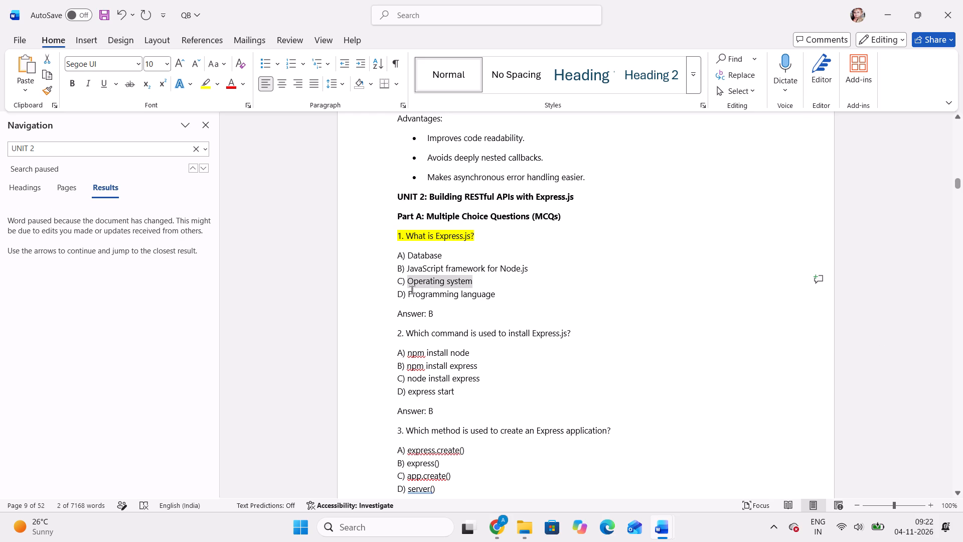
left_click_drag(409, 294, 486, 295)
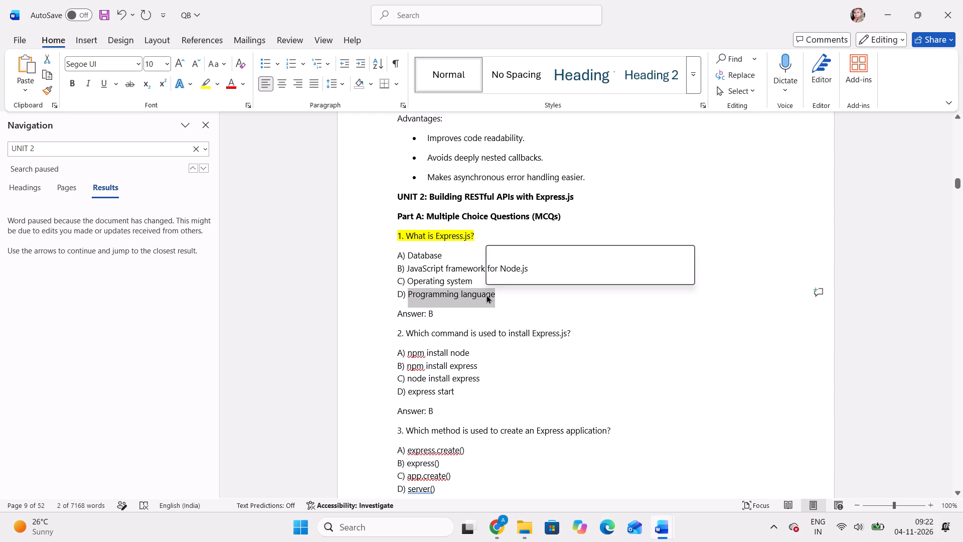
key("ctrl+c")
key("alt+Tab")
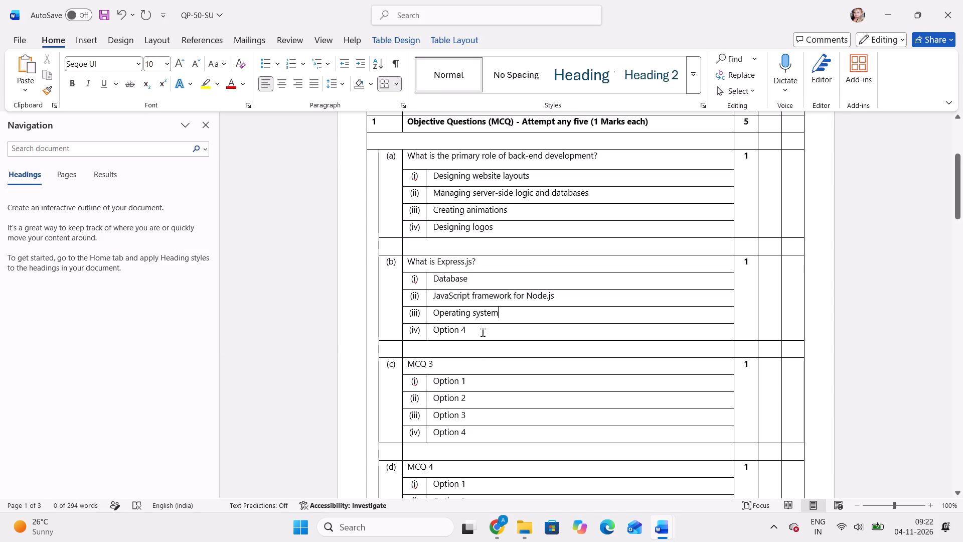
left_click_drag(473, 332, 447, 334)
key("ctrl+v")
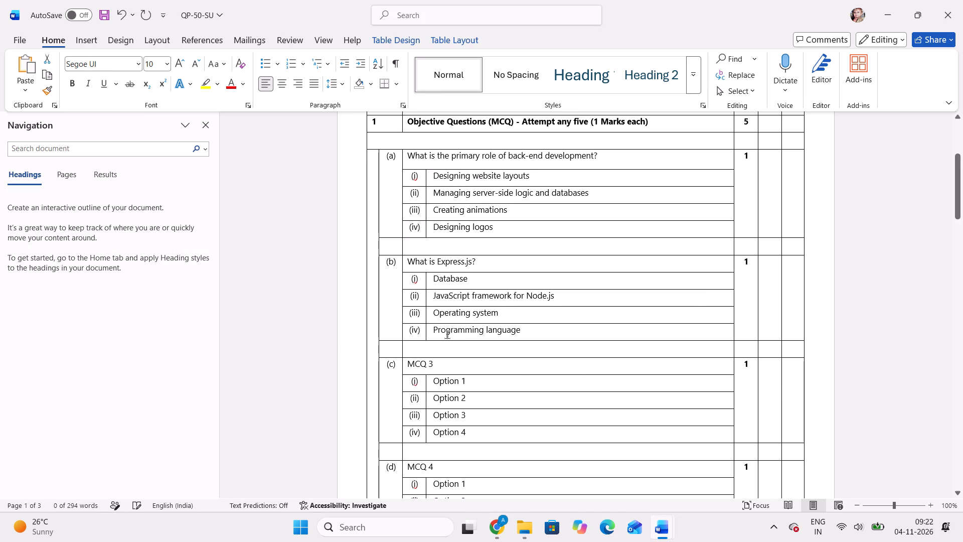
key("ctrl+s")
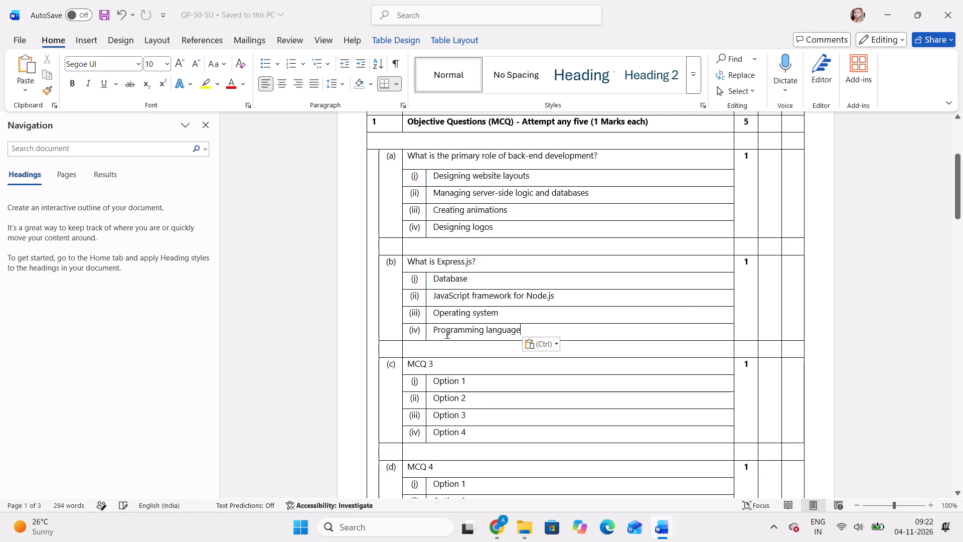
key("space")
key("BackSpace")
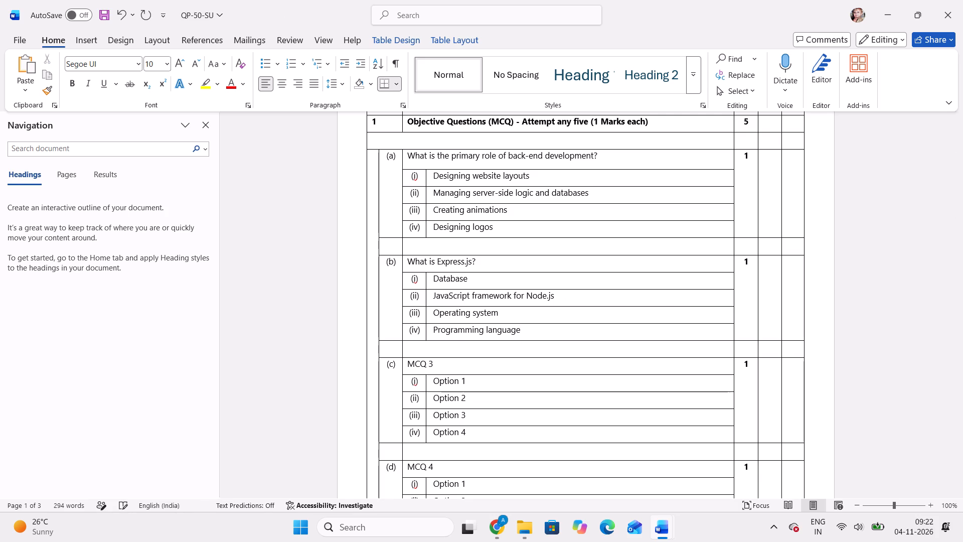
key("ctrl+s")
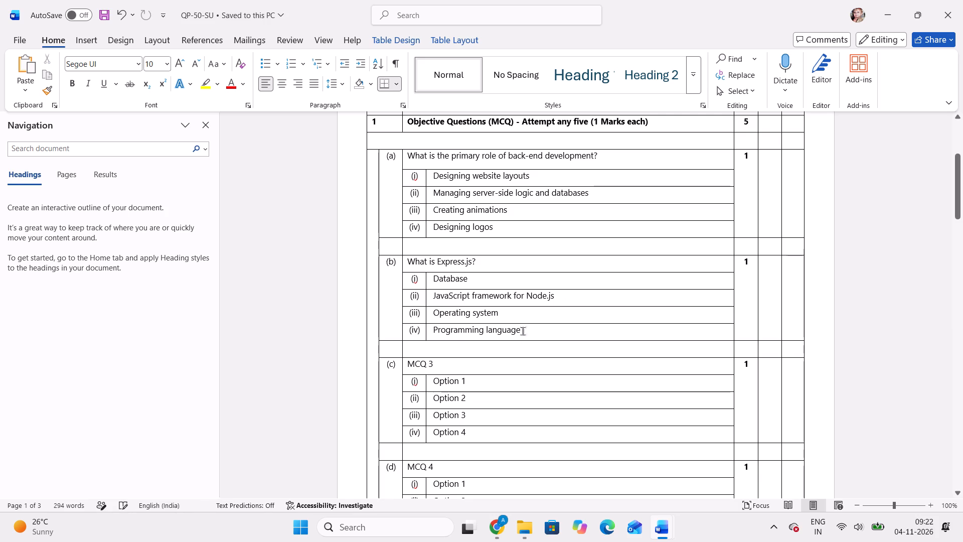
left_click_drag(532, 331, 412, 265)
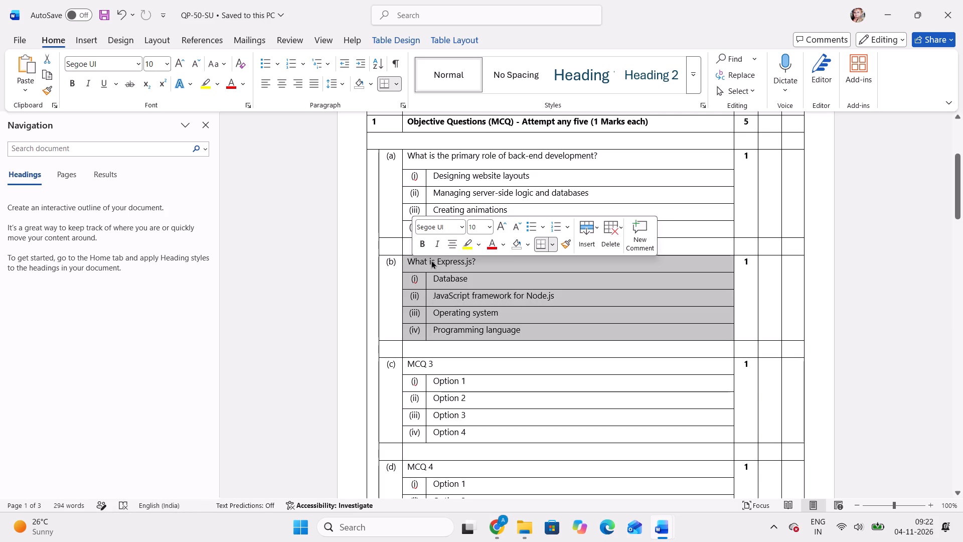
left_click(435, 259)
key("ctrl+s")
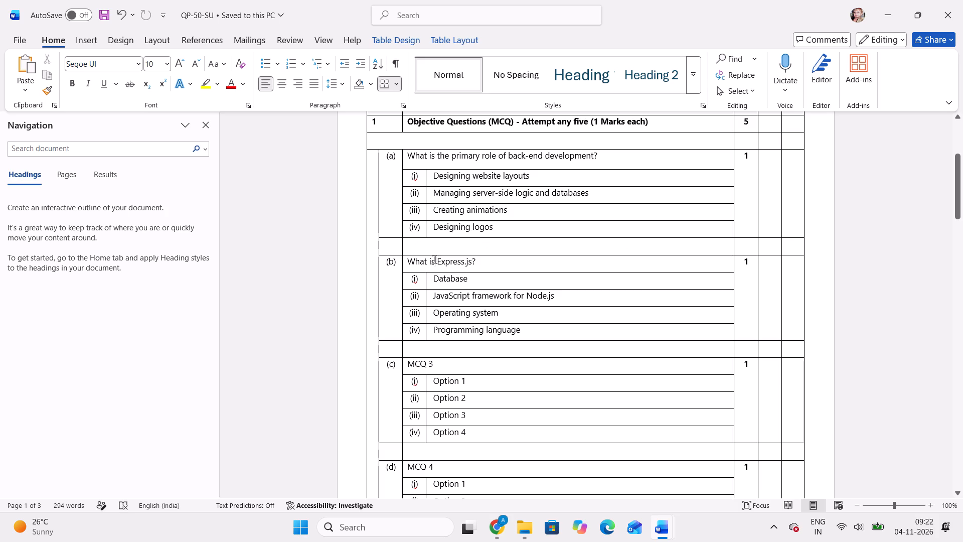
Find UNIT 3 in the QB question bank, copy its MCQ "What is authentication?", highlight that text in yellow and save QB.
key("alt+Tab")
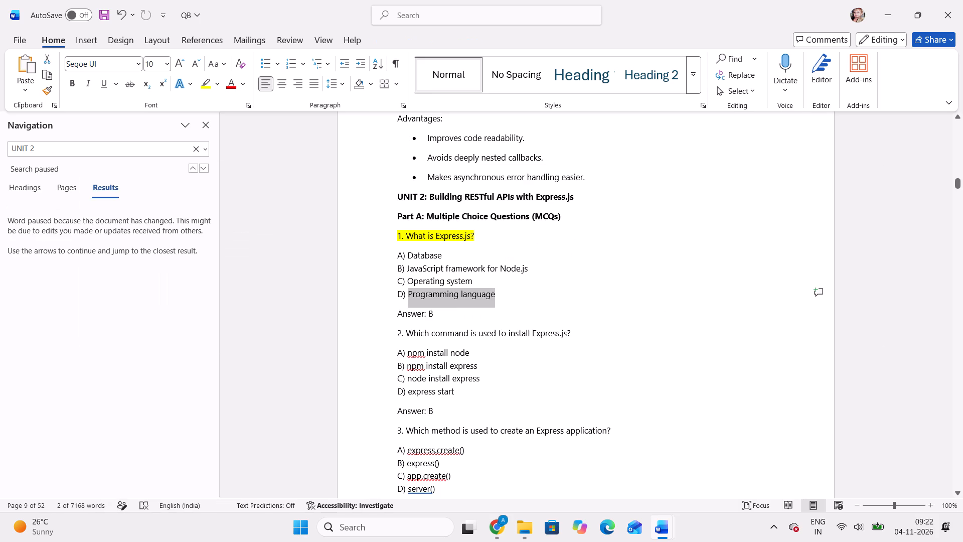
scroll(254, 214, "left", 1)
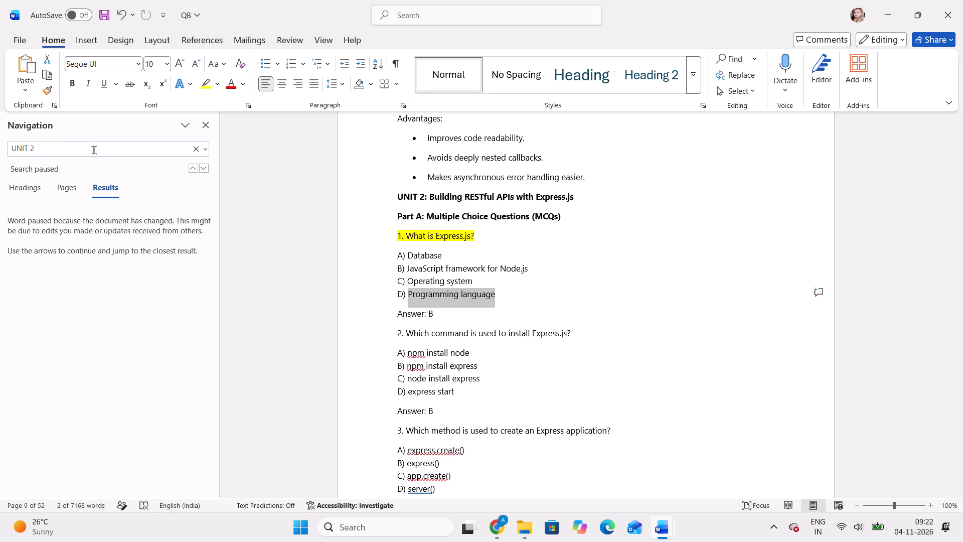
left_click(93, 150)
key("Right")
key("BackSpace")
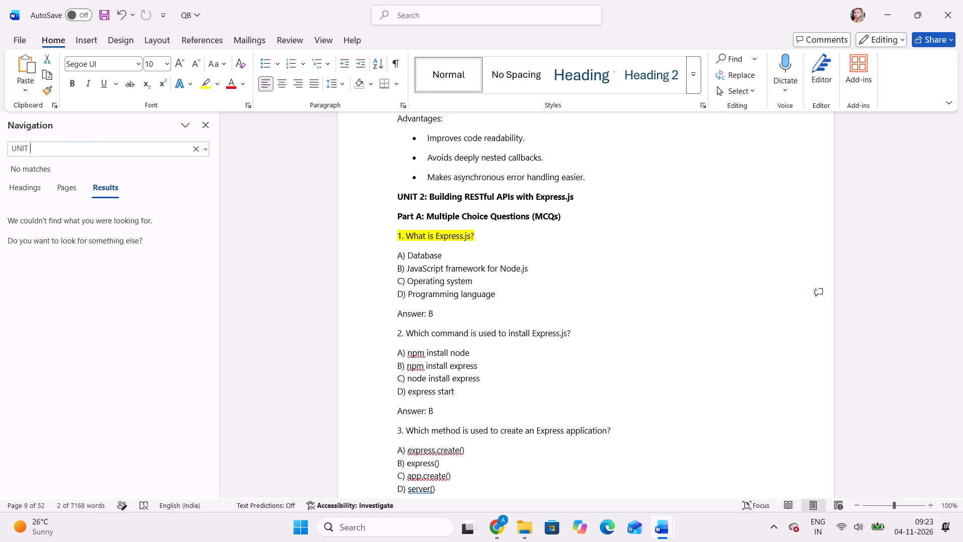
key("3")
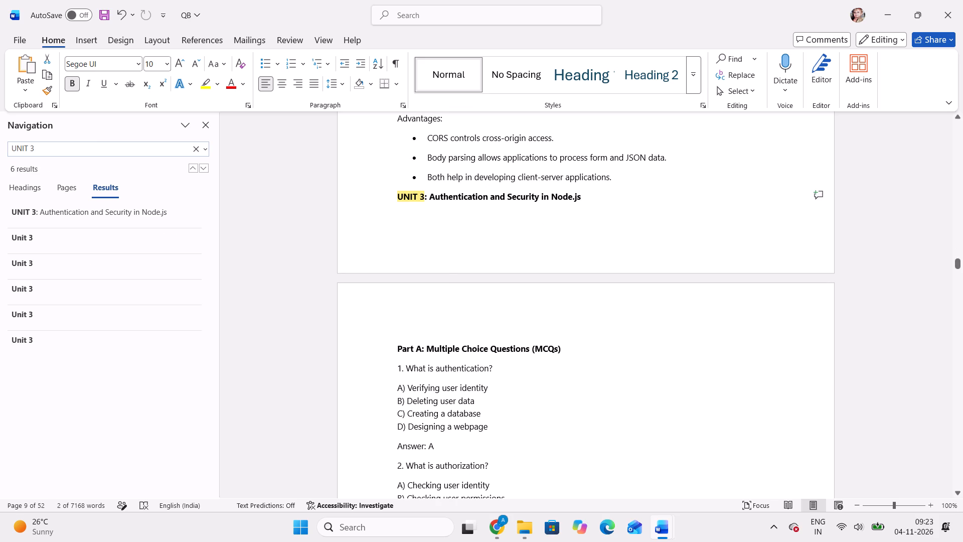
left_click_drag(407, 366, 491, 369)
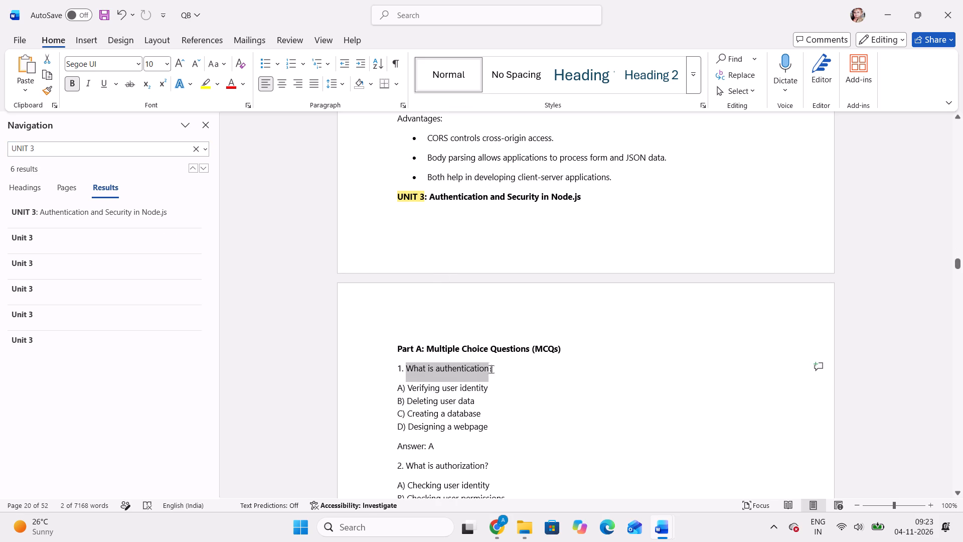
left_click_drag(491, 369, 495, 370)
key("ctrl+c")
left_click(207, 80)
key("ctrl+s")
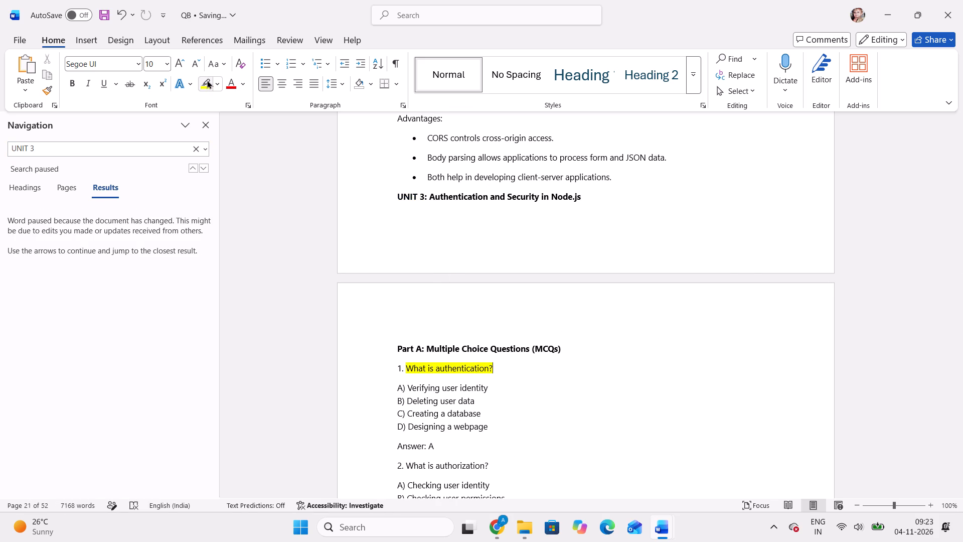
Replace the MCQ 3 placeholder in question 1(c) of QP-50-SU with the copied question "What is authentication?".
key("alt+Tab")
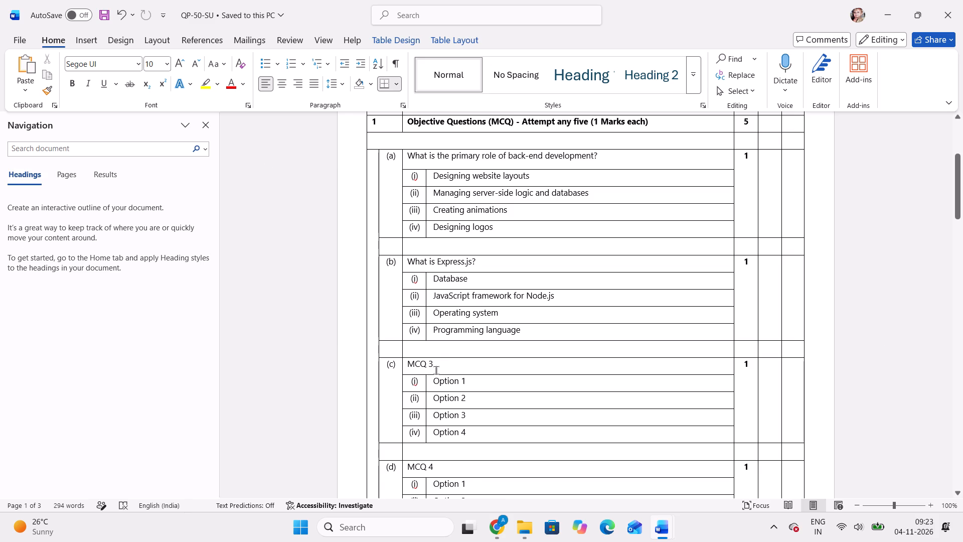
left_click_drag(443, 367, 419, 366)
key("BackSpace")
key("ctrl+v")
key("BackSpace")
Replace Option 1 of question 1(c) in QP-50-SU with "Verifying user identity" copied from the question bank.
key("alt+Tab")
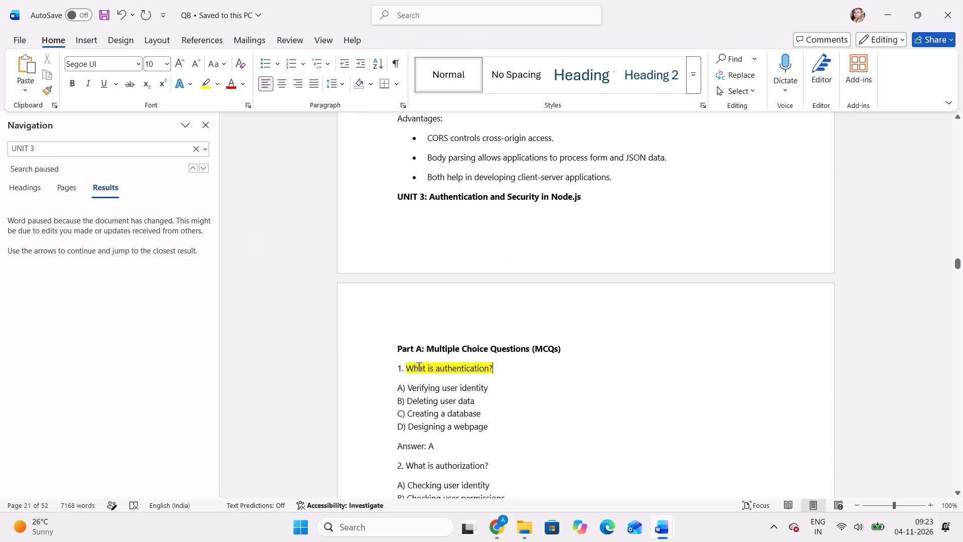
scroll(411, 383, "left", 2)
scroll(411, 383, "right", 1)
scroll(411, 383, "down", 1, "ctrl")
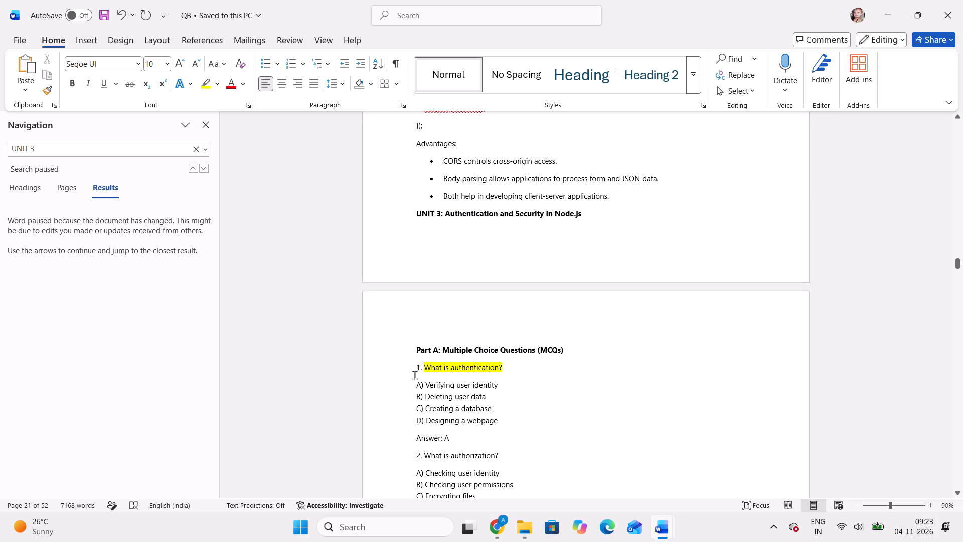
left_click_drag(428, 385, 488, 386)
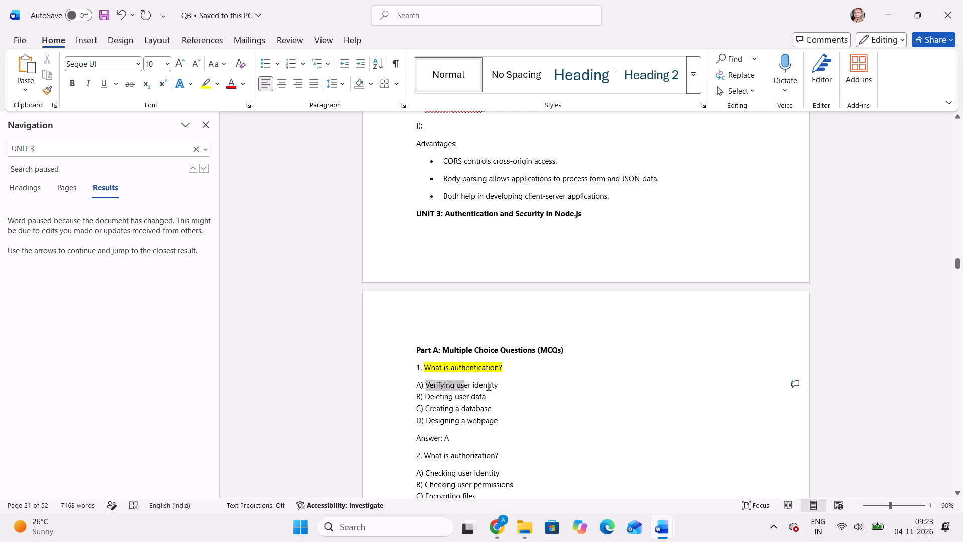
left_click_drag(488, 386, 497, 386)
key("ctrl+c")
key("alt+Tab")
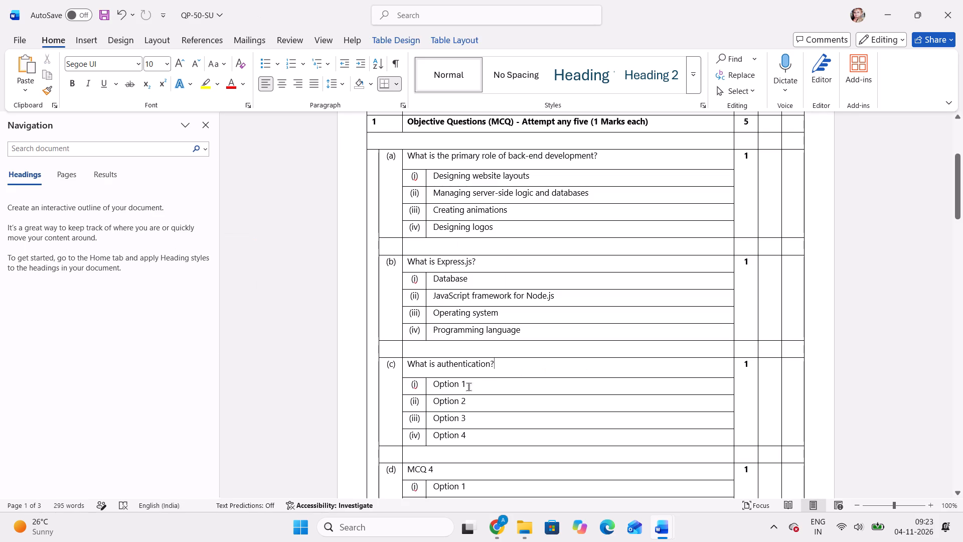
left_click_drag(476, 386, 446, 389)
key("BackSpace")
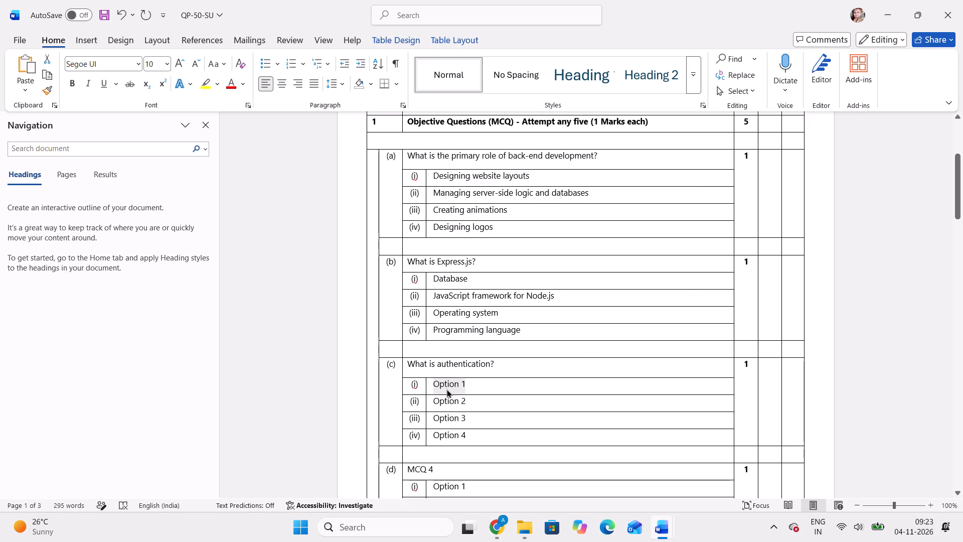
key("ctrl+v")
Replace Option 2 of question 1(c) in QP-50-SU with "Deleting user data" copied from the question bank, without a trailing line break.
key("alt+Tab")
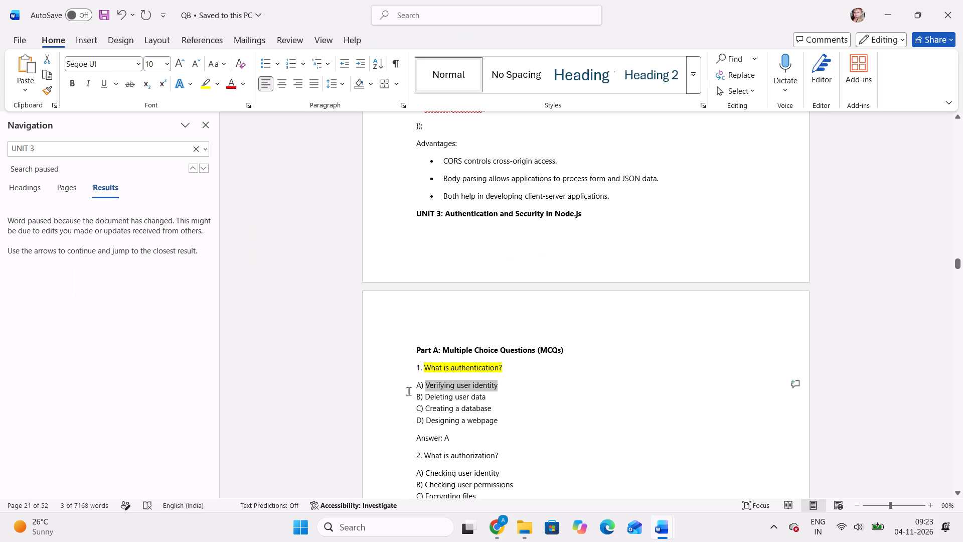
left_click_drag(425, 399, 491, 398)
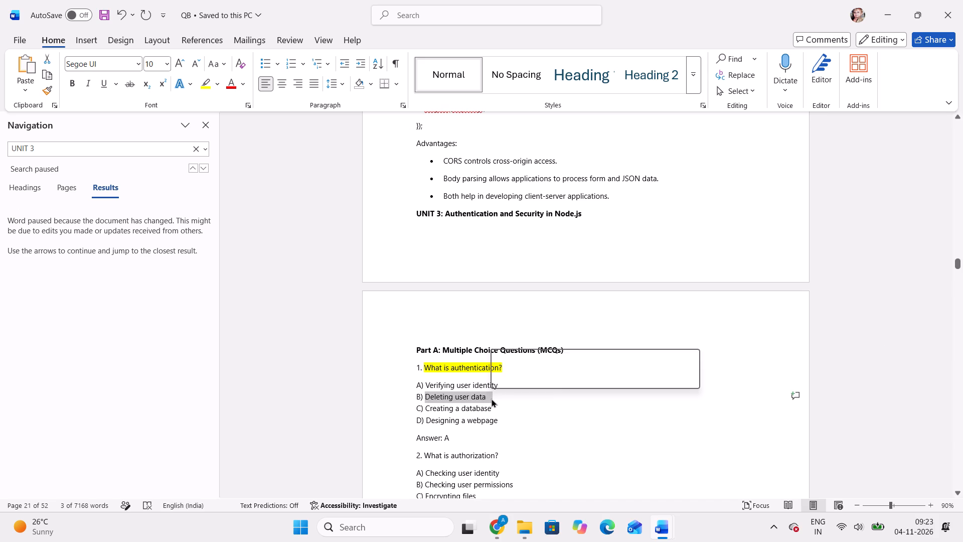
key("ctrl+c")
key("alt+Tab")
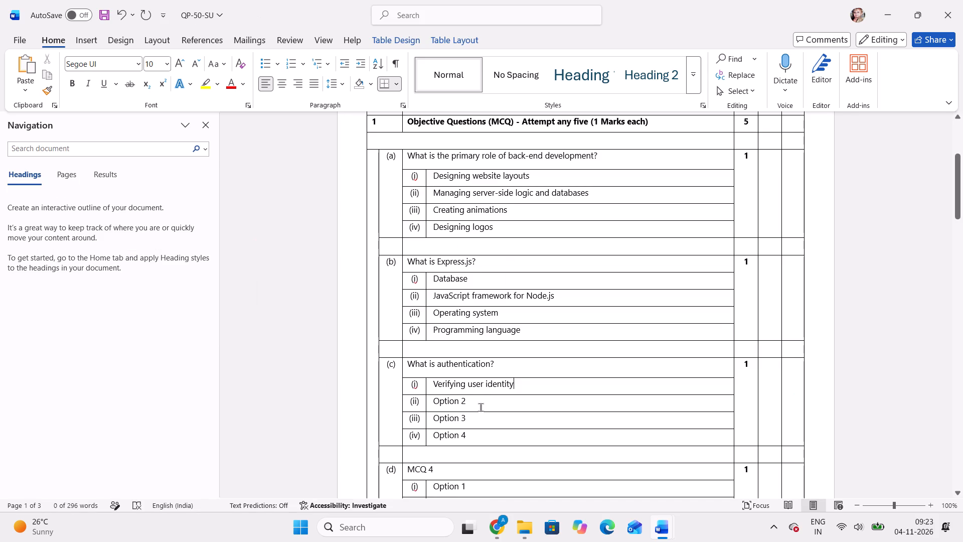
left_click_drag(480, 407, 447, 406)
key("BackSpace")
key("ctrl+v")
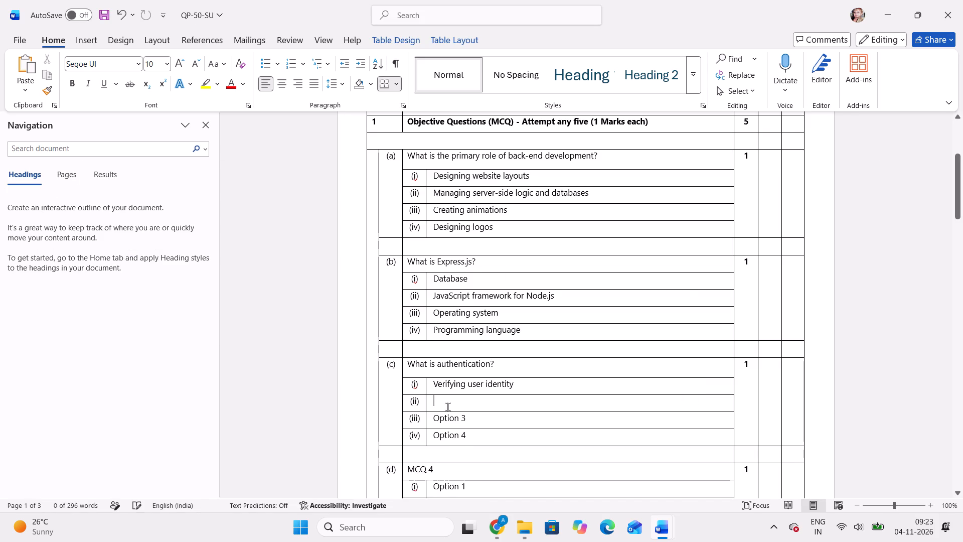
key("alt+Tab")
key("alt+Tab")
key("BackSpace")
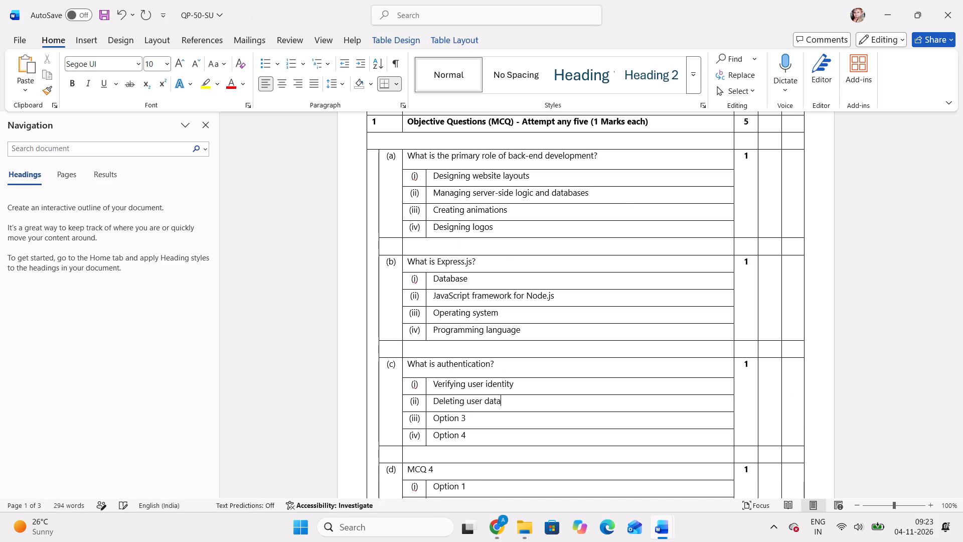
Replace Option 3 of question 1(c) in QP-50-SU with "Creating a database" copied from the QB question bank.
key("alt+Tab")
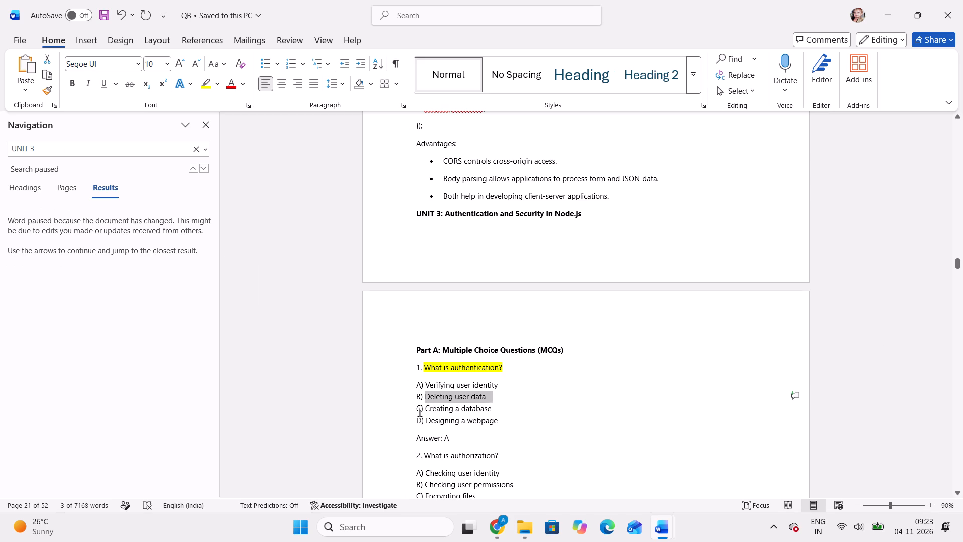
right_click(427, 409)
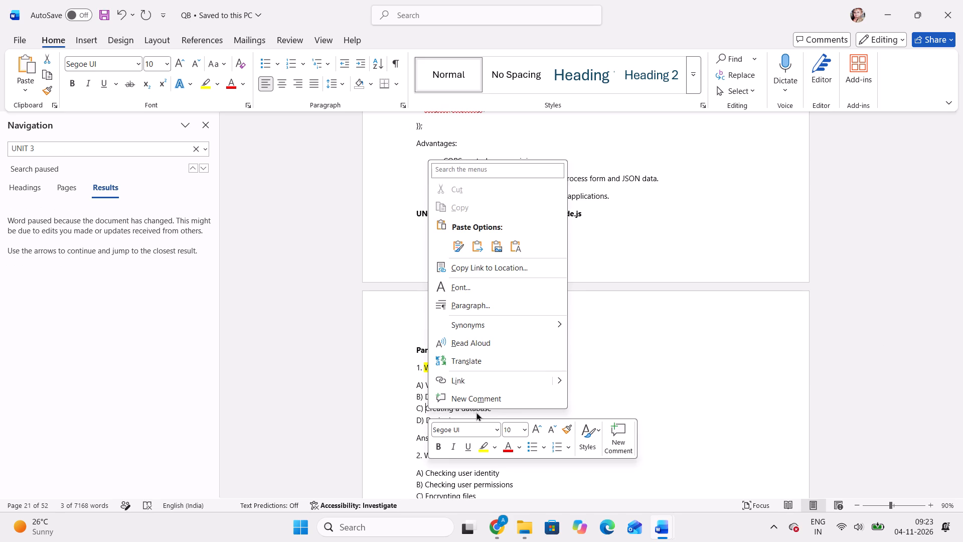
left_click(479, 413)
left_click_drag(500, 407, 453, 408)
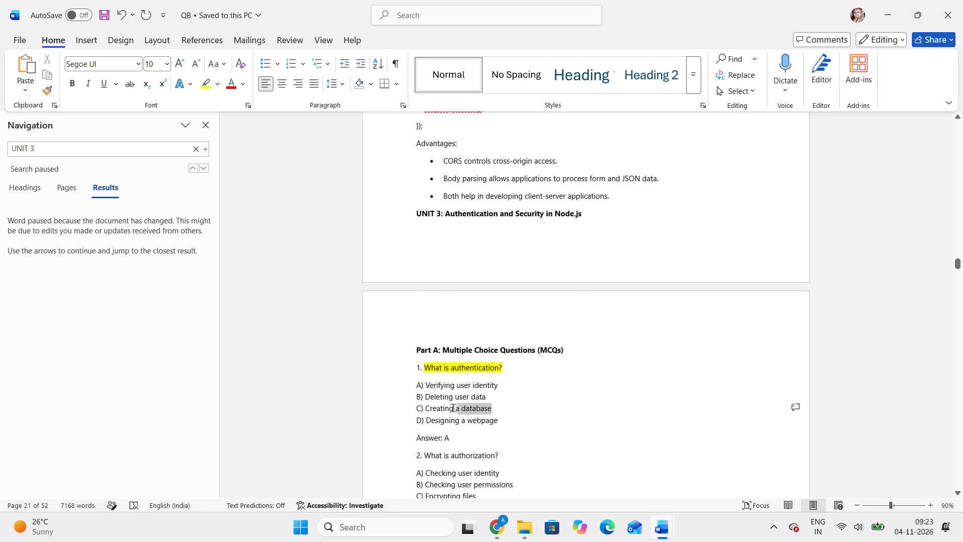
left_click_drag(453, 408, 438, 410)
key("ctrl+c")
key("alt+Tab")
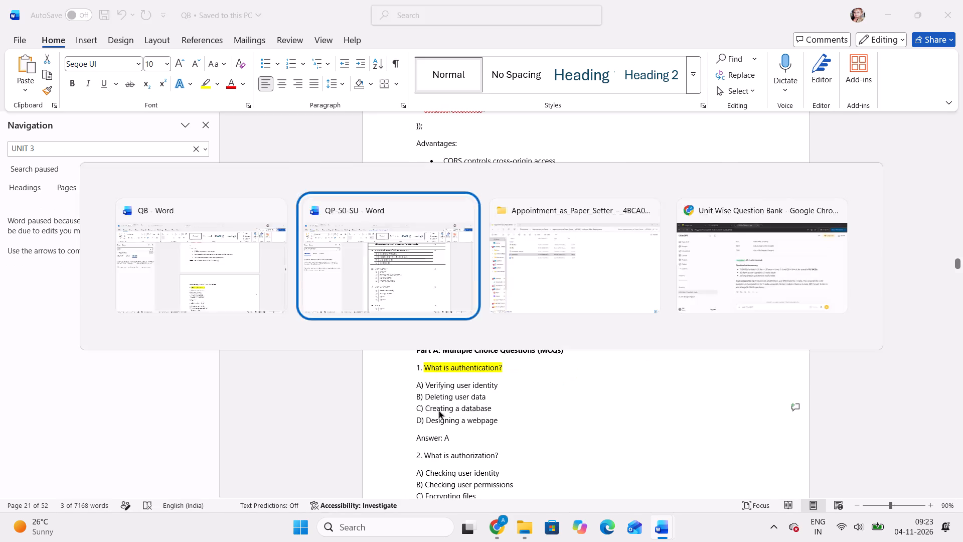
left_click_drag(476, 419, 444, 420)
key("BackSpace")
key("ctrl+v")
Replace Option 4 of question 1(c) in QP-50-SU with "Designing a webpage" copied from QB, and save QP-50-SU.
key("alt+Tab")
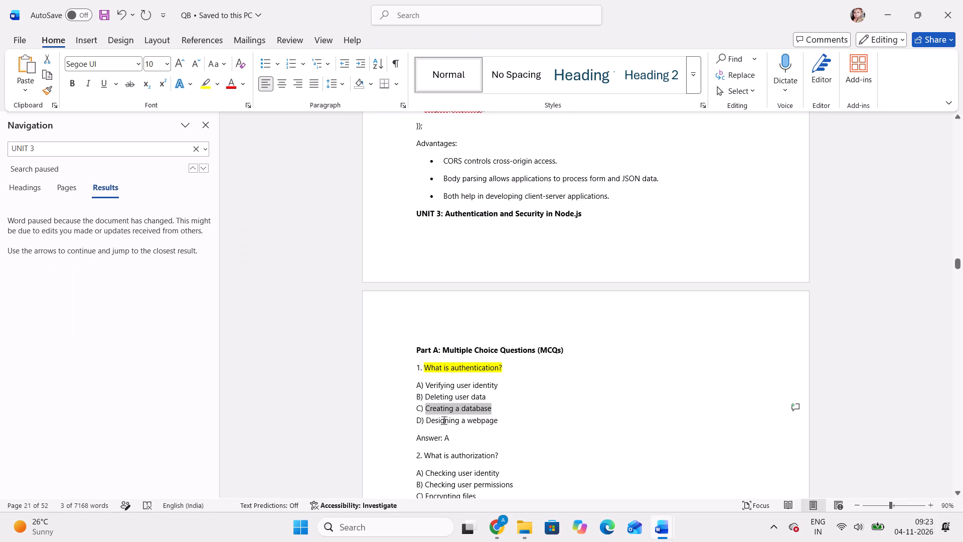
left_click(515, 424)
left_click_drag(515, 424, 440, 426)
key("ctrl+c")
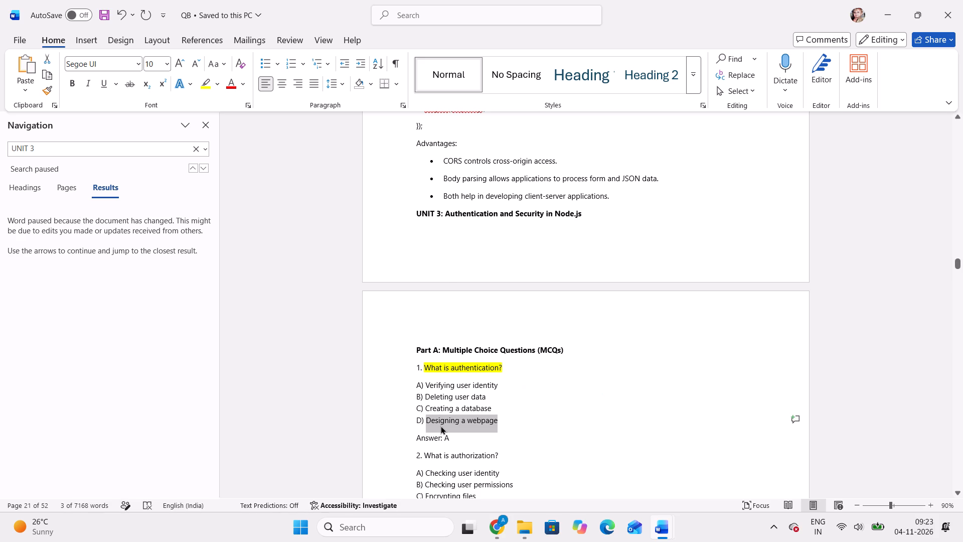
key("alt+Tab")
left_click_drag(486, 437, 466, 436)
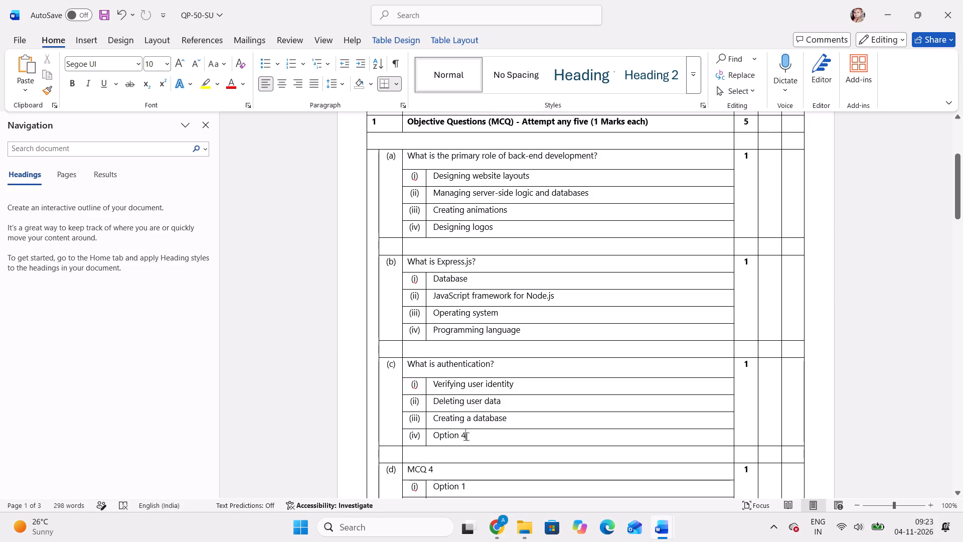
left_click_drag(466, 436, 447, 438)
key("BackSpace")
key("ctrl+v")
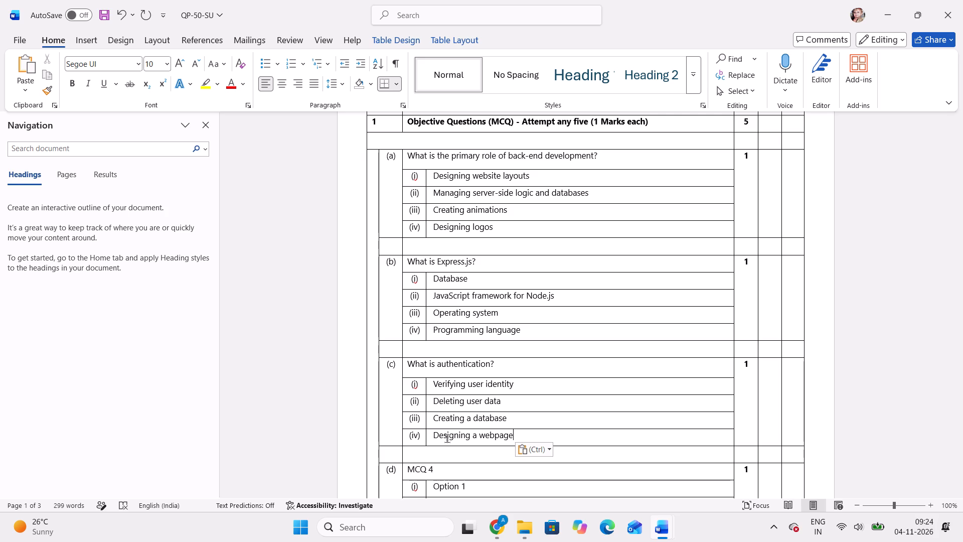
key("ctrl+s")
key("space")
key("BackSpace")
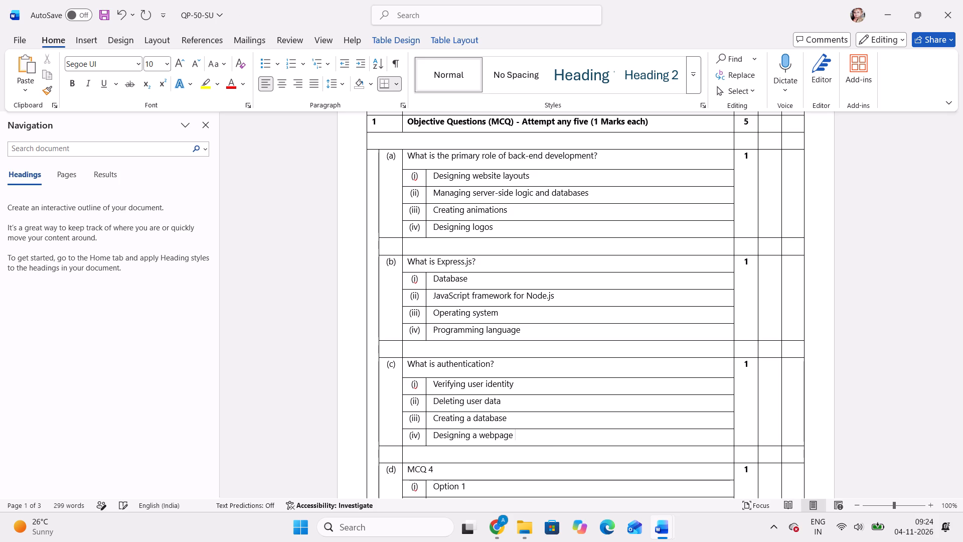
key("ctrl+s")
key("ctrl+s")
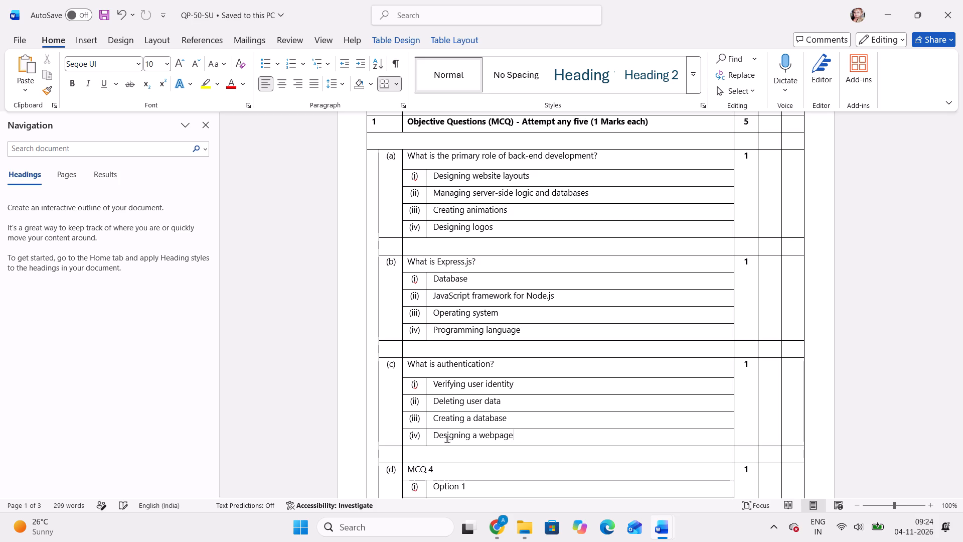
Replace Option 1 of question 1(d) in QP-50-SU with "File handling" copied from the UNIT 4 Socket.io question in QB.
key("alt+Tab")
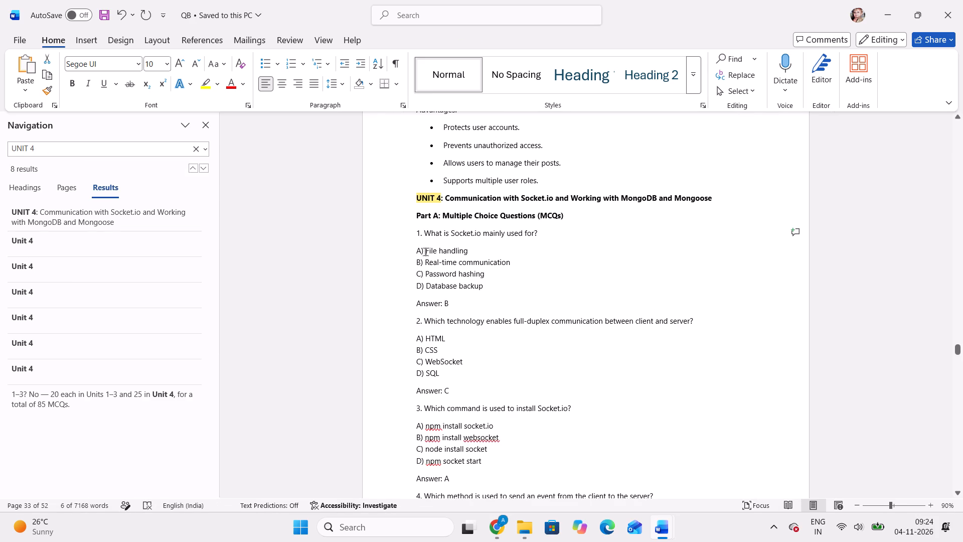
left_click_drag(425, 251, 459, 251)
key("ctrl+c")
key("alt+Tab")
left_click(473, 285)
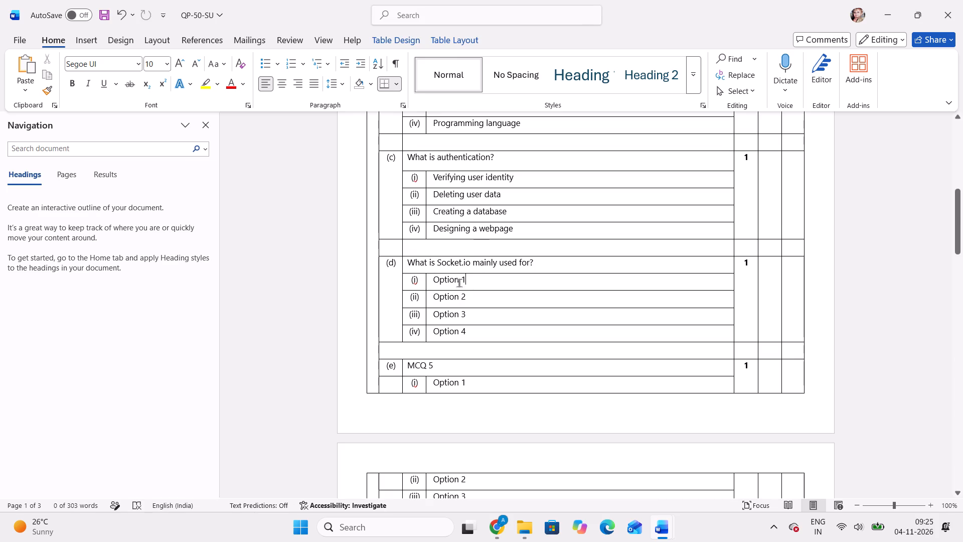
left_click_drag(477, 281, 442, 282)
key("BackSpace")
key("ctrl+v")
Replace Option 2 of question 1(d) in QP-50-SU with "Real-time communication" copied from QB.
key("alt+Tab")
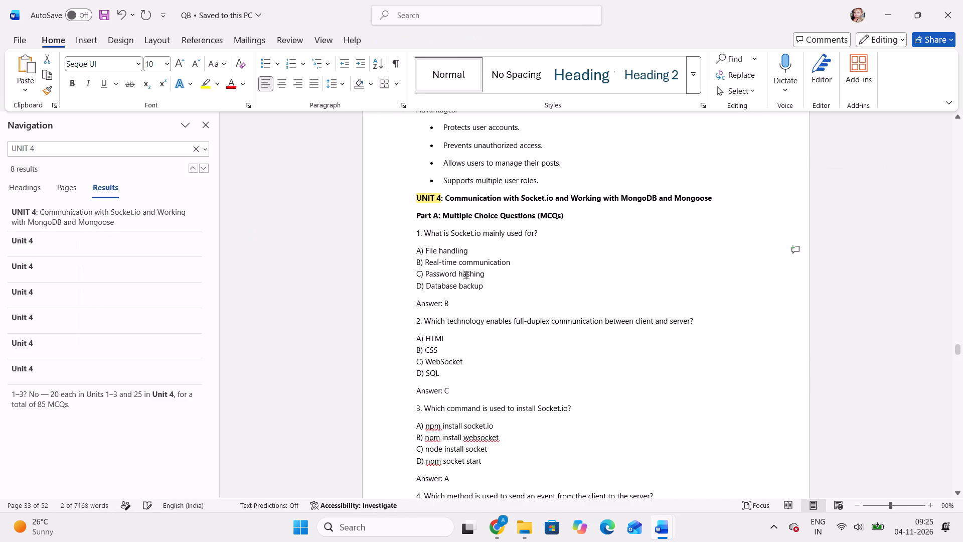
left_click_drag(516, 262, 429, 265)
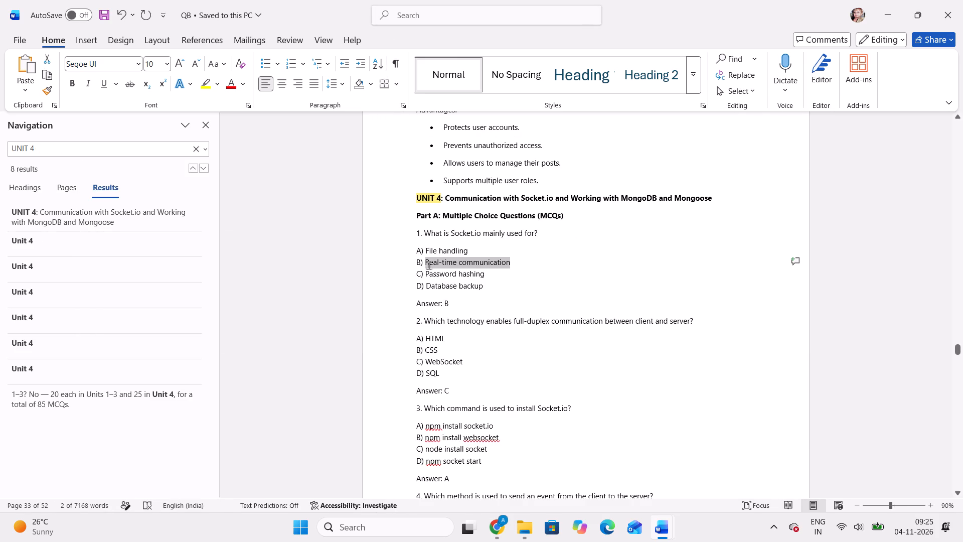
left_click_drag(429, 265, 429, 265)
key("ctrl+c")
key("alt+Tab")
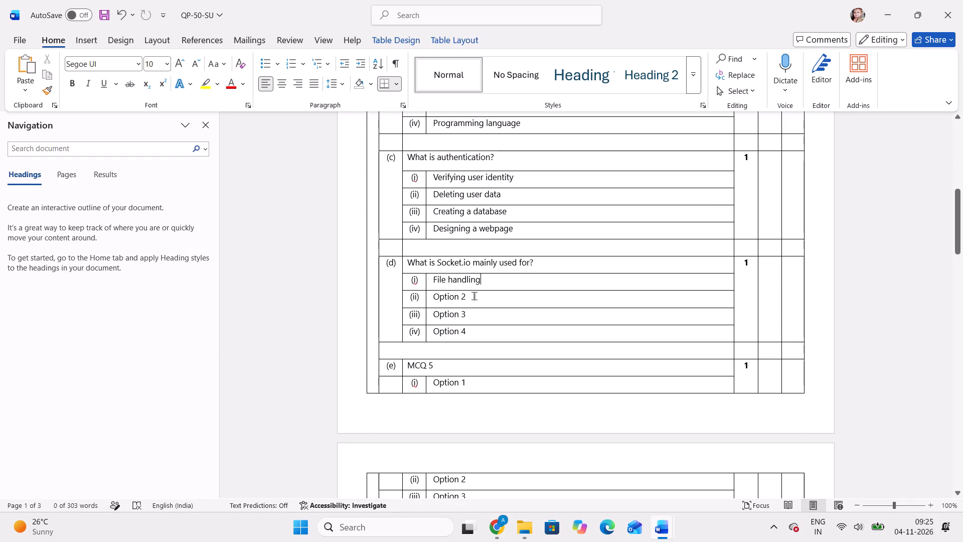
left_click_drag(478, 297, 441, 301)
key("BackSpace")
key("ctrl+v")
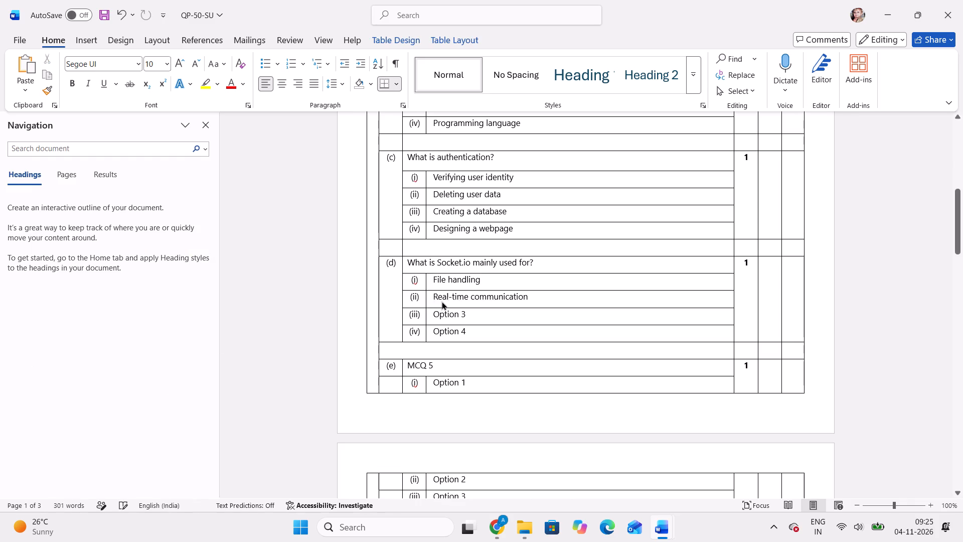
Copy "Password hashing" from the UNIT 4 Socket.io question in QB for Option 3 of question 1(d) in QP-50-SU.
key("alt+Tab")
left_click_drag(489, 273, 441, 275)
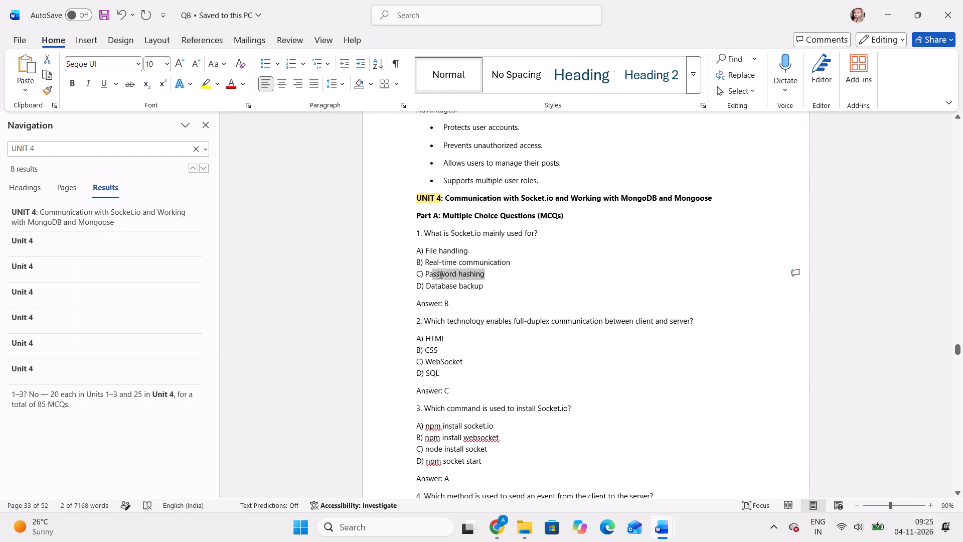
left_click_drag(441, 275, 439, 275)
key("ctrl+c")
key("alt+Tab")
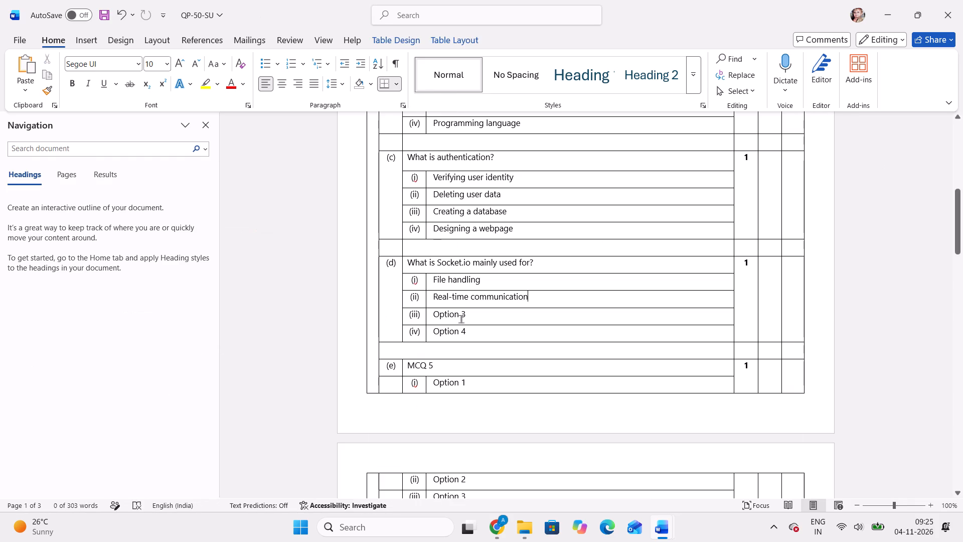
Replace Option 3 of question 1(d) in QP-50-SU with the copied text "Password hashing".
left_click(476, 309)
left_click(488, 314)
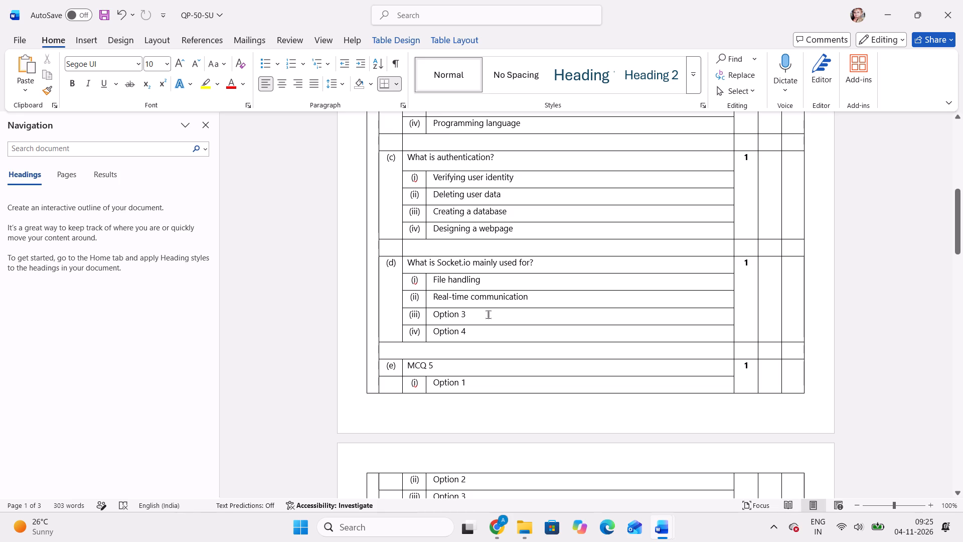
left_click_drag(488, 314, 444, 316)
key("BackSpace")
key("ctrl+v")
Replace Option 4 of question 1(d) in QP-50-SU with "Database backup" copied from QB, without an extra blank line, and save QP-50-SU.
key("alt+Tab")
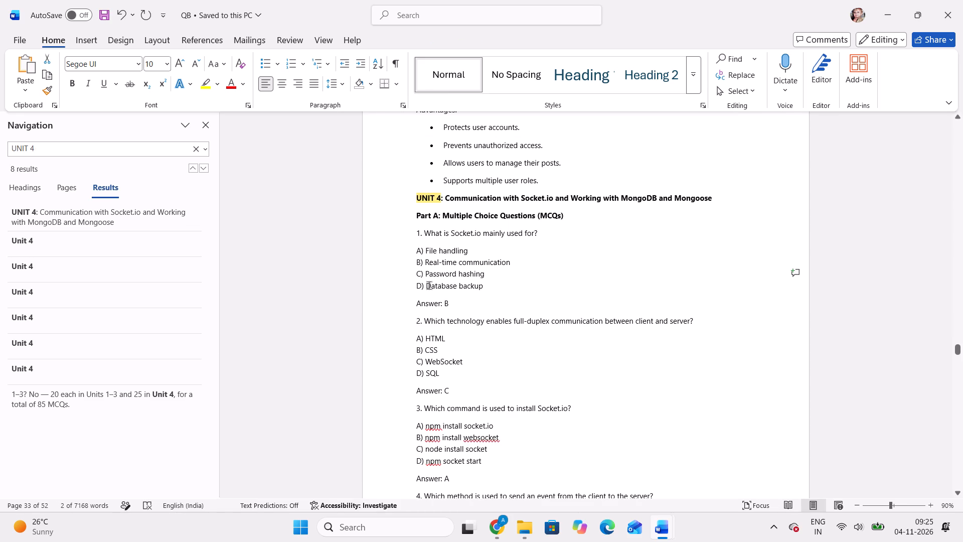
left_click_drag(429, 285, 502, 288)
key("ctrl+c")
key("alt+Tab")
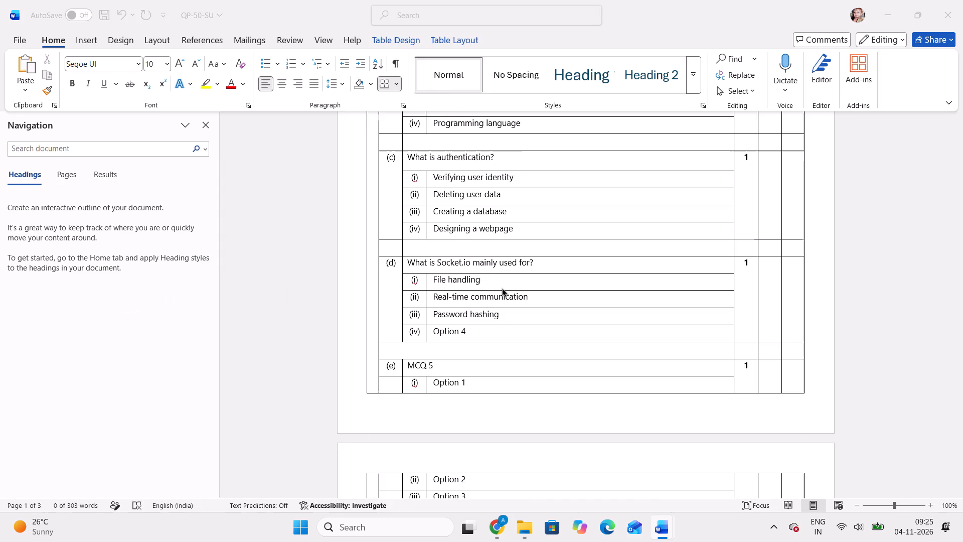
left_click_drag(471, 331, 445, 330)
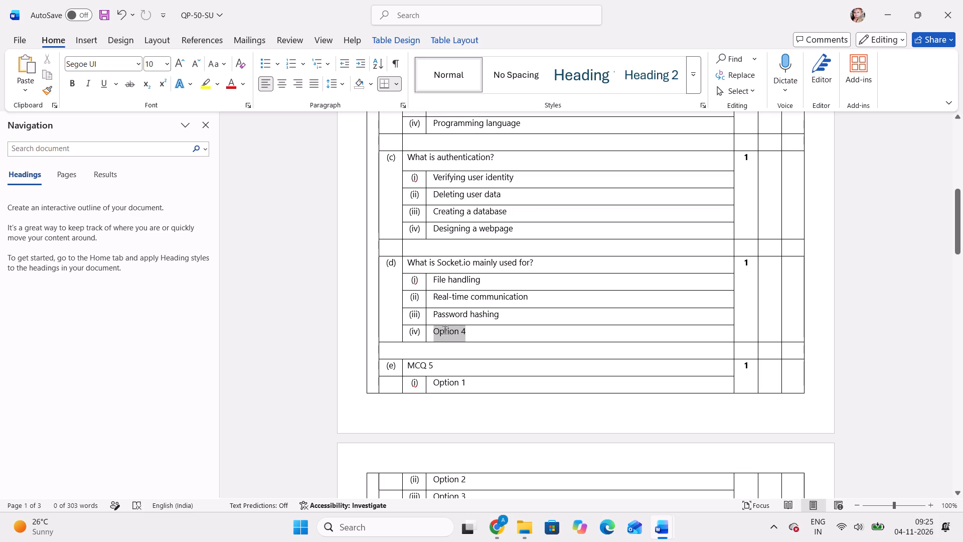
left_click_drag(445, 330, 442, 330)
key("BackSpace")
key("ctrl+v")
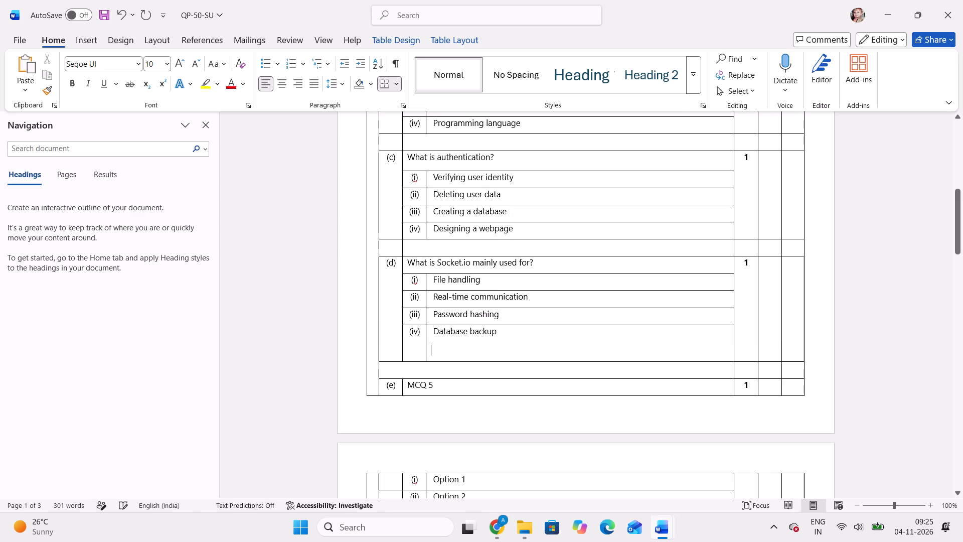
key("BackSpace")
key("ctrl+s")
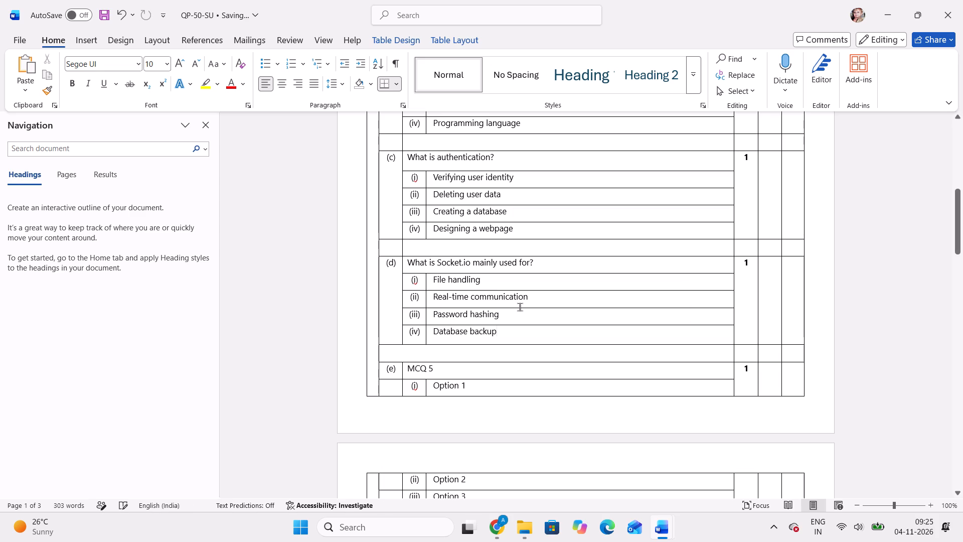
Check the Socket.io answer in QB, bold "Real-time communication" in question 1(d) of QP-50-SU, save it, and return to QB.
key("alt+Tab")
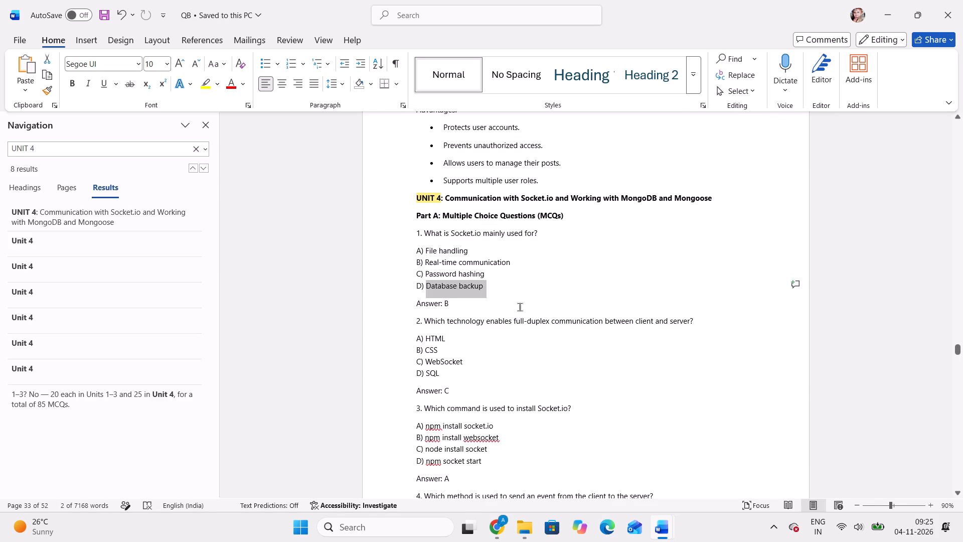
key("alt+Tab")
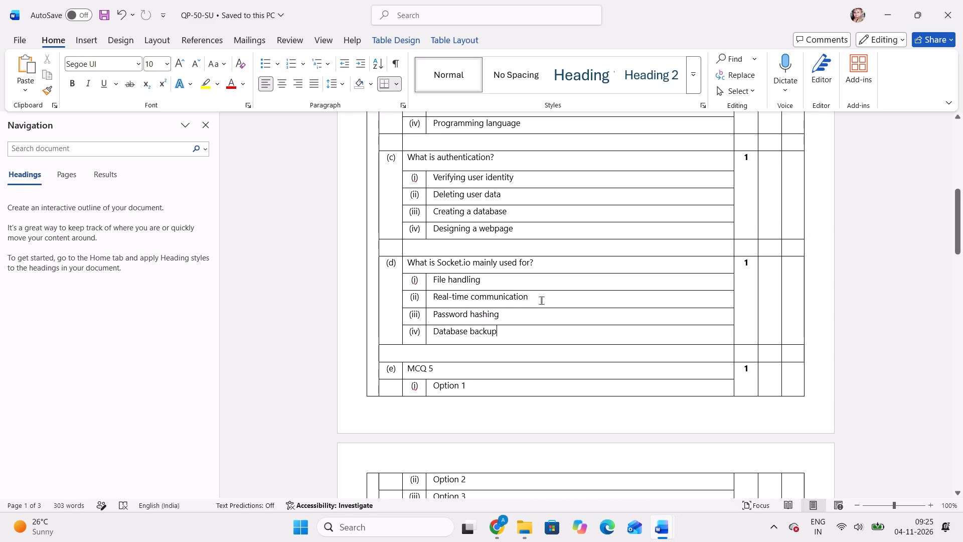
left_click_drag(541, 300, 439, 297)
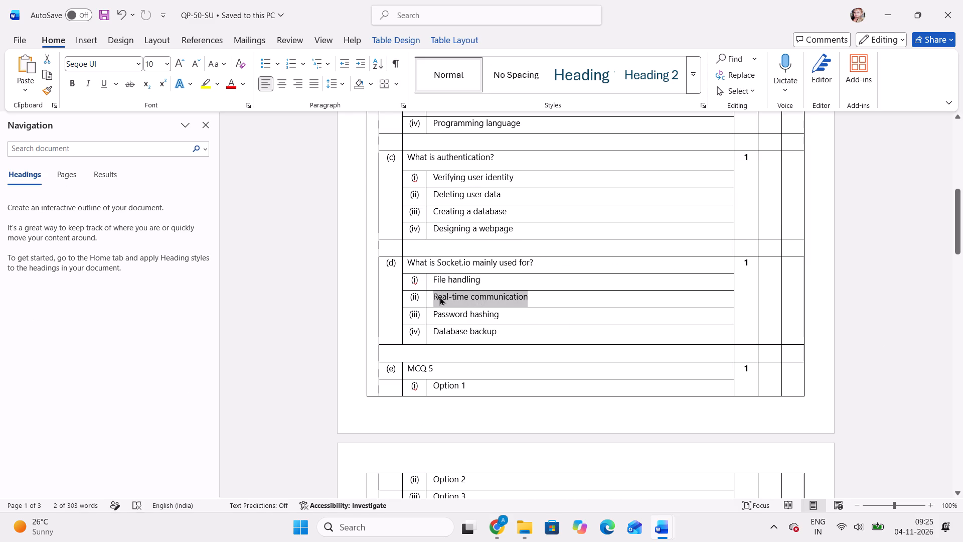
key("ctrl+b")
key("ctrl+s")
key("alt+Tab")
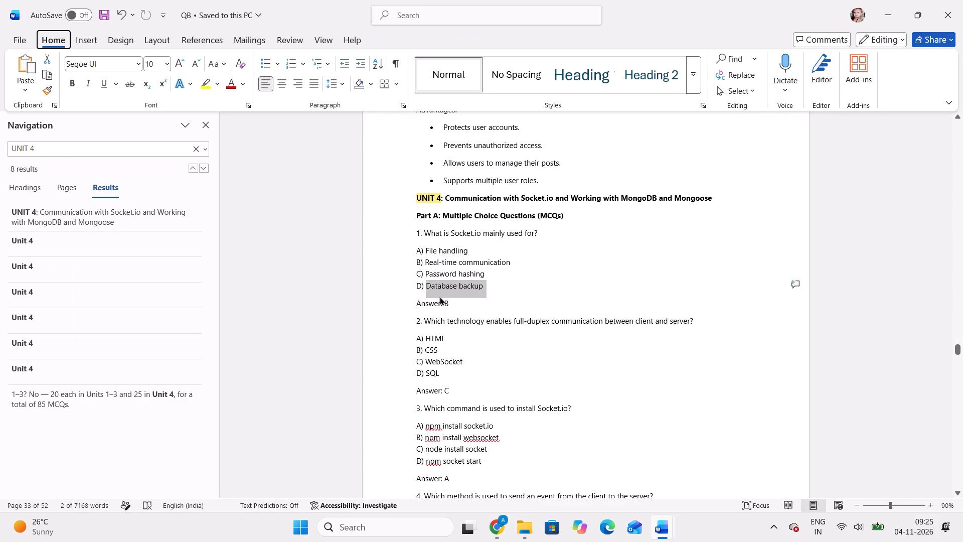
Highlight the UNIT 4 question "What is Socket.io mainly used for?" in yellow in QB, and save both QB and QP-50-SU.
left_click(431, 239)
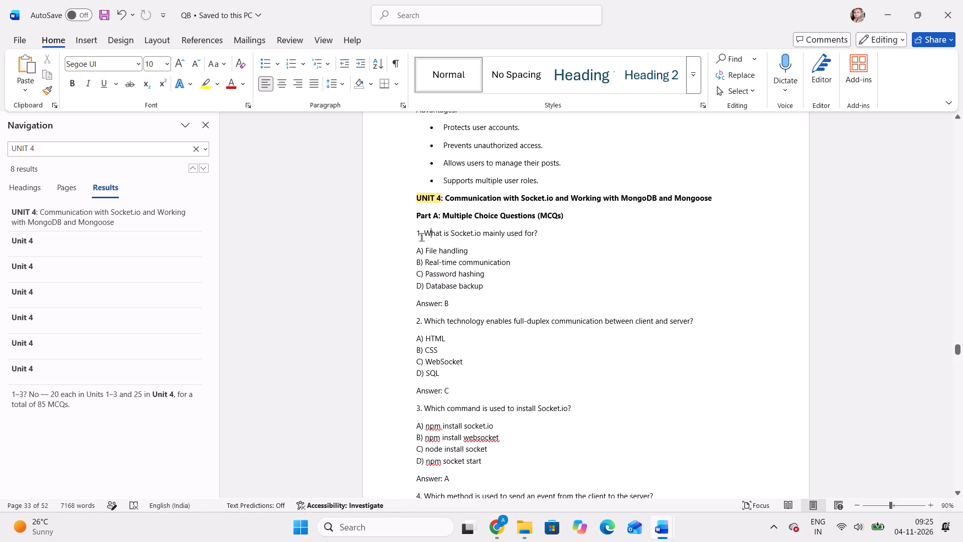
left_click(428, 233)
left_click_drag(423, 233, 545, 237)
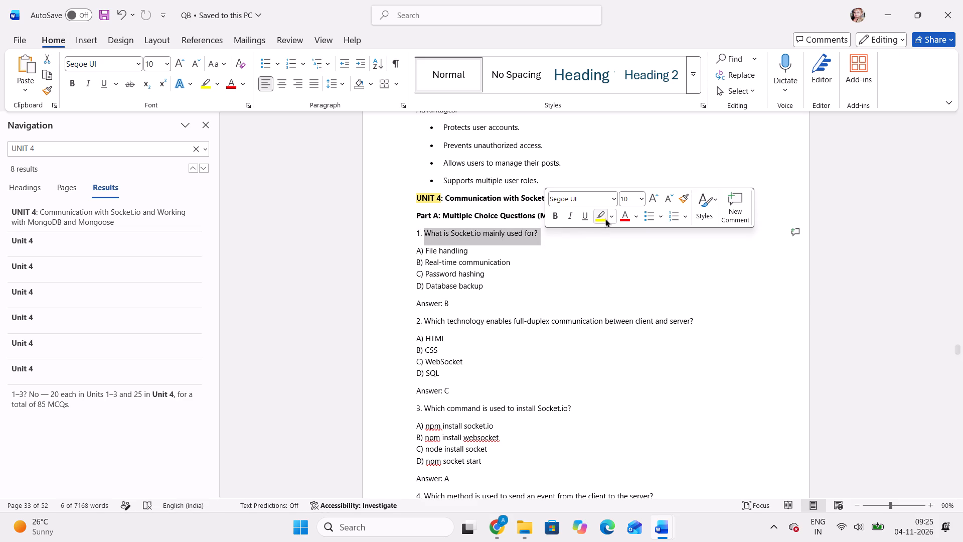
left_click(600, 214)
left_click(490, 346)
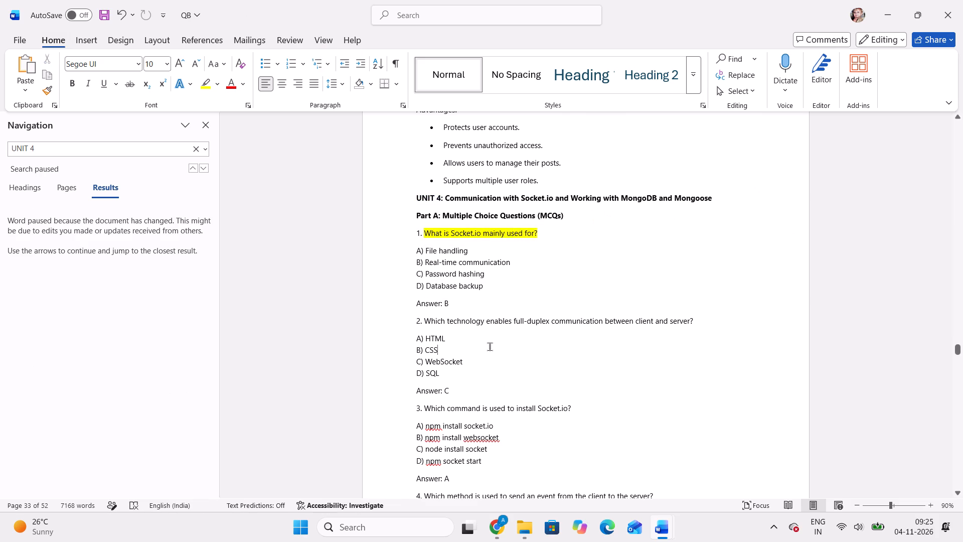
key("ctrl+s")
key("alt+Tab")
key("ctrl+s")
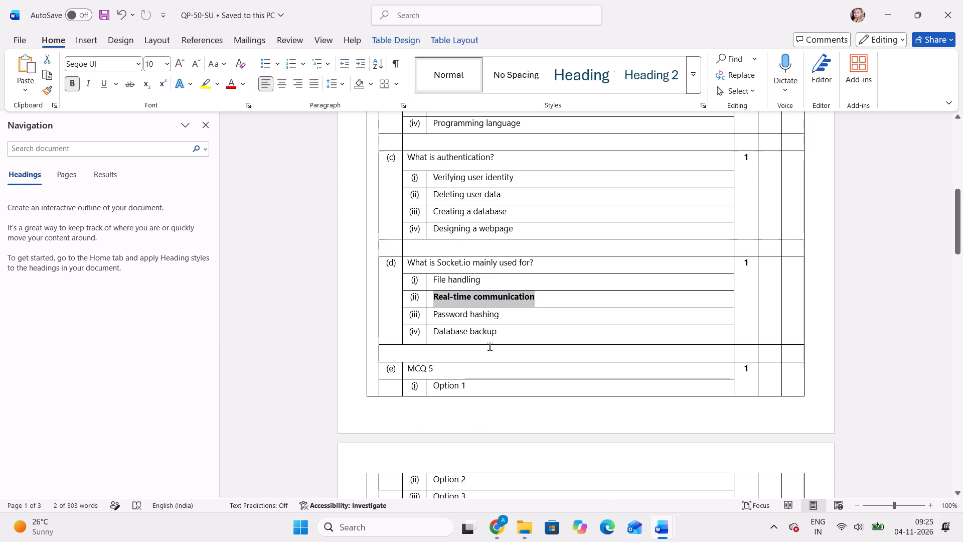
key("alt+Tab")
key("alt+Tab")
Find UNIT 4 question 12 in QB and search the 4BCA02.pdf syllabus in Chrome for its topic "MongoDB".
key("alt+Tab")
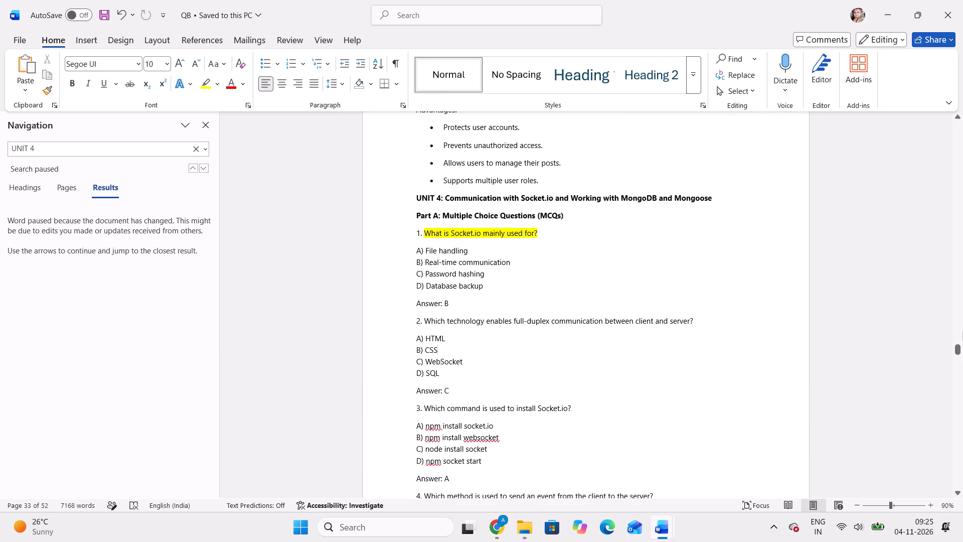
left_click(956, 348)
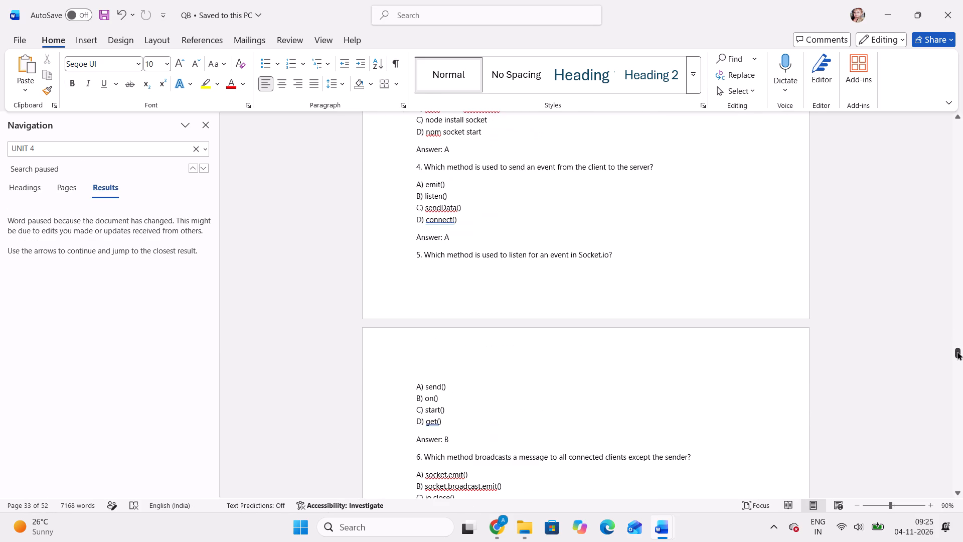
left_click_drag(957, 351, 958, 359)
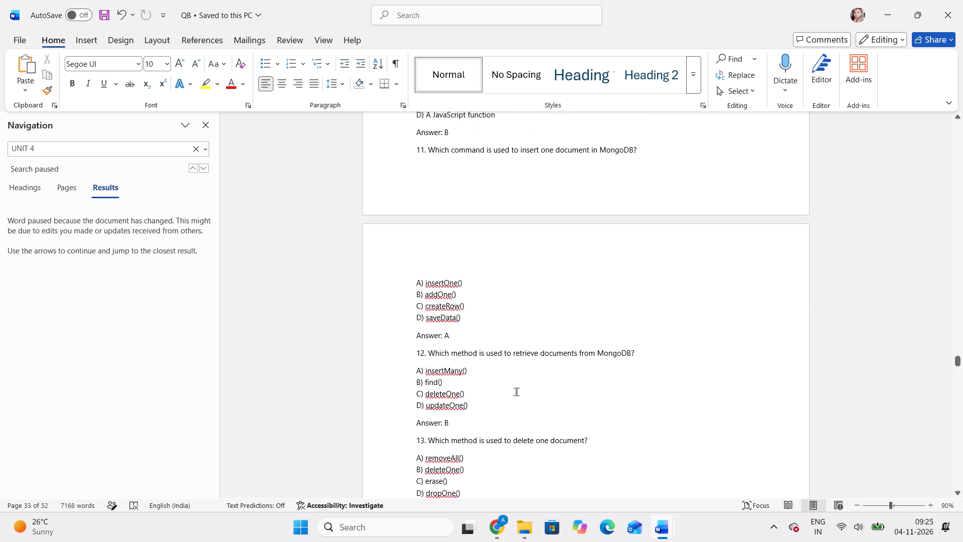
left_click_drag(431, 349, 540, 355)
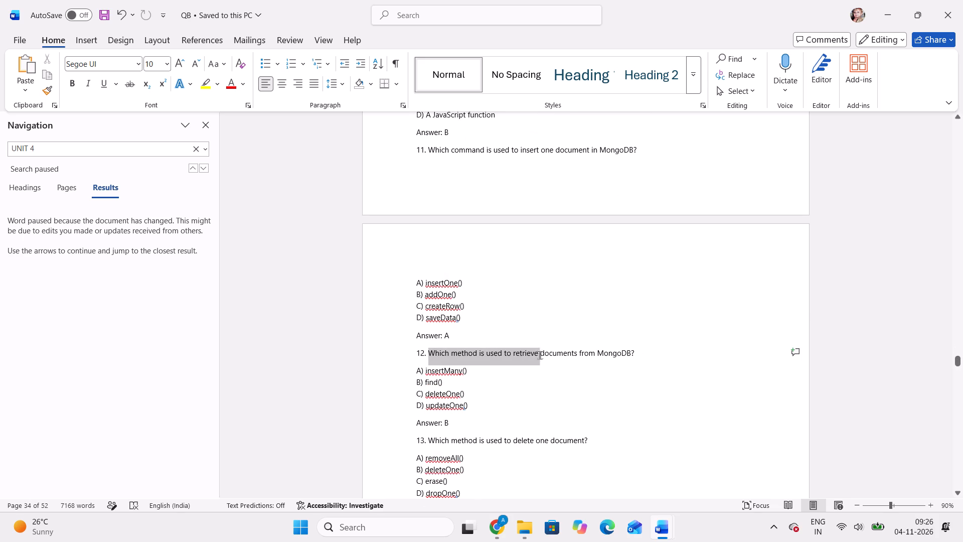
left_click_drag(540, 355, 638, 356)
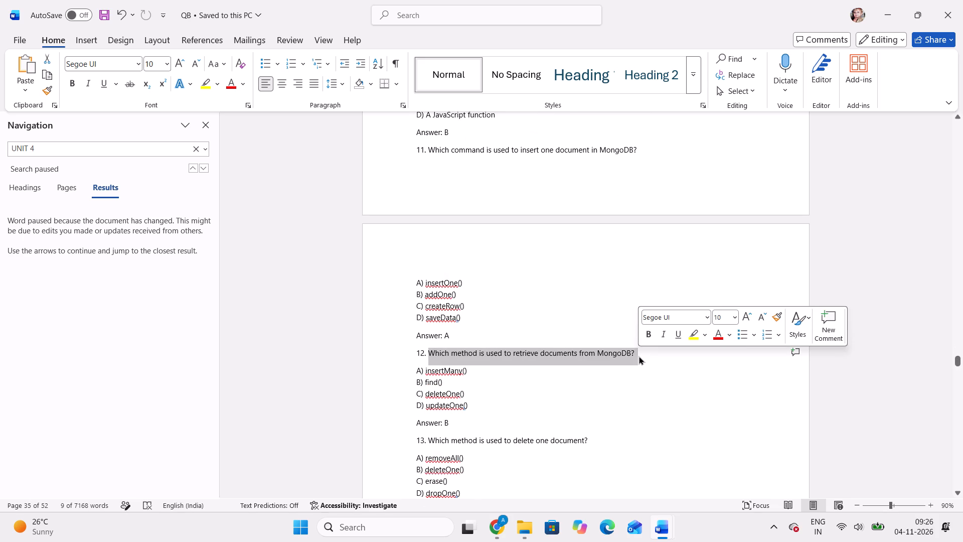
double_click(607, 354)
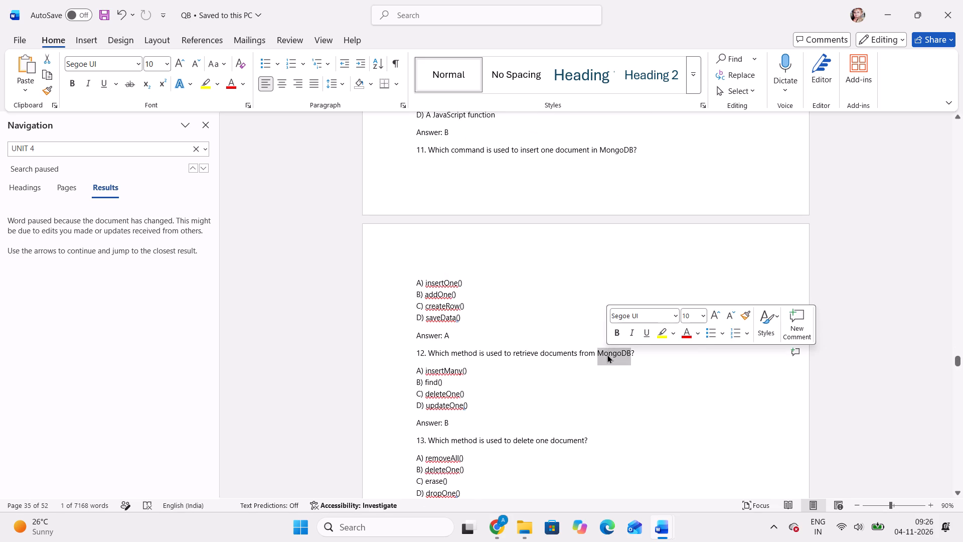
key("ctrl+c")
key("alt+Tab")
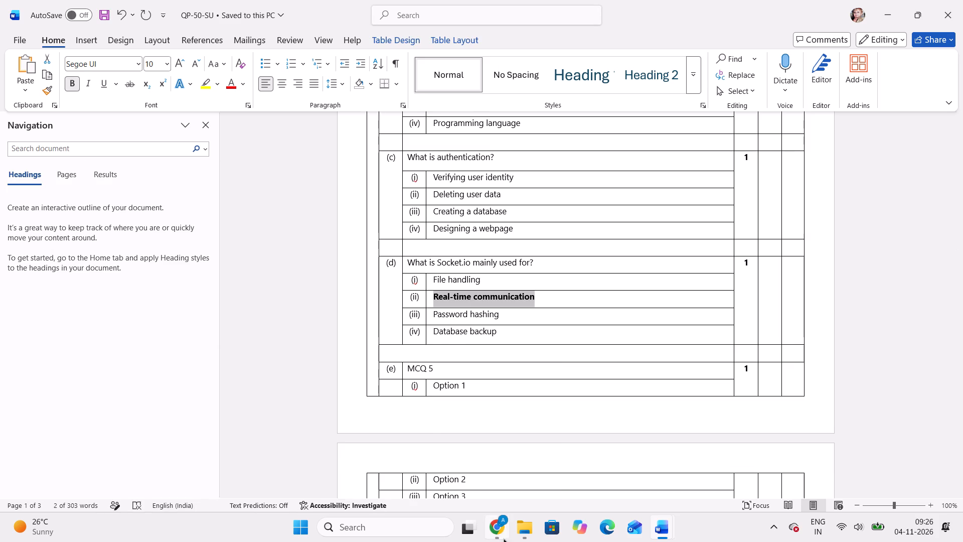
left_click(497, 529)
left_click(224, 0)
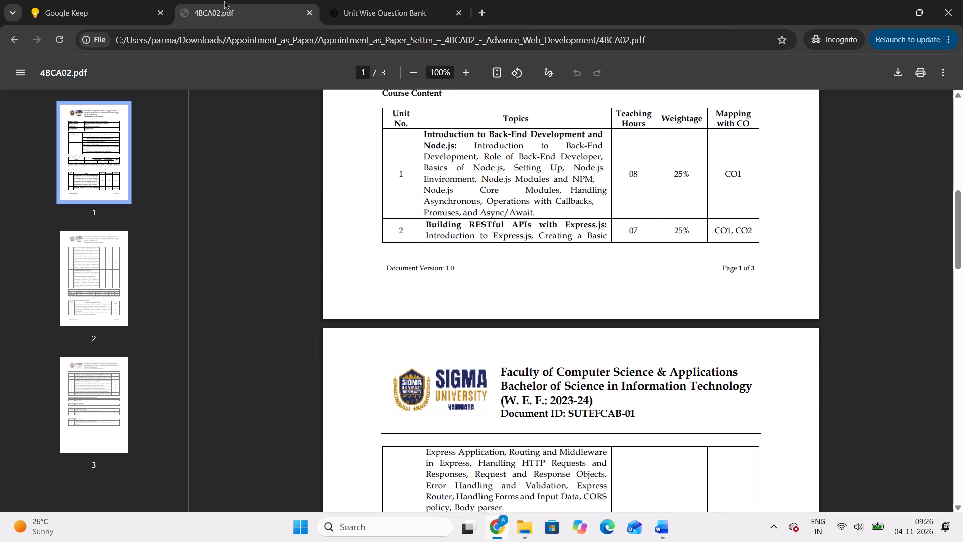
key("ctrl+f")
key("ctrl+v")
key("Return")
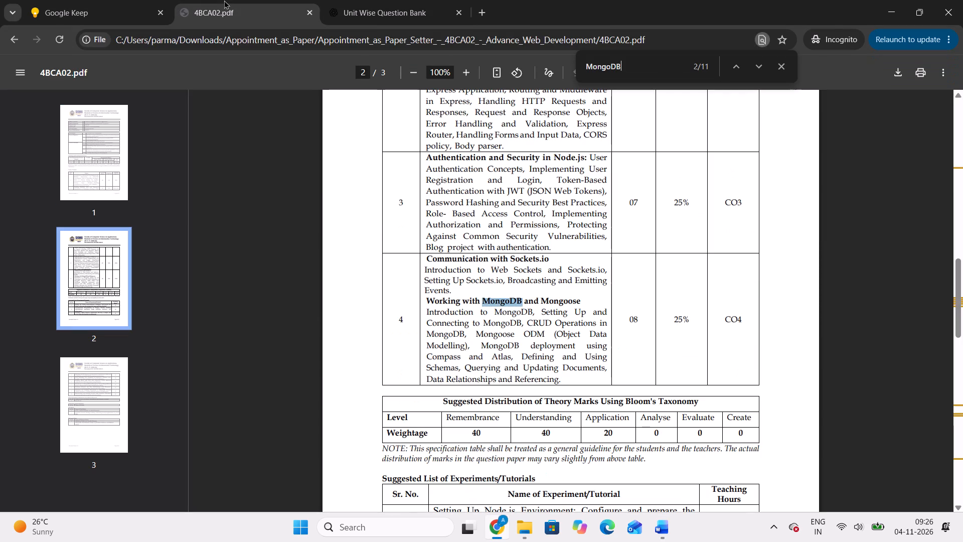
key("Return")
Replace MCQ 5 of question 1(e) in QP-50-SU with "Which method is used to retrieve documents from MongoDB?" copied from QB in Word.
key("alt+Tab")
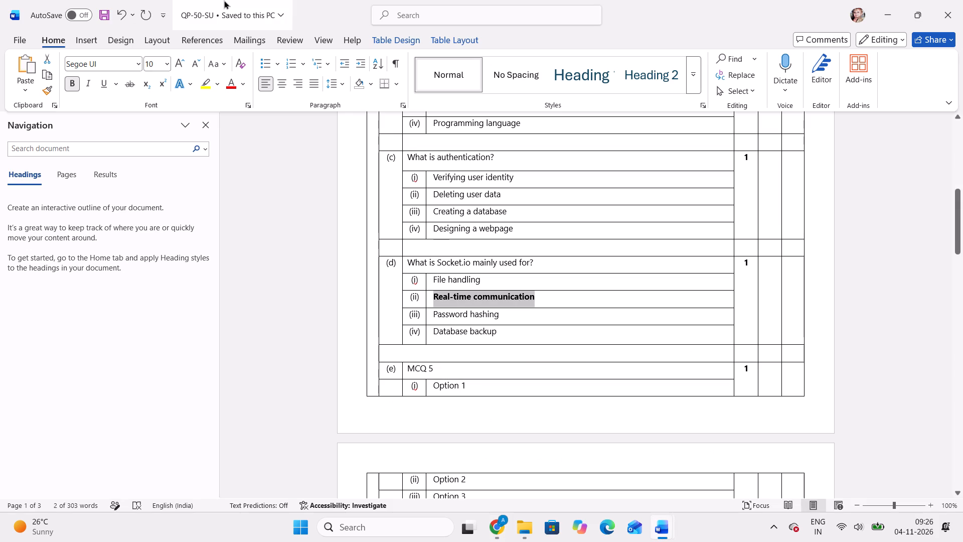
key("alt+Tab")
key("alt+Tab")
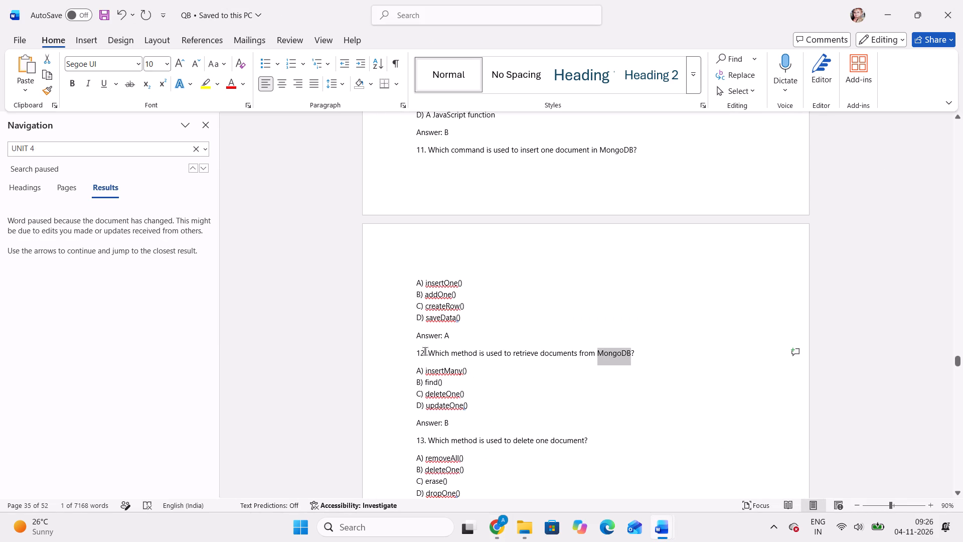
left_click_drag(430, 354, 637, 351)
scroll(499, 354, "right", 1)
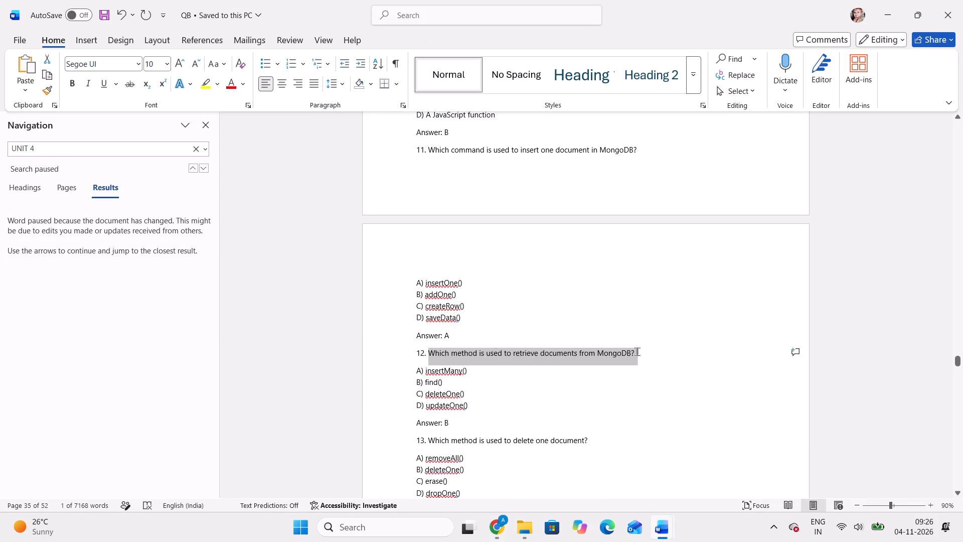
left_click_drag(637, 351, 637, 351)
key("ctrl+c")
key("alt+Tab")
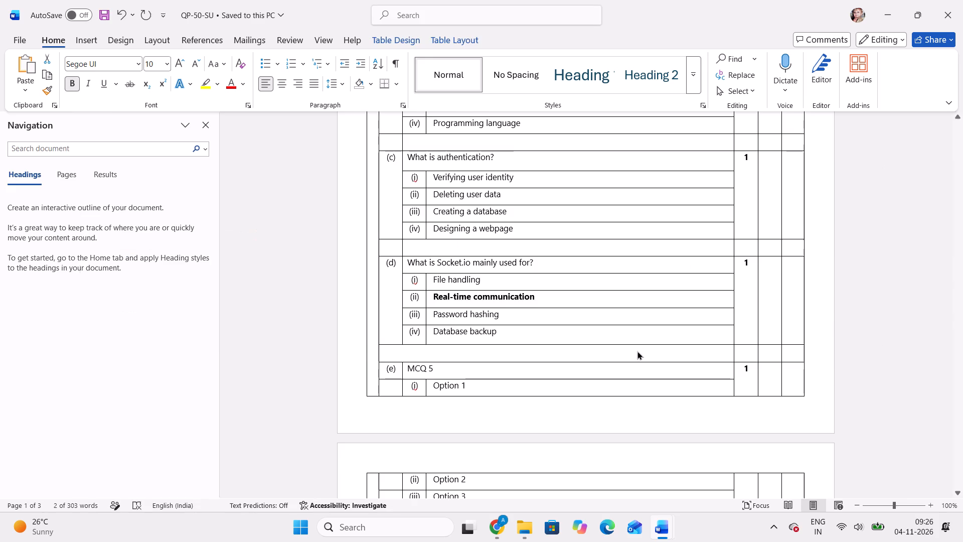
left_click(445, 371)
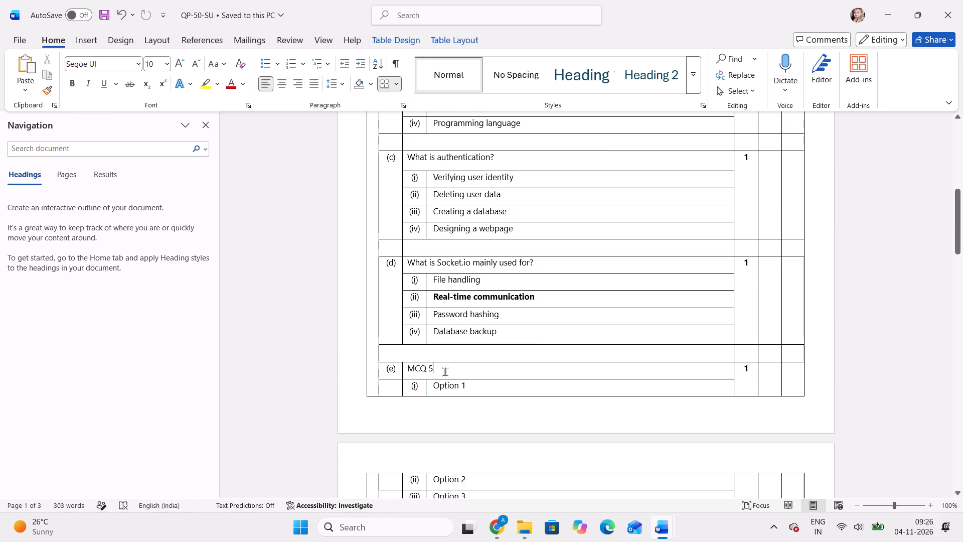
key("BackSpace")
key("BackSpace")
key("BackSpace")
key("BackSpace")
key("BackSpace")
key("ctrl+v")
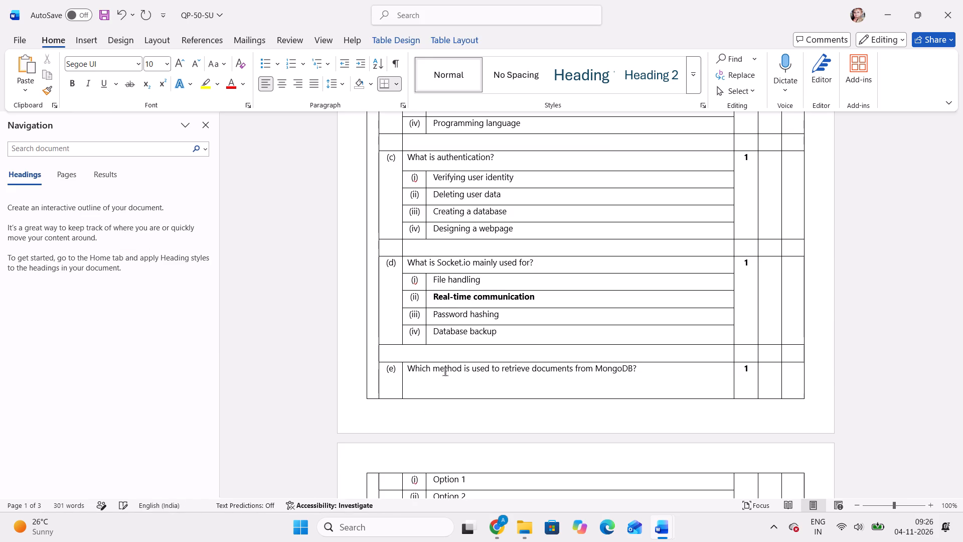
key("BackSpace")
Highlight UNIT 4 question 12, "Which method is used to retrieve documents from MongoDB?", in yellow in QB.
key("alt+Tab")
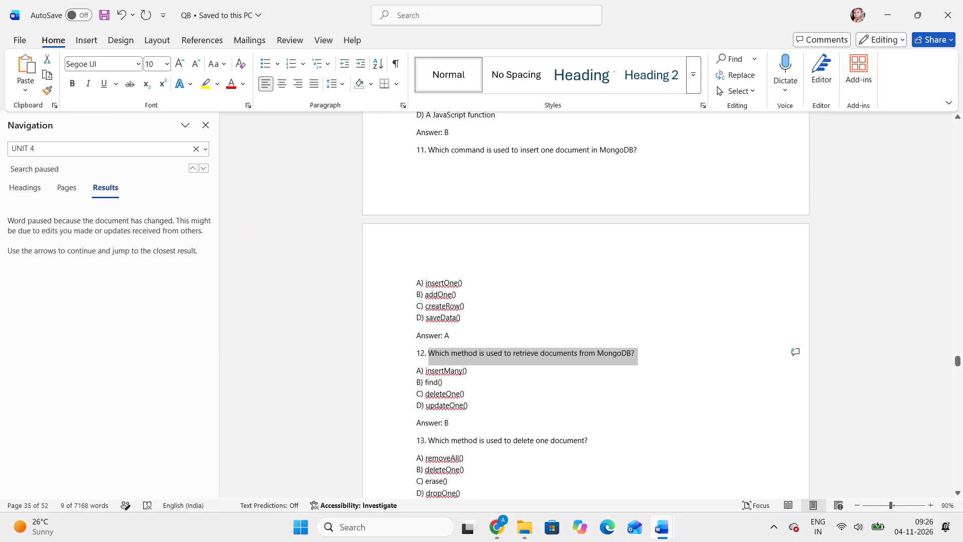
left_click(204, 84)
scroll(261, 217, "up", 2)
Replace Option 1 of question 1(e) in QP-50-SU with "insertMany()" copied from UNIT 4 question 12 in QB.
left_click(473, 373)
left_click_drag(473, 373, 451, 373)
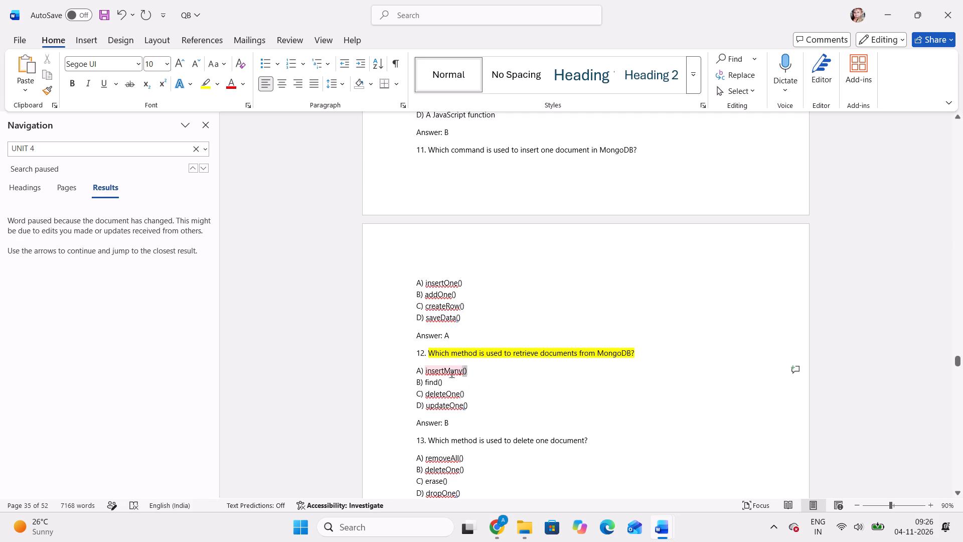
left_click_drag(451, 373, 431, 372)
key("ctrl+c")
key("alt+Tab")
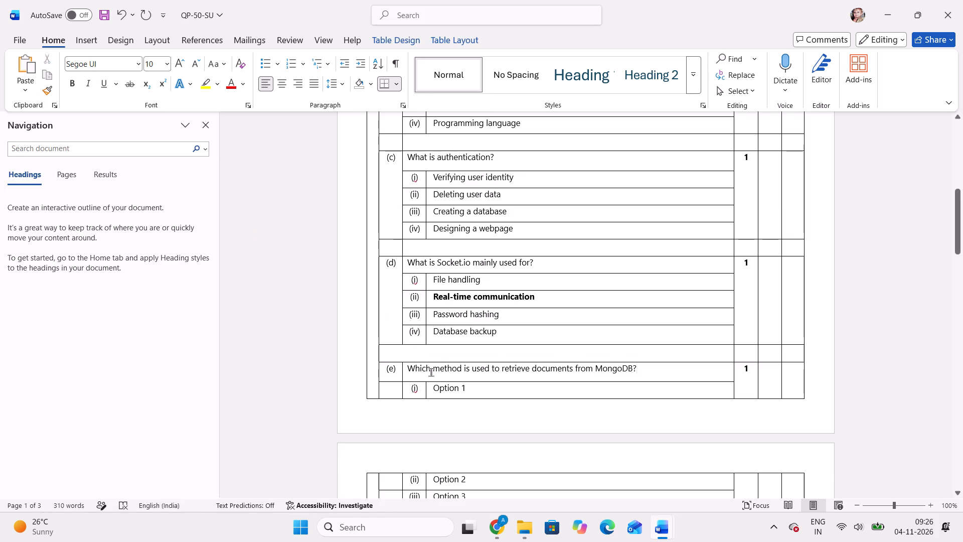
left_click(431, 372)
left_click_drag(475, 393, 443, 392)
key("BackSpace")
key("ctrl+v")
Replace Option 2 of question 1(e) in QP-50-SU with "find()" copied from QB, and save QP-50-SU.
key("alt+Tab")
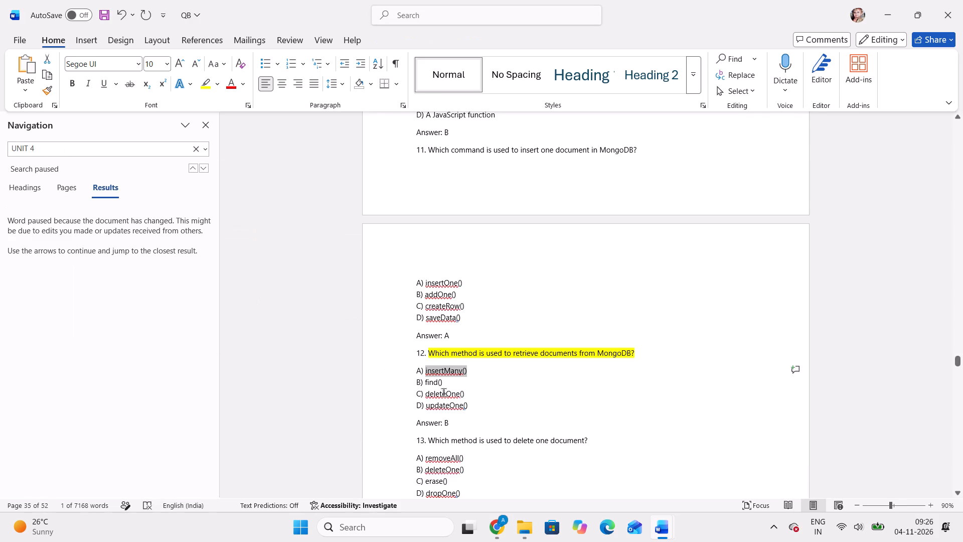
left_click_drag(450, 385, 423, 384)
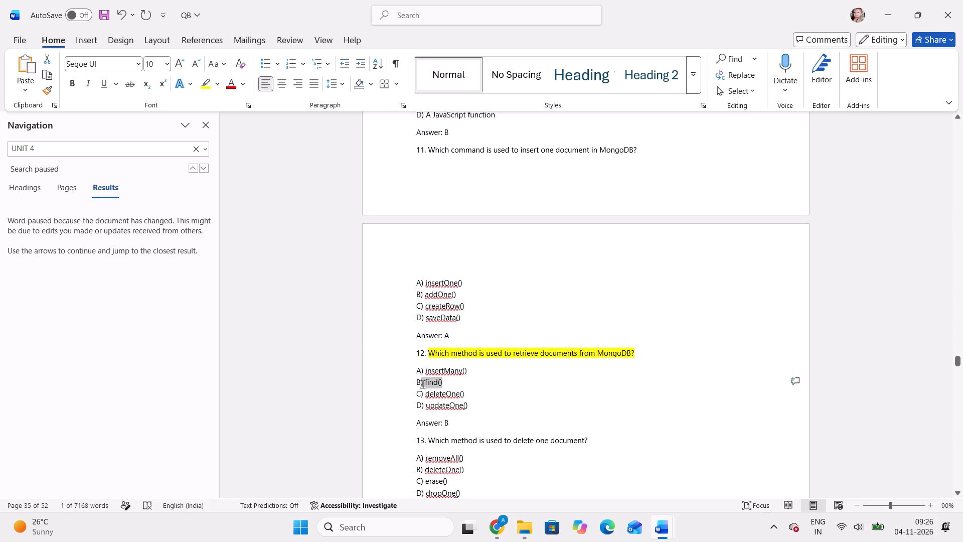
left_click_drag(423, 384, 480, 385)
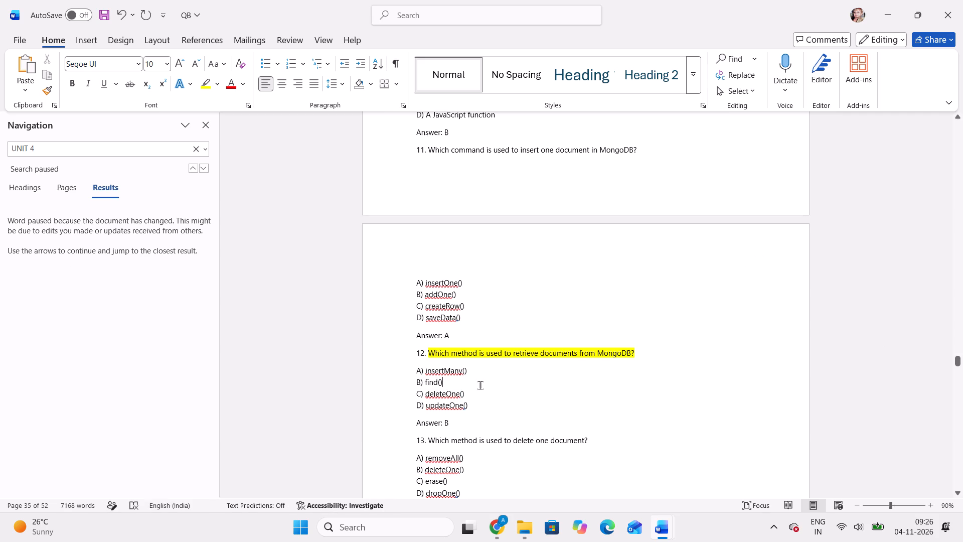
key("shift+Left")
key("shift+Left")
key("shift+Left")
key("shift+Left")
key("shift+Left")
key("shift+Left")
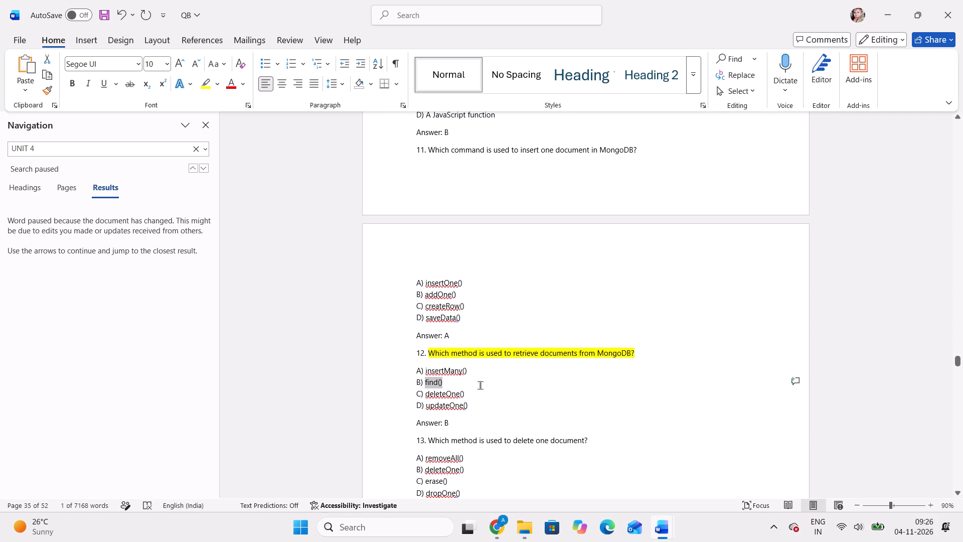
key("ctrl+c")
key("alt+Tab")
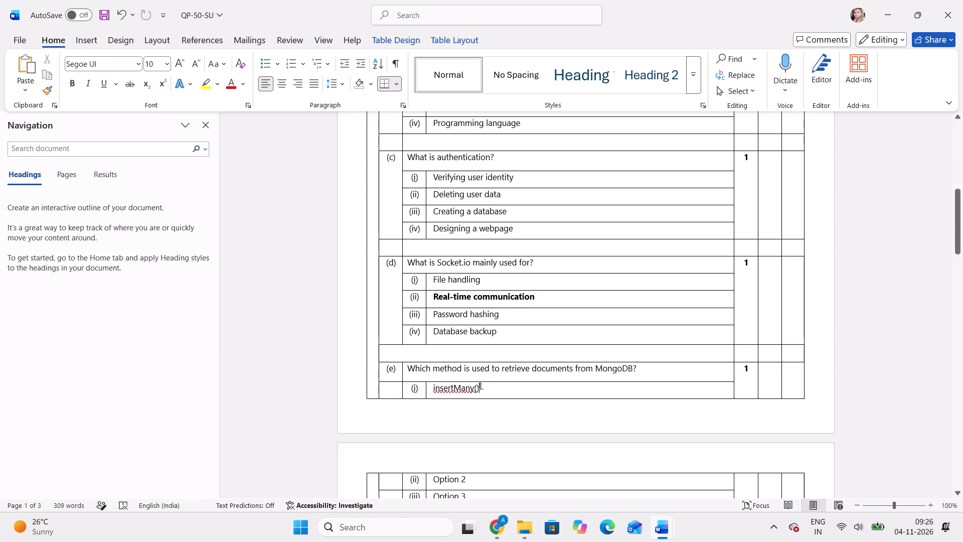
left_click(480, 385)
left_click(476, 478)
key("BackSpace")
key("BackSpace")
key("BackSpace")
key("BackSpace")
key("BackSpace")
key("BackSpace")
key("BackSpace")
key("BackSpace")
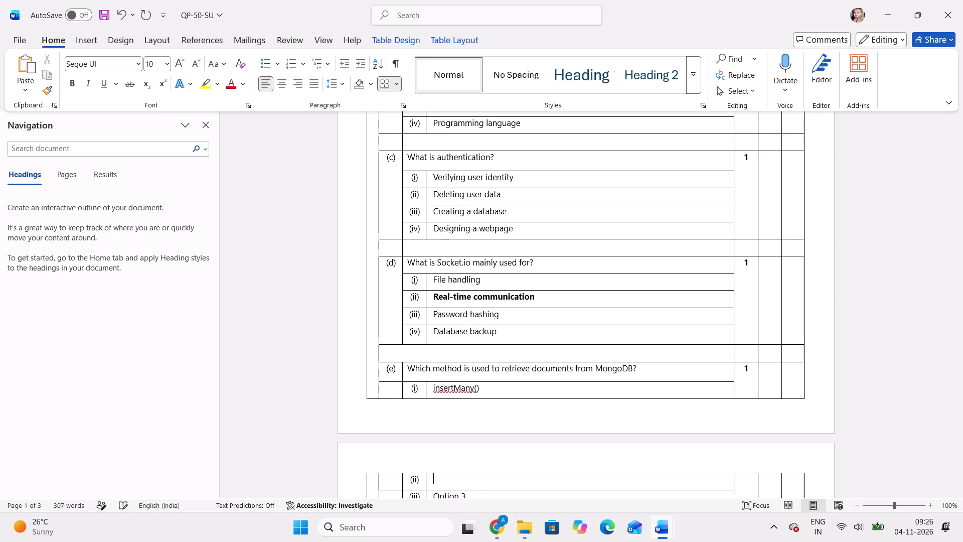
key("ctrl+v")
key("Down")
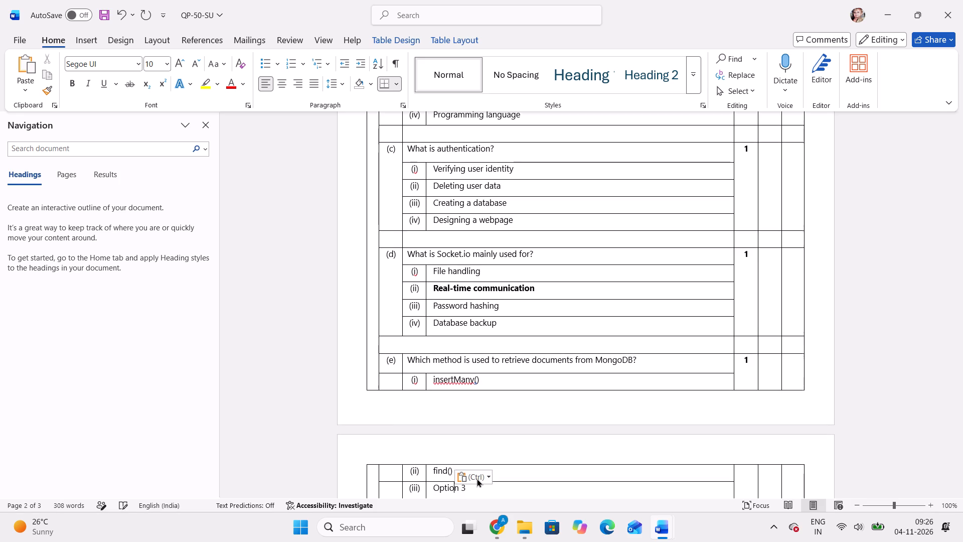
key("Down")
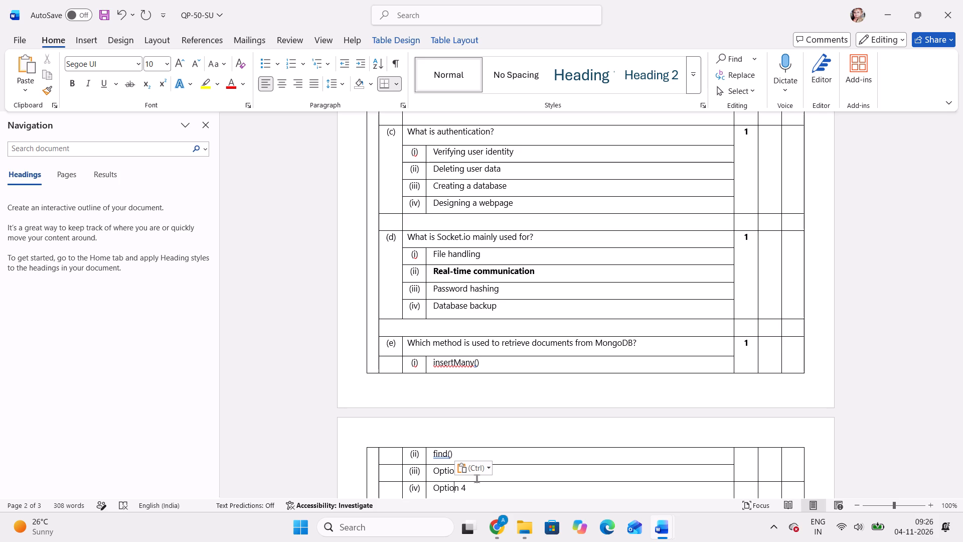
key("ctrl+s")
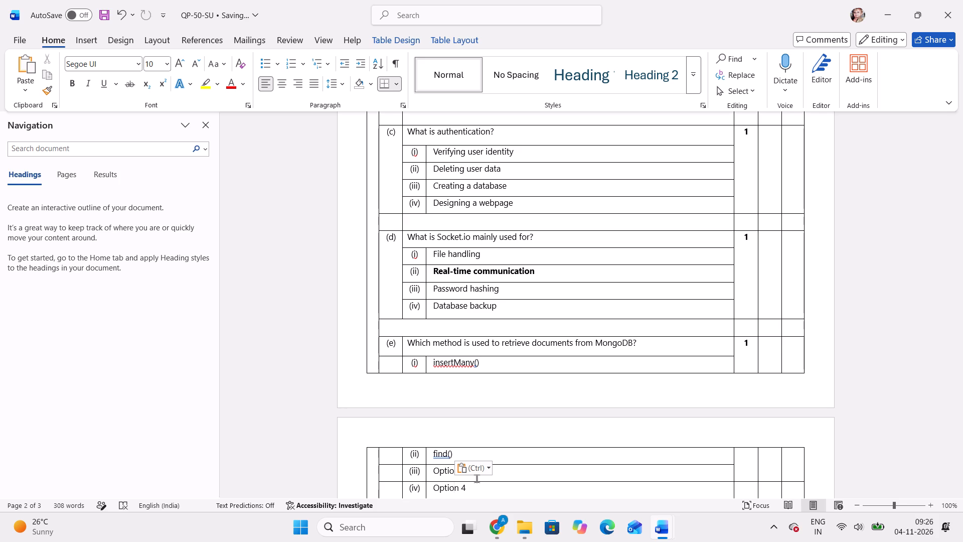
Replace Option 3 of question 1(e) in QP-50-SU with "deleteOne()" copied from UNIT 4 question 12 in QB.
key("alt+Tab")
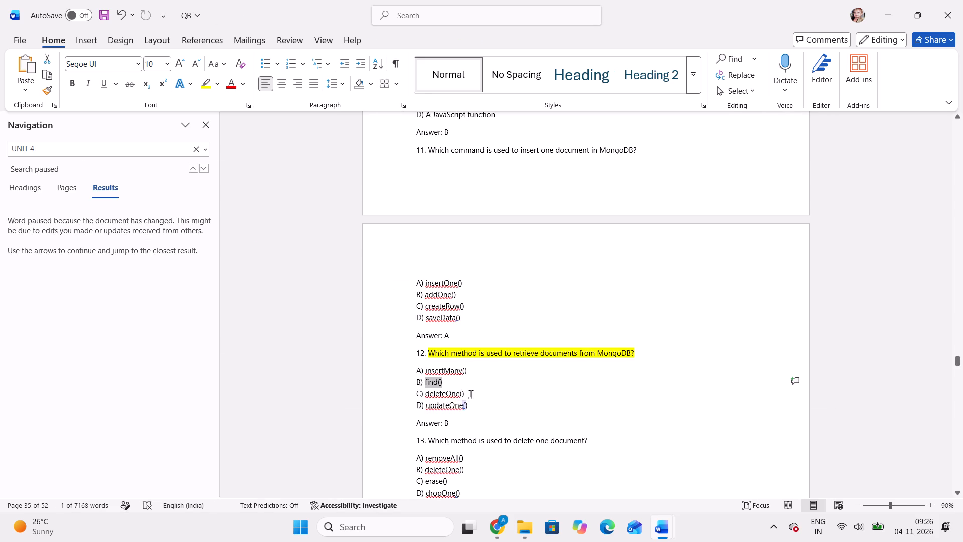
left_click(471, 394)
key("shift+Left")
key("shift+Left")
key("shift+Left")
key("shift+Left")
key("shift+Left")
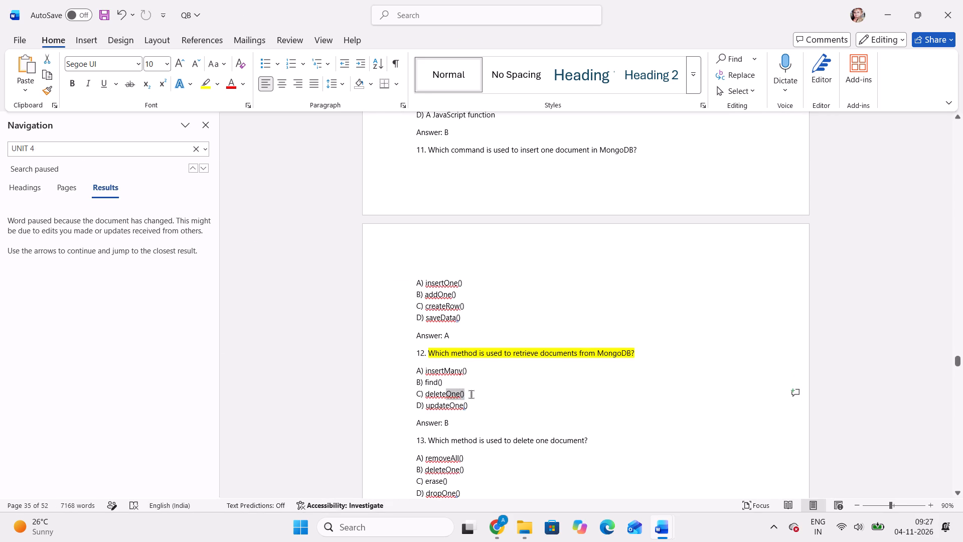
key("shift+Left")
key("shift+Left")
key("shift+Left")
key("shift+Left")
key("shift+Left")
key("shift+Left")
key("ctrl+c")
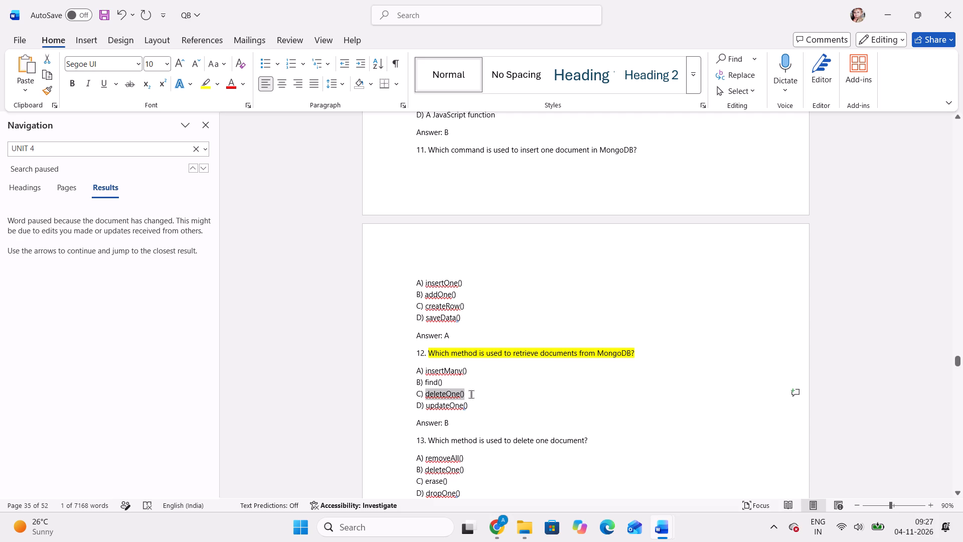
key("alt+Tab")
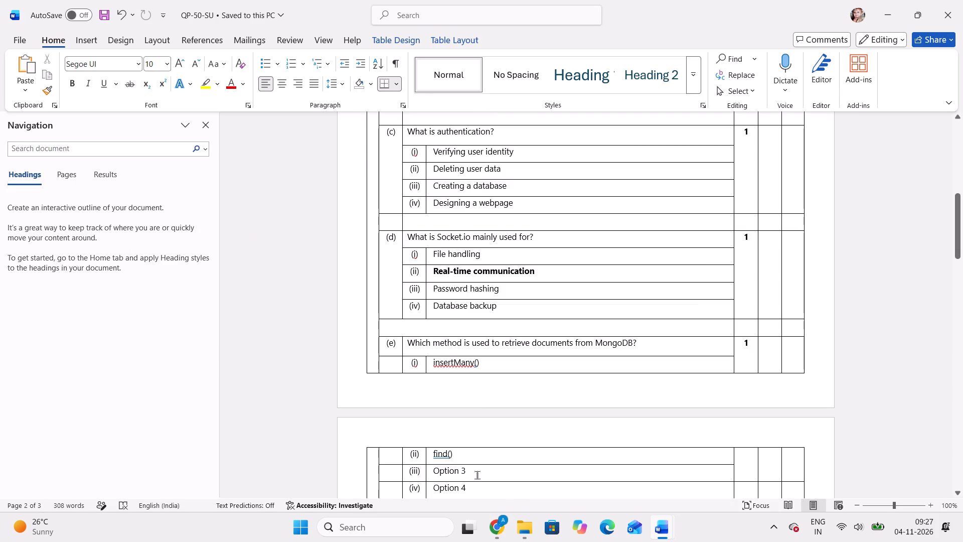
left_click(477, 475)
key("BackSpace")
key("BackSpace")
key("BackSpace")
key("BackSpace")
key("BackSpace")
key("BackSpace")
key("BackSpace")
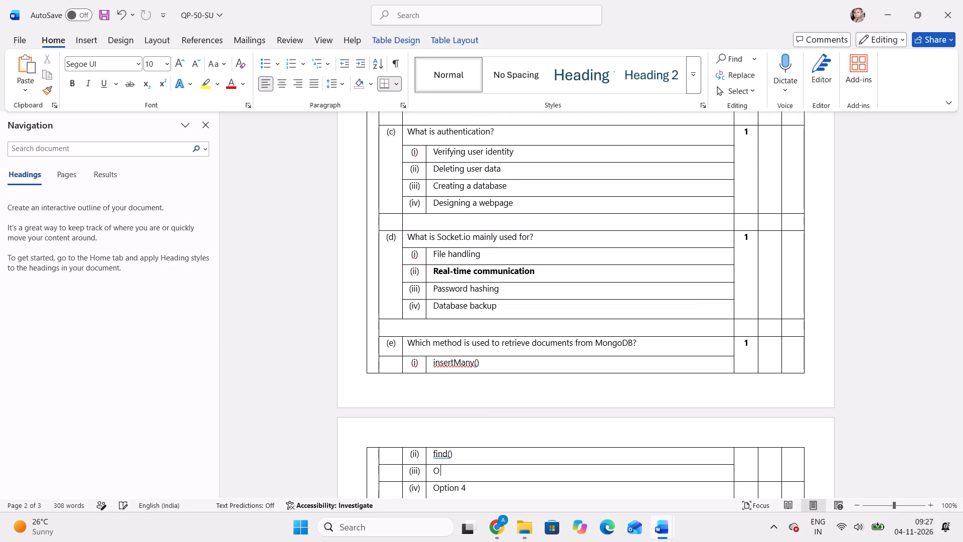
key("BackSpace")
left_click(477, 475)
key("ctrl+v")
Replace Option 4 of question 1(e) in QP-50-SU with "updateOne()" copied from UNIT 4 question 12 in QB, and save QP-50-SU.
key("alt+Tab")
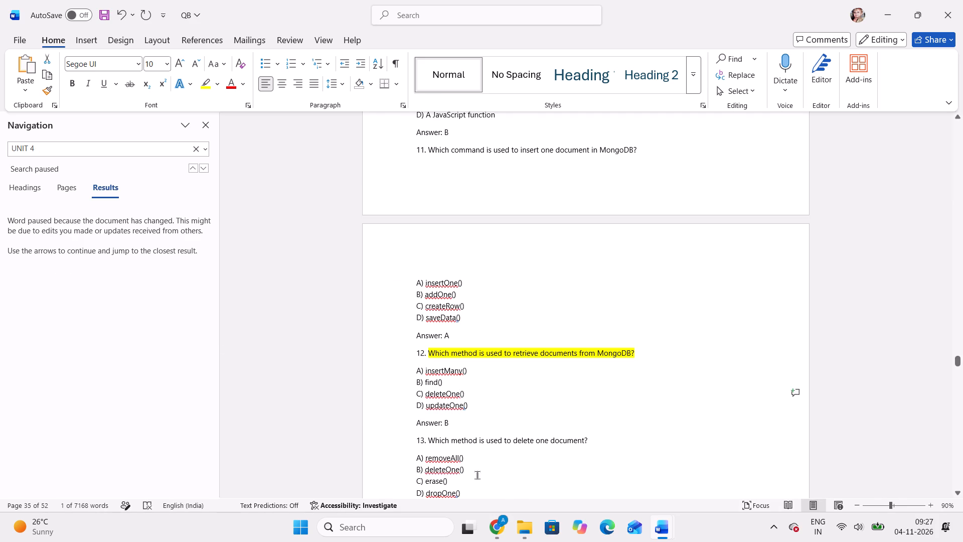
left_click(476, 403)
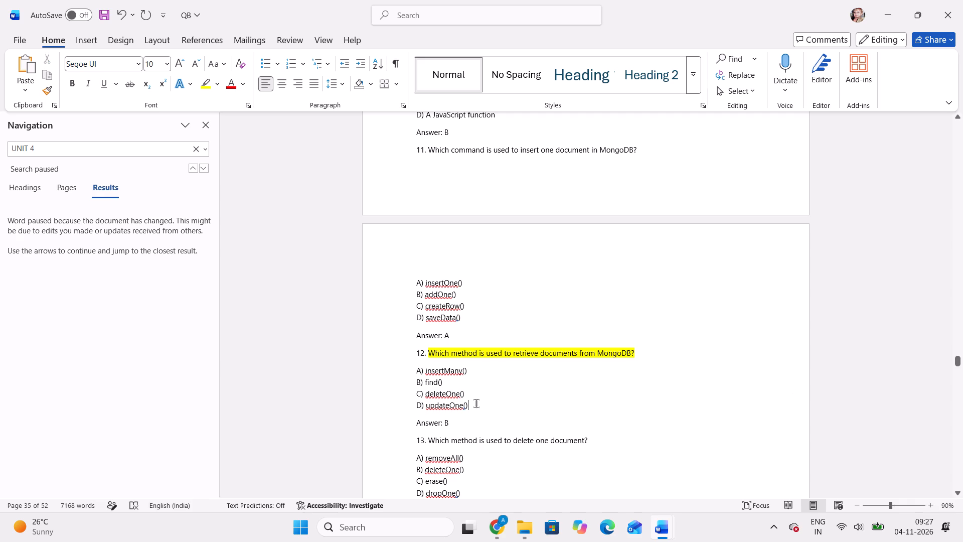
key("shift+Left")
key("shift+Left")
key("shift+Left")
key("shift+Left")
key("shift+Left")
key("shift+Left")
key("shift+Left")
key("shift+Left")
key("shift+Left")
key("shift+Left")
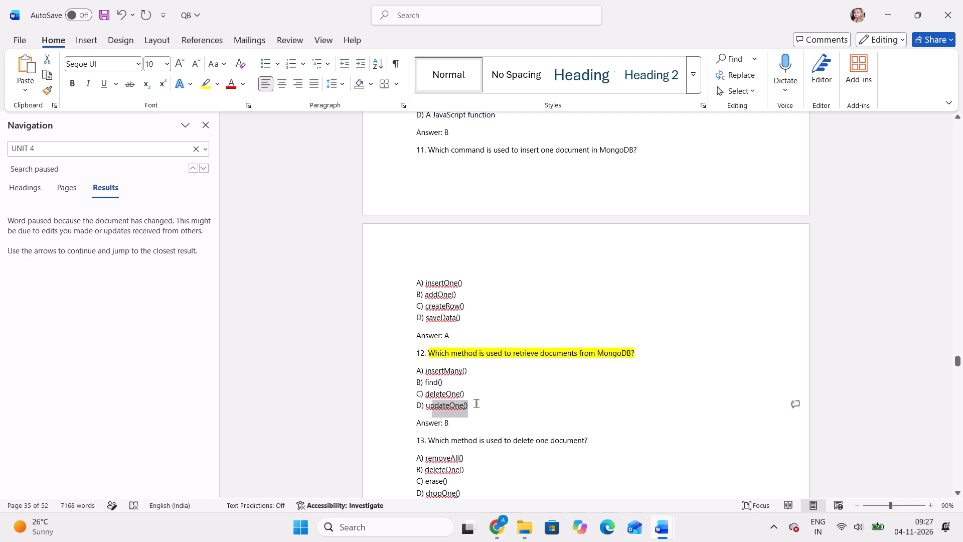
key("shift+Left")
key("ctrl+c")
key("alt+Tab")
key("Down")
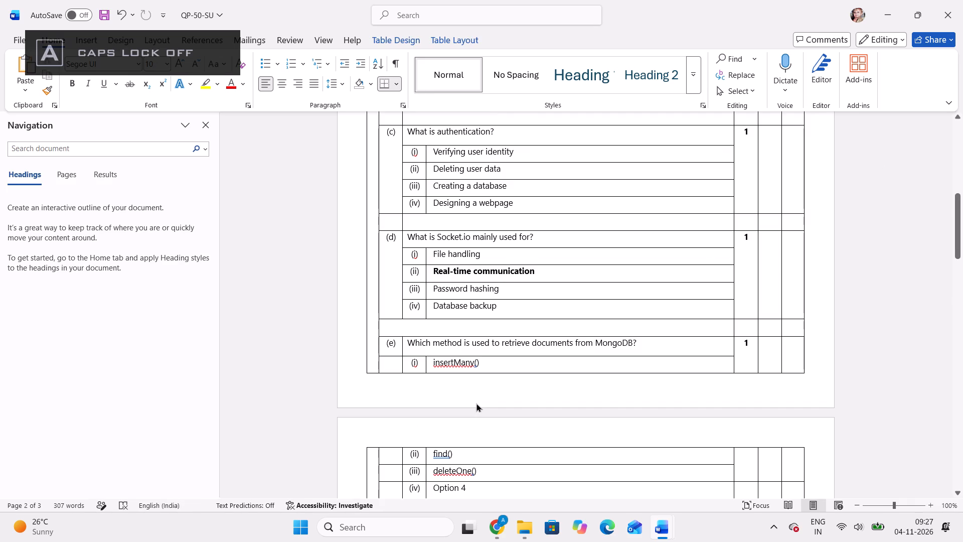
key("Down")
key("Right")
key("Right")
key("Down")
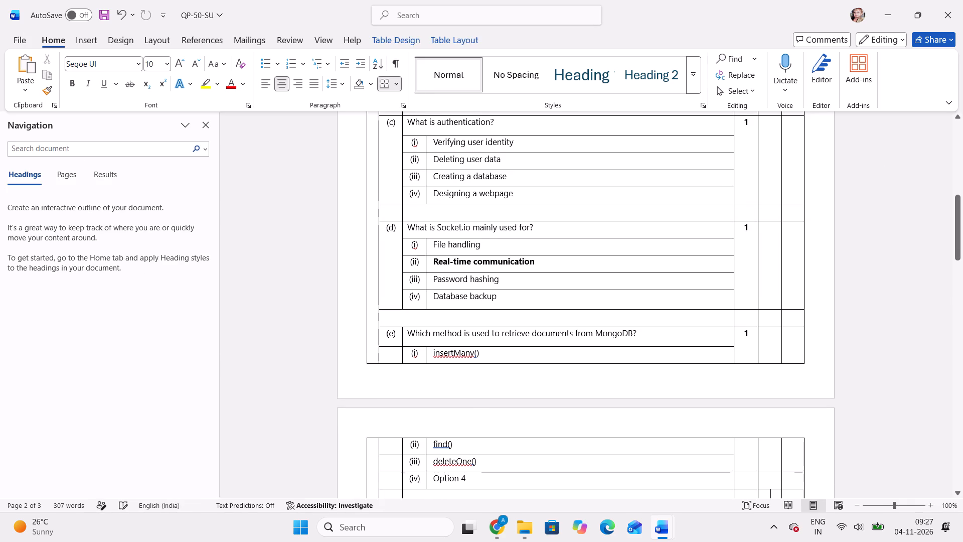
left_click(476, 470)
key("BackSpace")
key("BackSpace")
key("BackSpace")
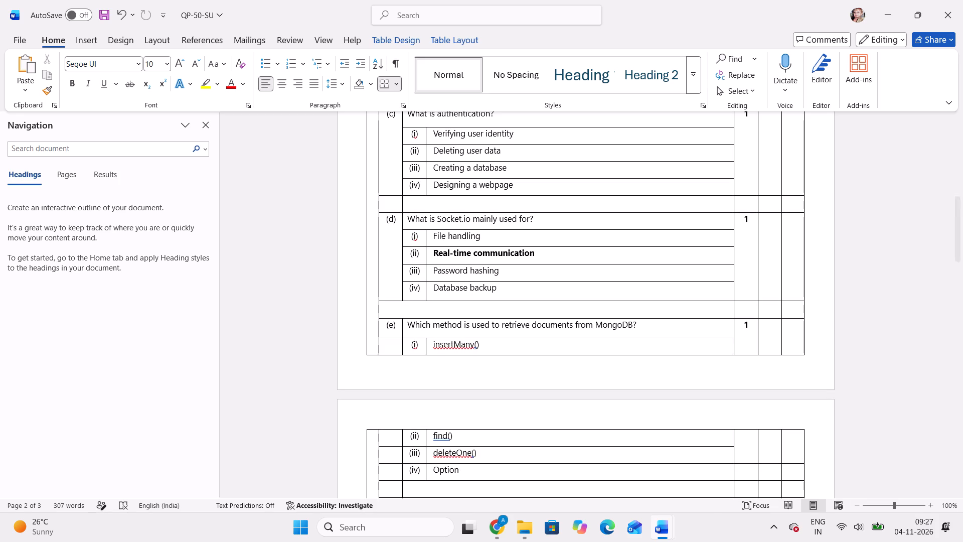
key("BackSpace")
key("BackSpace")
key("BackSpace")
key("BackSpace")
key("BackSpace")
key("ctrl+v")
key("ctrl+s")
Make the correct answer "find()" of question 1(e) bold in QP-50-SU and save the document.
key("alt+Tab")
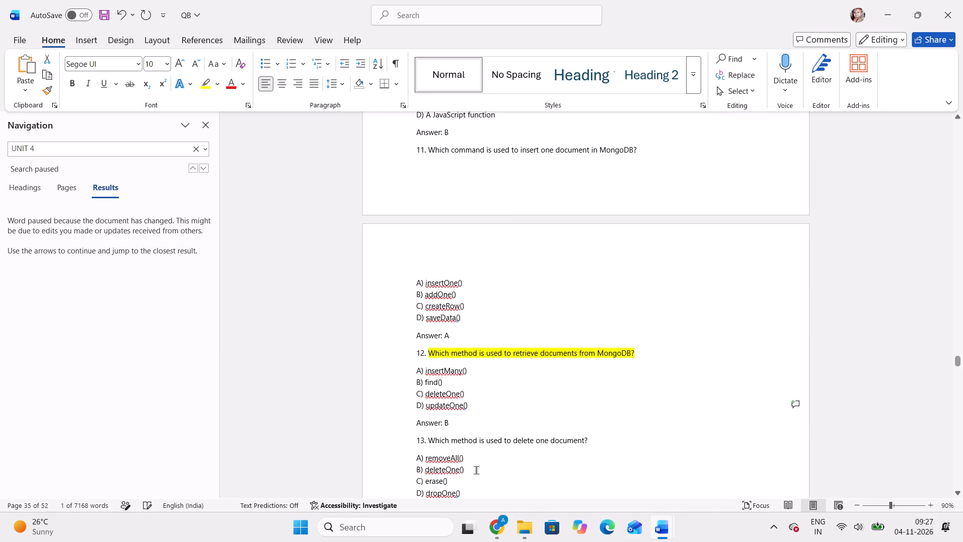
key("alt+Tab")
key("alt+Tab")
key("alt+Tab")
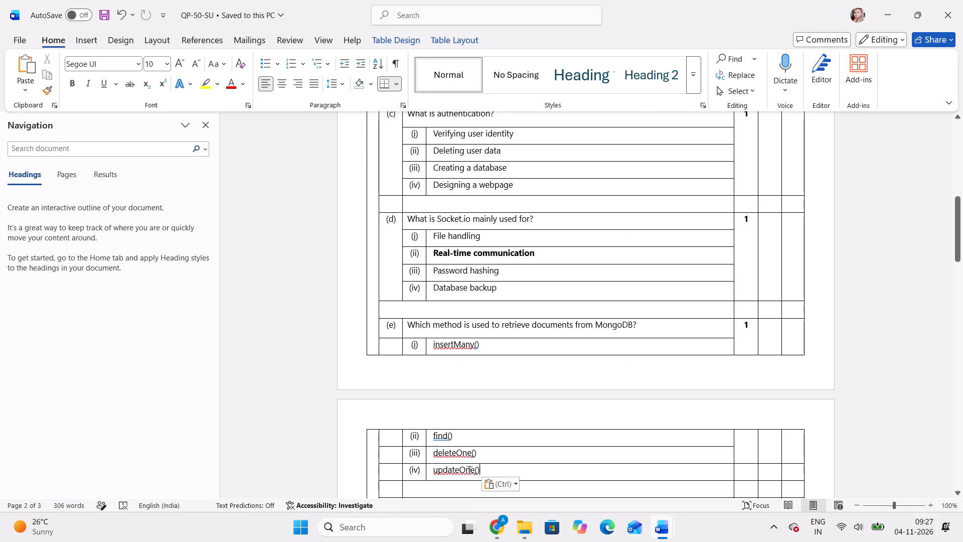
left_click(465, 434)
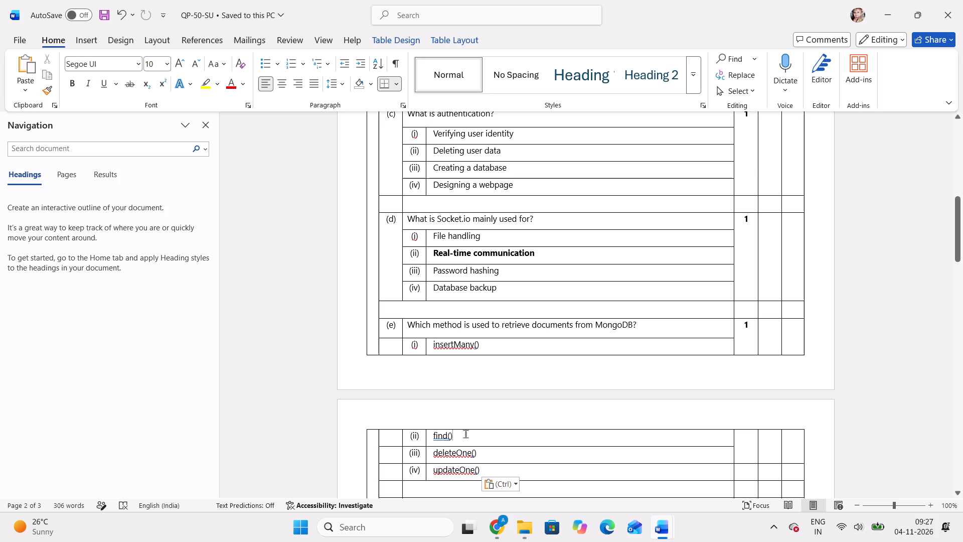
key("shift+Left")
key("shift+Left")
key("shift+Left")
key("shift+Left")
key("shift+Left")
key("shift+Left")
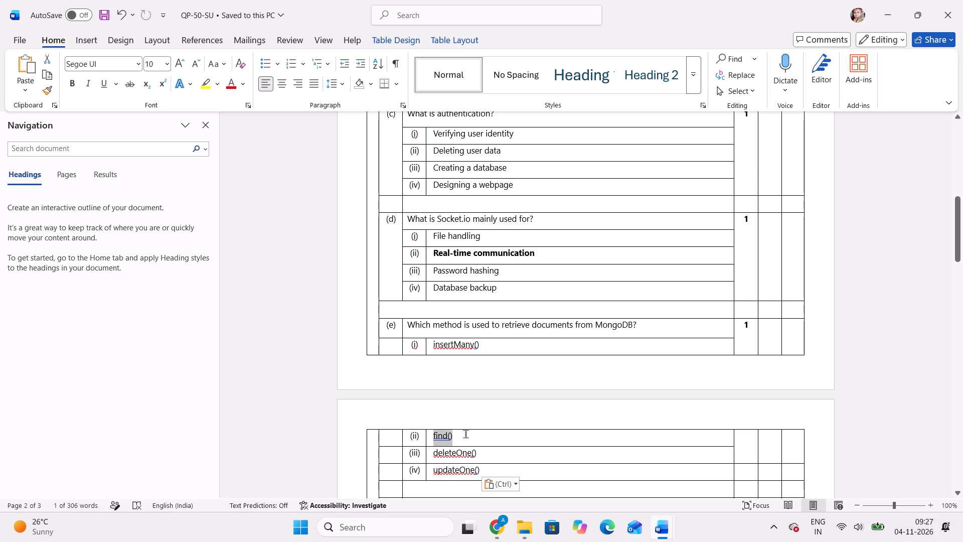
key("ctrl+b")
key("ctrl+s")
key("Right")
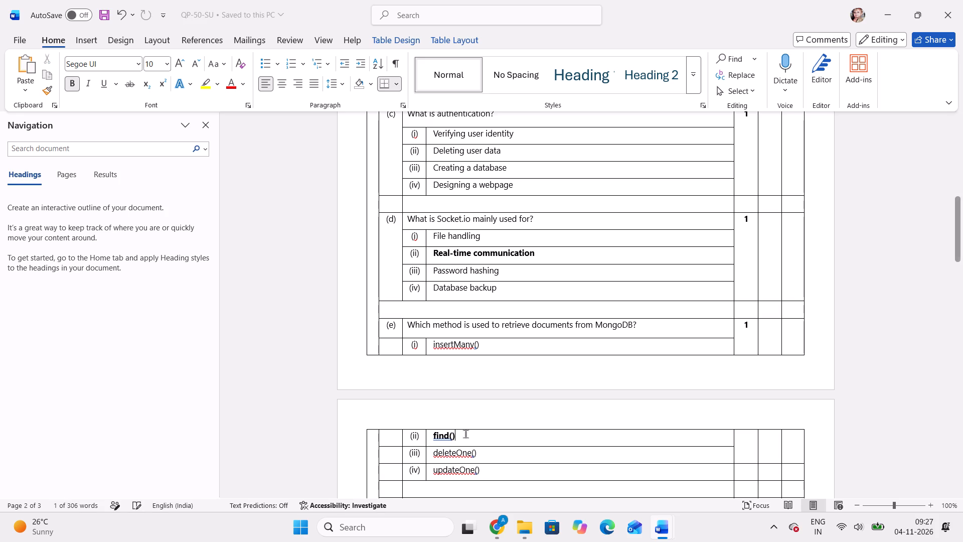
key("ctrl+s")
Replace the "MCQ 6" placeholder of question 1(f) in QP-50-SU with "Which method is used to delete one document?" copied from UNIT 4 question 13 in QB.
key("alt+Tab")
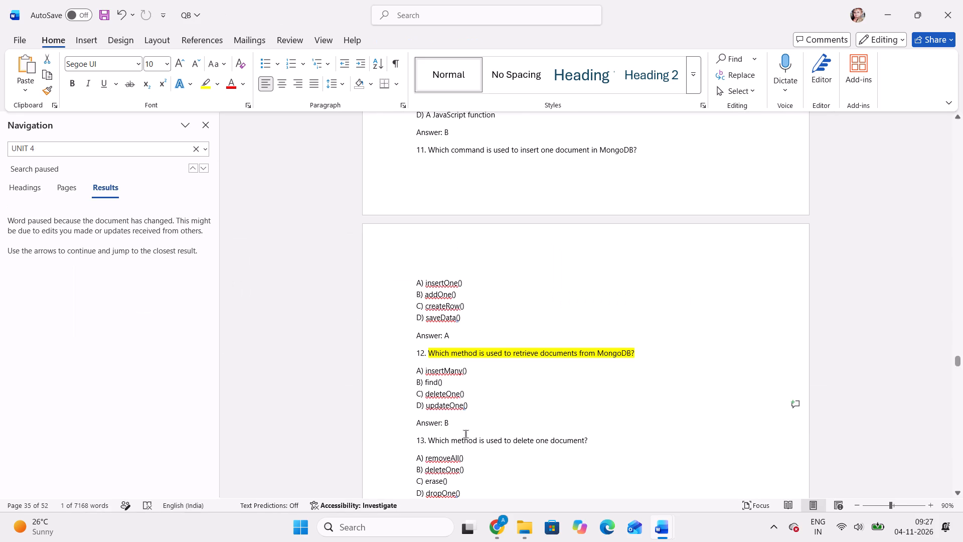
key("alt+Tab")
key("Down")
key("Down")
key("Down")
key("Down")
key("Down")
key("Down")
key("Down")
key("Down")
key("Down")
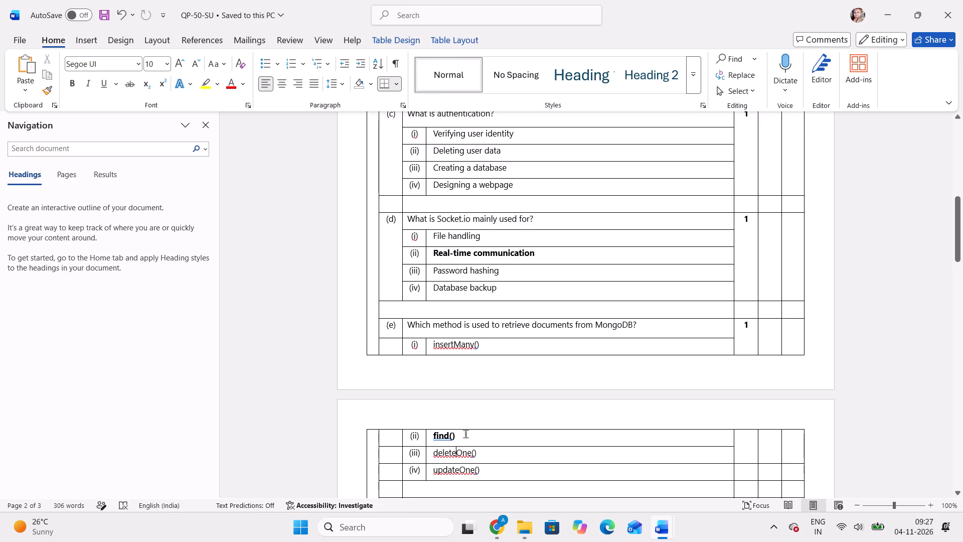
key("Down")
key("Down")
key("Down")
key("Down")
key("Down")
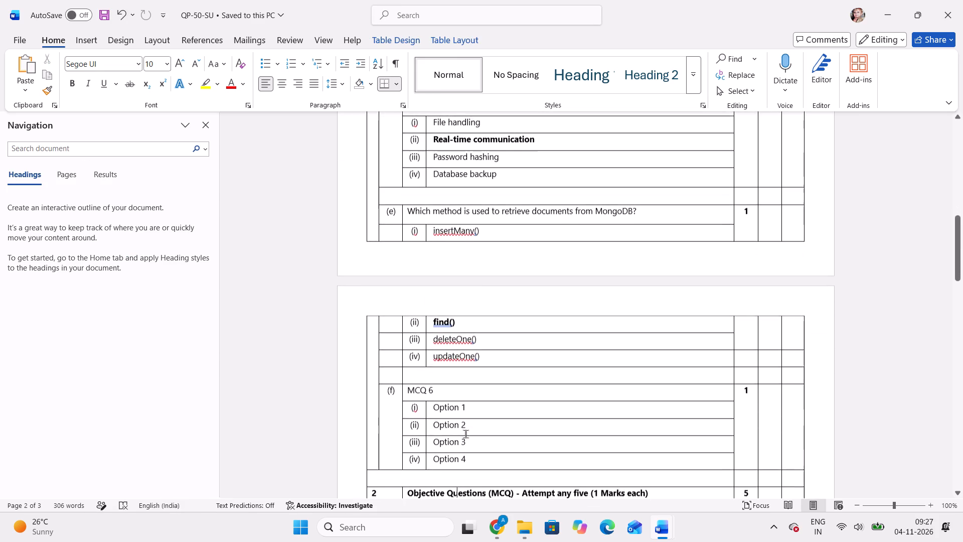
key("Down")
key("ctrl+s")
key("alt+Tab")
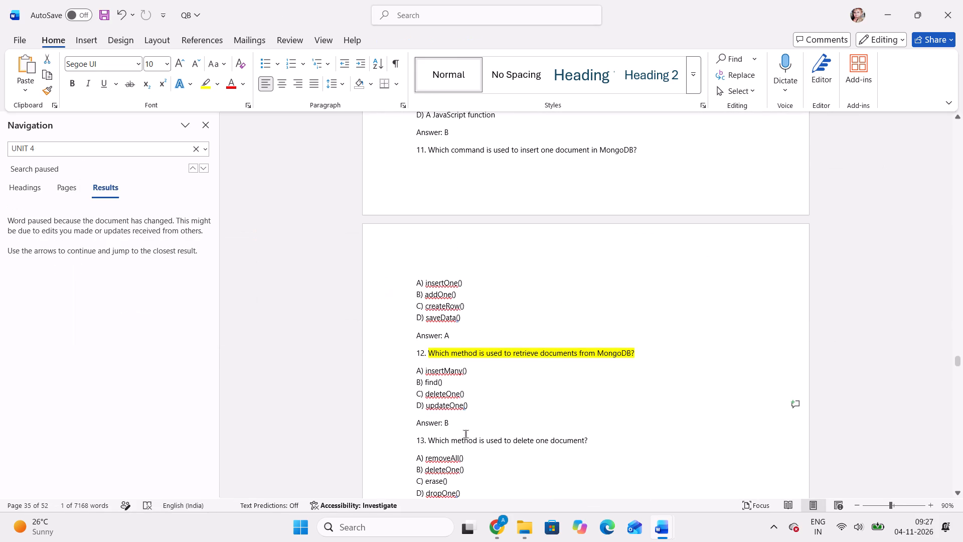
scroll(465, 434, "left", 1)
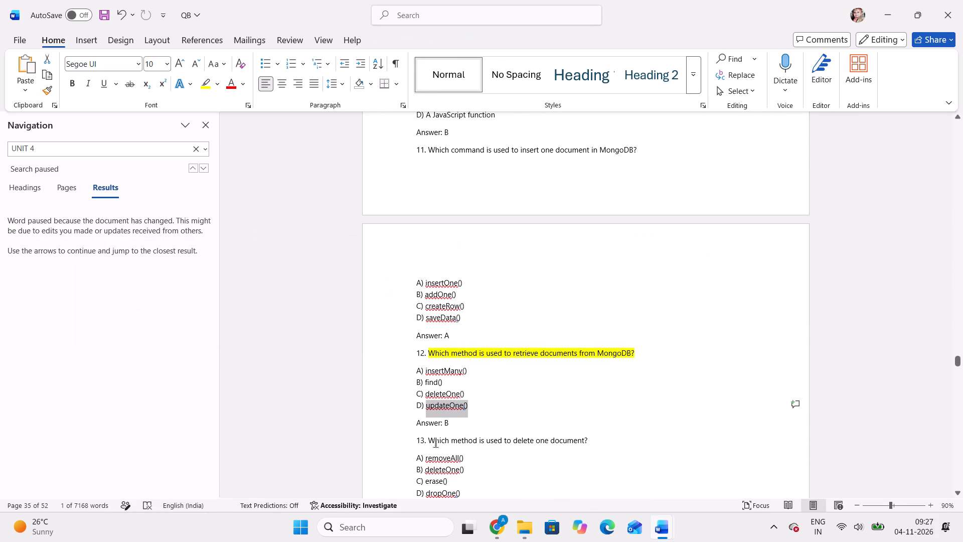
left_click(957, 359)
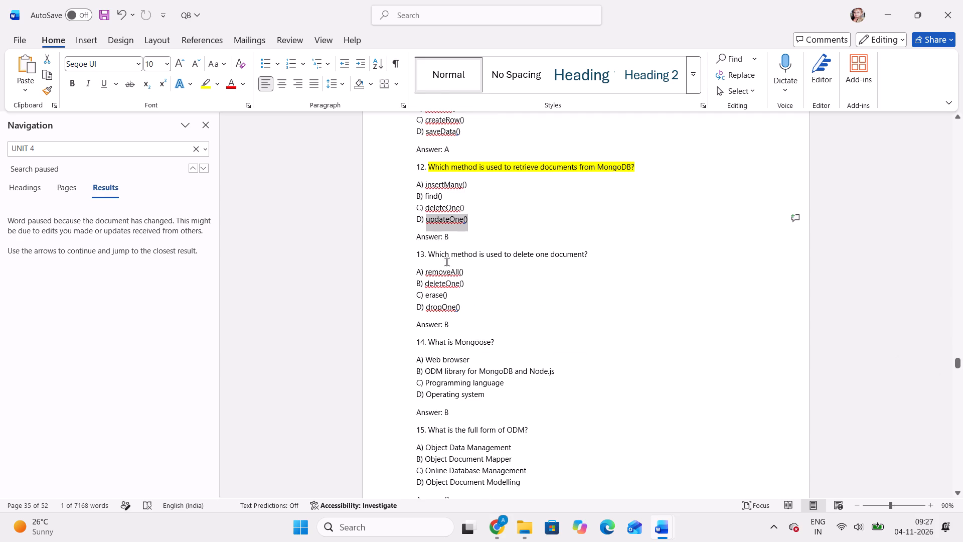
left_click_drag(429, 252, 595, 256)
key("ctrl+c")
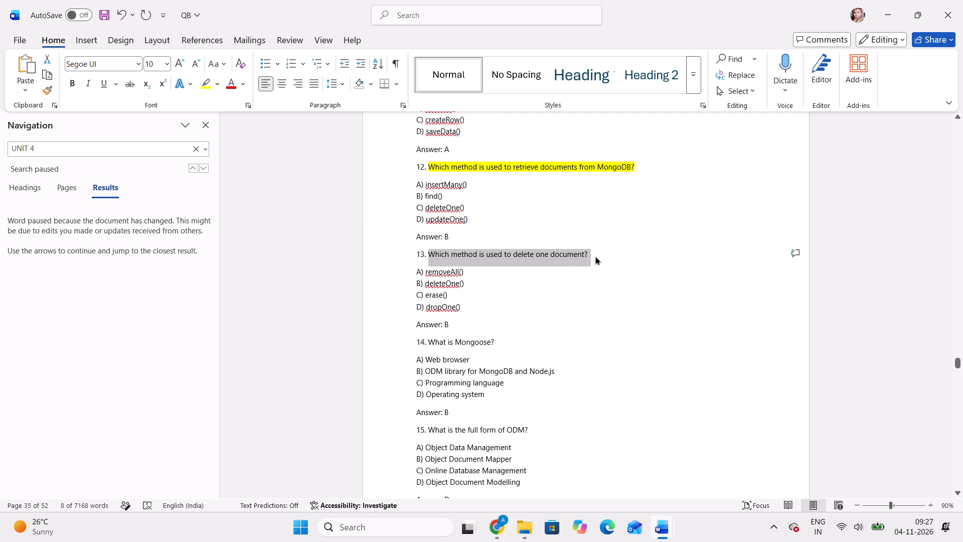
key("alt+Tab")
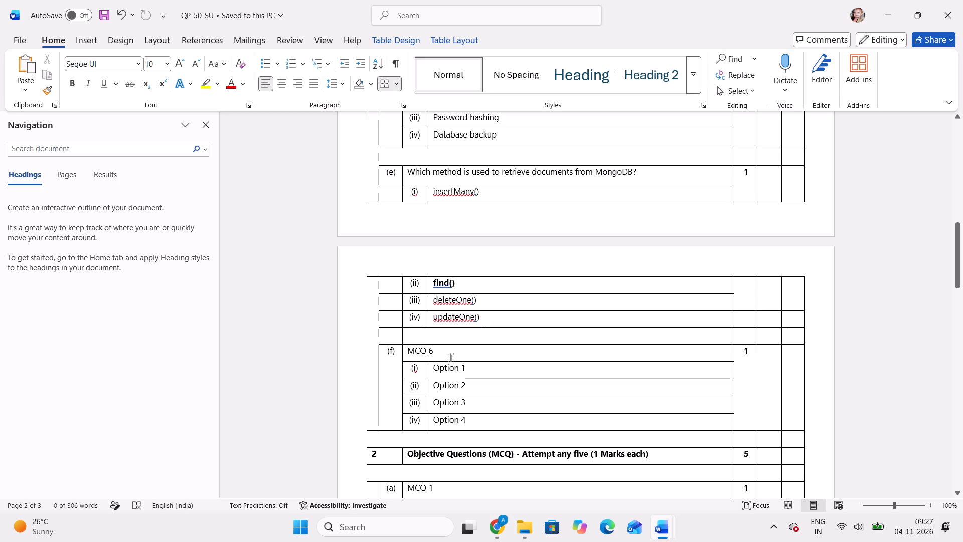
left_click(450, 357)
key("BackSpace")
key("BackSpace")
key("BackSpace")
key("BackSpace")
key("BackSpace")
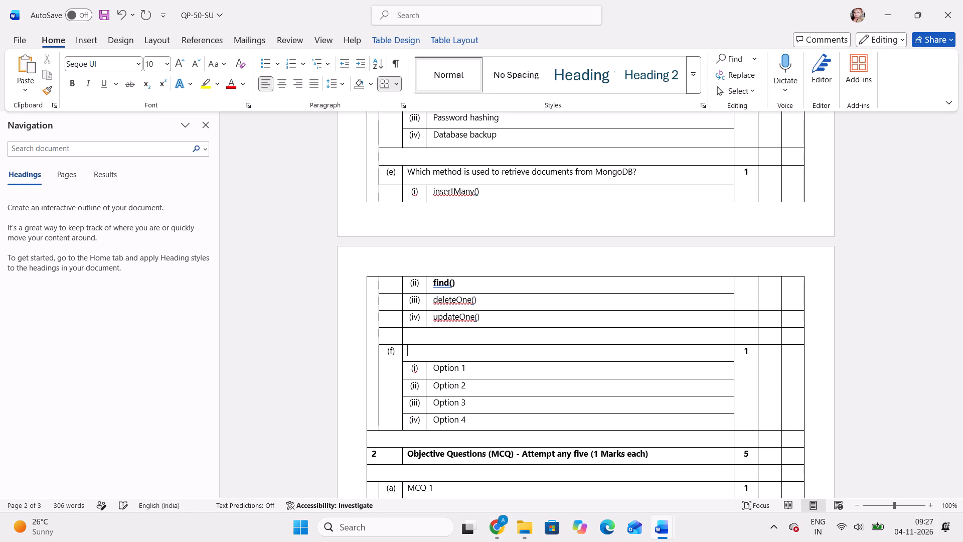
key("BackSpace")
key("ctrl+v")
key("BackSpace")
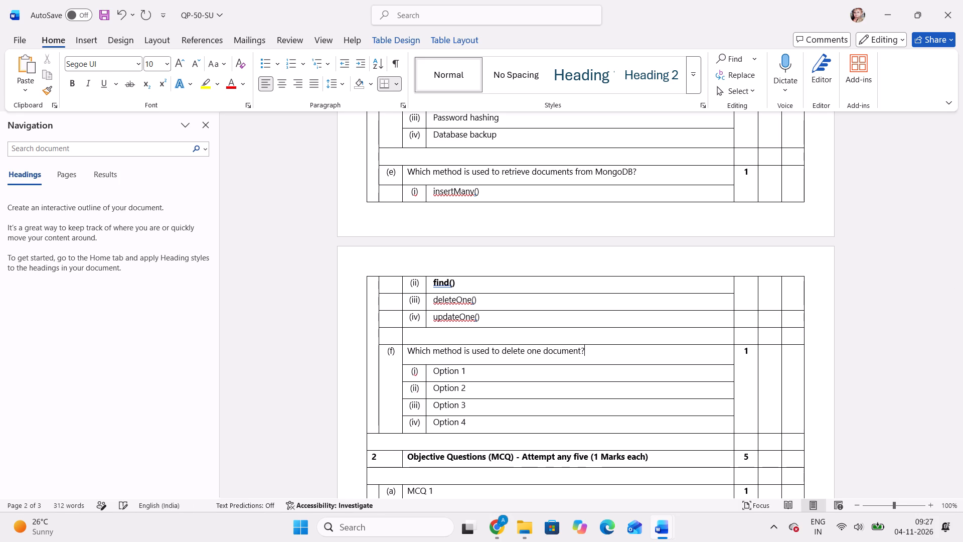
Replace Option 1 of question 1(f) in QP-50-SU with "removeAll()" copied from UNIT 4 question 13 in QB.
key("alt+Tab")
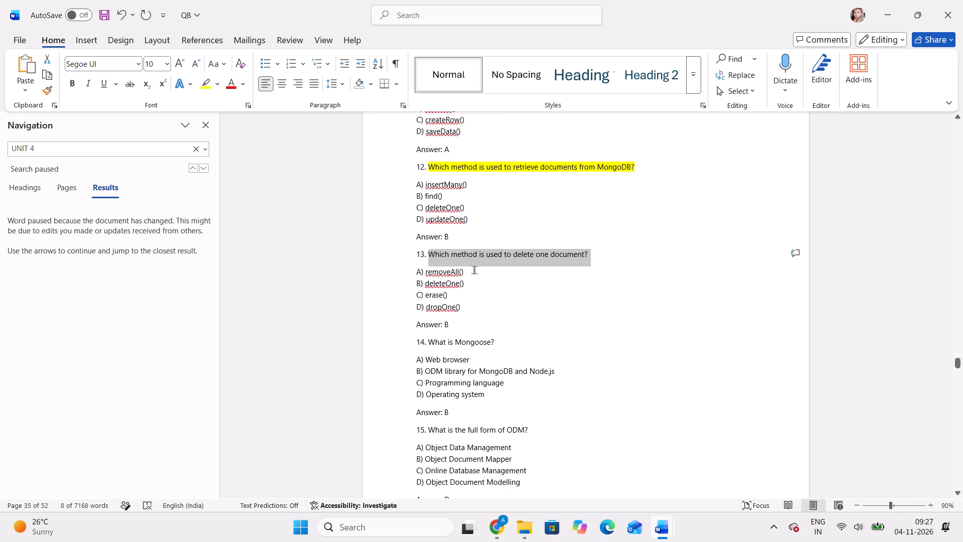
left_click(474, 269)
key("shift+Left")
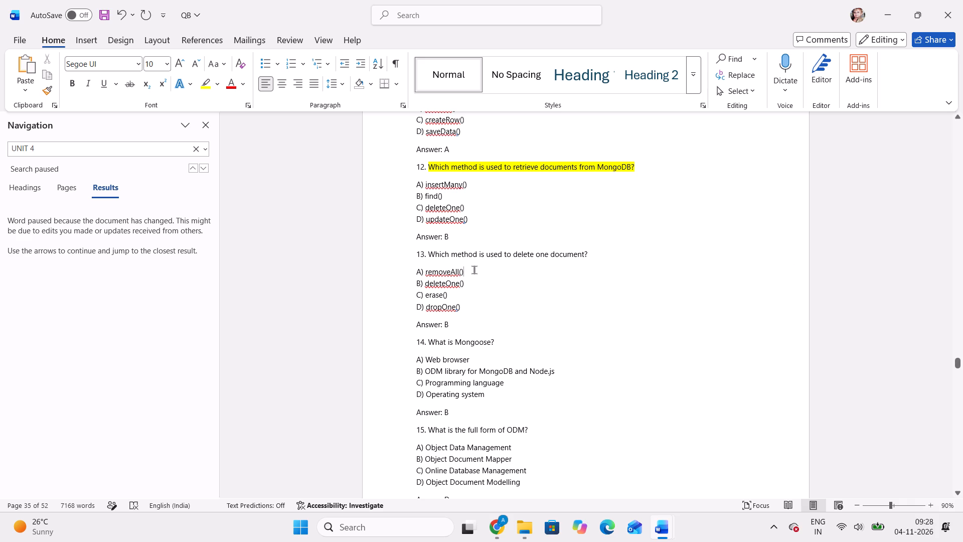
key("shift+Left")
key("shift+Left")
key("shift+Left")
key("shift+Left")
key("shift+Left")
key("shift+Left")
key("shift+Left")
key("shift+Left")
key("shift+Left")
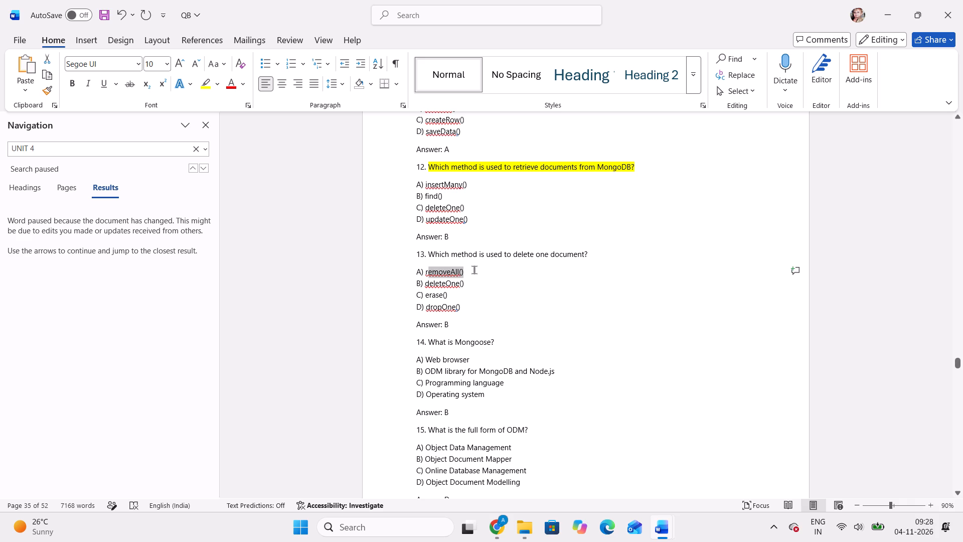
key("shift+Left")
key("ctrl+c")
key("alt+Tab")
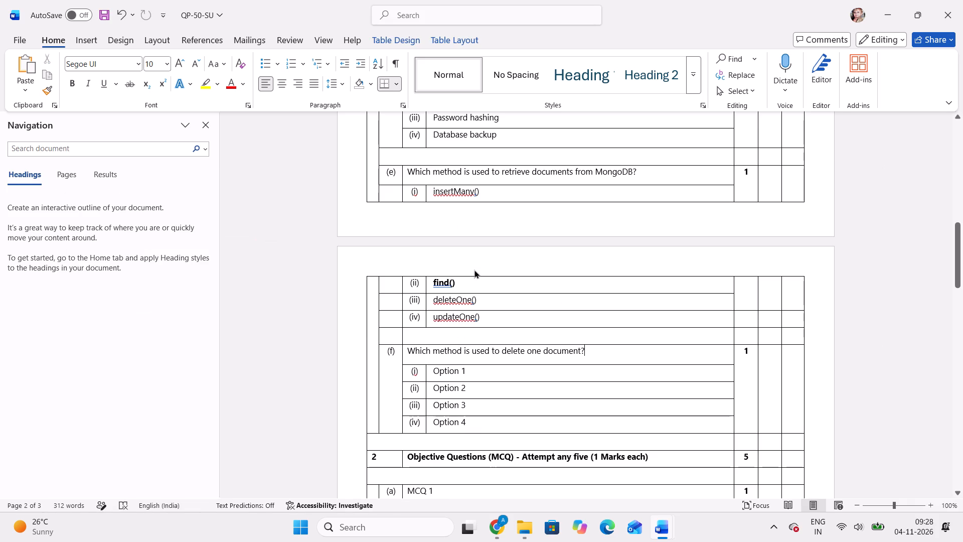
left_click(481, 374)
key("BackSpace")
key("BackSpace")
key("BackSpace")
key("BackSpace")
key("BackSpace")
key("BackSpace")
key("BackSpace")
key("BackSpace")
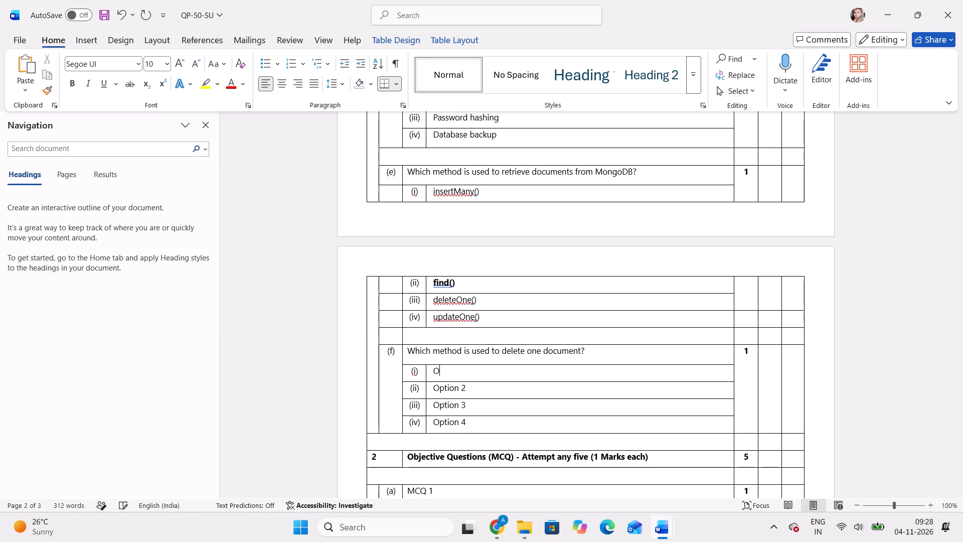
key("ctrl+v")
Copy the option "deleteOne()" from UNIT 4 question 13 in QB and return to QP-50-SU.
key("alt+Tab")
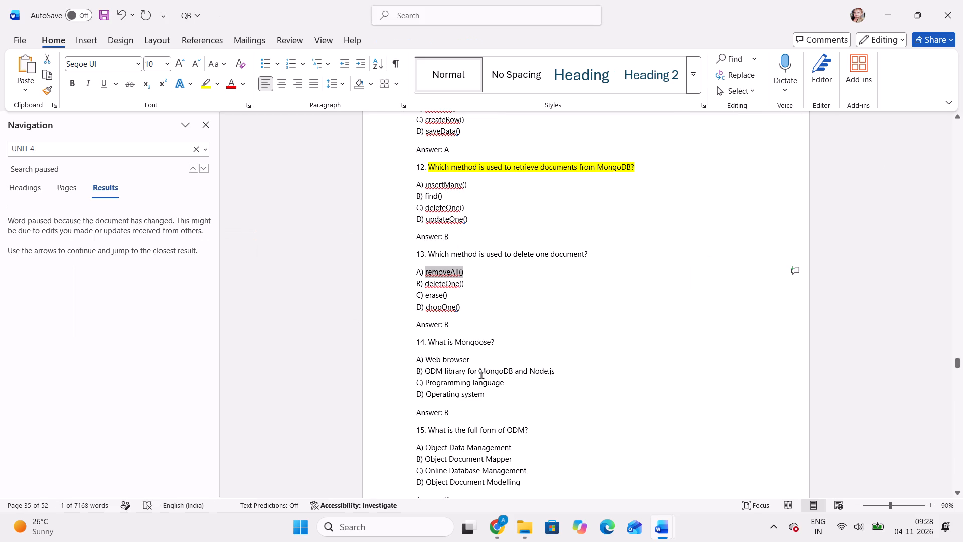
scroll(440, 360, "left", 1)
left_click(473, 285)
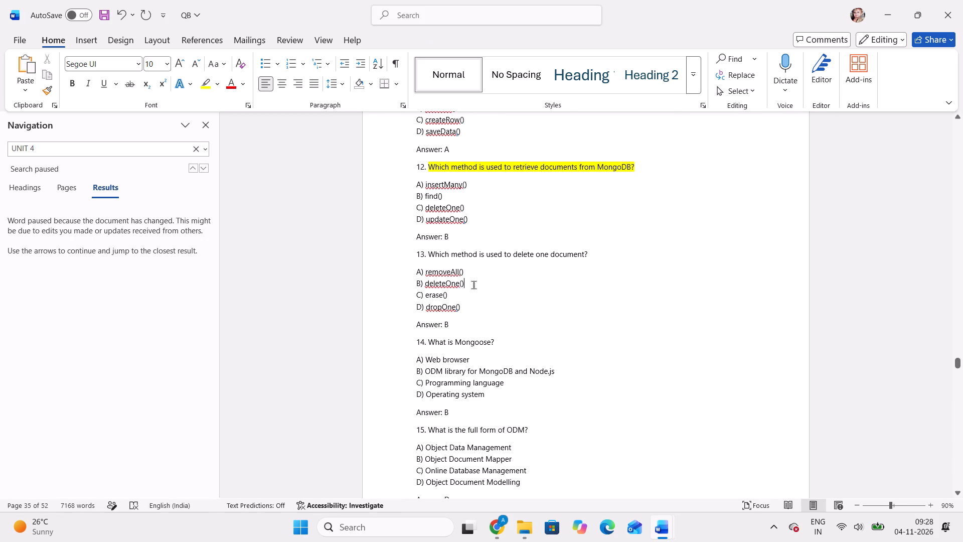
key("shift+Left")
key("shift+Left")
key("shift+Left")
key("shift+Left")
key("shift+Left")
key("shift+Left")
key("shift+Left")
key("shift+Left")
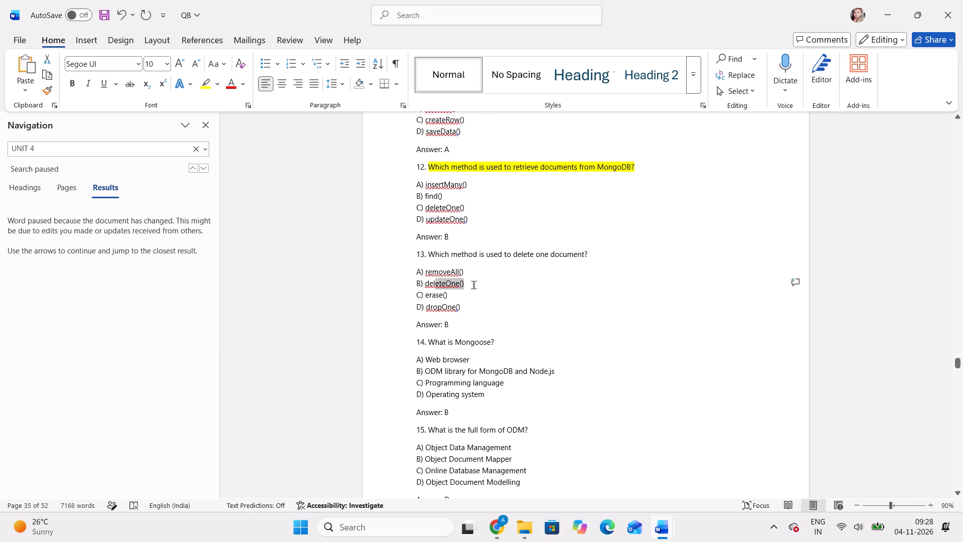
key("shift+Left")
key("shift+Left")
key("shift+Left")
key("ctrl+c")
key("alt+Tab")
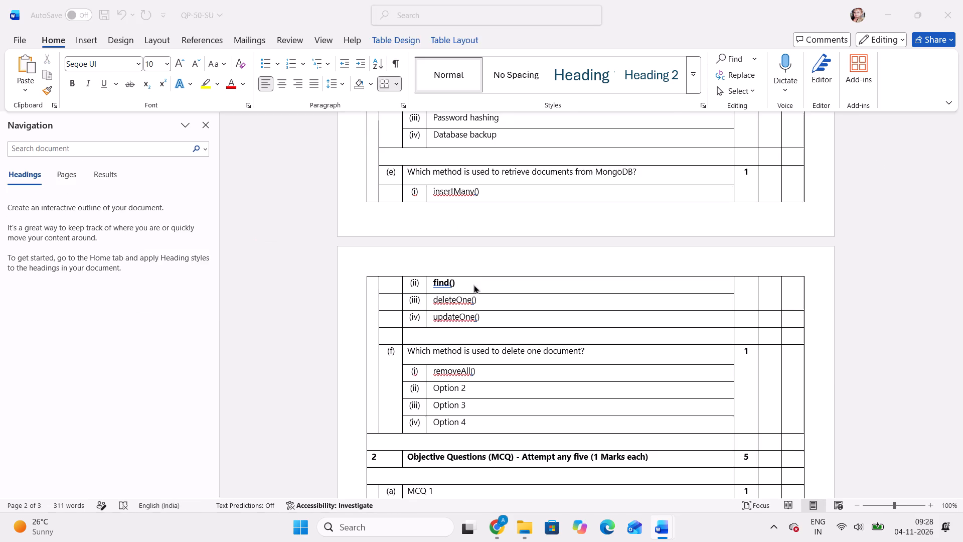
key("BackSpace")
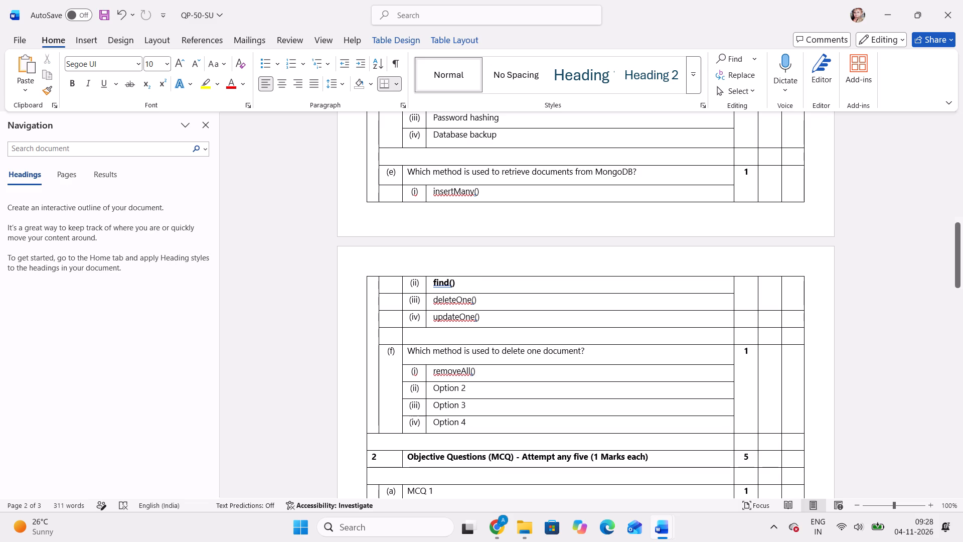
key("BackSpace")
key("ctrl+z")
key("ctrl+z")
Replace Option 2 of question 1(f) in QP-50-SU with the copied "deleteOne()".
key("Down")
key("BackSpace")
key("BackSpace")
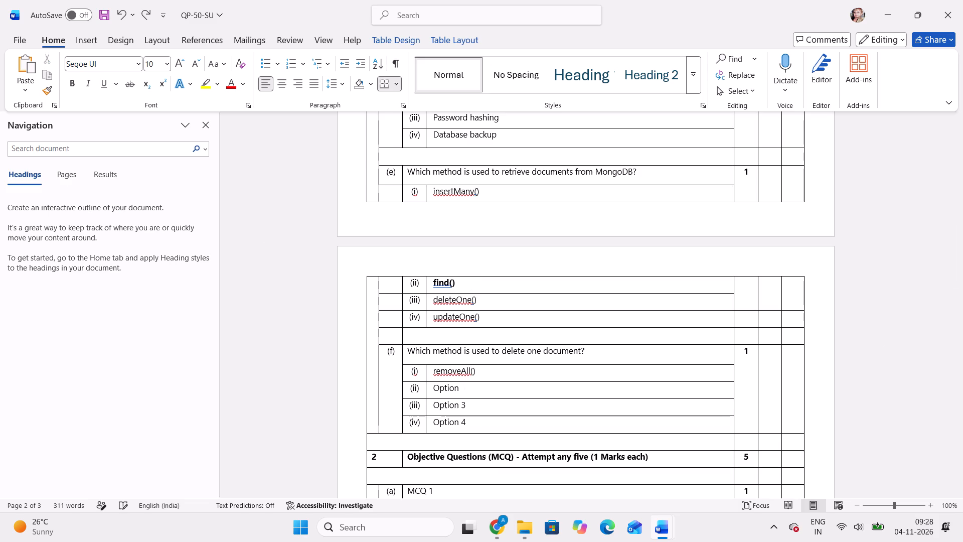
key("BackSpace")
key("BackSpace")
key("BackSpace")
key("BackSpace")
key("BackSpace")
key("BackSpace")
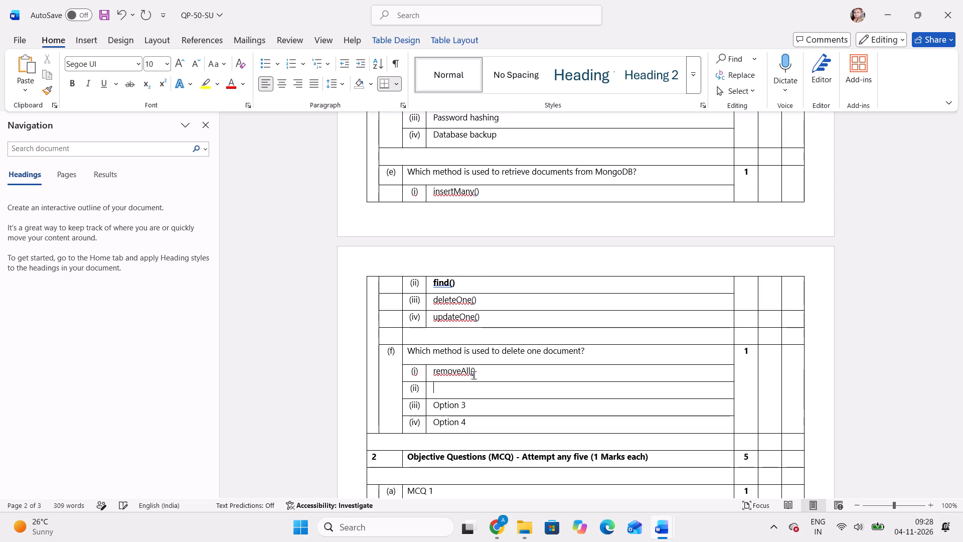
key("ctrl+v")
Replace Option 3 of question 1(f) in QP-50-SU with "erase()" copied from UNIT 4 question 13 in QB.
key("alt+Tab")
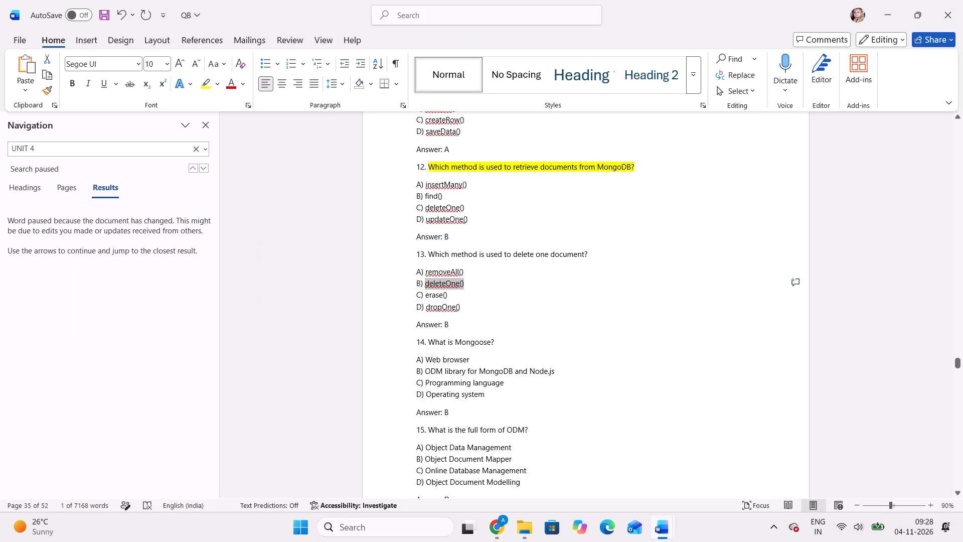
left_click(456, 296)
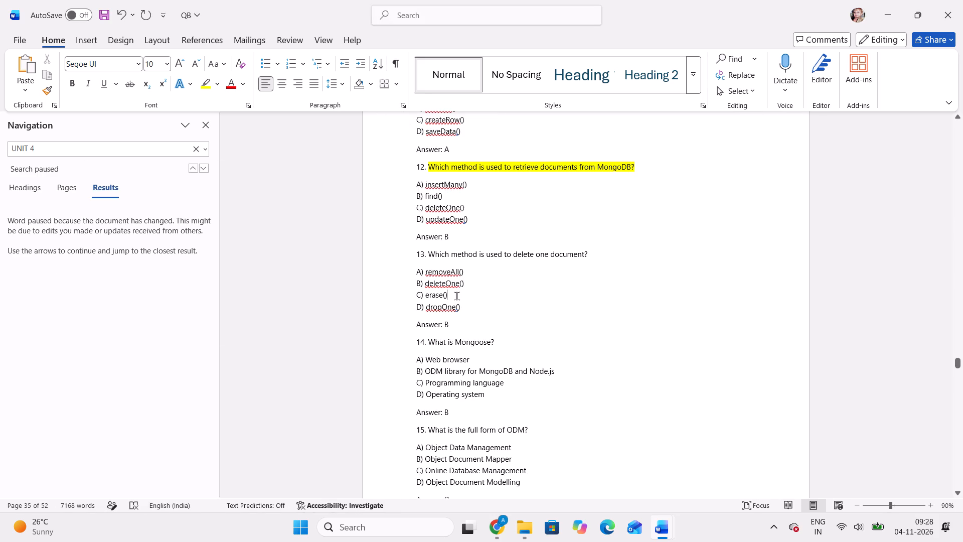
key("shift+Left")
key("shift+Left")
key("shift+Left")
key("shift+Left")
key("shift+Left")
key("shift+Left")
key("shift+Left")
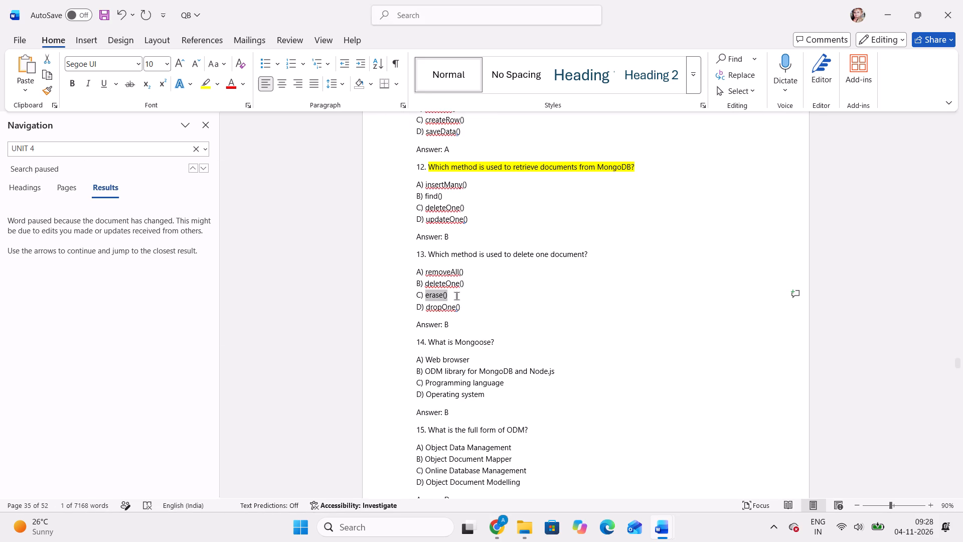
key("ctrl+c")
key("alt+Tab")
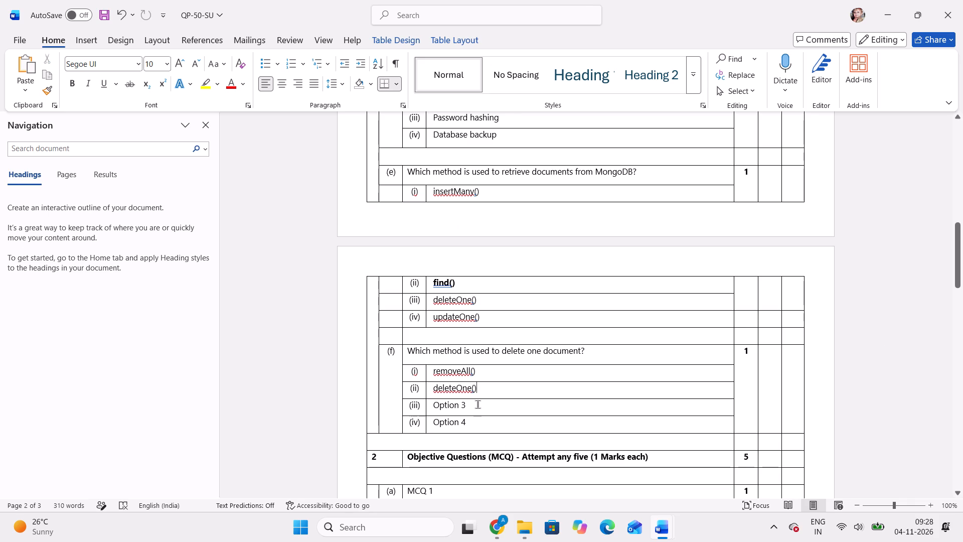
key("Down")
key("BackSpace")
key("BackSpace")
key("BackSpace")
key("BackSpace")
key("BackSpace")
key("BackSpace")
key("BackSpace")
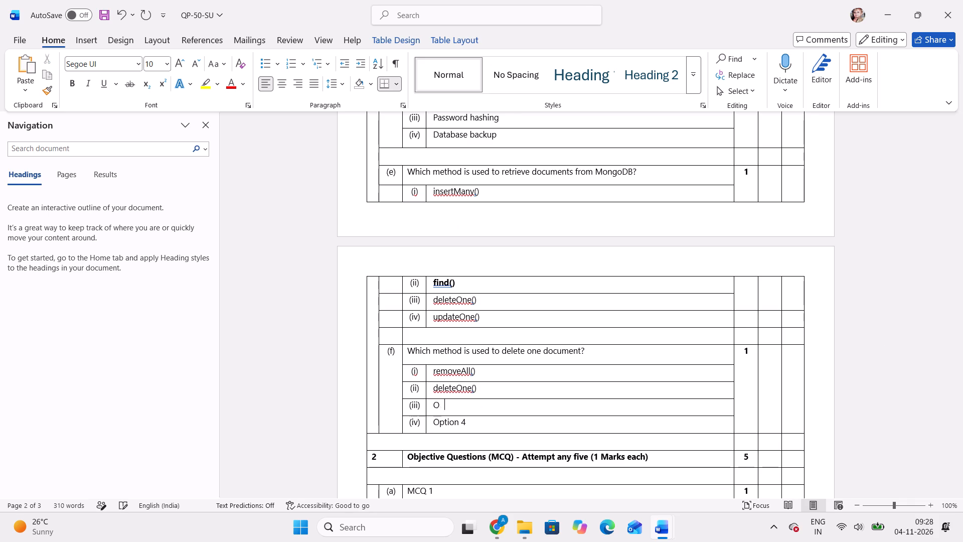
key("BackSpace")
key("BackSpace")
key("ctrl+v")
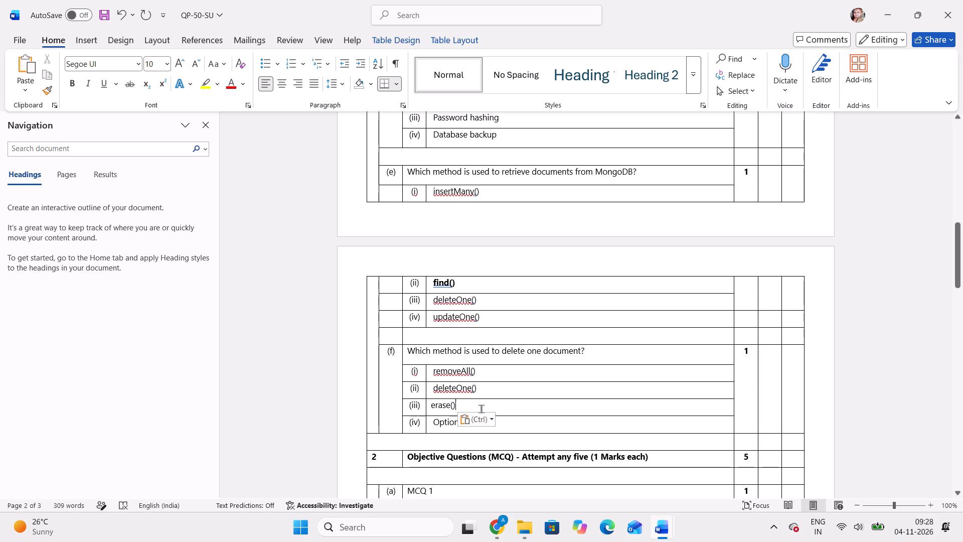
Remove the leading spaces before "deleteOne()" and "removeAll()" in question 1(f) to align the options with "erase()", and save QP-50-SU.
left_click(431, 401)
key("alt+Tab")
key("alt+Tab")
key("alt+Tab")
key("alt+Tab")
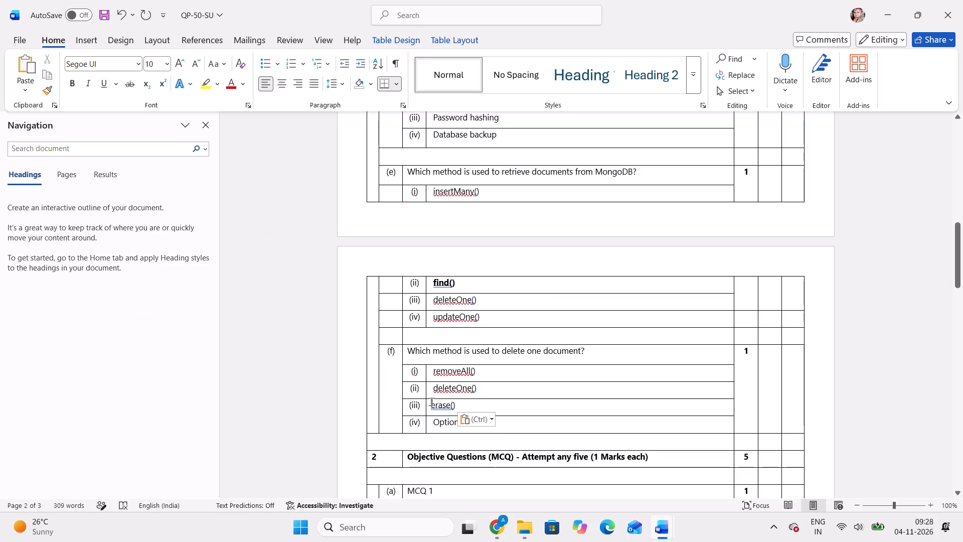
key("Up")
key("Right")
key("BackSpace")
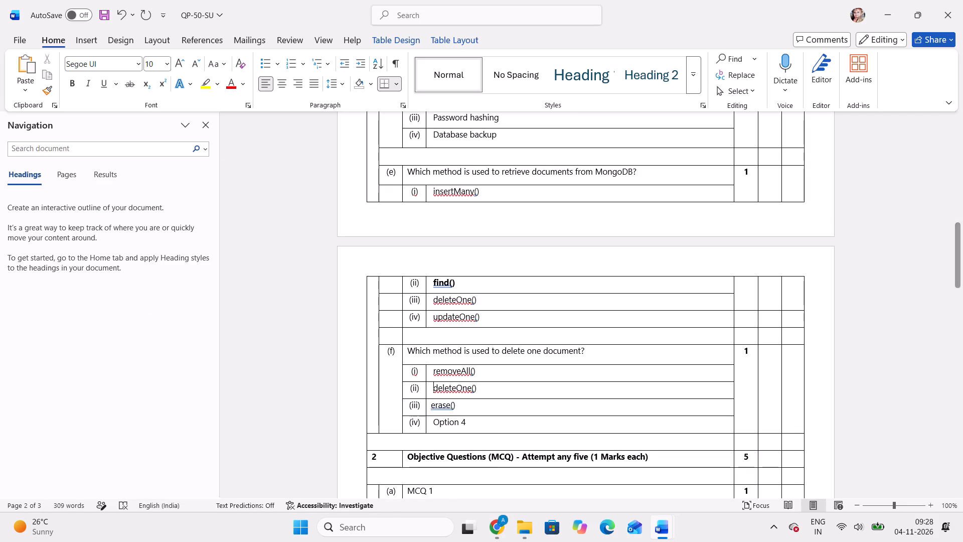
key("Up")
key("Right")
key("backslash")
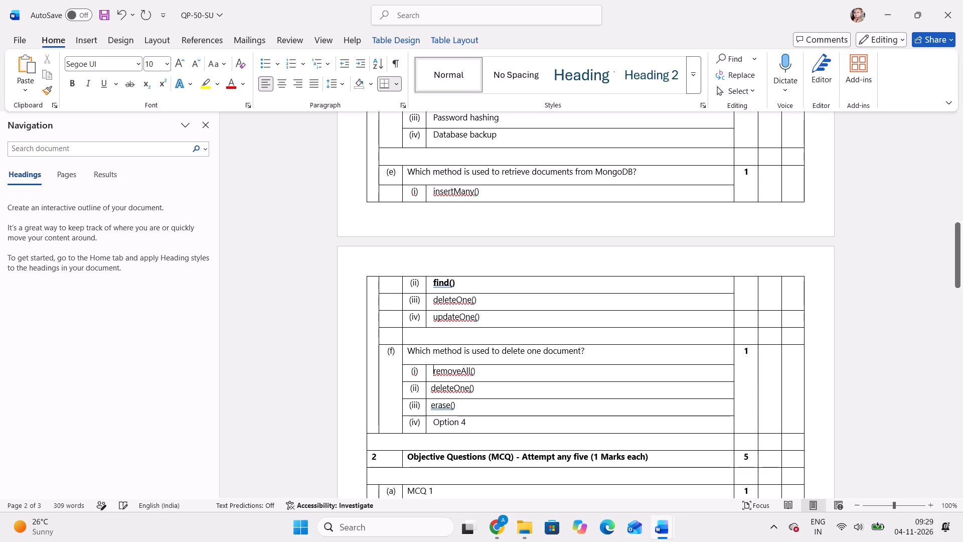
key("BackSpace")
key("BackSpace")
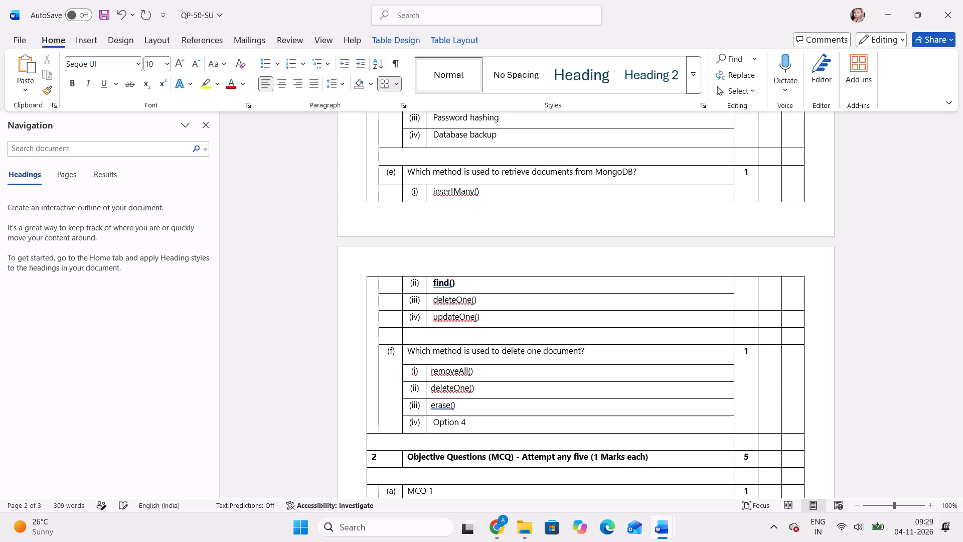
key("BackSpace")
key("ctrl+s")
key("ctrl+s")
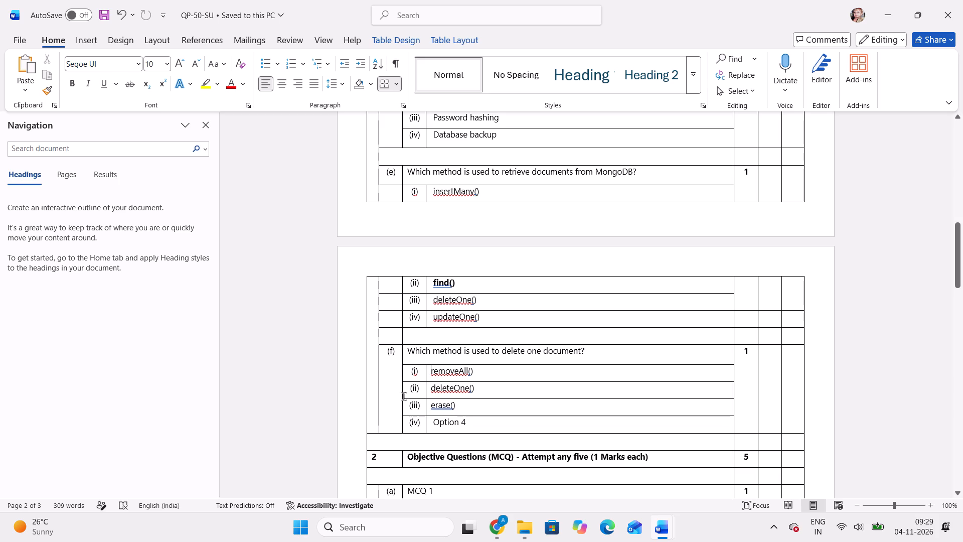
left_click(474, 406)
key("ctrl+s")
Replace Option 4 of question 1(f) in QP-50-SU with "dropOne()" copied from UNIT 4 question 13 in QB, and save QP-50-SU.
key("alt+Tab")
key("alt+Tab")
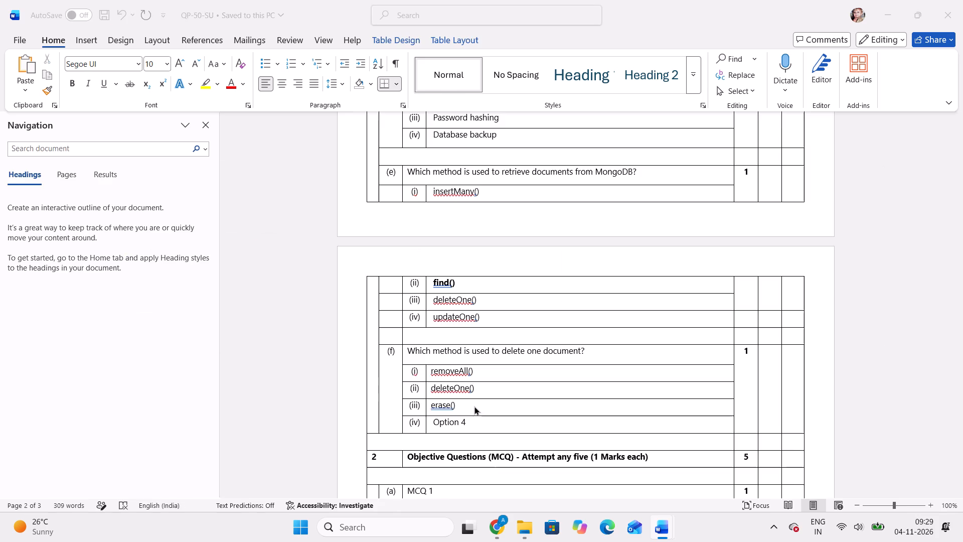
key("alt+Tab")
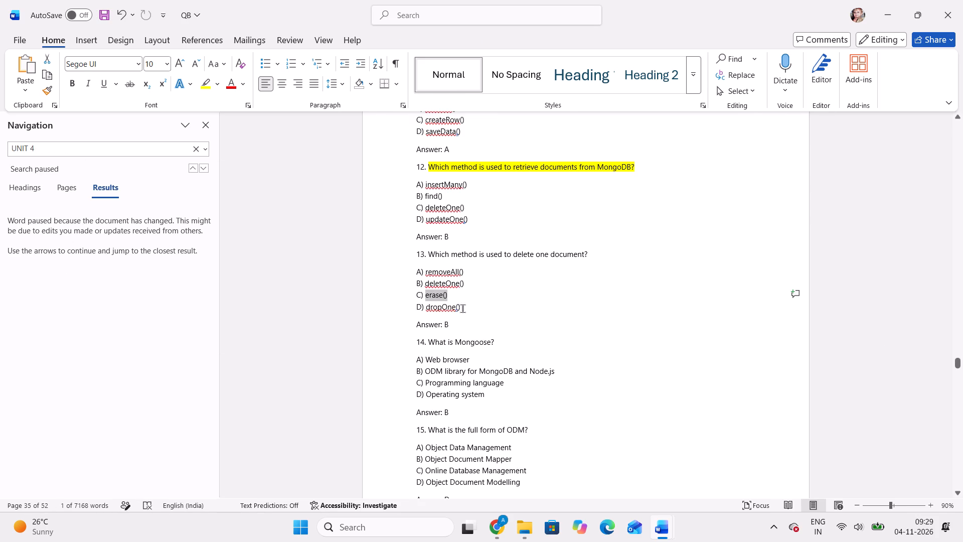
left_click_drag(462, 308, 432, 313)
key("ctrl+c")
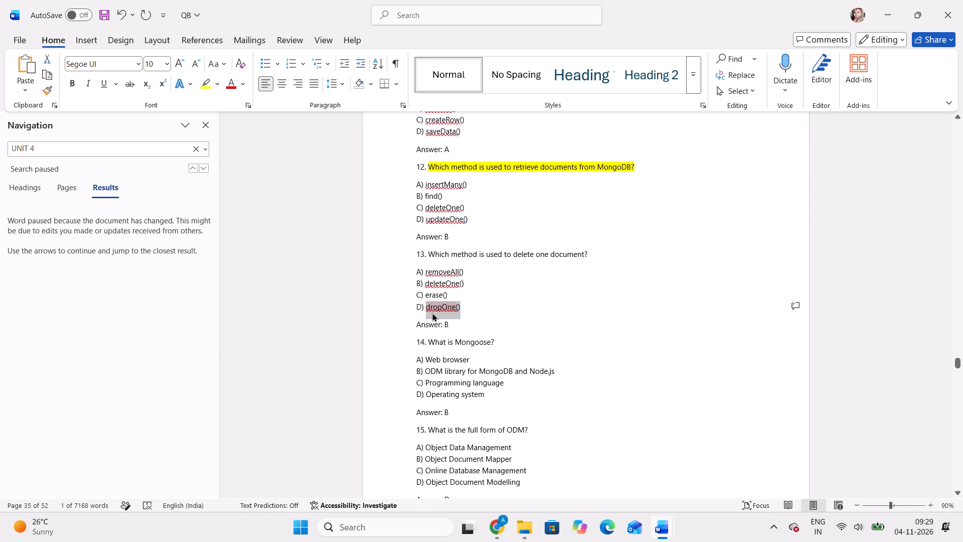
key("alt+Tab")
left_click(432, 313)
left_click_drag(481, 424, 470, 424)
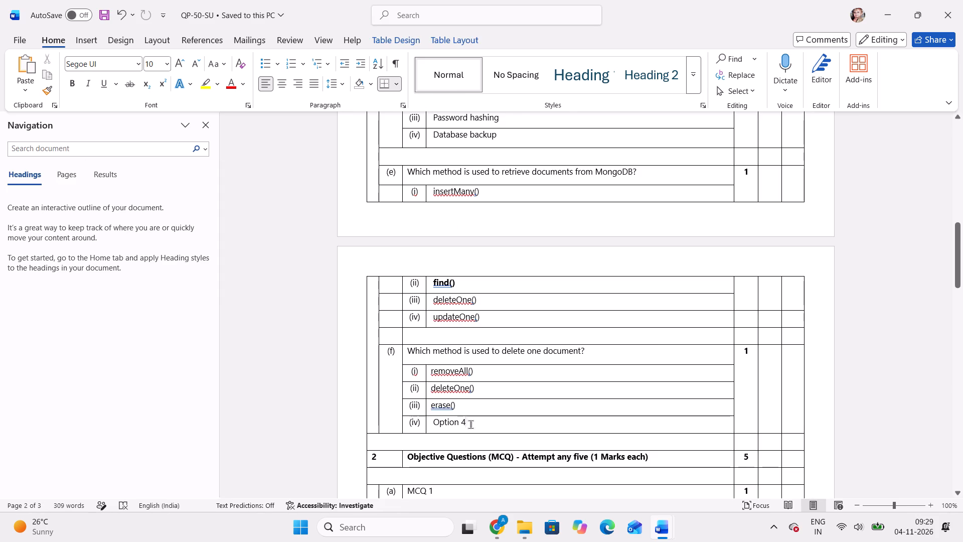
left_click_drag(470, 424, 445, 425)
key("BackSpace")
key("BackSpace")
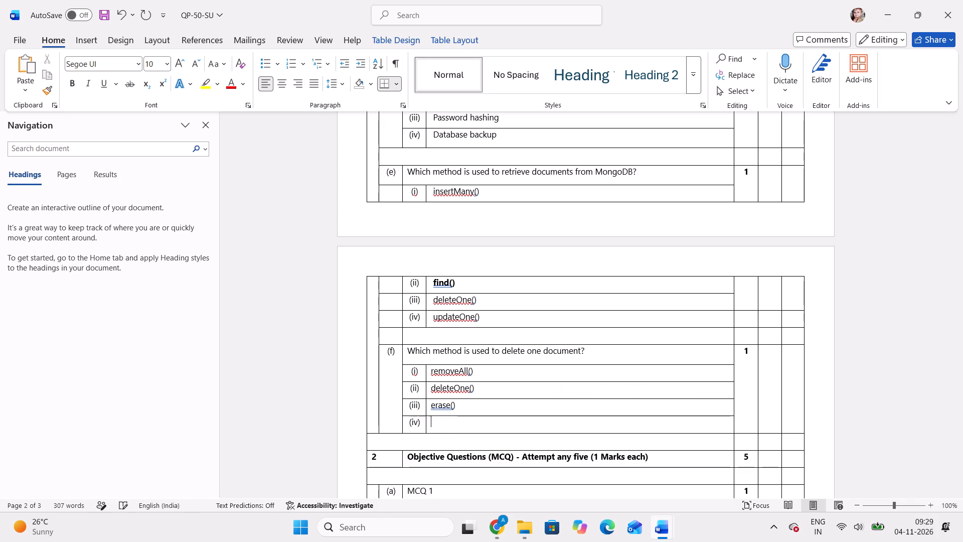
key("ctrl+v")
key("ctrl+s")
Check the answer to UNIT 4 question 13 in QB, make "deleteOne()" bold in question 1(f) of QP-50-SU, and save.
key("alt+Tab")
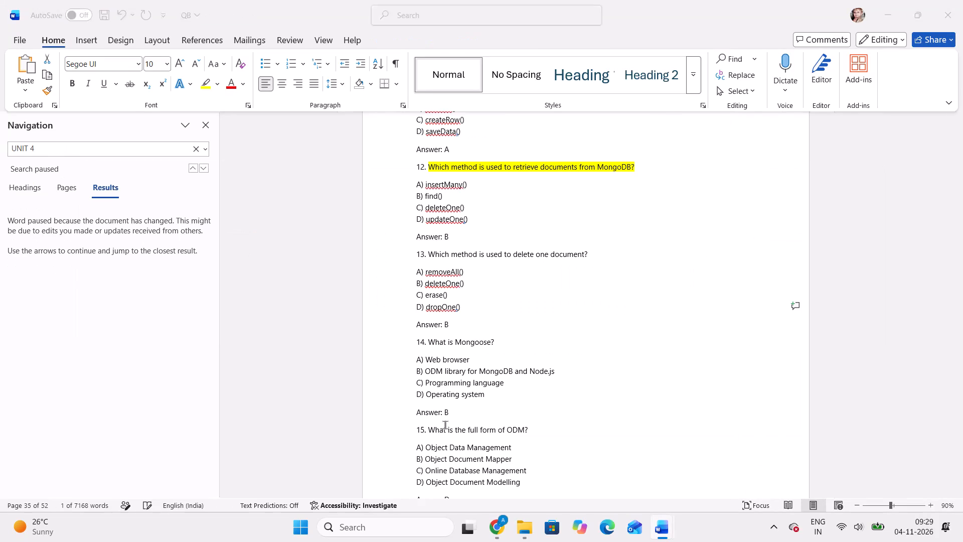
key("alt+Tab")
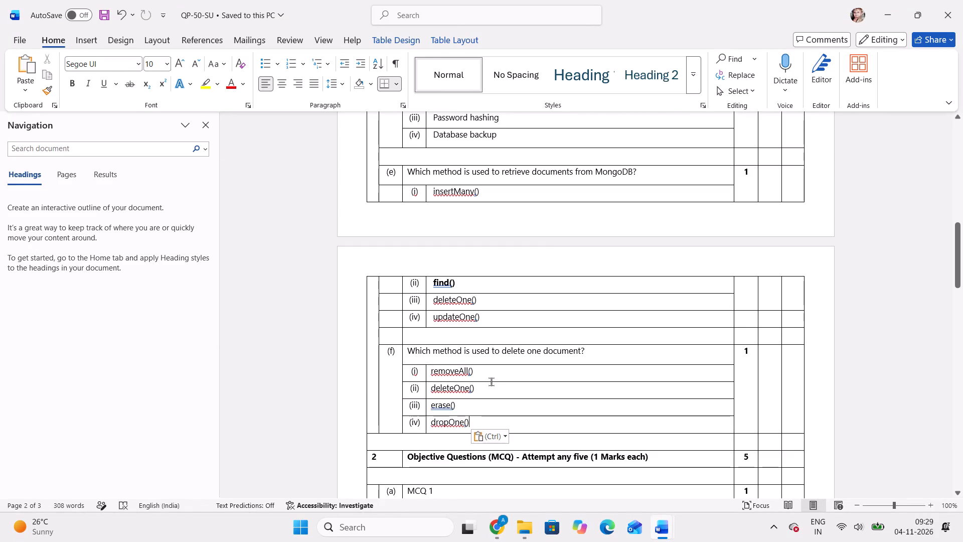
left_click(498, 382)
left_click(493, 390)
left_click_drag(493, 390, 445, 393)
key("ctrl+b")
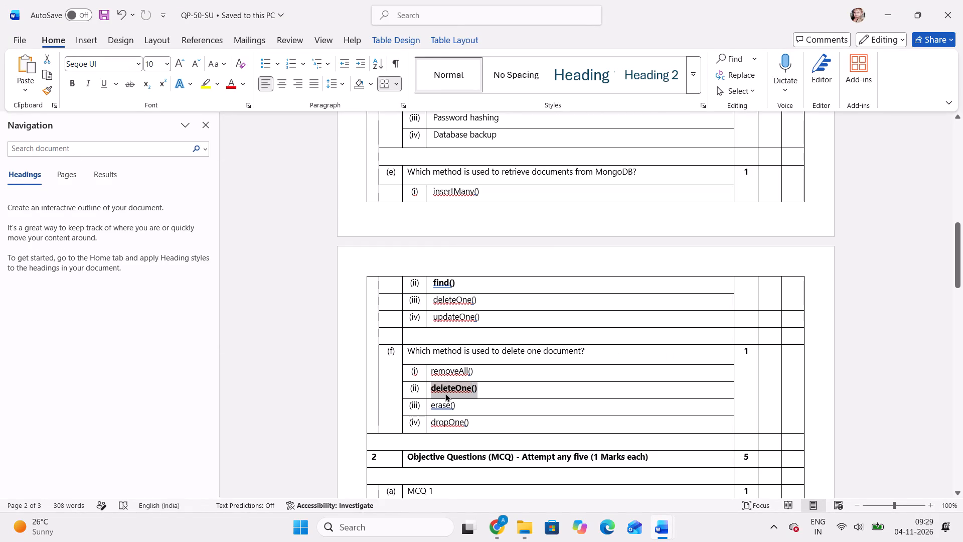
key("ctrl+s")
Highlight the text of UNIT 4 question 13 in QB in yellow, then save QB and QP-50-SU.
key("alt+Tab")
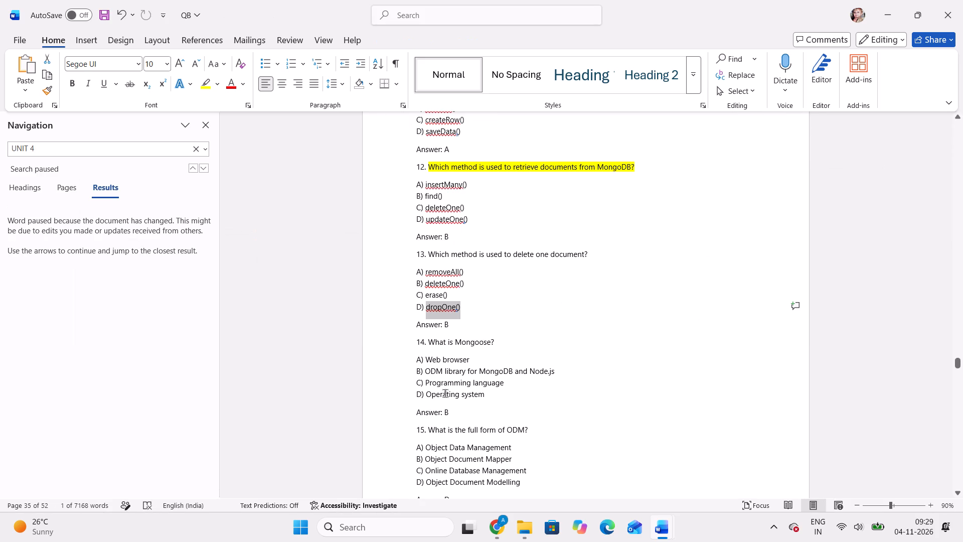
left_click_drag(431, 253, 598, 252)
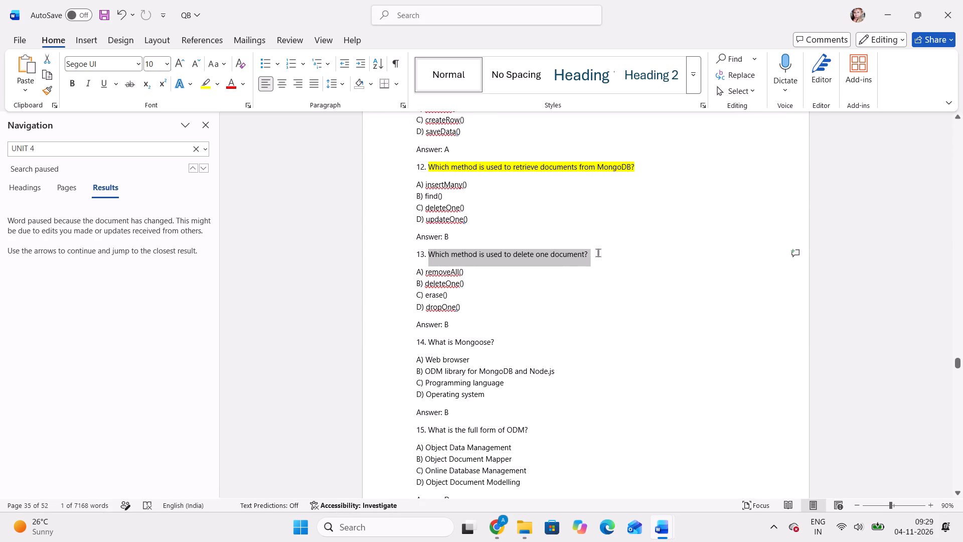
left_click_drag(598, 252, 599, 252)
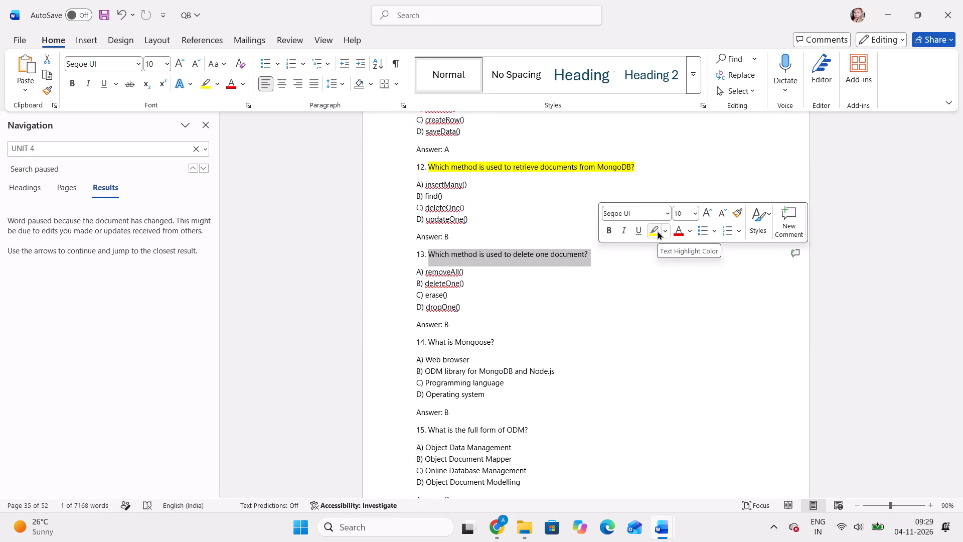
left_click(657, 231)
left_click(527, 289)
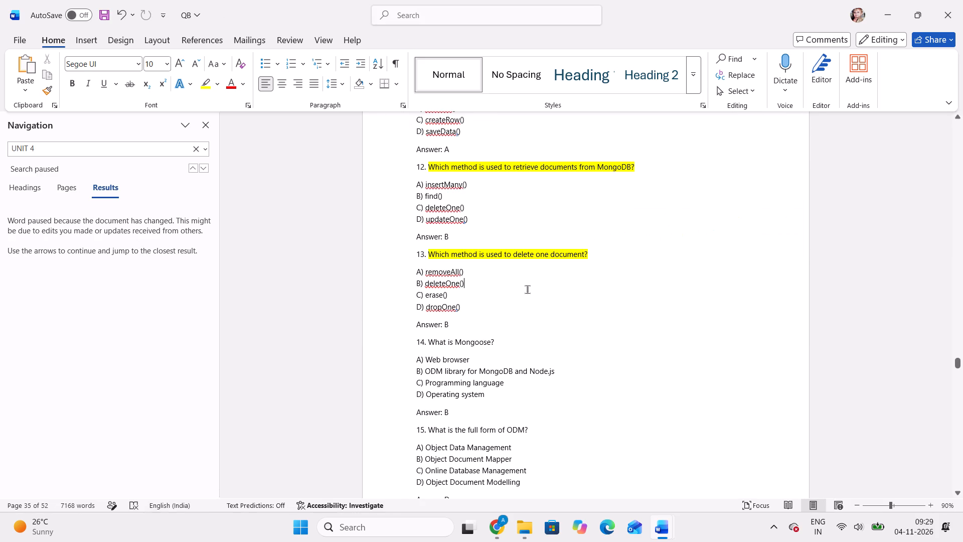
key("ctrl+s")
key("alt+Tab")
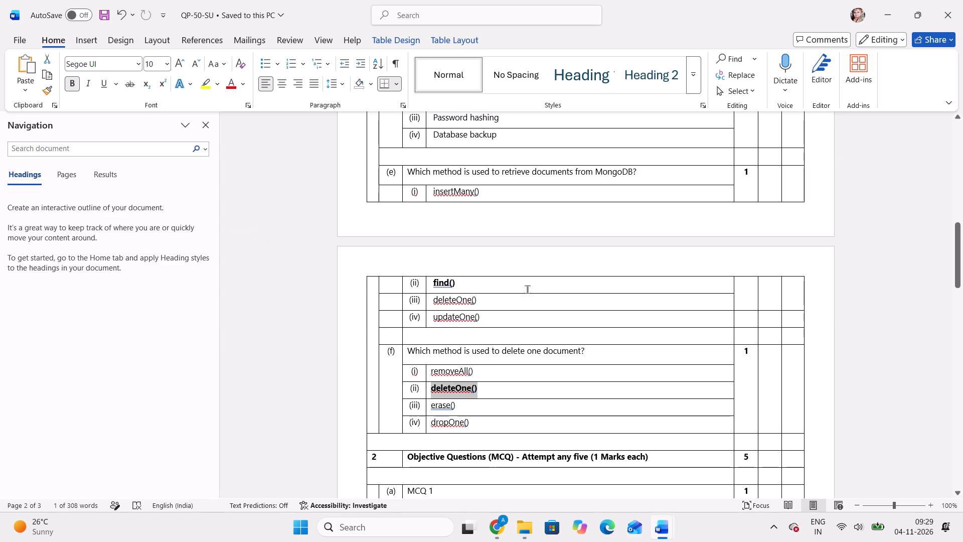
key("ctrl+s")
Locate question 2 in QP-50-SU, then search QB for "UNIT 1" and go to the Introduction to Back-End Development and Node.js heading.
left_click(484, 355)
left_click(959, 246)
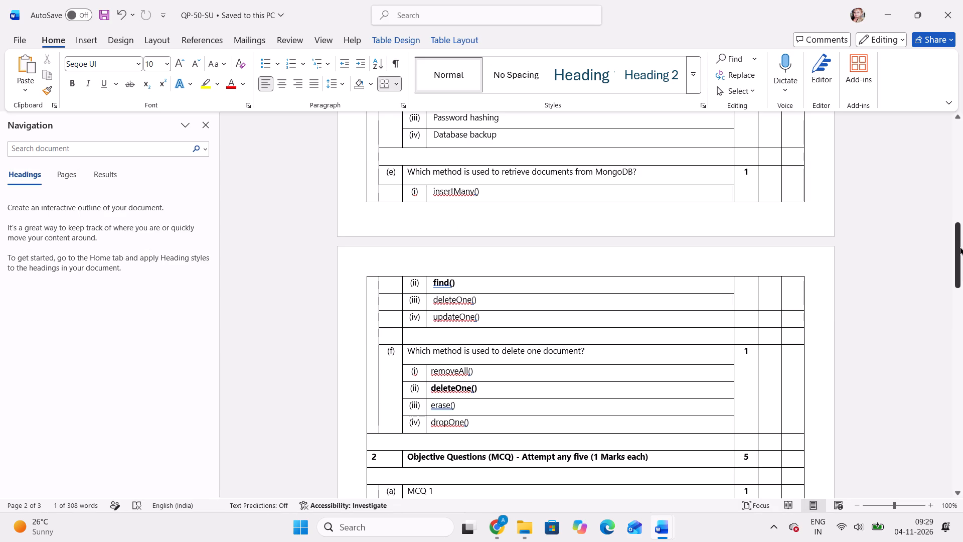
left_click_drag(961, 262, 958, 294)
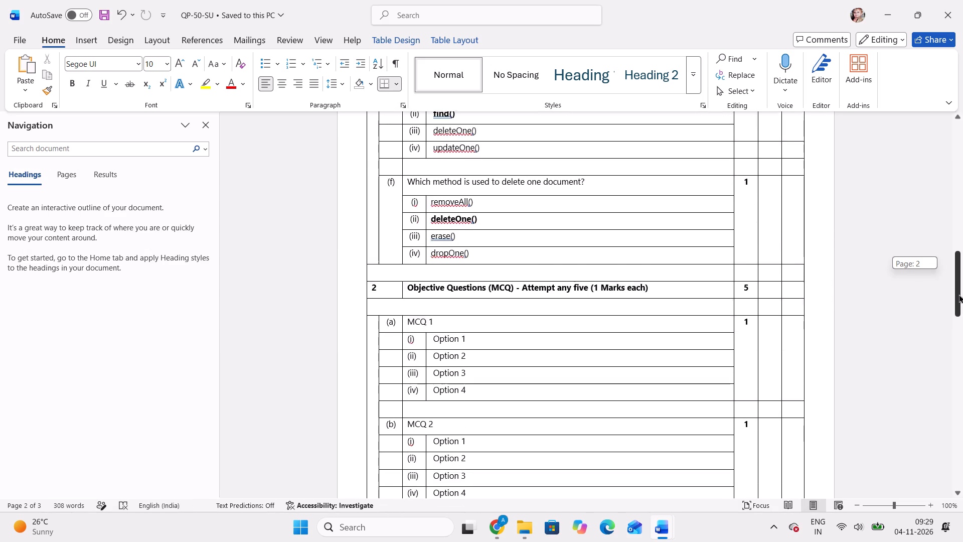
left_click_drag(958, 294, 957, 308)
key("ctrl+s")
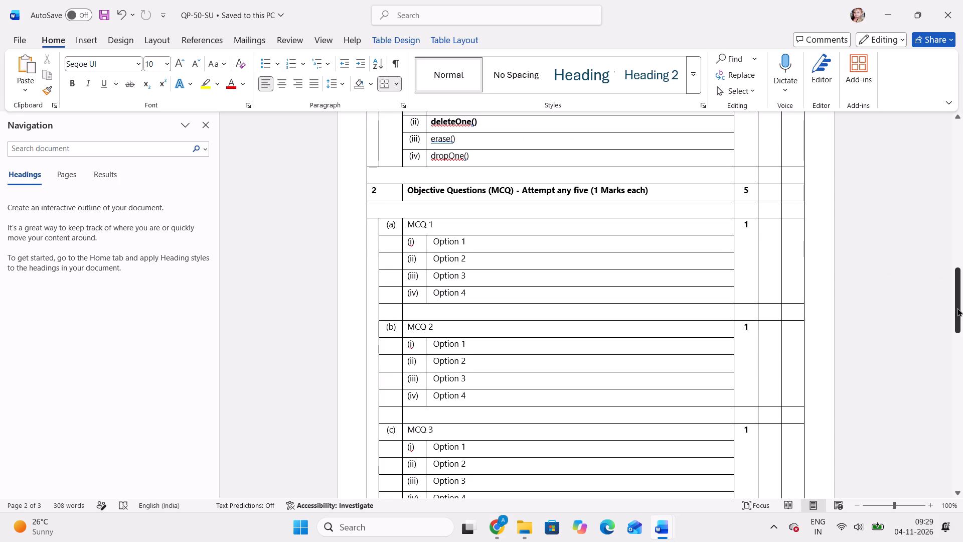
key("alt+Tab")
left_click(599, 229)
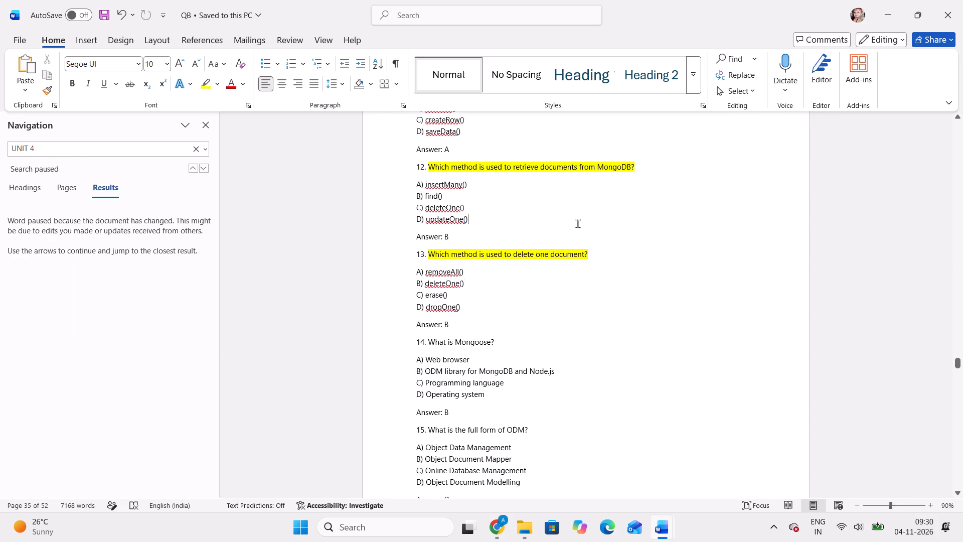
left_click(155, 150)
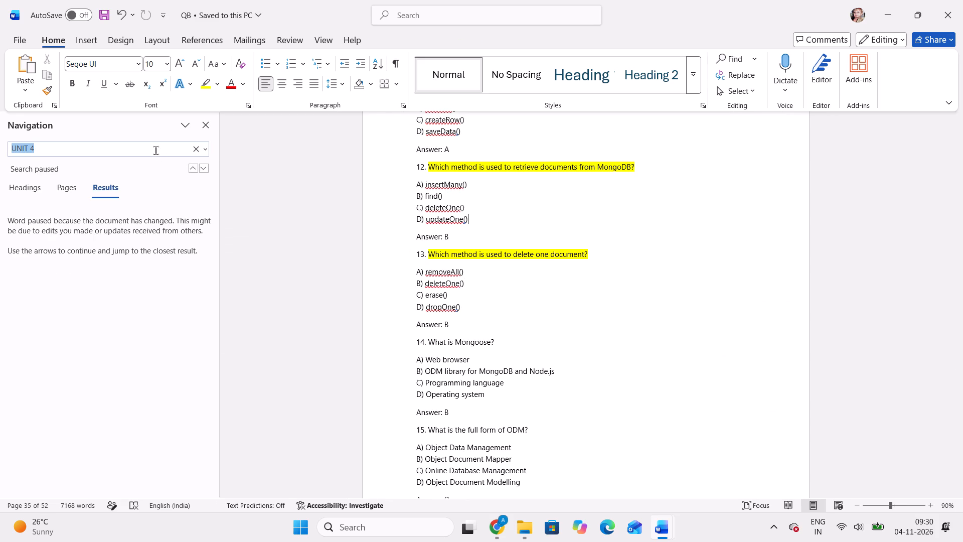
key("Right")
key("BackSpace")
key("1")
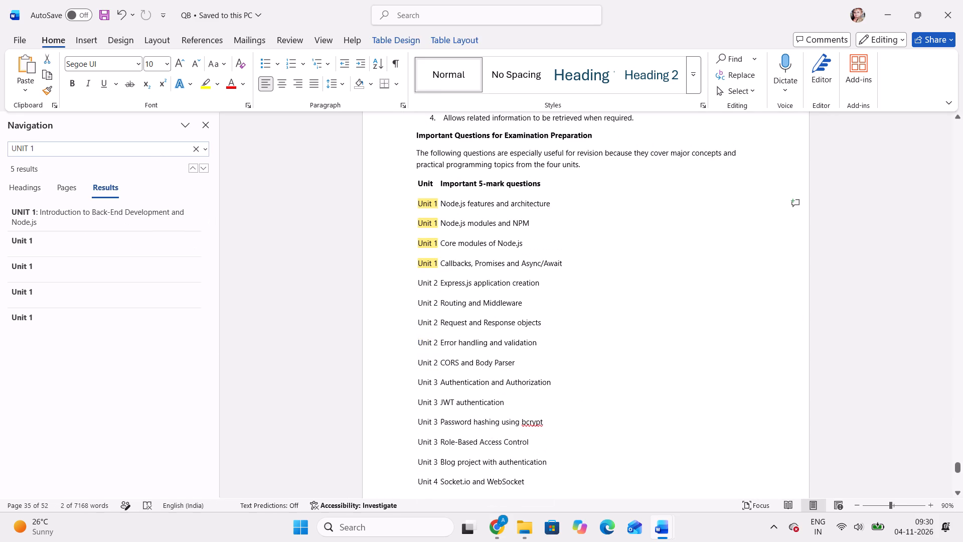
key("Return")
key("Return")
key("Return")
key("Return")
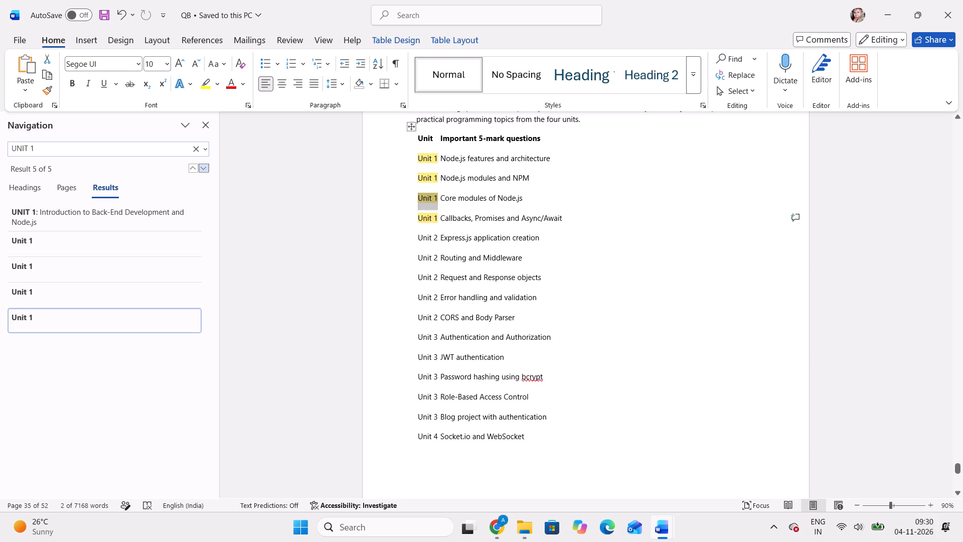
key("Return")
key("Return")
key("Return")
key("Return")
key("Return")
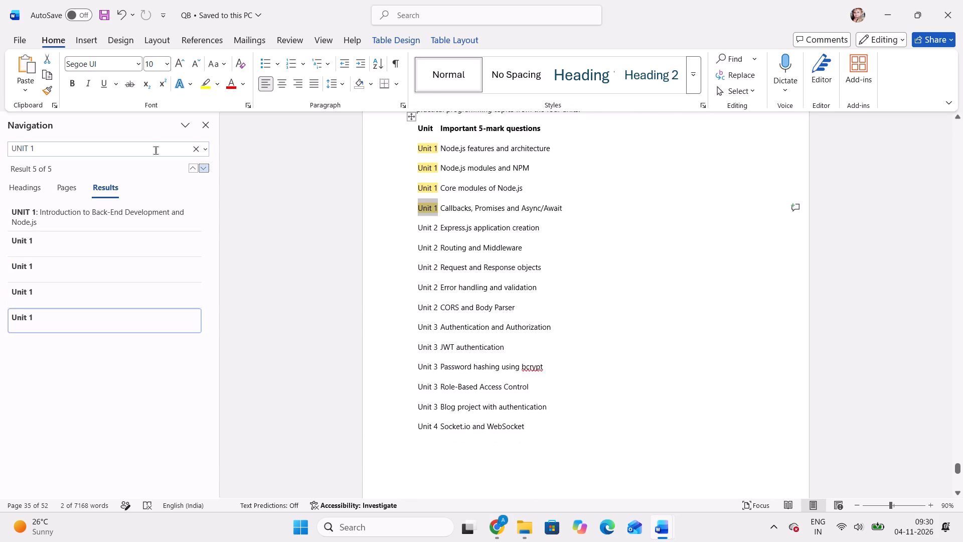
key("Return")
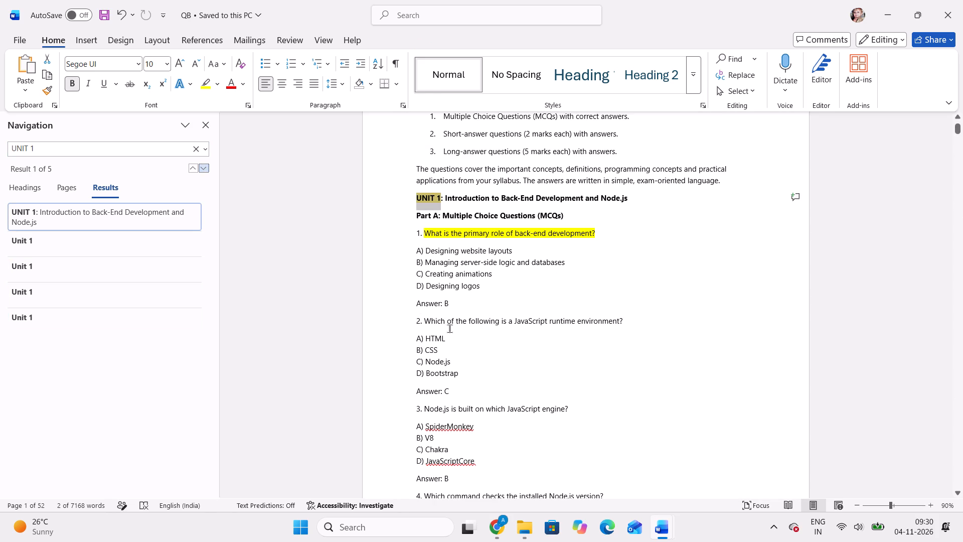
Replace MCQ 1 of question 2(a) in QP-50-SU with "Which of the following is a JavaScript runtime environment?" copied from UNIT 1 question 2 in QB.
left_click_drag(425, 322, 616, 324)
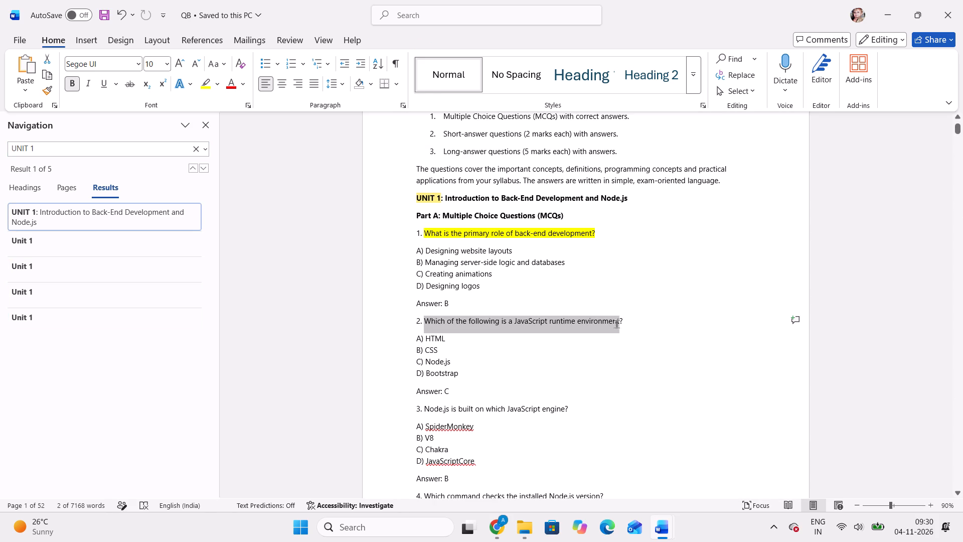
left_click_drag(616, 324, 624, 320)
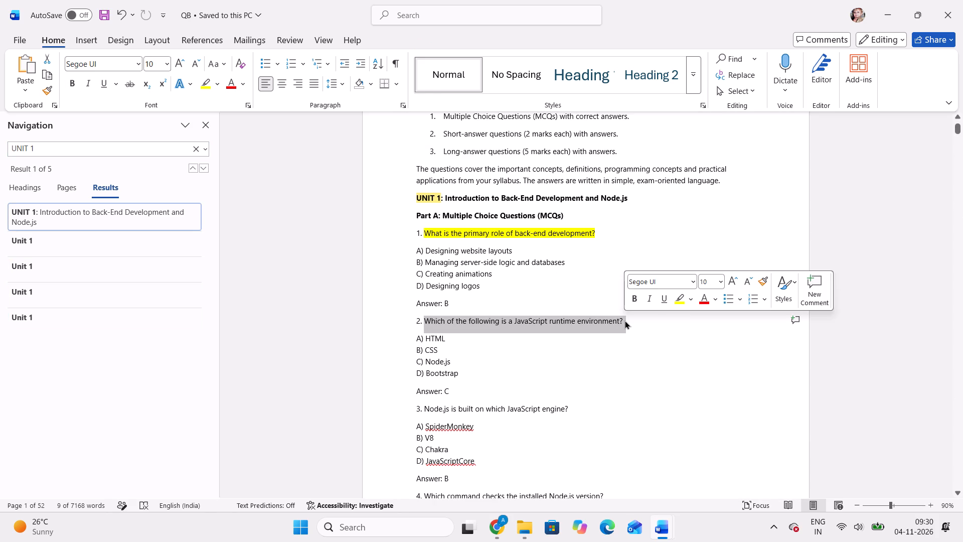
key("ctrl+c")
key("alt+Tab")
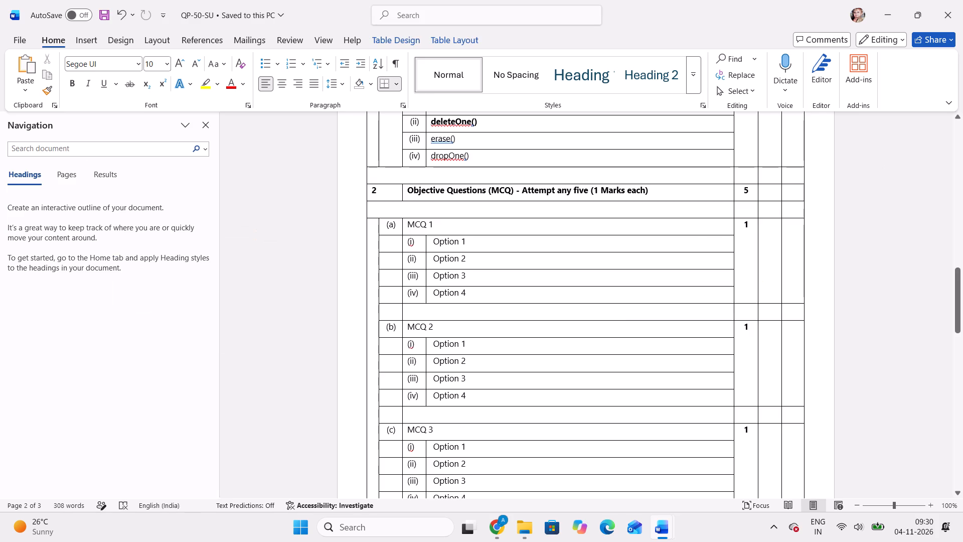
left_click_drag(442, 228, 412, 228)
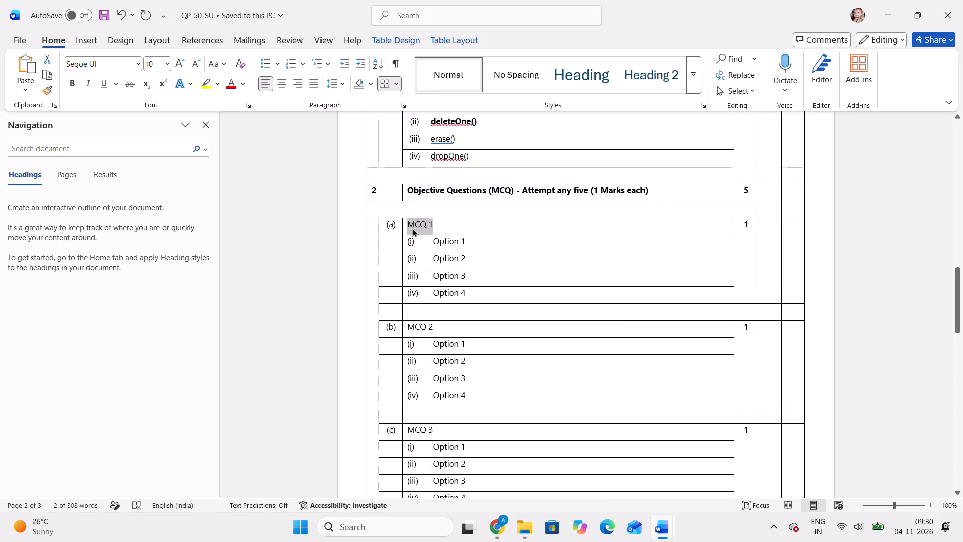
key("BackSpace")
key("ctrl+v")
key("BackSpace")
Highlight the text of UNIT 1 question 2 in QB in yellow.
key("alt+Tab")
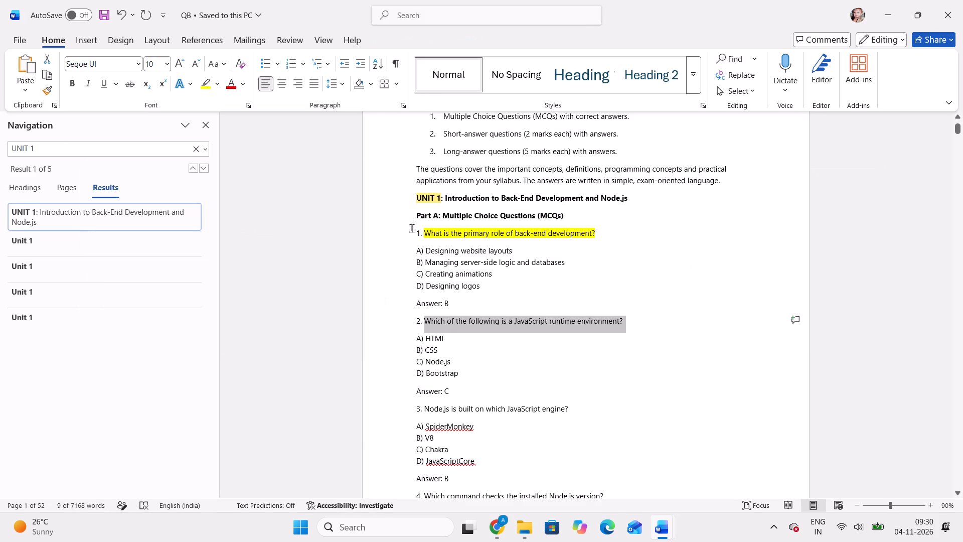
left_click(204, 84)
Replace Option 1 of question 2(a) in QP-50-SU with "HTML" from UNIT 1 question 2 in QB, without the leading space.
double_click(439, 336)
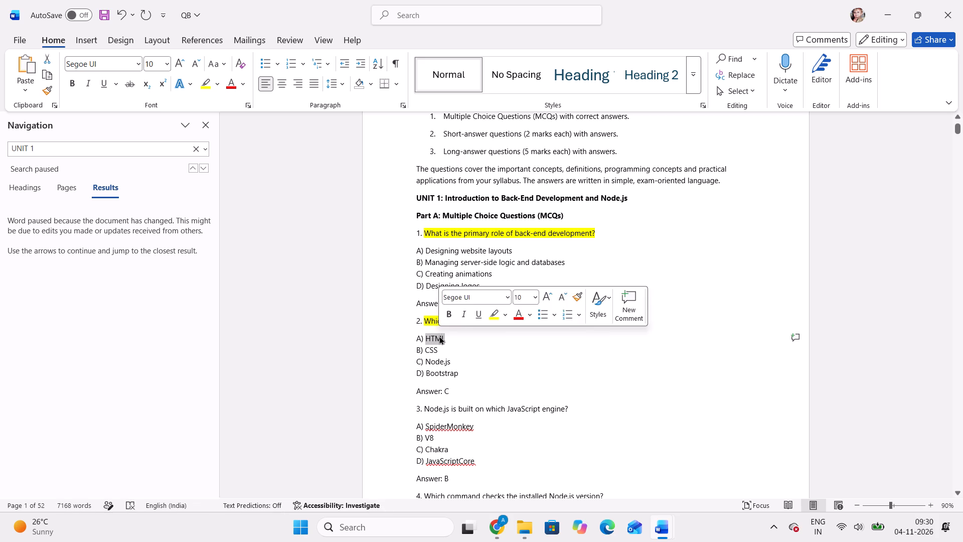
key("ctrl+c")
key("alt+Tab")
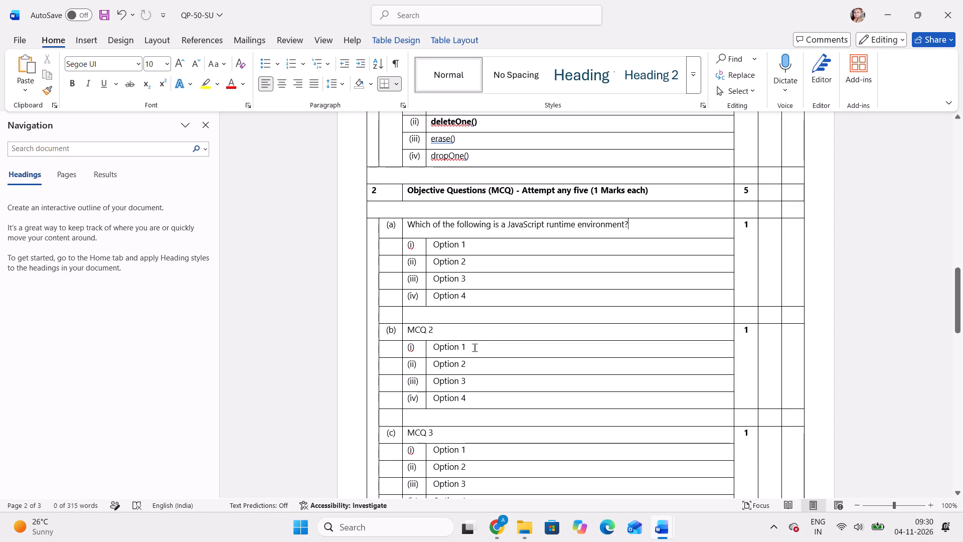
left_click_drag(474, 347, 445, 352)
left_click(473, 248)
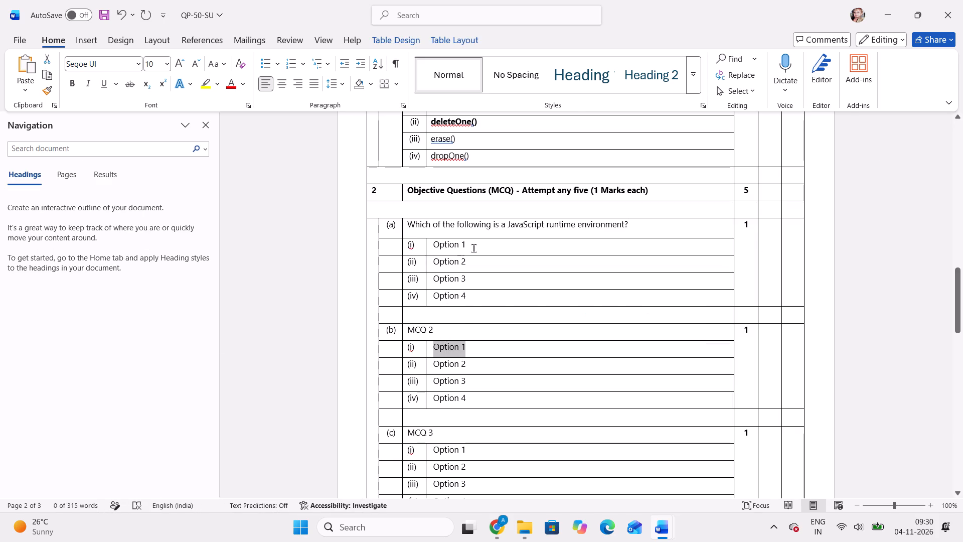
key("BackSpace")
key("BackSpace")
key("BackSpace")
key("BackSpace")
key("BackSpace")
key("BackSpace")
key("BackSpace")
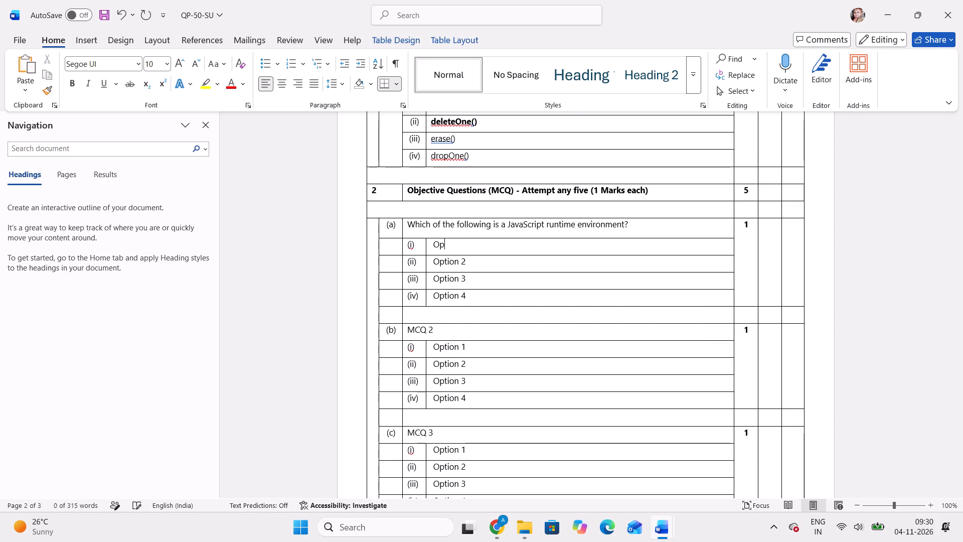
key("BackSpace")
key("BackSpace")
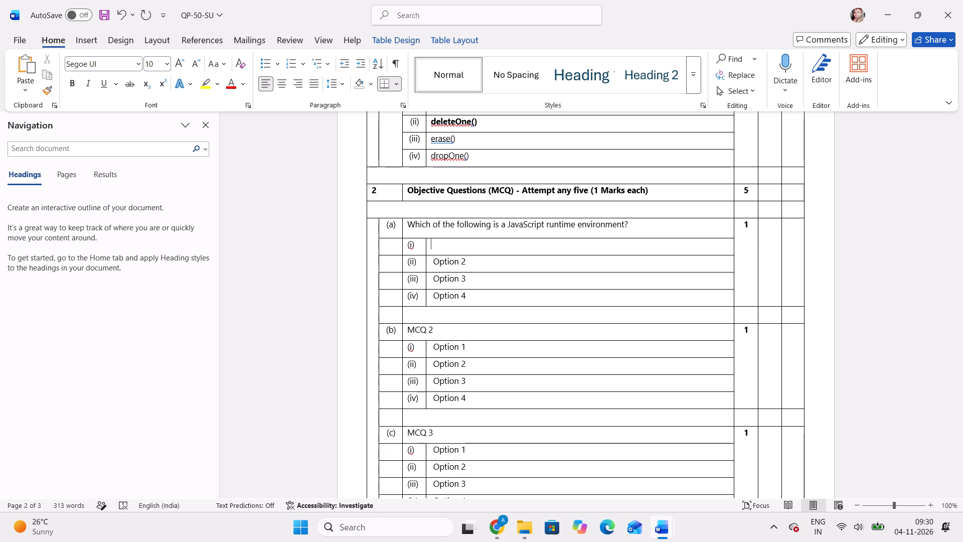
type("HTML")
Replace Option 2 of question 2(a) in QP-50-SU with "CSS", without the leading space.
key("Down")
key("Right")
key("Right")
key("Right")
key("BackSpace")
key("BackSpace")
key("BackSpace")
key("BackSpace")
key("BackSpace")
key("BackSpace")
key("BackSpace")
key("BackSpace")
key("BackSpace")
key("BackSpace")
key("BackSpace")
key("BackSpace")
type("CSS")
Check UNIT 1 question 2 in QB and replace Option 3 of question 2(a) in QP-50-SU with "Node.js".
key("Down")
key("alt+Tab")
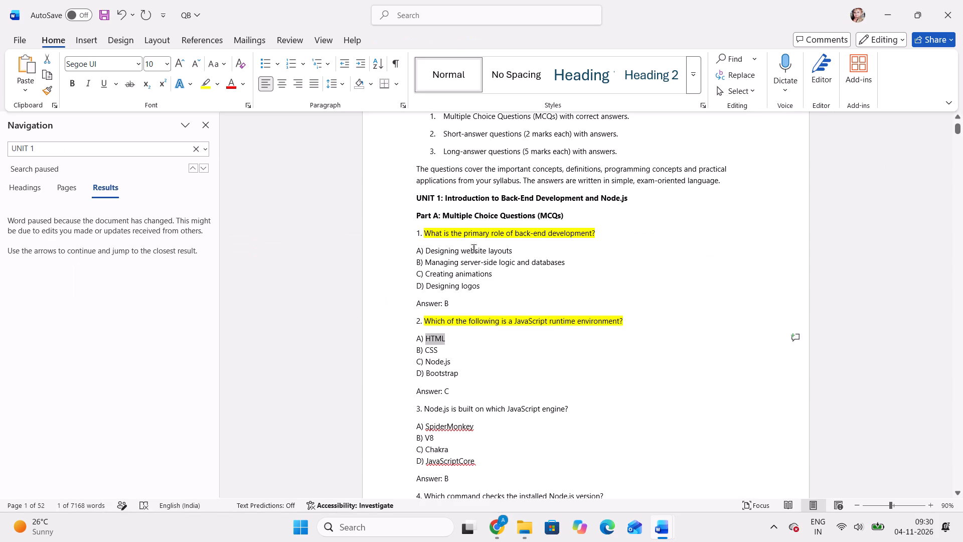
key("alt+Tab")
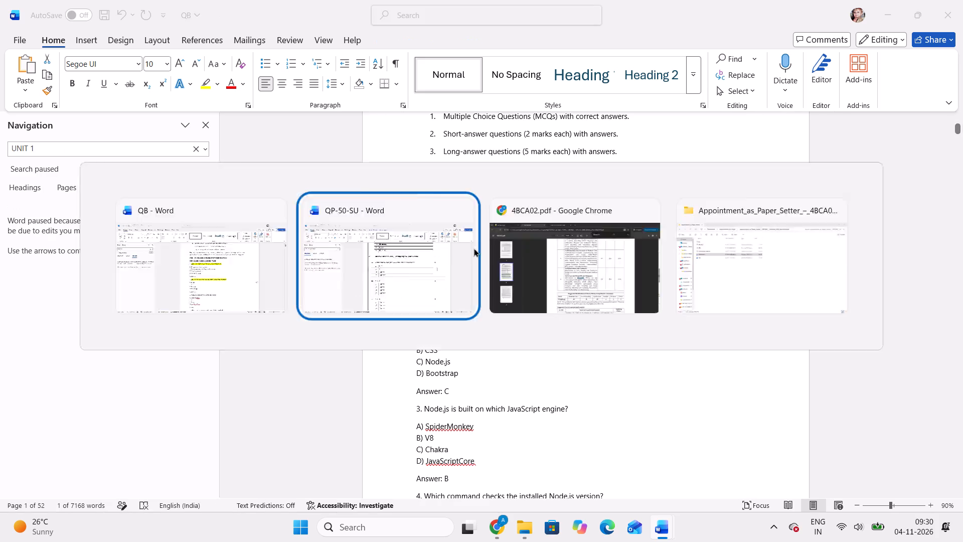
key("Right")
key("Right")
key("Right")
key("Right")
key("Right")
key("Right")
key("BackSpace")
key("BackSpace")
key("BackSpace")
key("BackSpace")
key("BackSpace")
key("BackSpace")
key("BackSpace")
key("BackSpace")
key("BackSpace")
key("BackSpace")
key("BackSpace")
key("BackSpace")
key("BackSpace")
key("BackSpace")
key("BackSpace")
key("BackSpace")
key("BackSpace")
key("BackSpace")
key("BackSpace")
key("BackSpace")
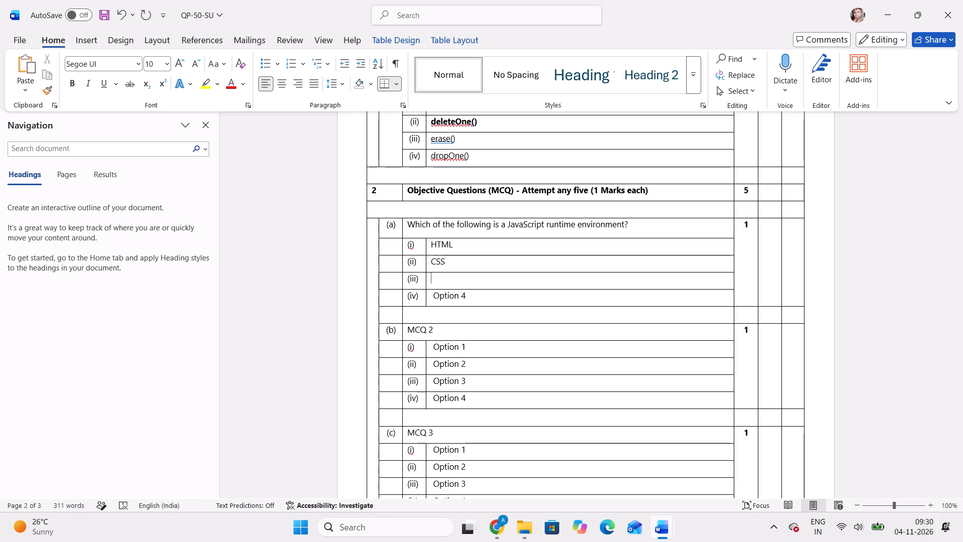
key("o")
type("de")
type(".js")
Check the answer to UNIT 1 question 2 in QB, bold "Node.js" in question 2(a) of QP-50-SU, and save.
key("alt+Tab")
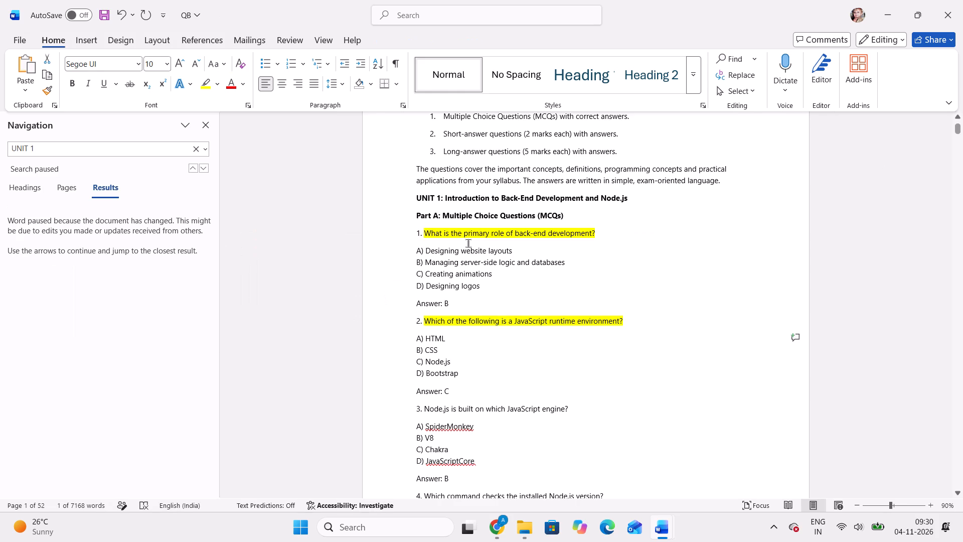
key("alt+Tab")
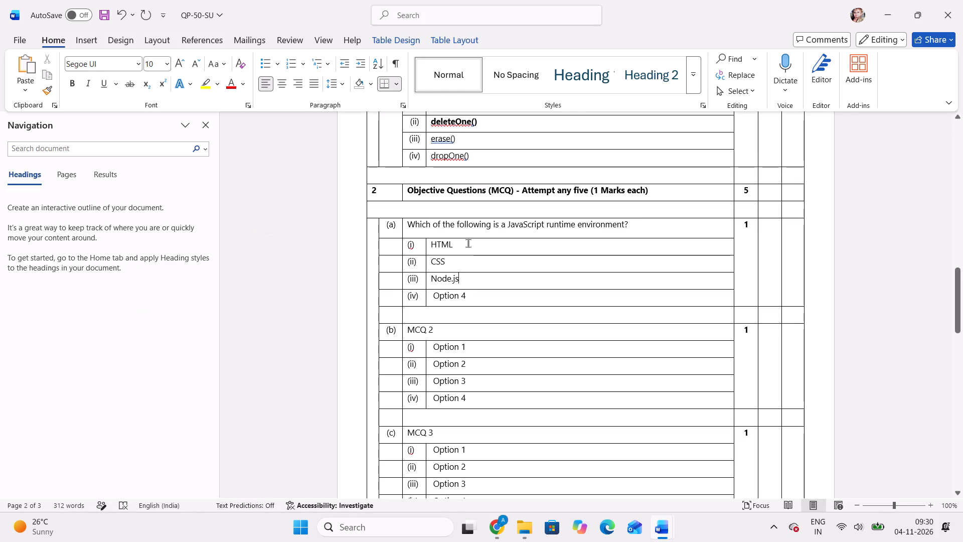
key("ctrl+shift+Left")
key("ctrl+shift+Left")
key("ctrl+shift+Left")
key("ctrl+shift+Left")
key("ctrl+shift+Right")
key("ctrl+b")
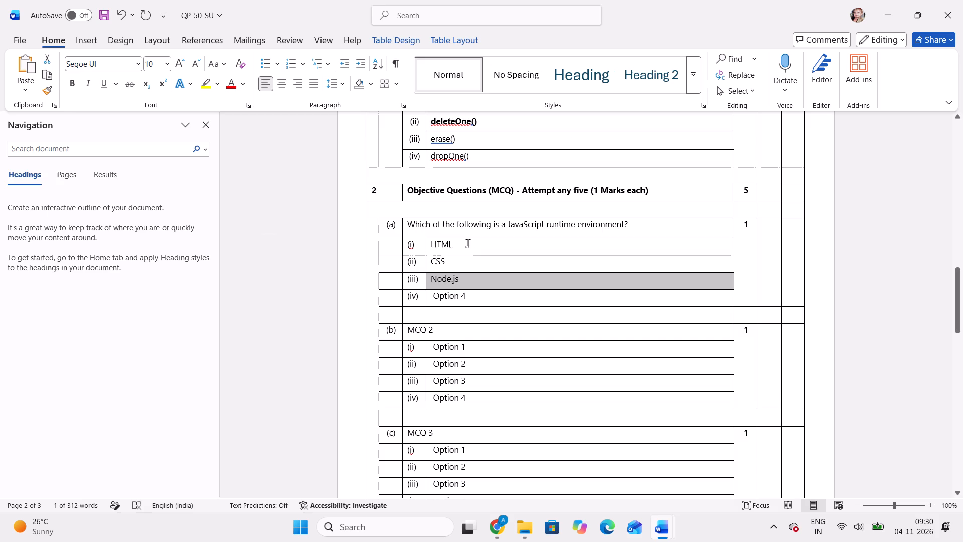
key("Left")
key("ctrl+shift+Left")
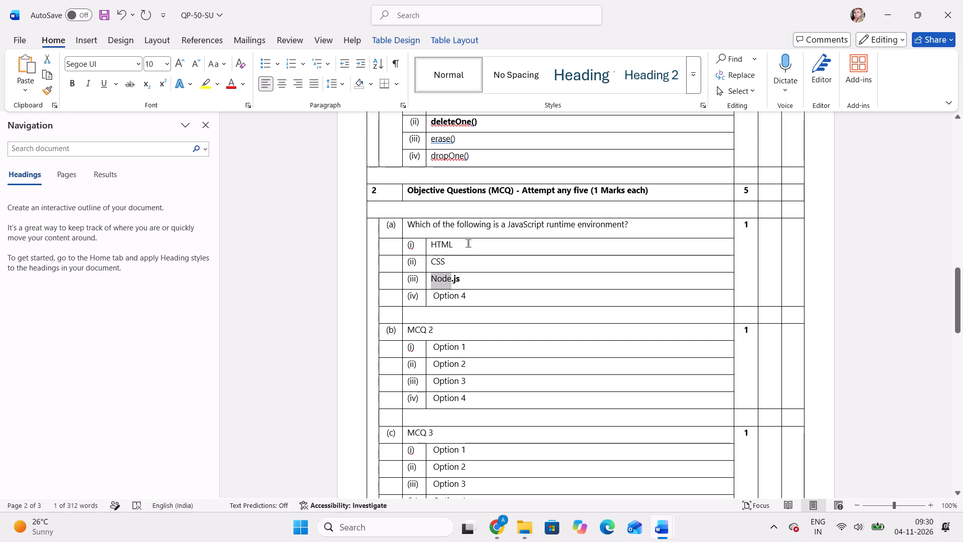
key("ctrl+b")
key("Right")
key("Right")
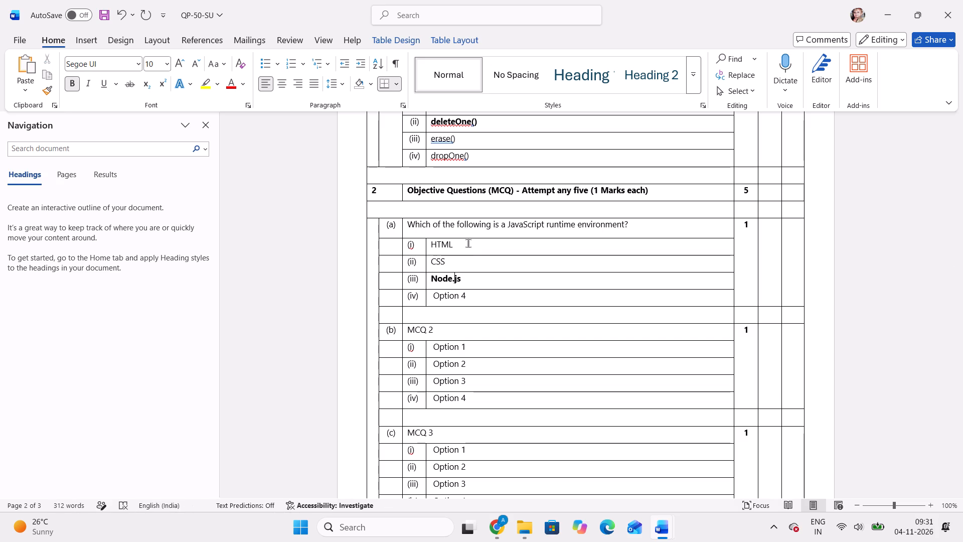
key("ctrl+s")
Replace Option 4 of question 2(a) in QP-50-SU with "Bootstrap" from UNIT 1 question 2 in QB, without the leading space.
key("alt+Tab")
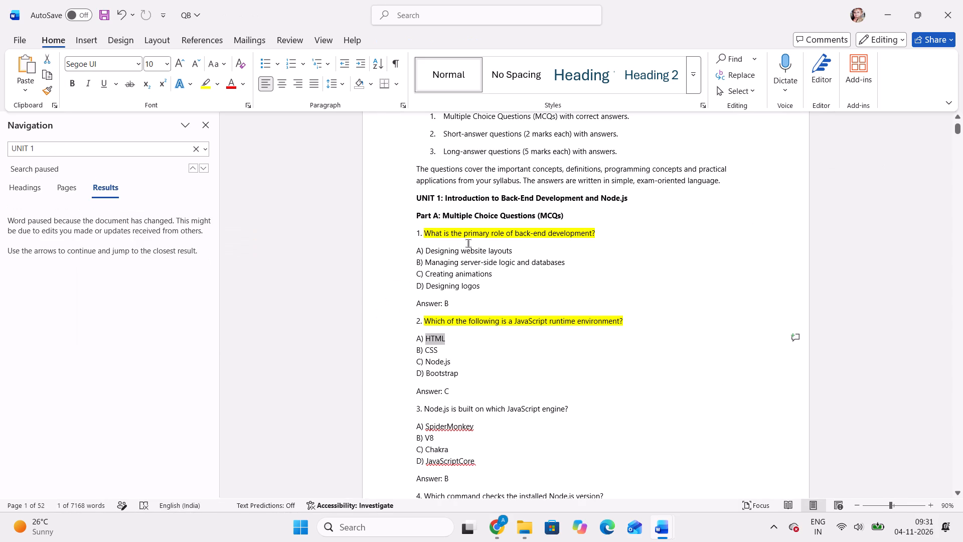
double_click(445, 372)
key("ctrl+c")
key("alt+Tab")
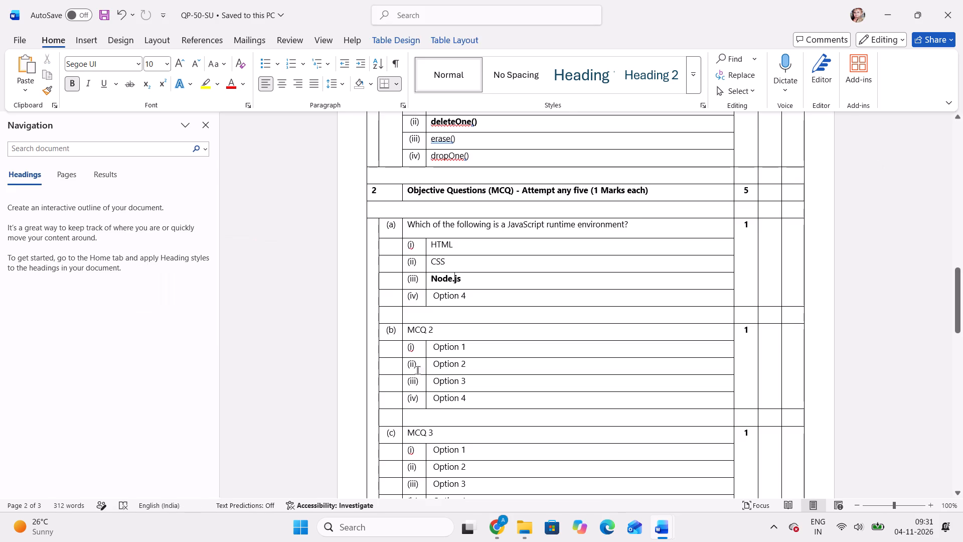
left_click_drag(483, 297, 446, 299)
key("BackSpace")
key("BackSpace")
key("BackSpace")
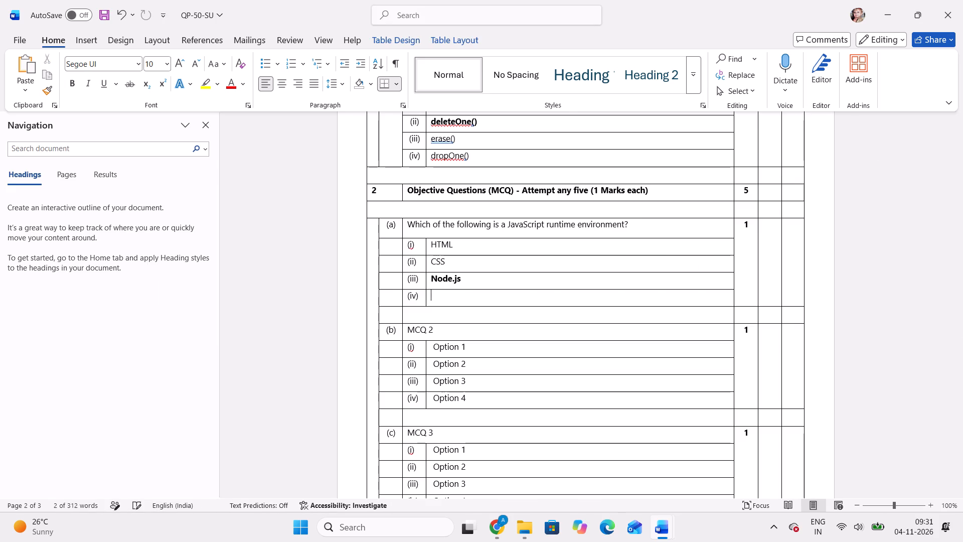
key("BackSpace")
key("ctrl+v")
key("space")
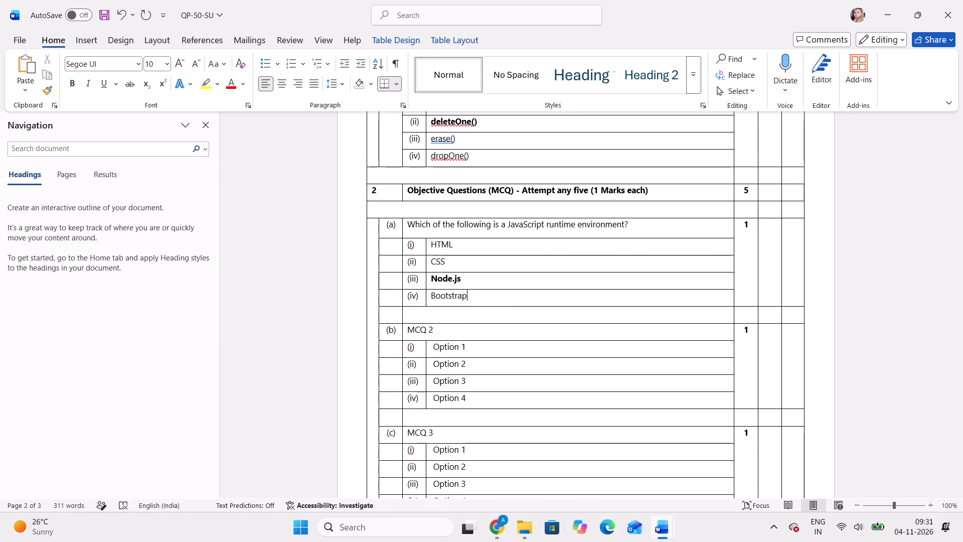
key("BackSpace")
Save both the QP-50-SU and QB documents.
key("ctrl+s")
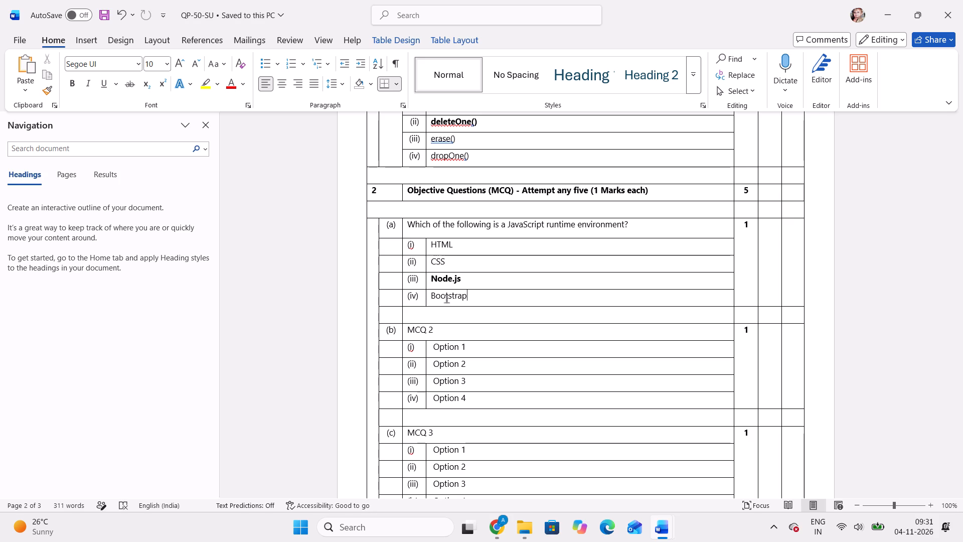
key("ctrl+s")
key("alt+Tab")
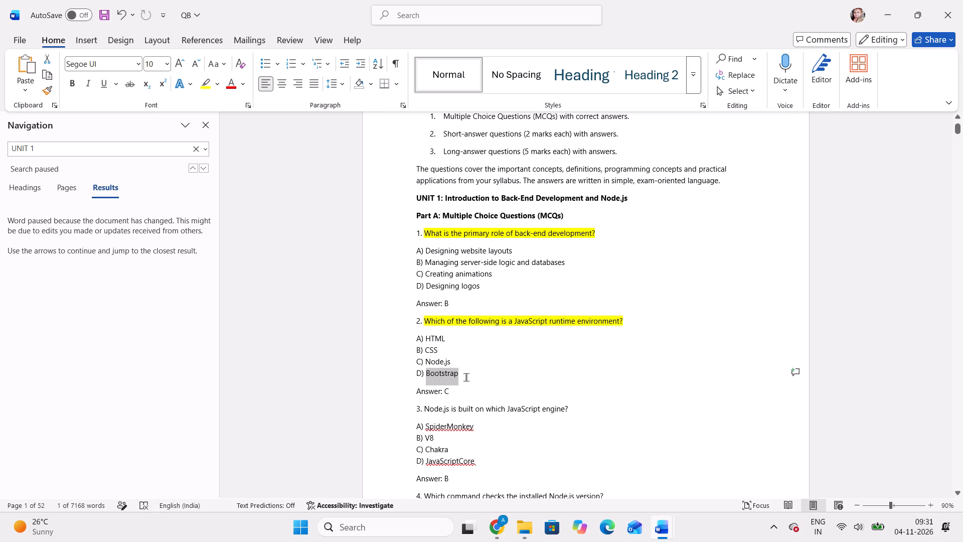
key("ctrl+s")
key("alt+Tab")
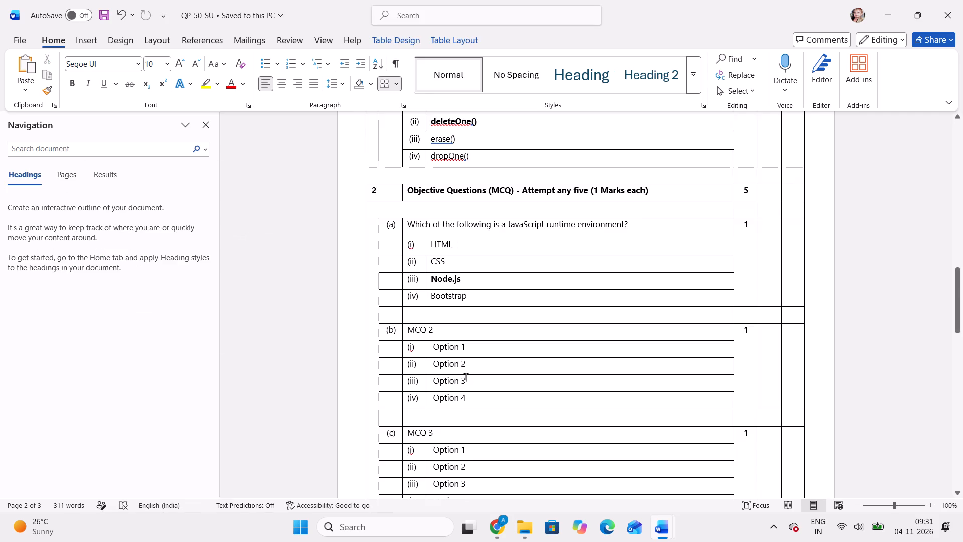
key("ctrl+s")
Search QB for "UNIT 2" and replace MCQ 2 in question 2(b) of QP-50-SU with its question 2, "Which command is used to install Express.js?".
key("alt+Tab")
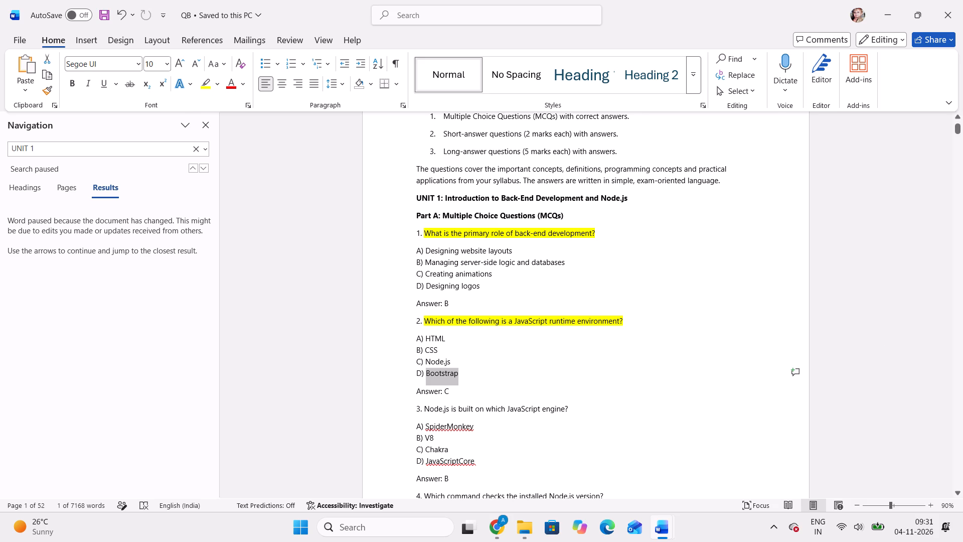
scroll(503, 344, "up", 1)
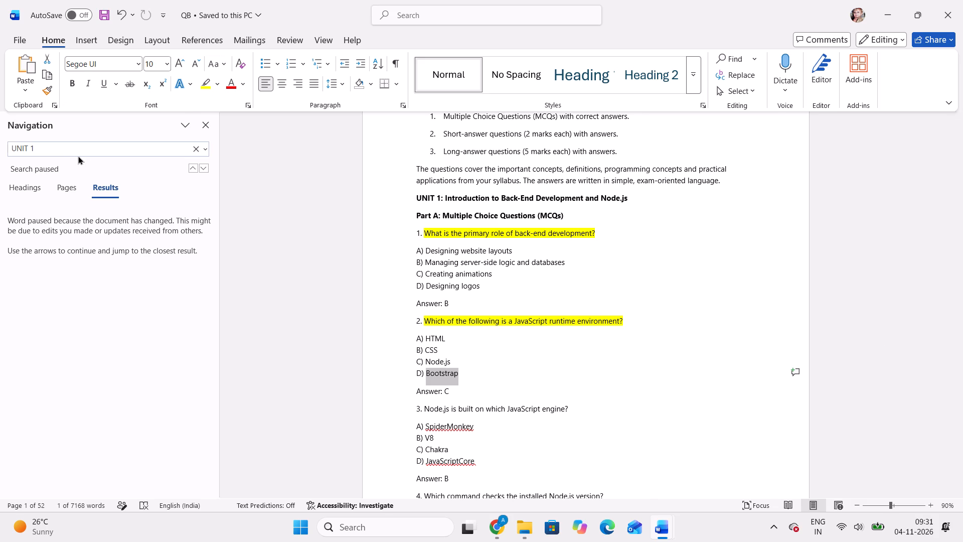
left_click(68, 153)
key("Right")
key("BackSpace")
key("2")
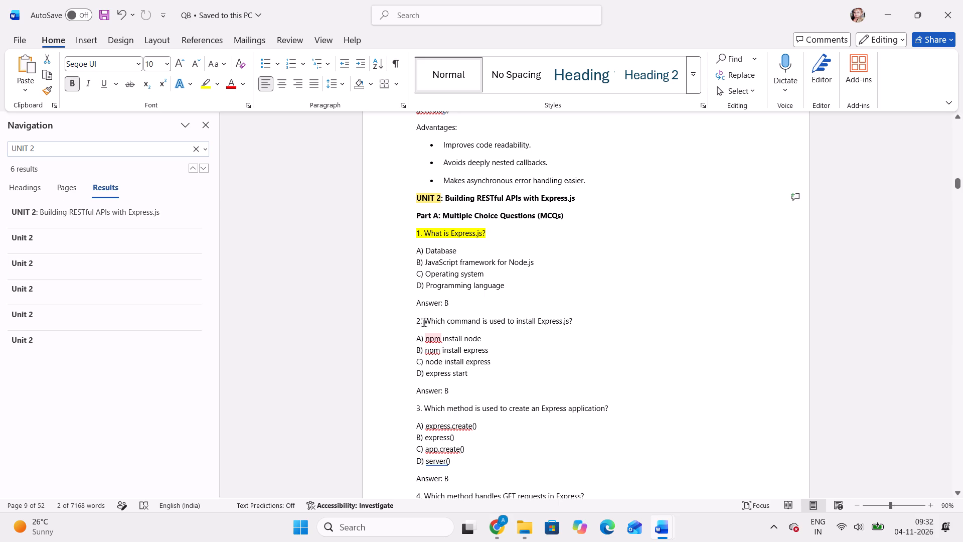
left_click_drag(425, 319, 582, 317)
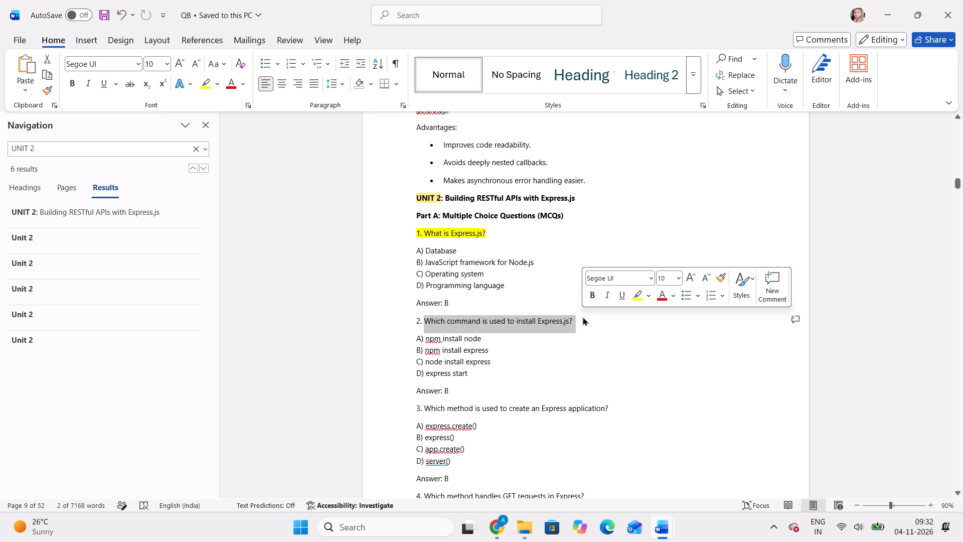
key("ctrl+c")
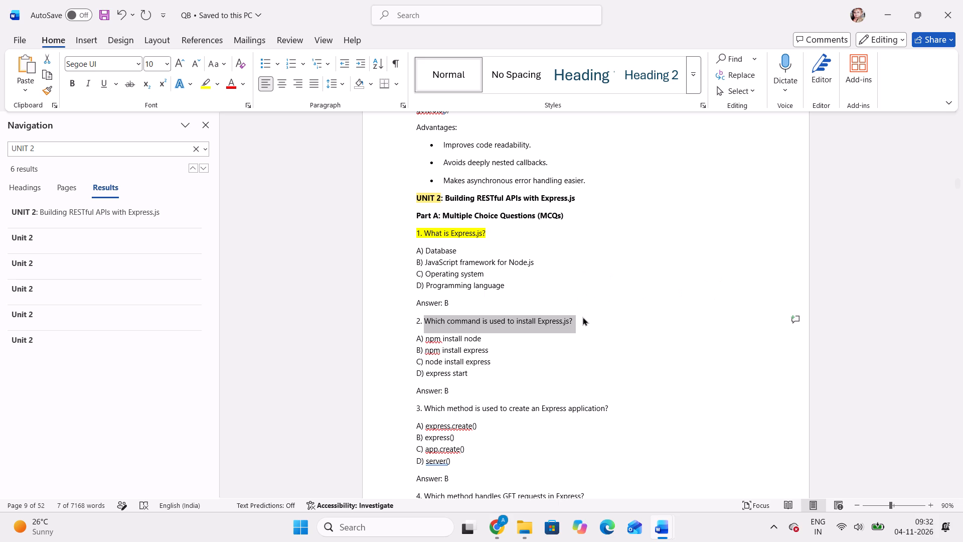
key("ctrl+c")
key("alt+Tab")
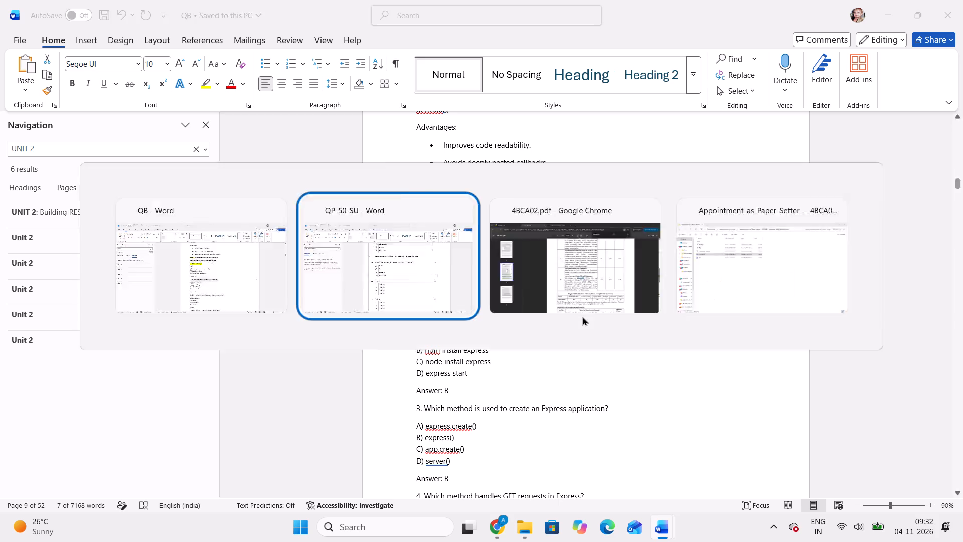
scroll(433, 335, "up", 1)
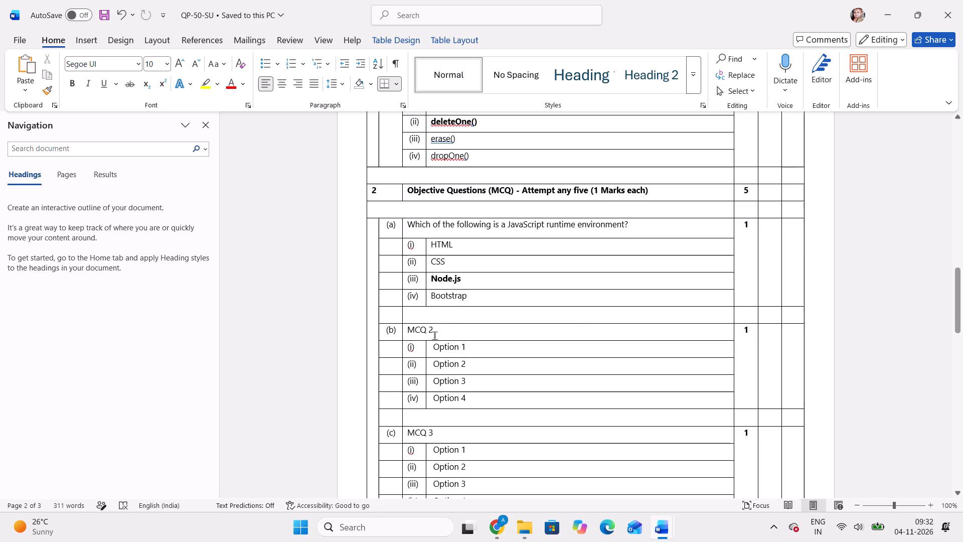
scroll(434, 335, "up", 1)
left_click_drag(447, 331, 413, 331)
key("BackSpace")
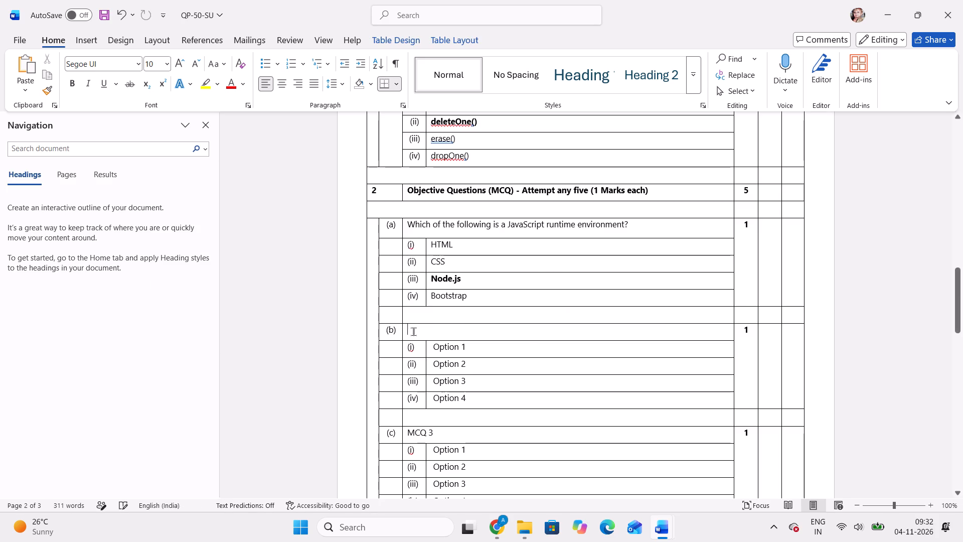
key("BackSpace")
key("ctrl+v")
key("BackSpace")
Replace Option 1 of question 2(b) in QP-50-SU with "npm install node" from UNIT 2 question 2 in QB, without the leading space.
key("alt+Tab")
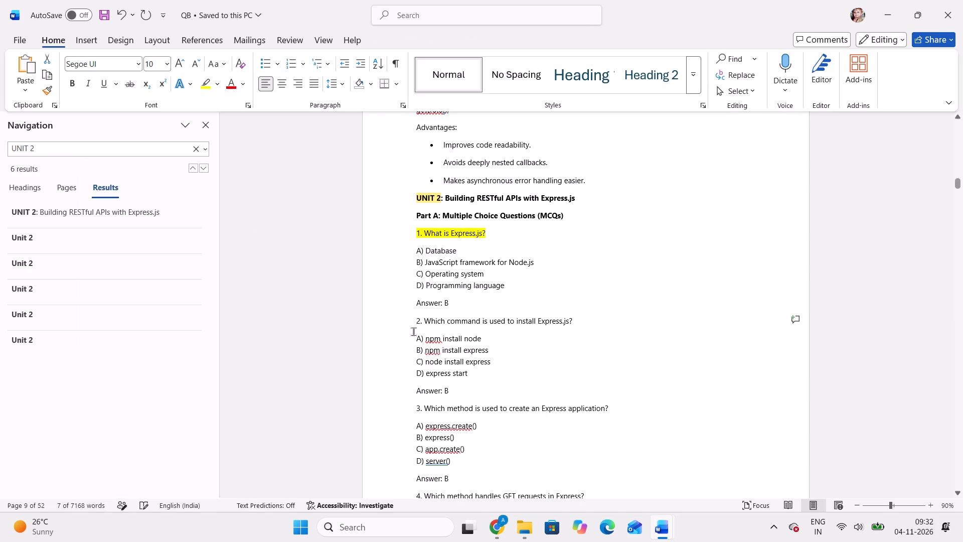
left_click_drag(490, 337, 439, 337)
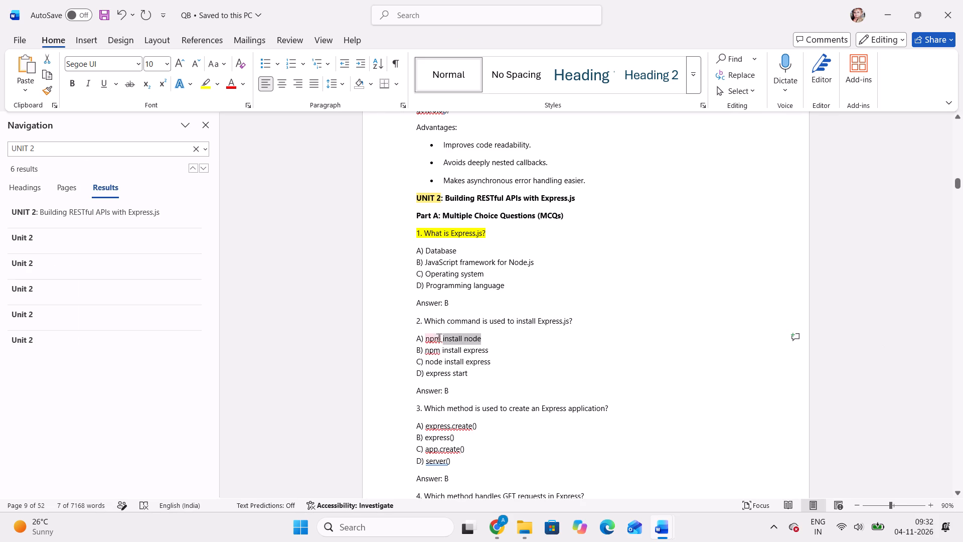
left_click_drag(439, 337, 431, 340)
key("ctrl+c")
key("alt+Tab")
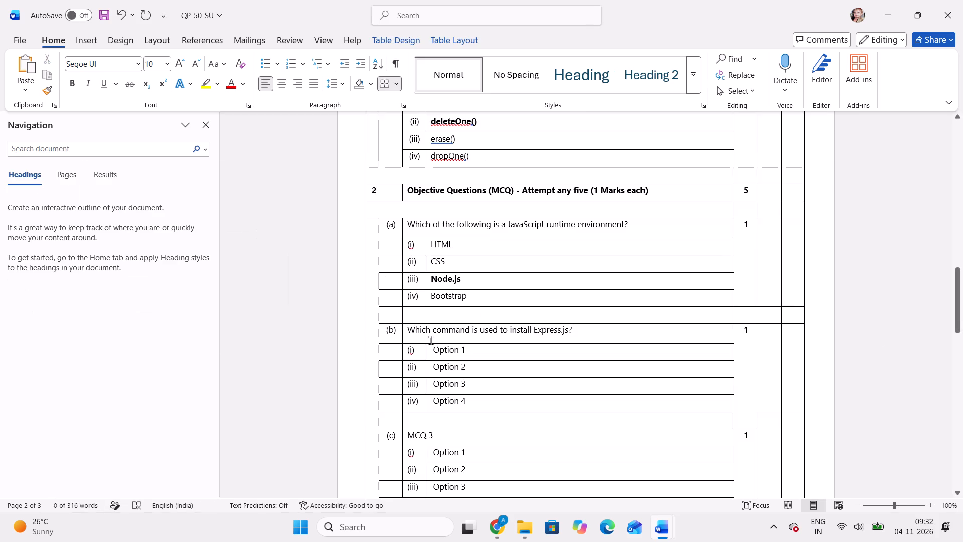
left_click_drag(475, 352, 436, 354)
key("BackSpace")
key("BackSpace")
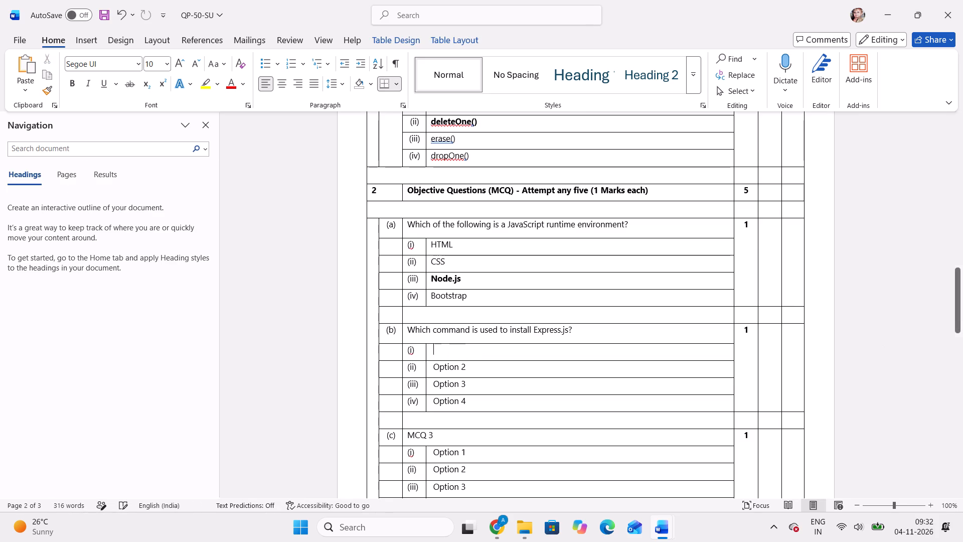
key("ctrl+BackSpace")
key("ctrl+v")
Replace Option 2 of question 2(b) in QP-50-SU with "npm install express" from QB, without the leading space.
key("alt+Tab")
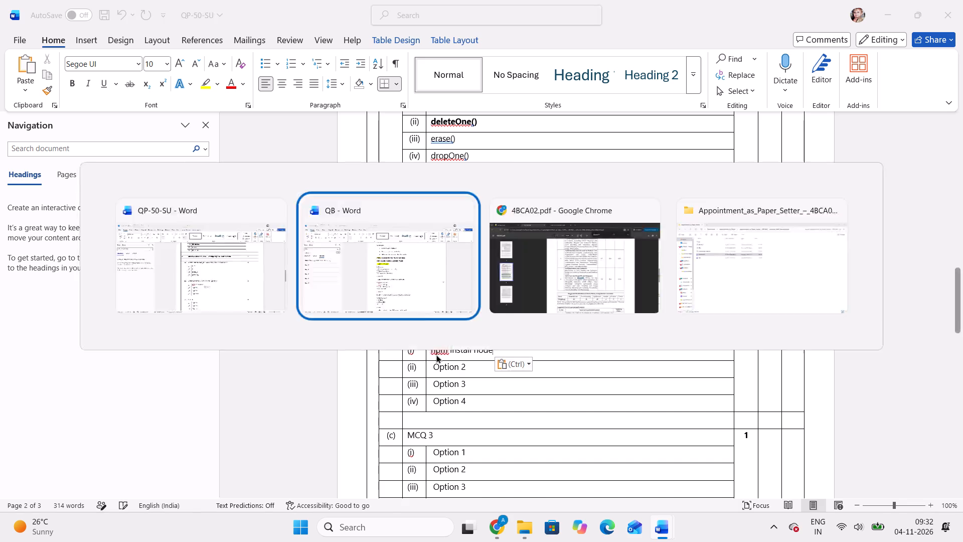
left_click_drag(492, 351, 430, 355)
key("ctrl+c")
key("alt+Tab")
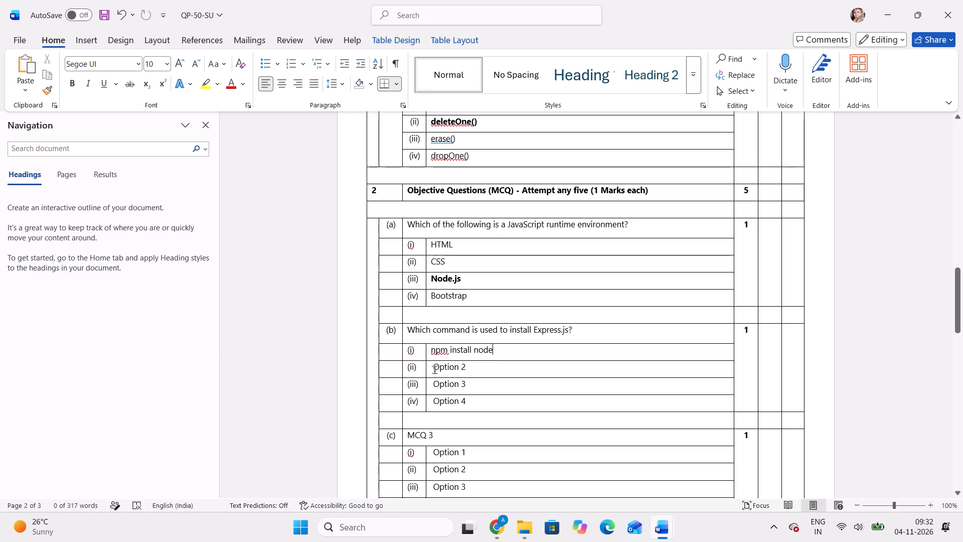
left_click_drag(470, 369, 442, 371)
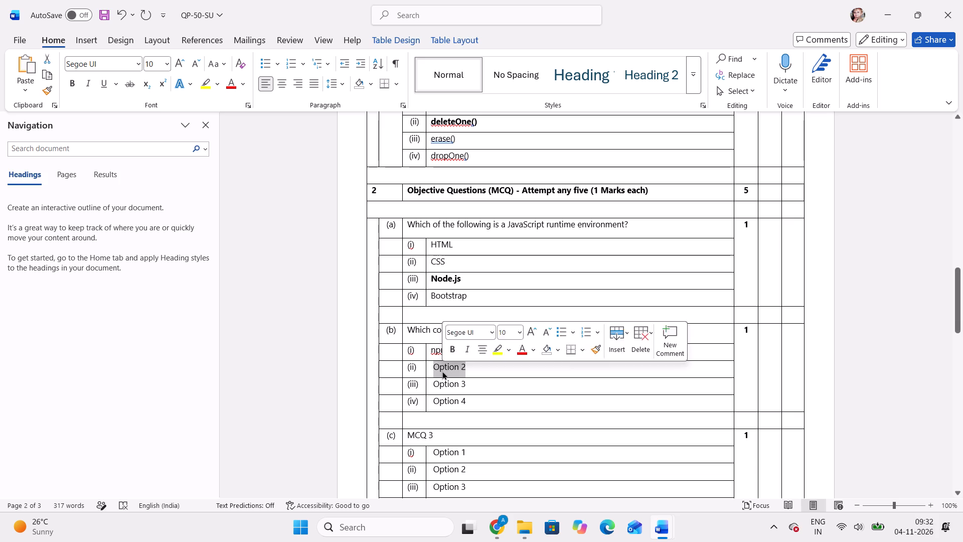
key("BackSpace")
key("BackSpace")
key("BackSpace")
key("BackSpace")
key("ctrl+v")
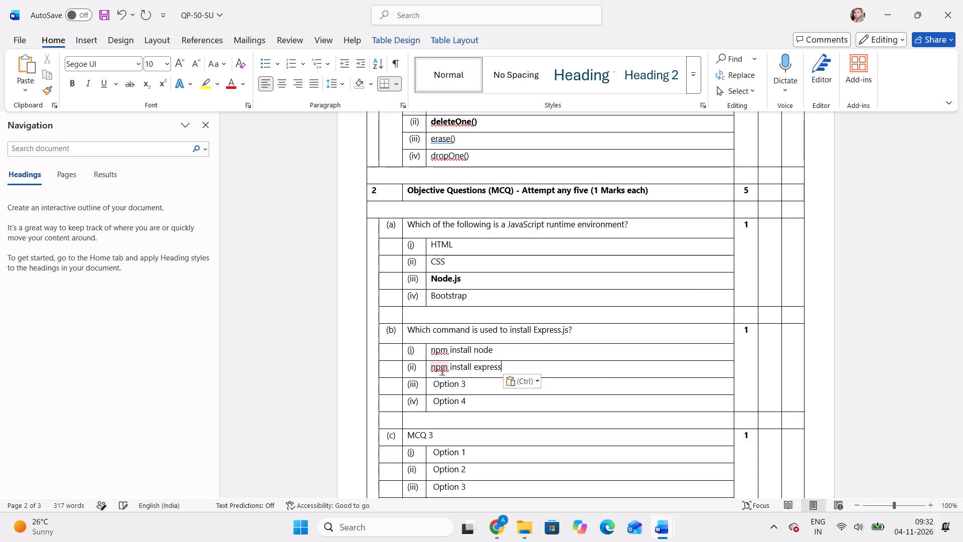
Bold the answer "npm install express" in question 2(b) and save QP-50-SU.
key("ctrl+shift+Left")
key("ctrl+shift+Left")
key("ctrl+shift+Left")
key("ctrl+b")
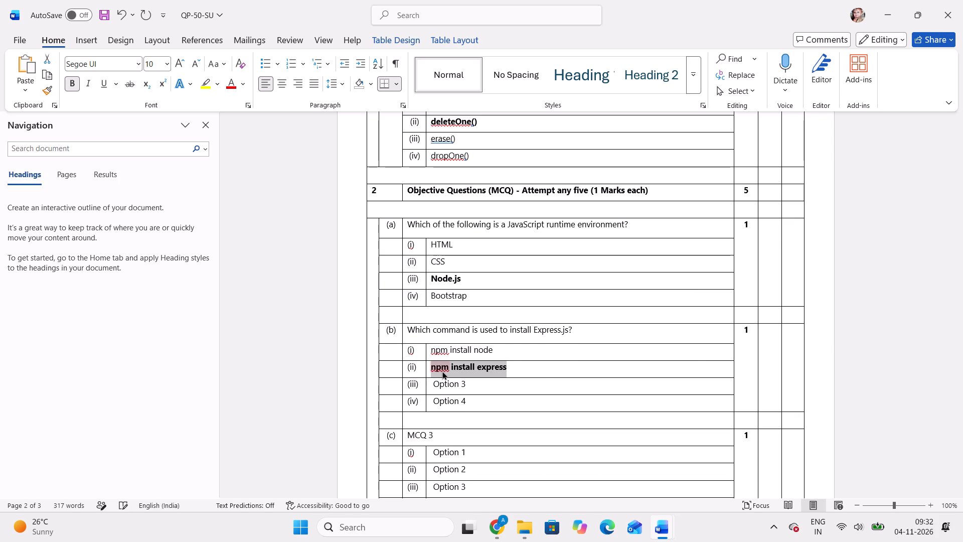
key("Down")
key("ctrl+s")
Replace Option 3 of question 2(b) in QP-50-SU with "node install express" from UNIT 2 question 2 in QB.
key("alt+Tab")
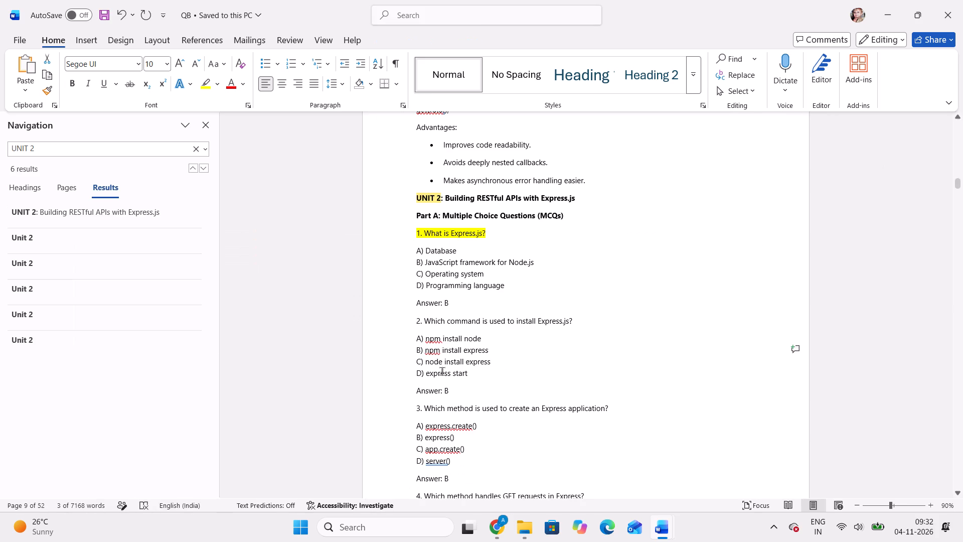
left_click_drag(498, 359, 428, 362)
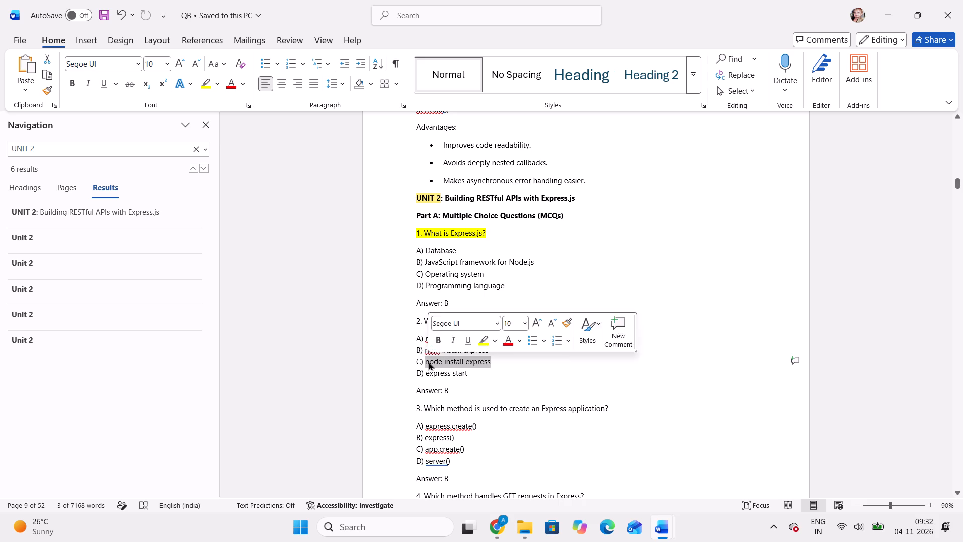
key("ctrl+c")
key("alt+Tab")
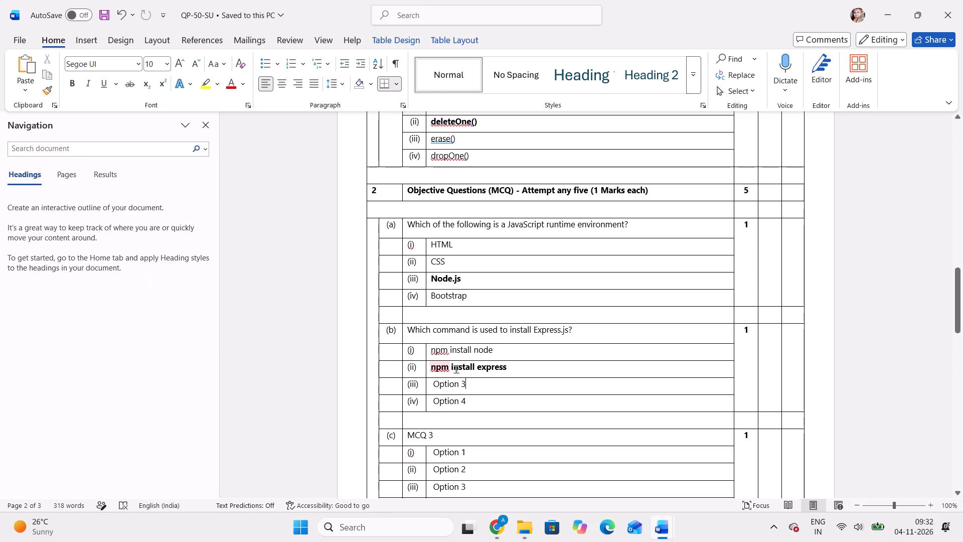
left_click_drag(473, 388, 444, 390)
key("ctrl+v")
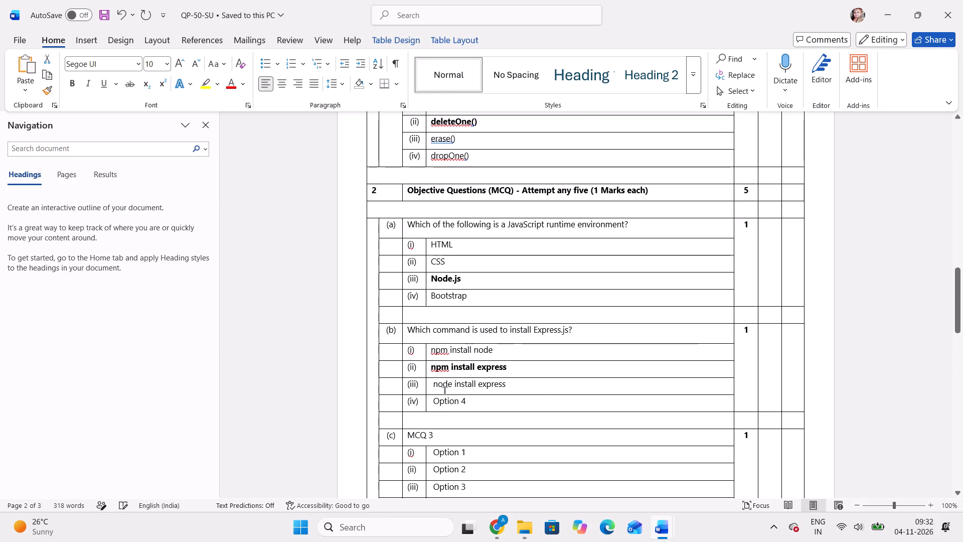
Replace Option 4 of question 2(b) in QP-50-SU with "express start" from QB, without the leading space.
key("alt+Tab")
left_click_drag(470, 374, 443, 374)
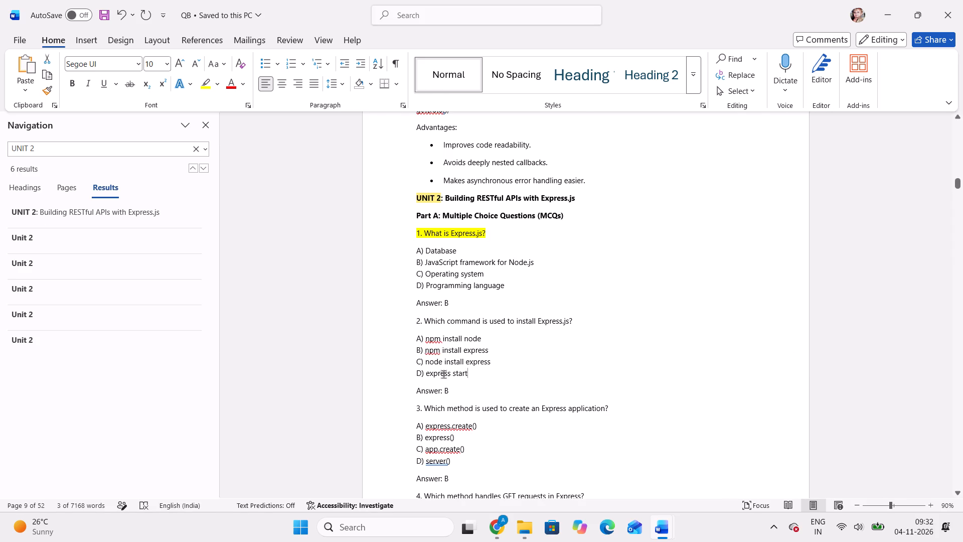
left_click_drag(443, 374, 426, 375)
key("ctrl+c")
key("alt+Tab")
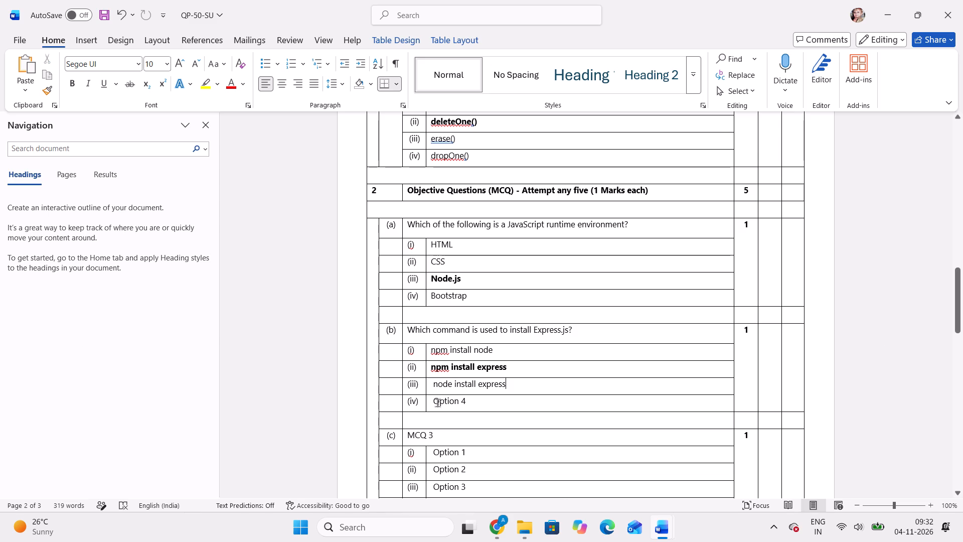
left_click(474, 402)
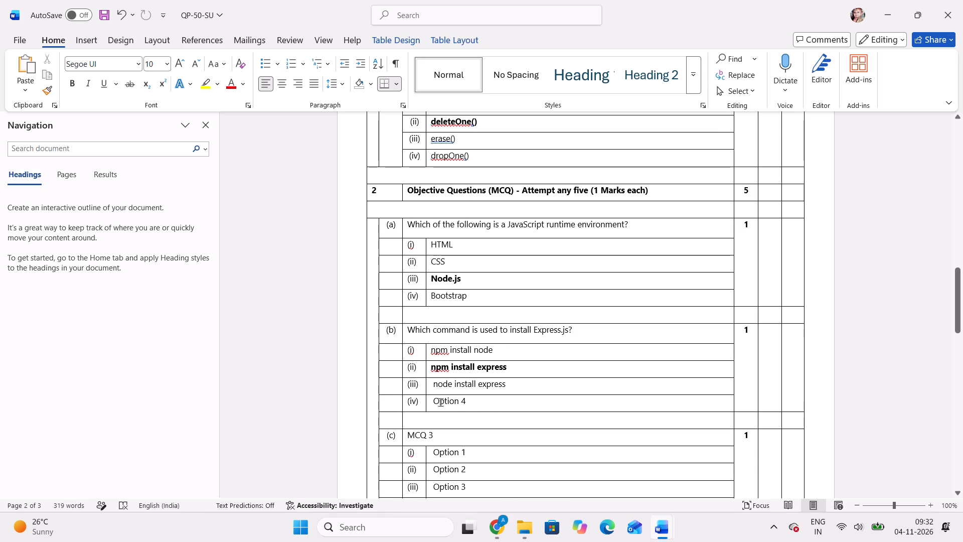
key("BackSpace")
key("BackSpace")
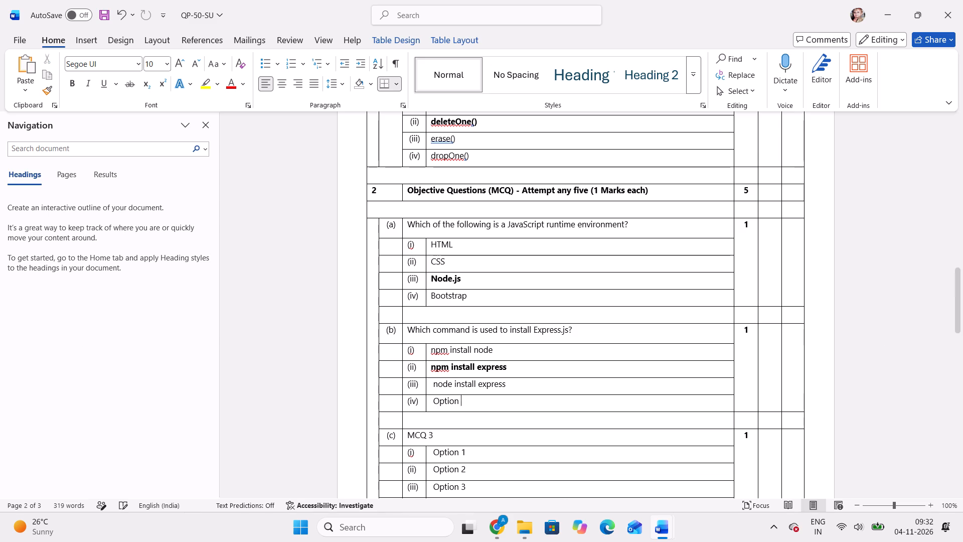
key("BackSpace")
key("BackSpace")
key("BackSpace")
key("BackSpace")
key("BackSpace")
key("BackSpace")
key("BackSpace")
key("BackSpace")
key("BackSpace")
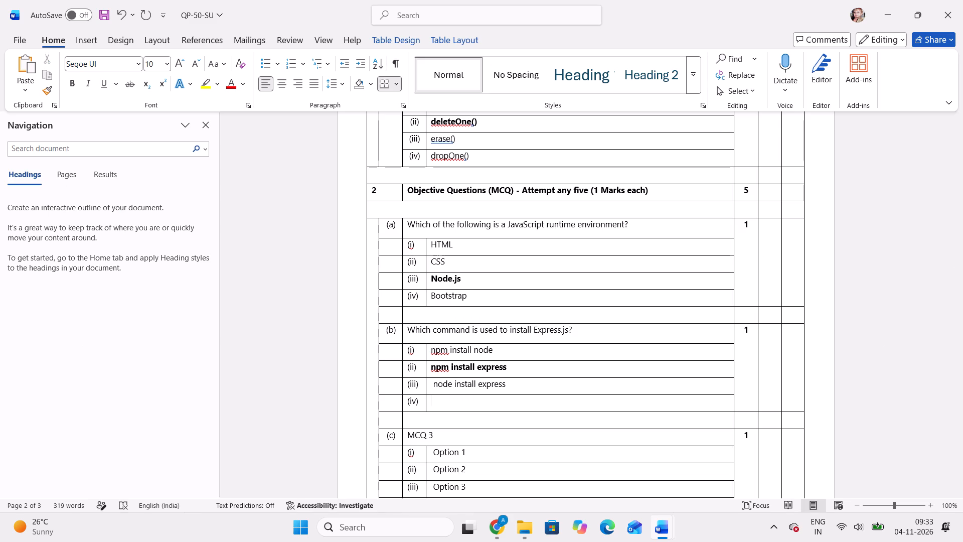
key("ctrl+v")
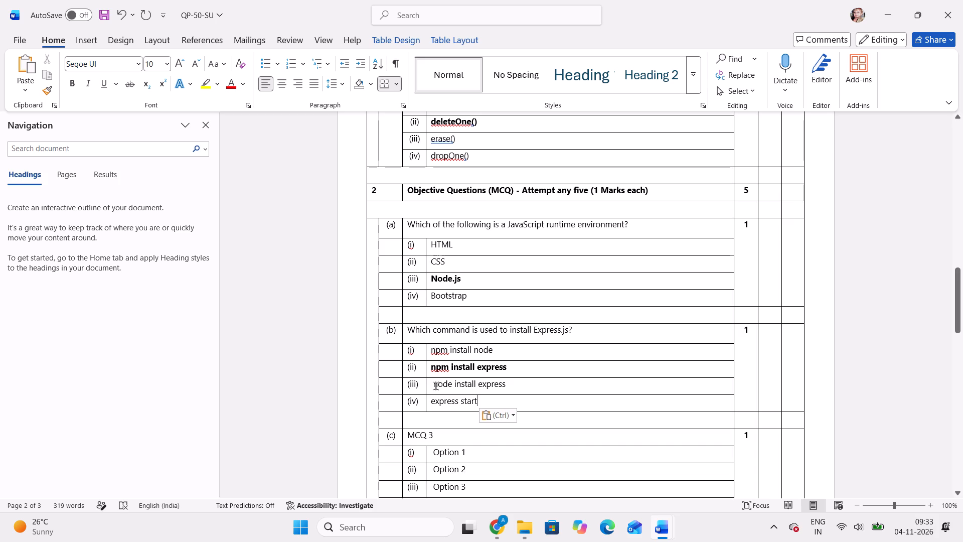
Remove the leading space before "node install express" in question 2(b) and save QP-50-SU.
left_click(435, 385)
key("BackSpace")
key("BackSpace")
key("BackSpace")
key("Up")
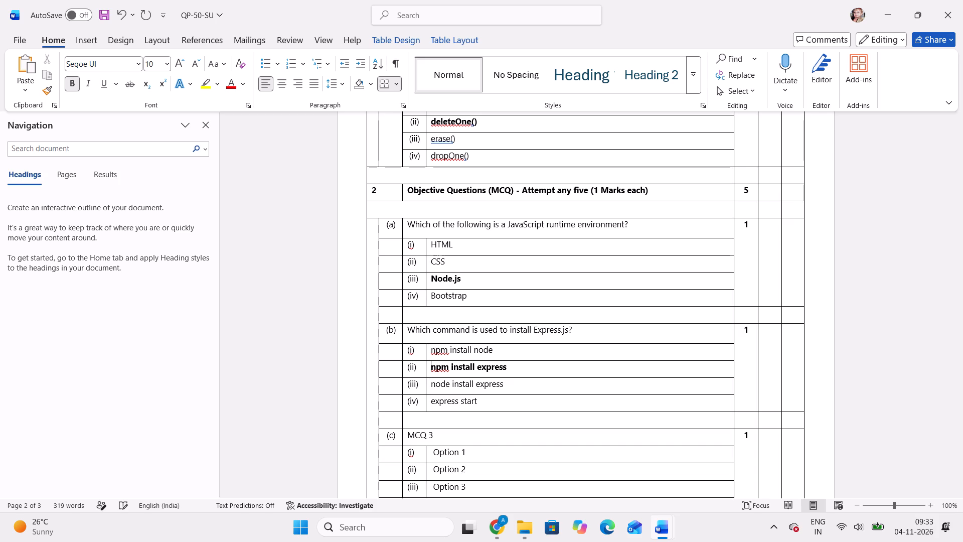
key("BackSpace")
key("Up")
key("BackSpace")
key("ctrl+s")
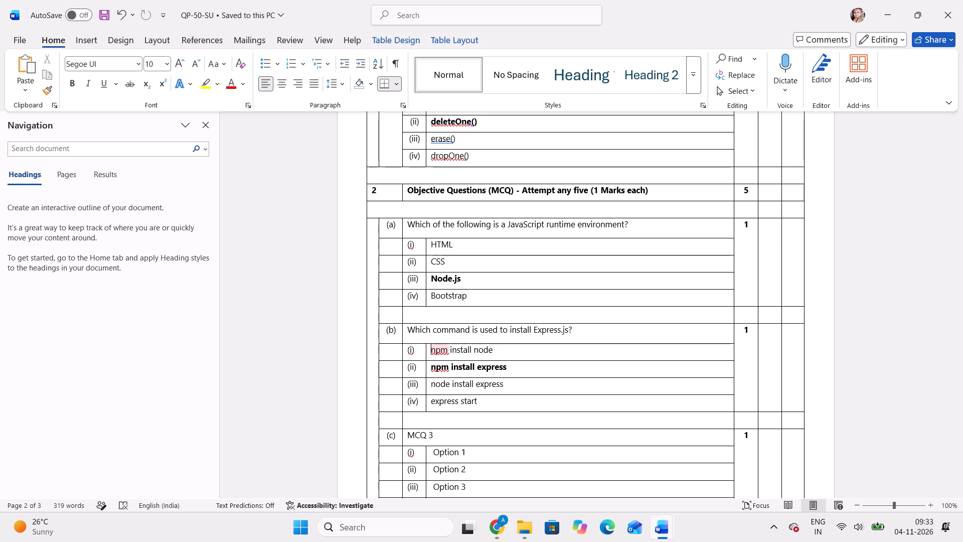
key("ctrl+s")
left_click(520, 372)
key("space")
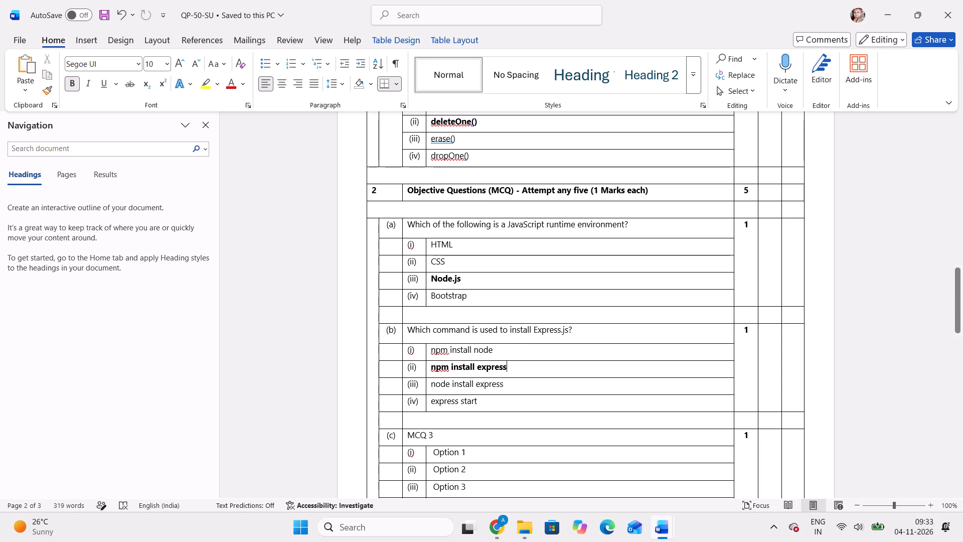
key("BackSpace")
key("ctrl+s")
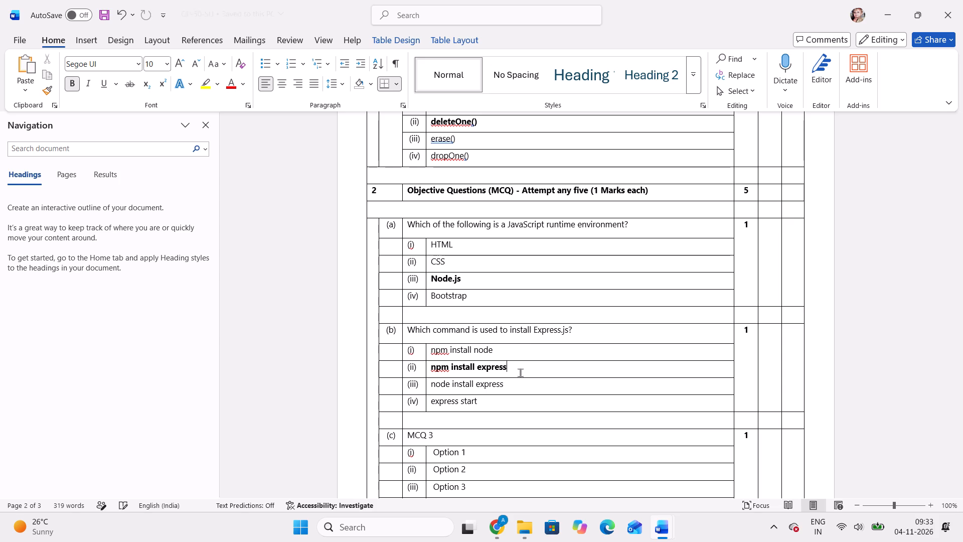
Highlight the UNIT 2 question "Which command is used to install Express.js?" in yellow in QB and save both documents.
key("alt+Tab")
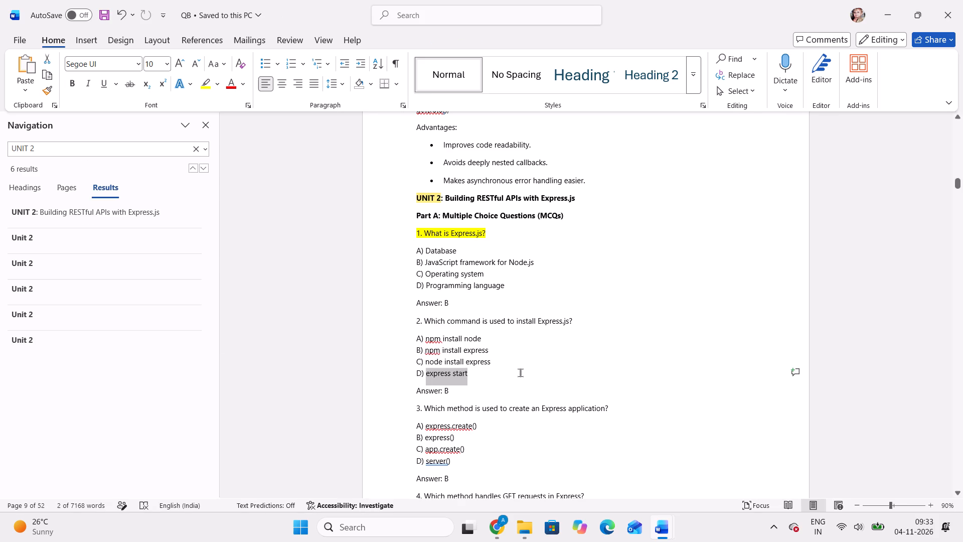
key("alt+Tab")
key("alt+Tab")
left_click_drag(577, 320, 434, 325)
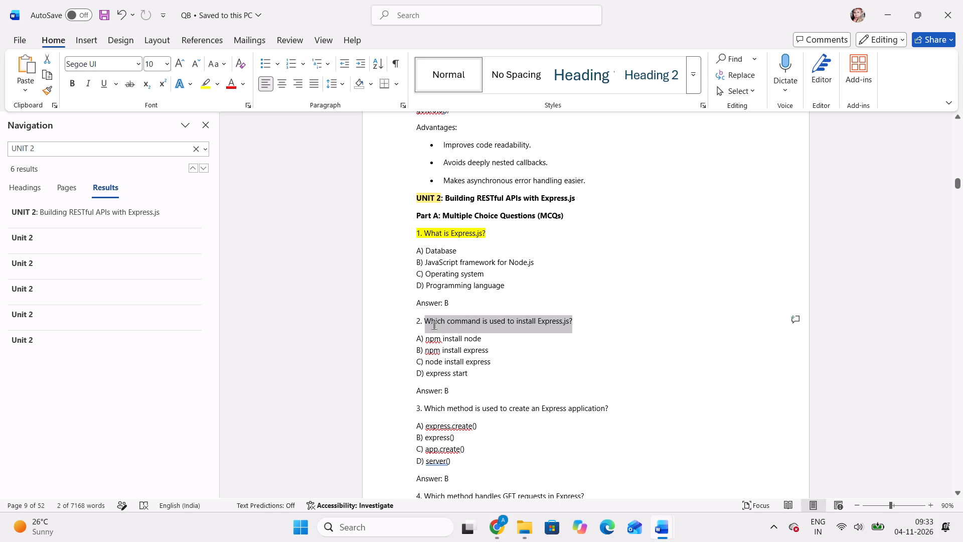
left_click_drag(434, 325, 423, 325)
left_click(477, 302)
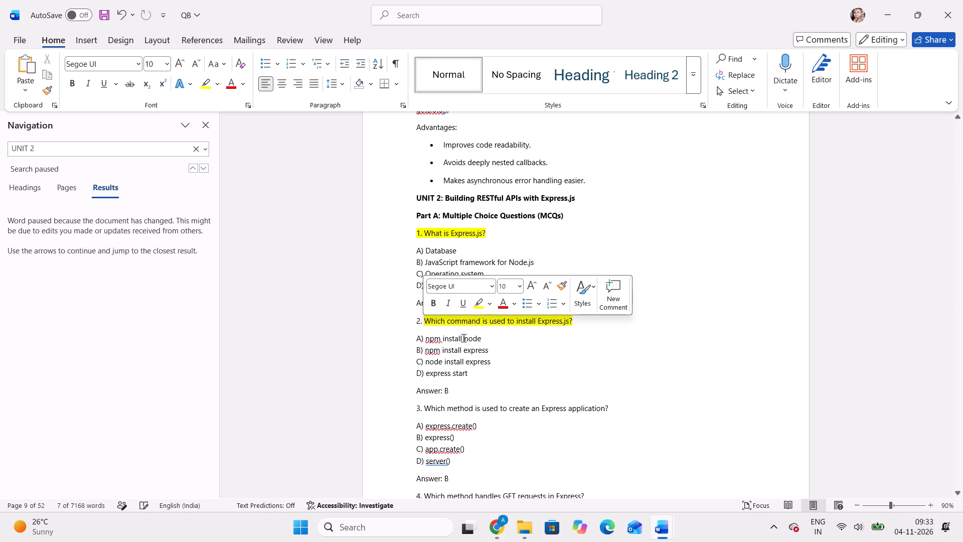
left_click(503, 367)
key("ctrl+s")
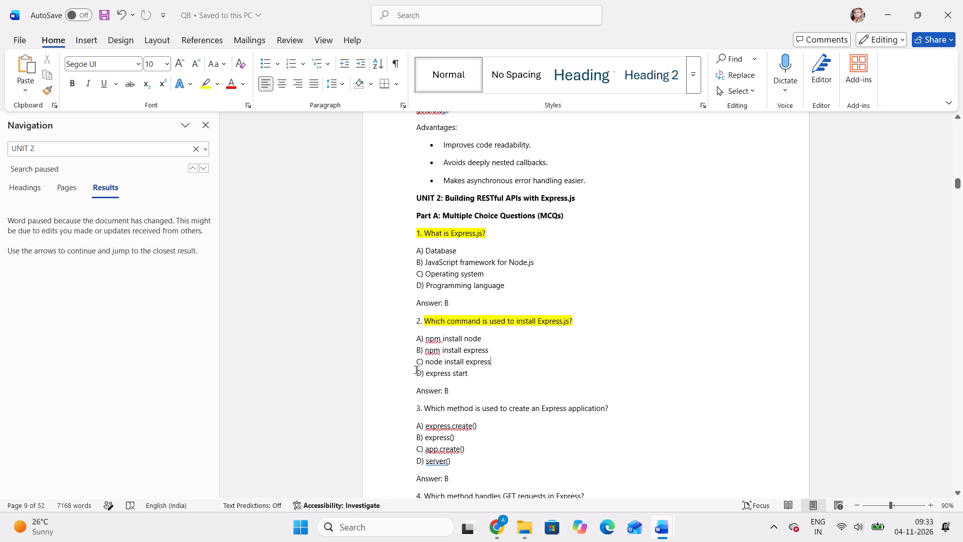
key("ctrl+s")
key("alt+Tab")
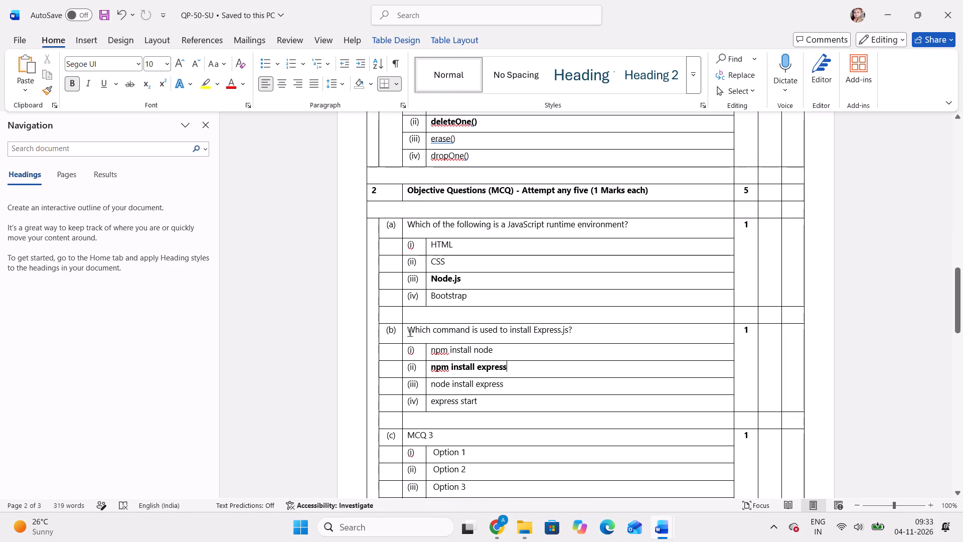
key("ctrl+s")
key("alt+Tab")
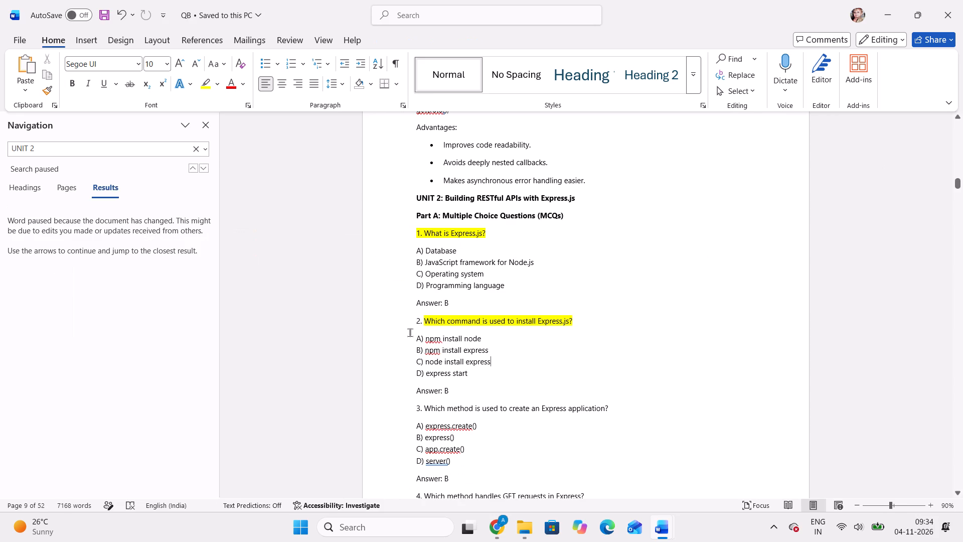
key("alt+Tab")
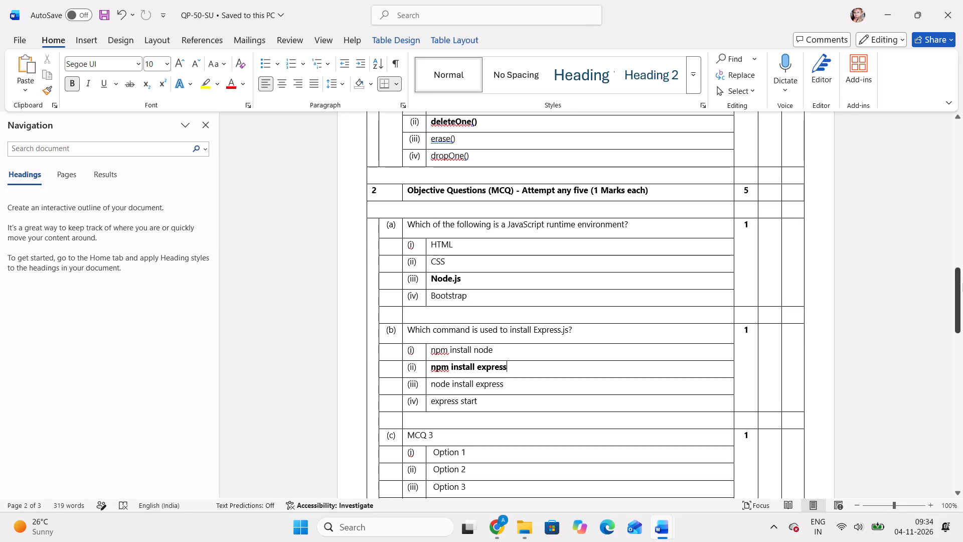
Save QP-50-SU with question 2(c) in view, and search QB for "UNIT 3" to reach its multiple choice questions.
left_click_drag(955, 289, 962, 312)
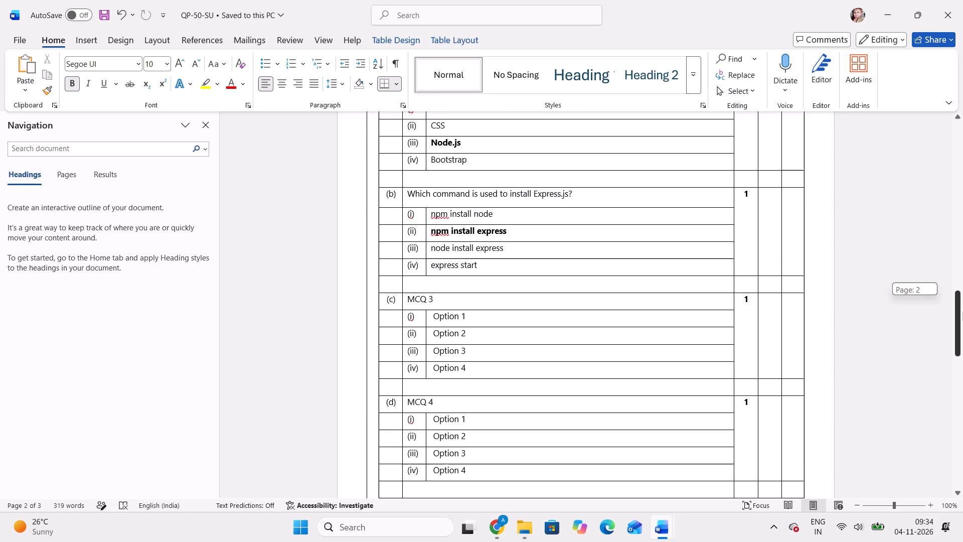
left_click_drag(962, 312, 962, 321)
left_click(962, 321)
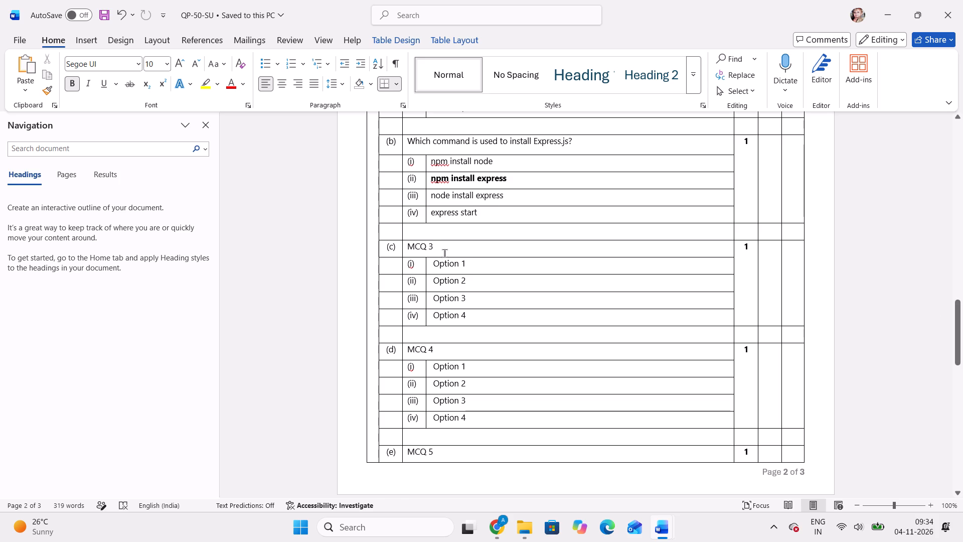
left_click(449, 249)
key("ctrl+s")
key("alt+Tab")
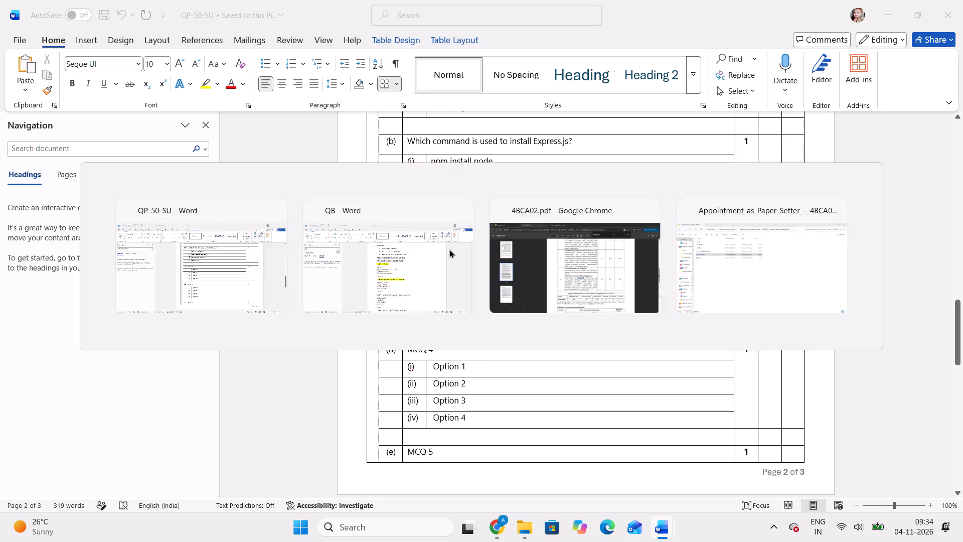
left_click(59, 150)
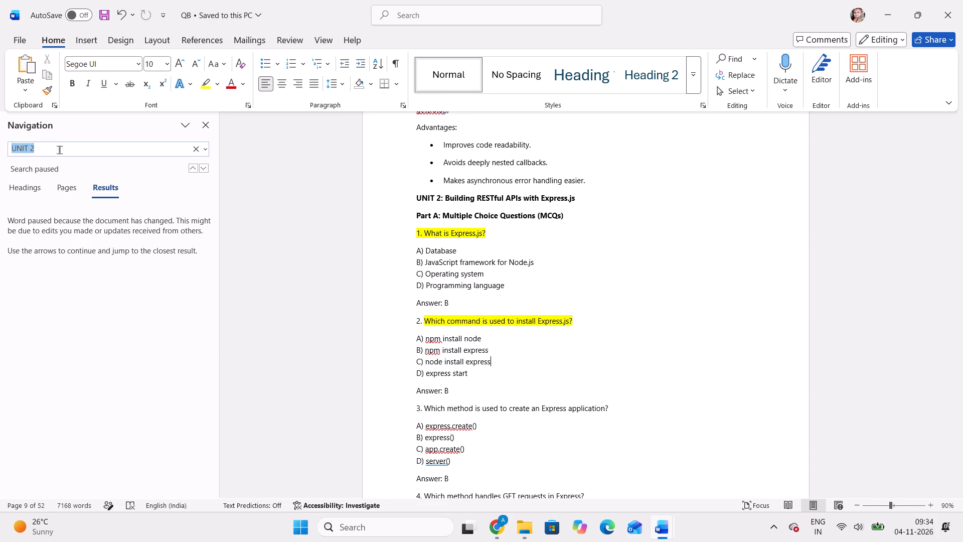
key("Right")
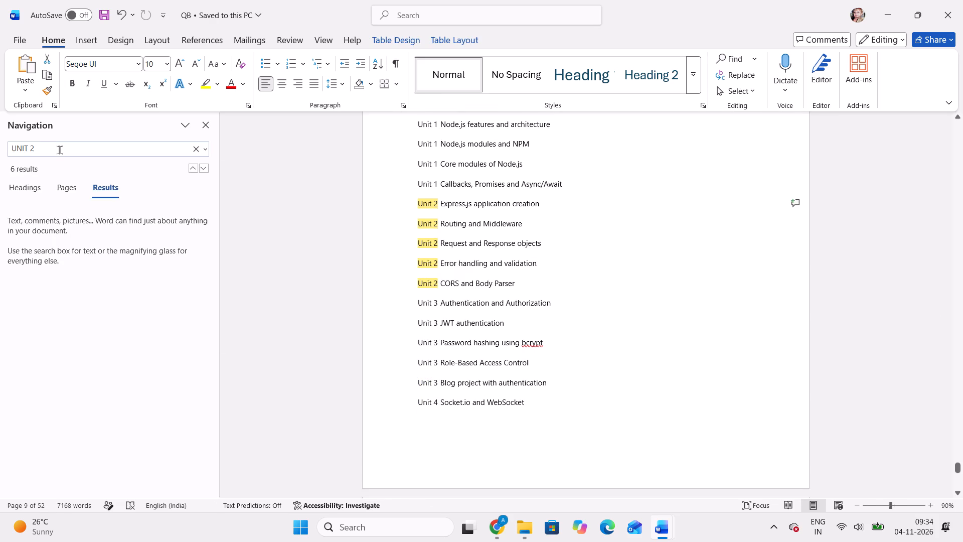
key("BackSpace")
key("3")
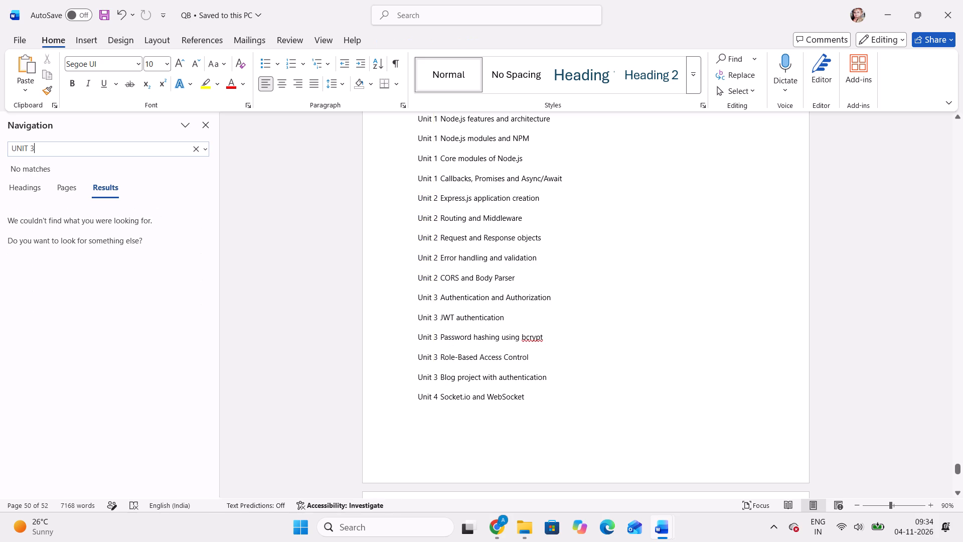
key("alt+Tab")
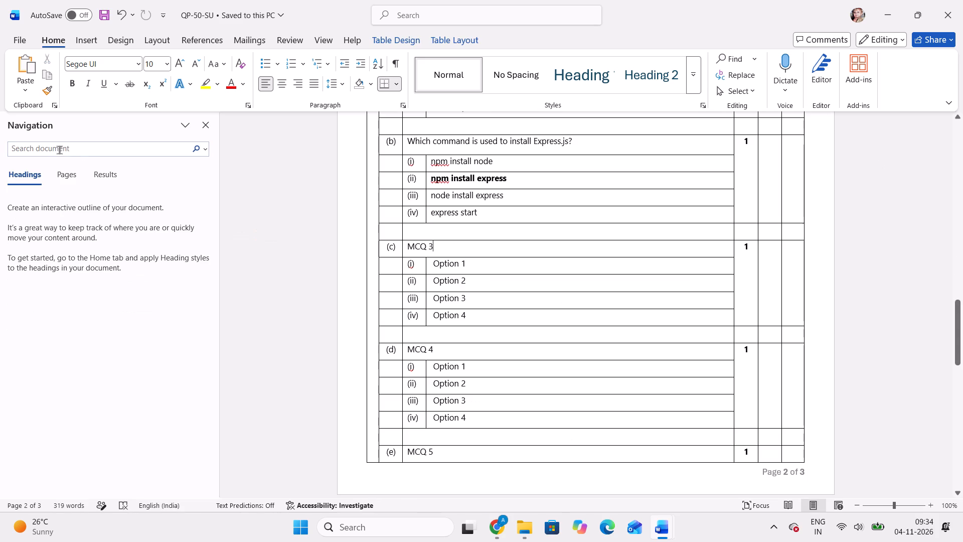
key("alt+Tab")
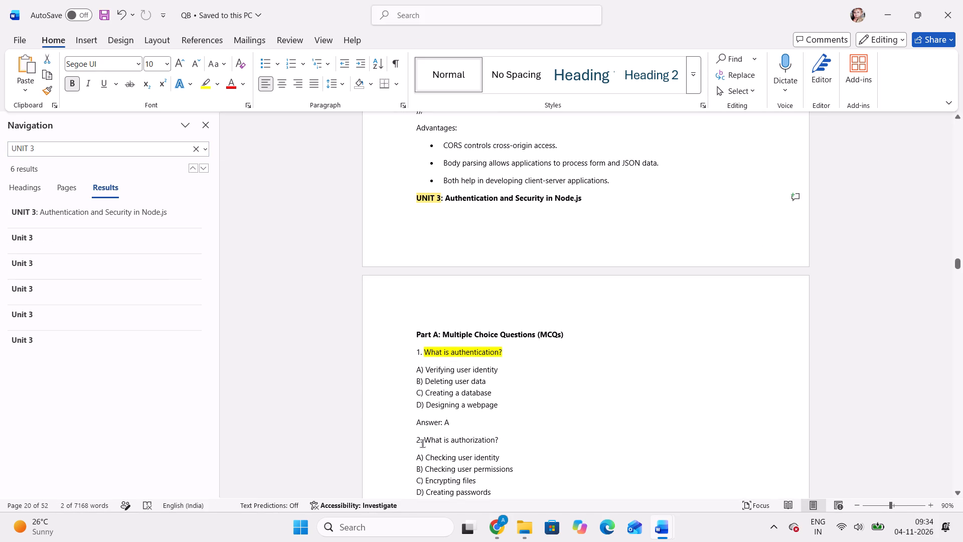
Replace the "MCQ 3" placeholder of question 2(c) in QP-50-SU with "What is authorization?" from UNIT 3 in QB, without an extra line.
left_click_drag(424, 442, 507, 440)
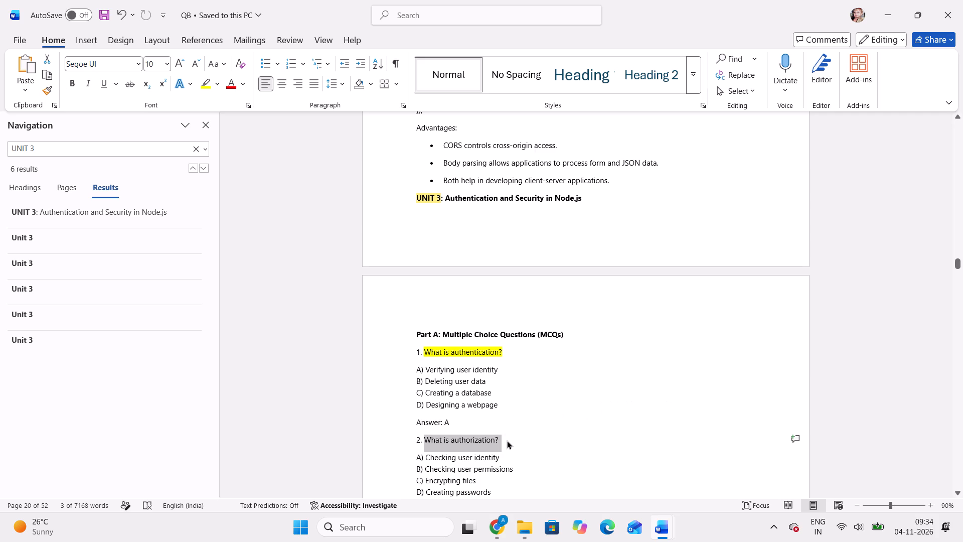
key("ctrl+c")
key("alt+Tab")
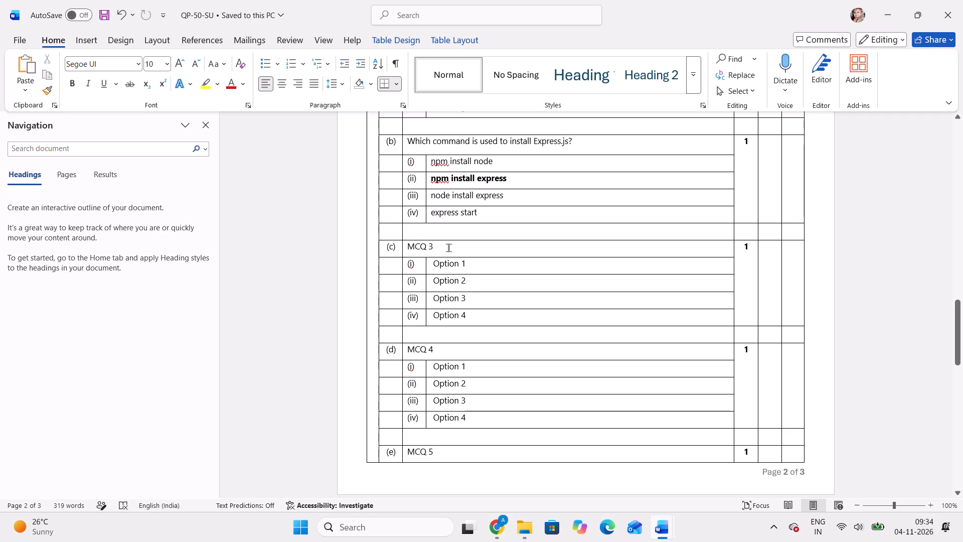
left_click_drag(448, 247, 411, 248)
key("BackSpace")
key("ctrl+v")
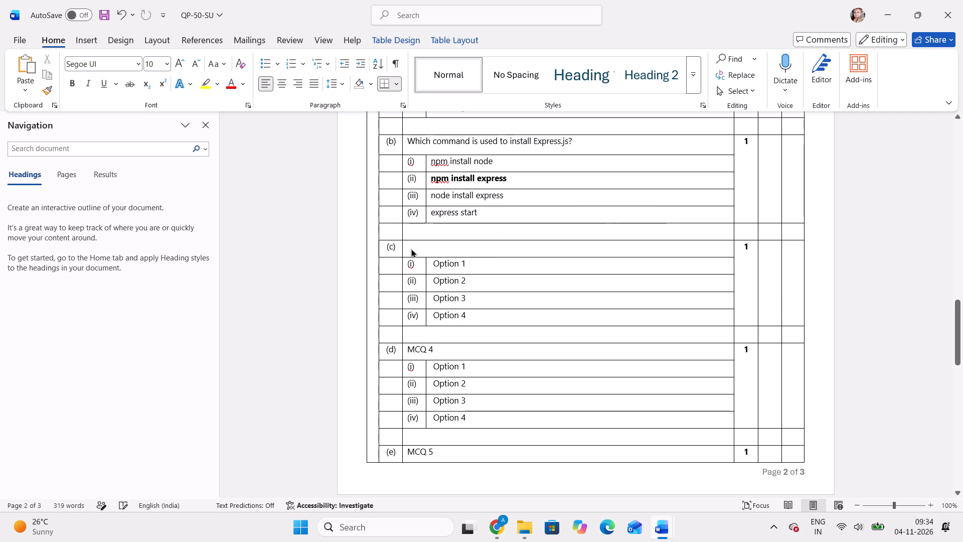
key("BackSpace")
Highlight the UNIT 3 question "What is authorization?" in yellow in QB.
key("alt+Tab")
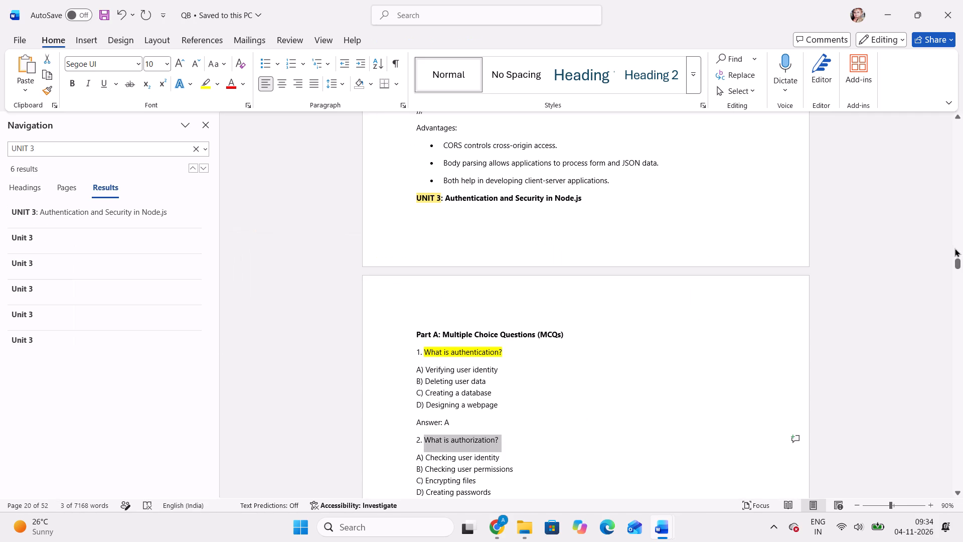
left_click(957, 263)
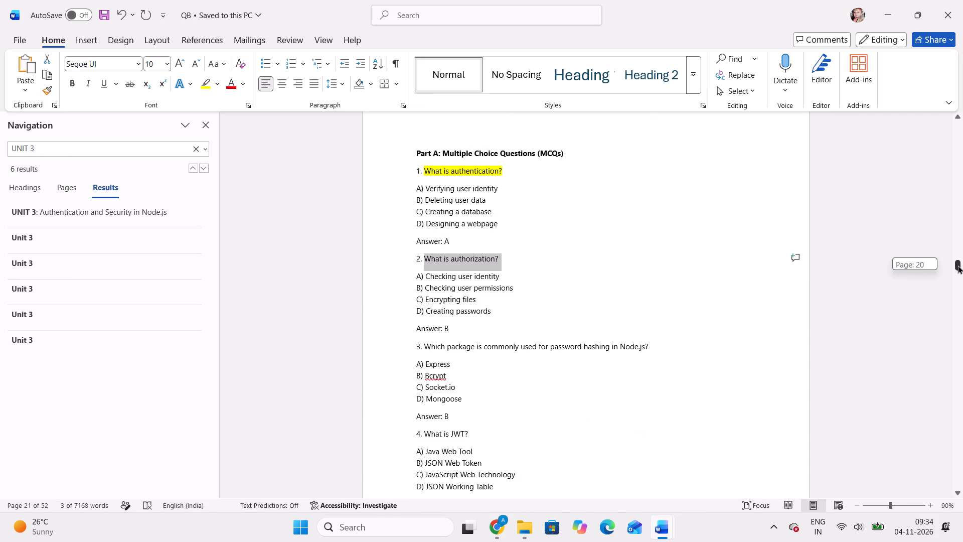
left_click(205, 84)
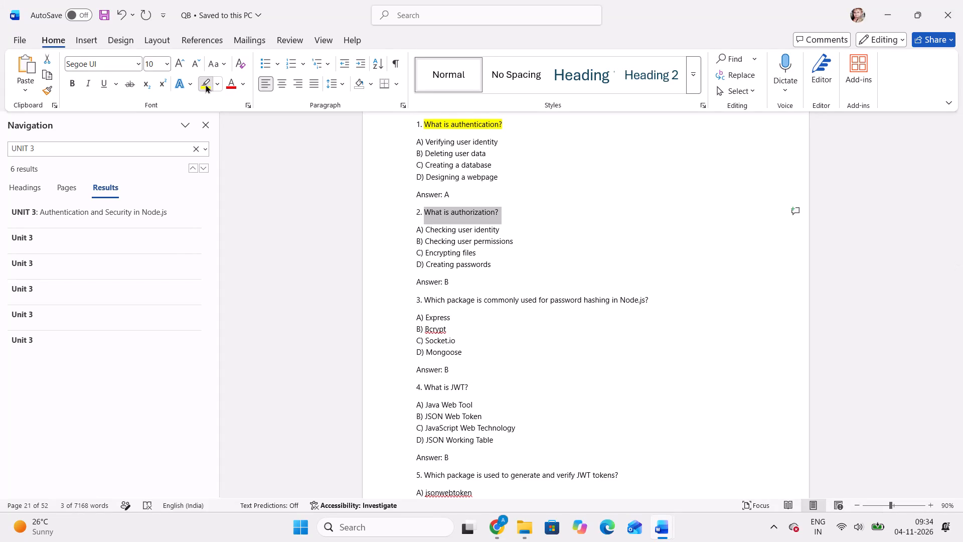
Replace Option 1 of question 2(c) in QP-50-SU with "Checking user identity" from UNIT 3 question 2 in QB.
left_click_drag(505, 227, 442, 231)
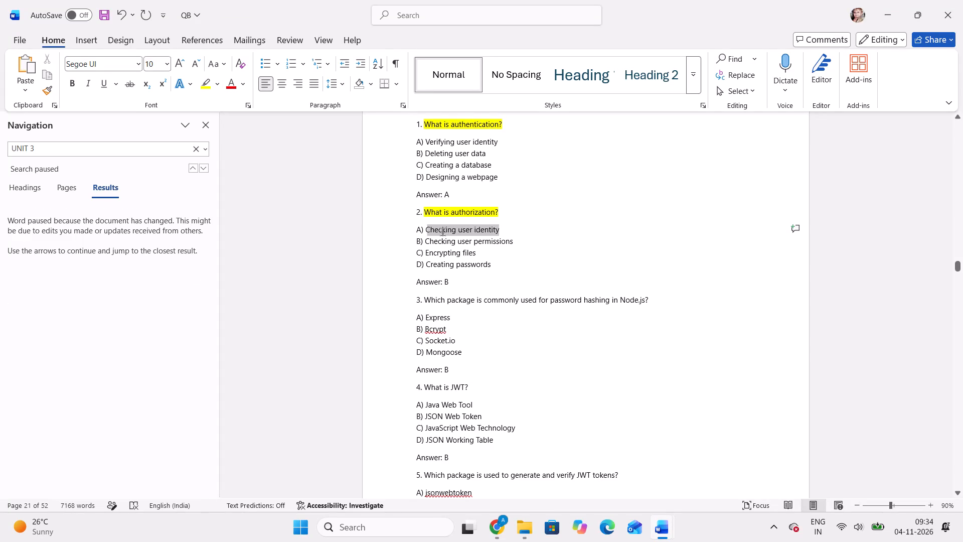
left_click_drag(442, 231, 442, 232)
key("ctrl+c")
key("alt+Tab")
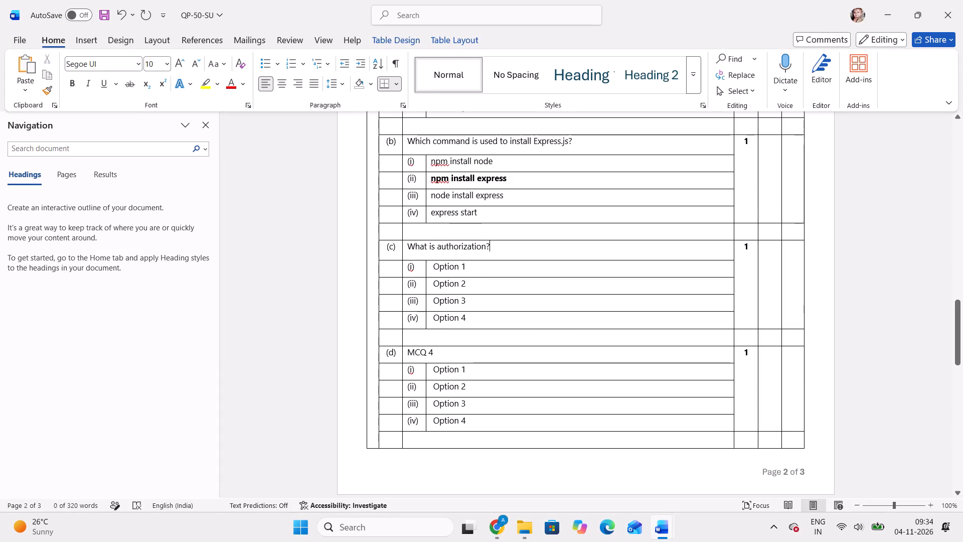
left_click_drag(475, 270, 447, 270)
key("BackSpace")
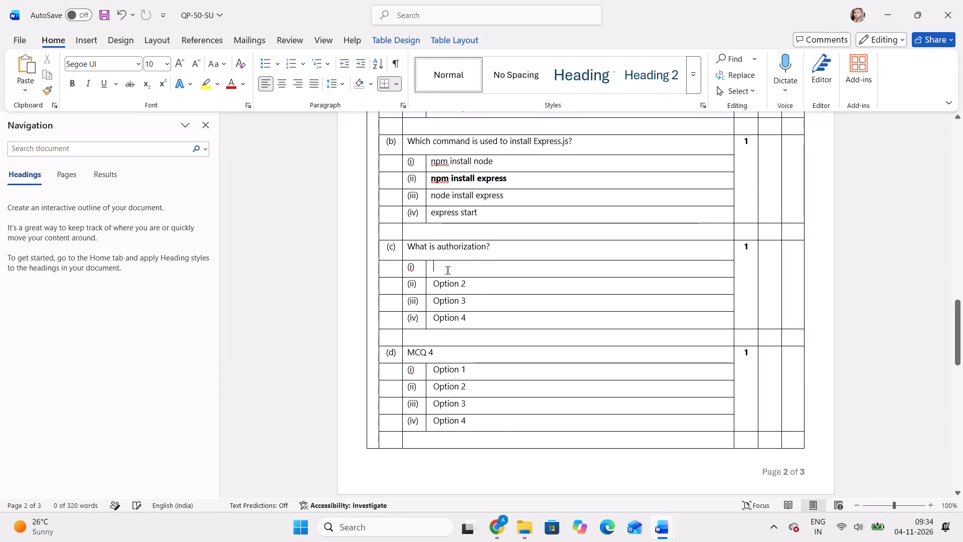
key("ctrl+v")
Replace Option 2 of question 2(c) in QP-50-SU with "Checking user permissions" from QB.
key("alt+Tab")
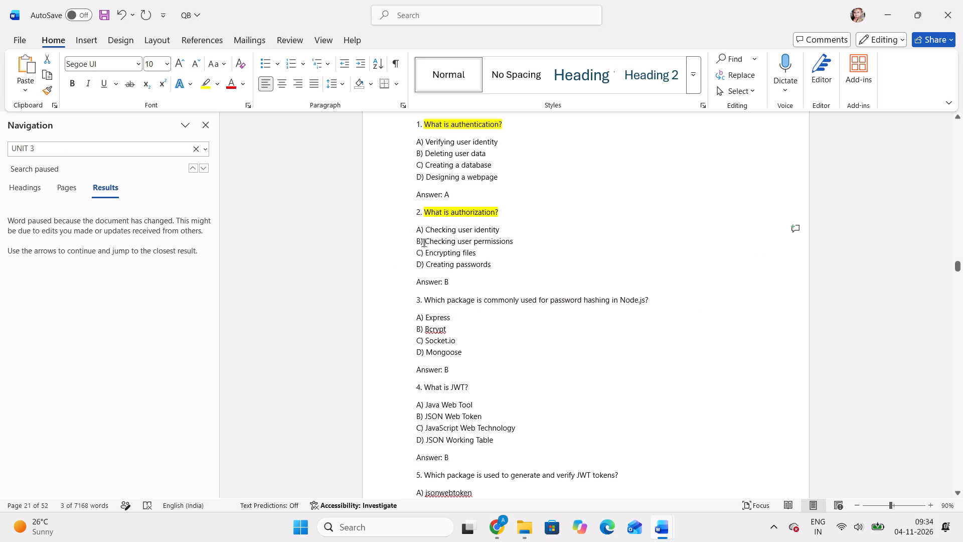
left_click_drag(425, 241, 501, 242)
key("ctrl+c")
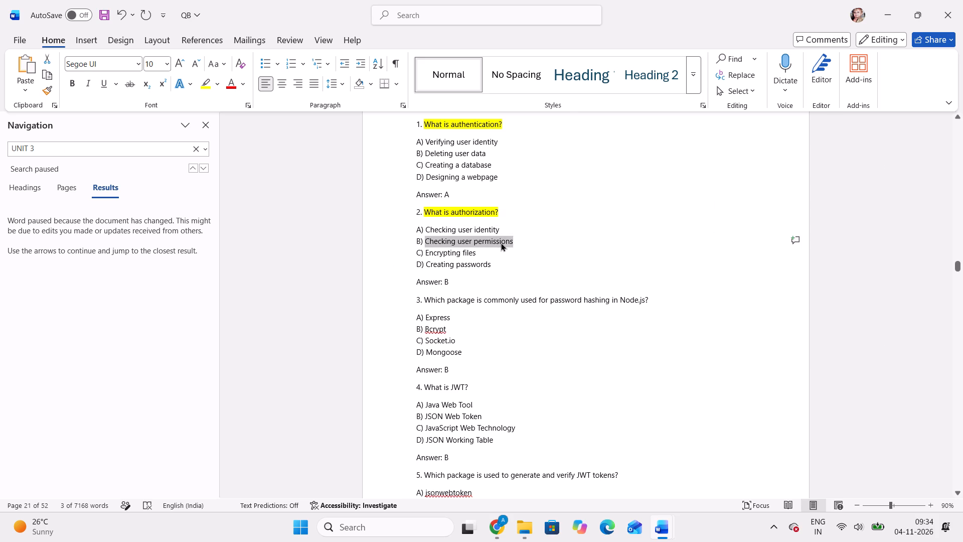
key("alt+Tab")
left_click_drag(472, 284, 435, 288)
key("BackSpace")
key("ctrl+v")
Replace Option 3 of question 2(c) in QP-50-SU with "Encrypting files" from QB.
key("alt+Tab")
left_click_drag(426, 251, 496, 257)
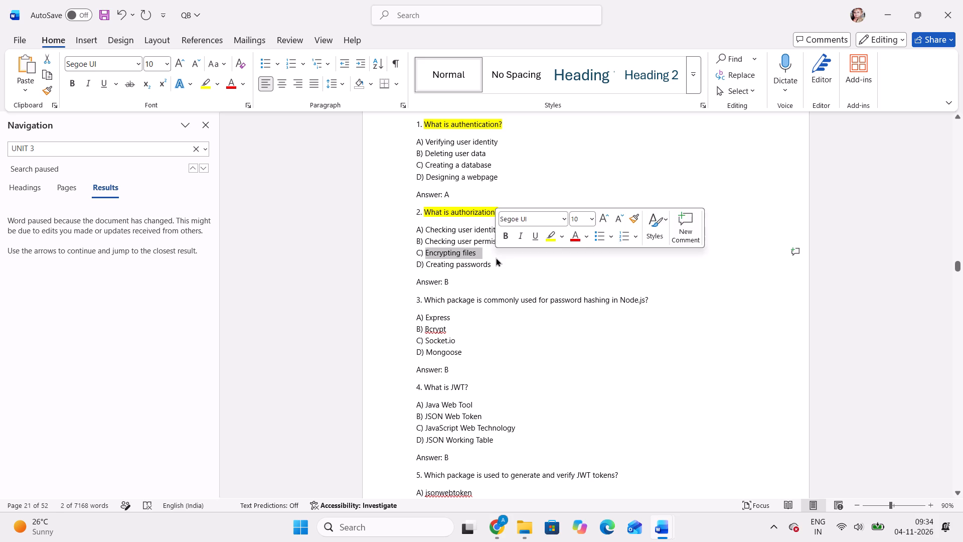
key("ctrl+c")
key("alt+Tab")
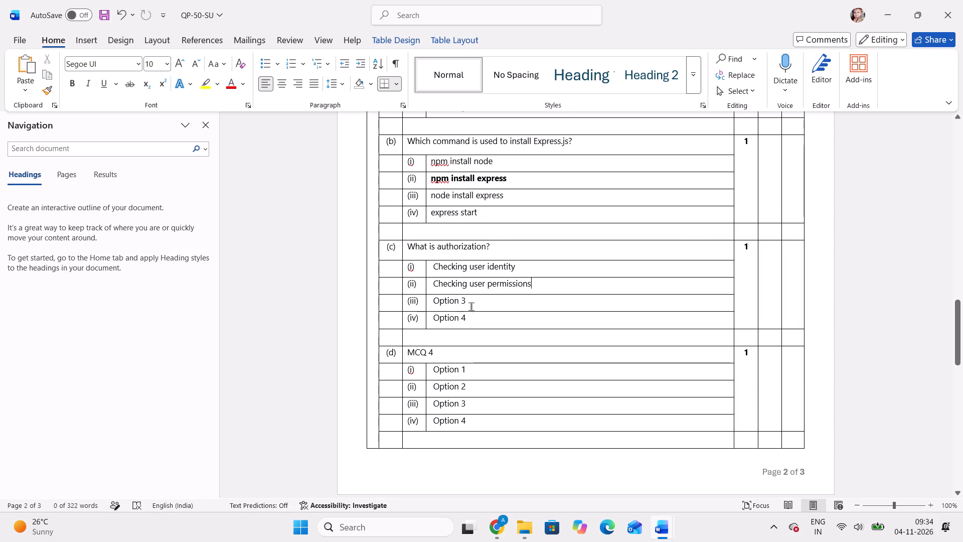
left_click_drag(473, 306, 447, 306)
key("BackSpace")
key("ctrl+v")
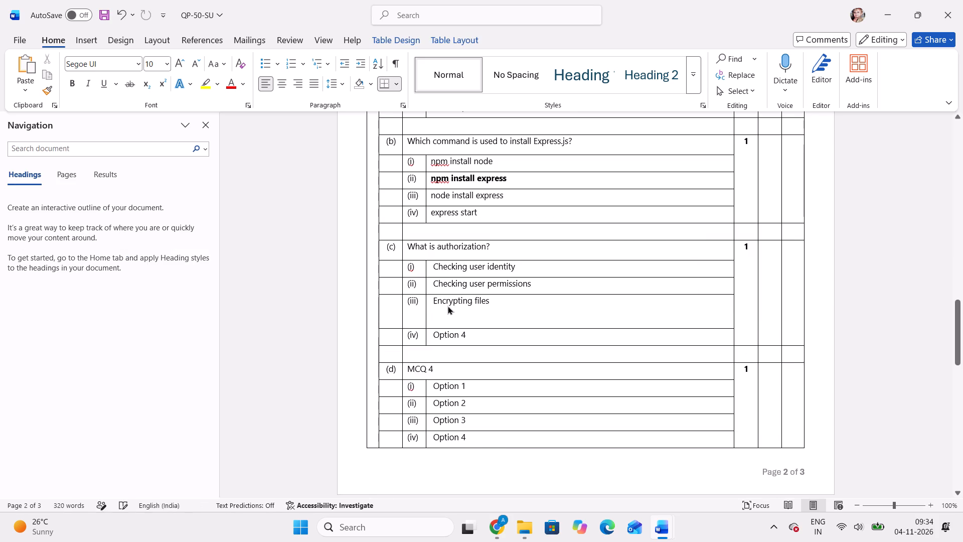
Replace Option 4 of question 2(c) in QP-50-SU with "Creating passwords" from QB, and remove the blank line below "Encrypting files".
key("alt+Tab")
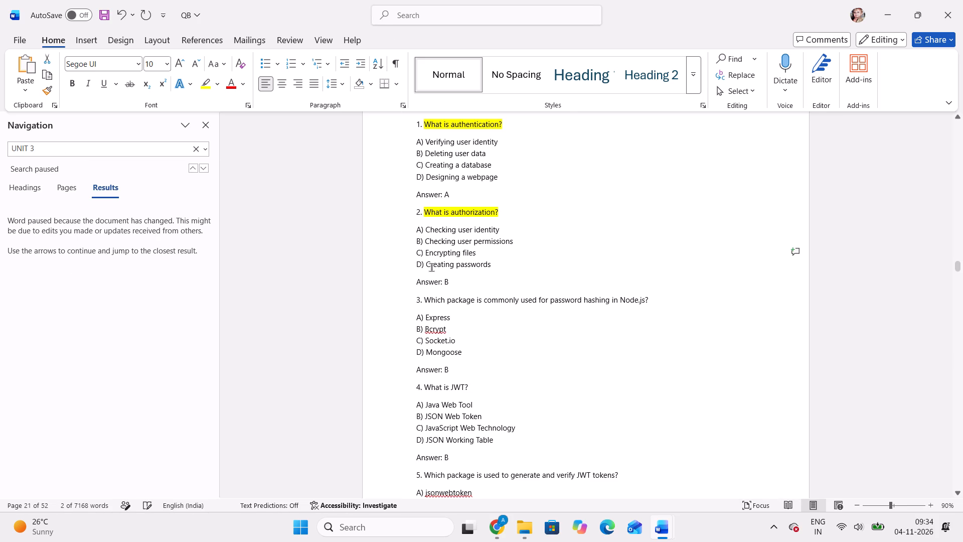
left_click_drag(427, 265, 492, 271)
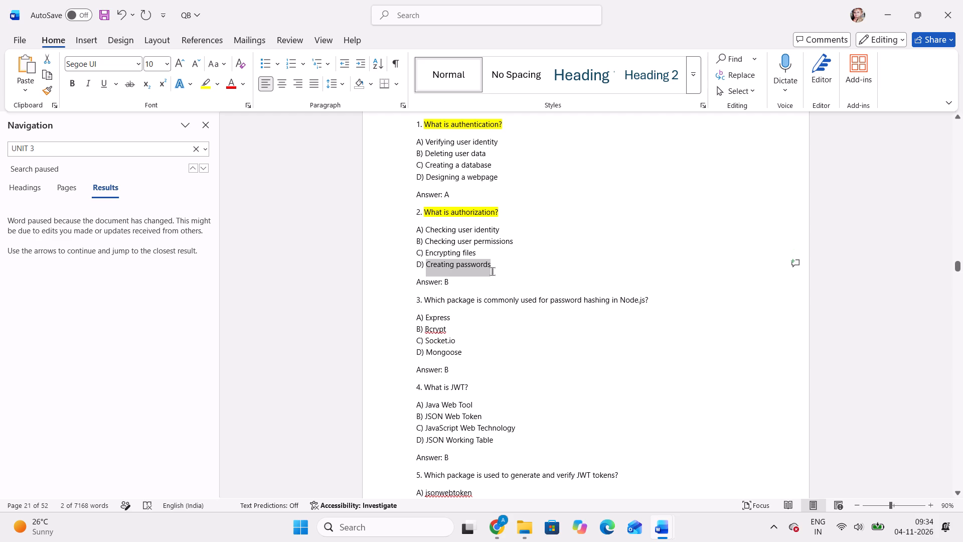
key("ctrl+c")
key("super+Tab")
key("alt+Tab")
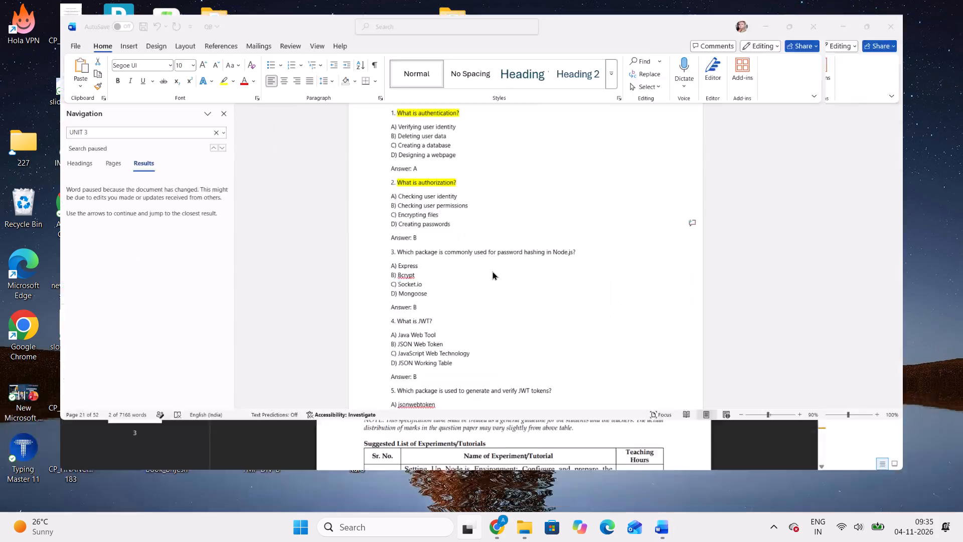
key("ctrl+c")
key("alt+Tab")
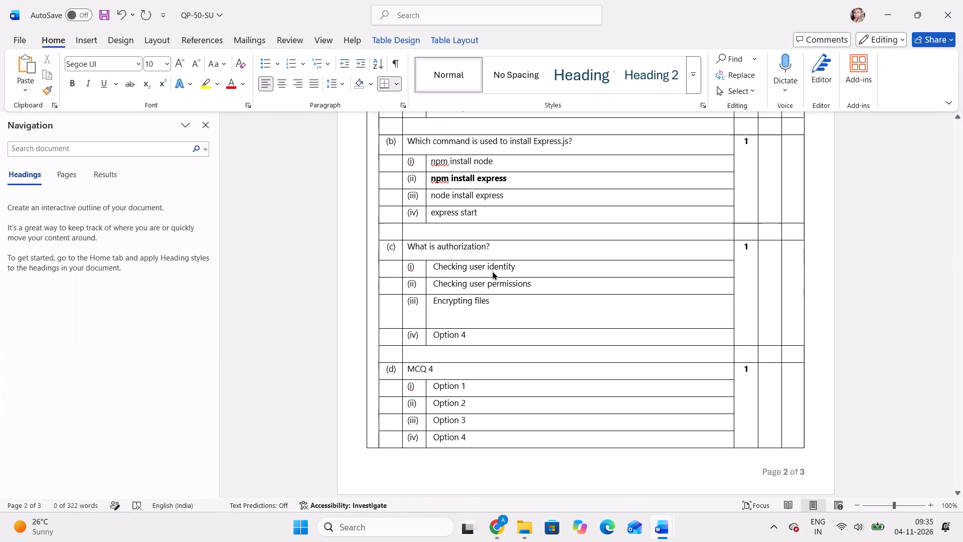
key("BackSpace")
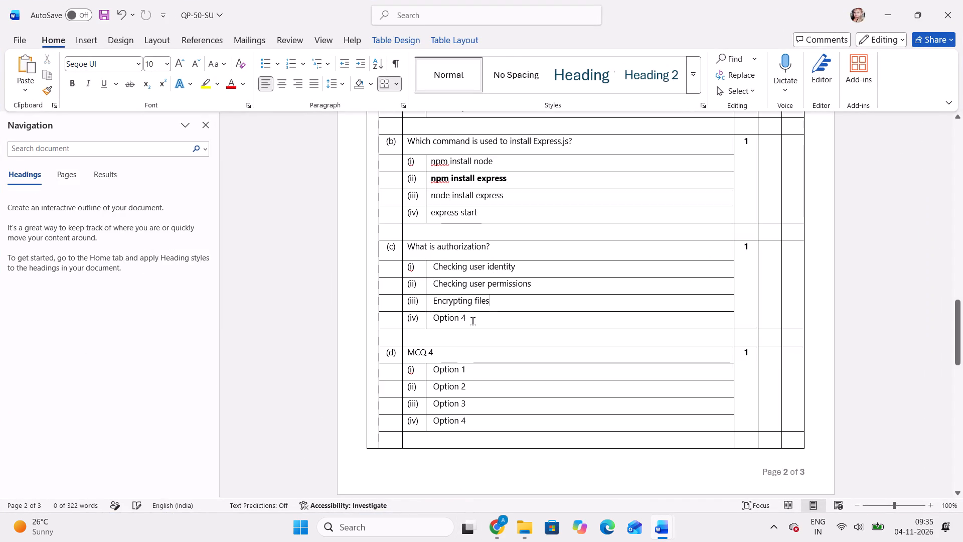
left_click_drag(472, 321, 439, 319)
key("BackSpace")
key("ctrl+v")
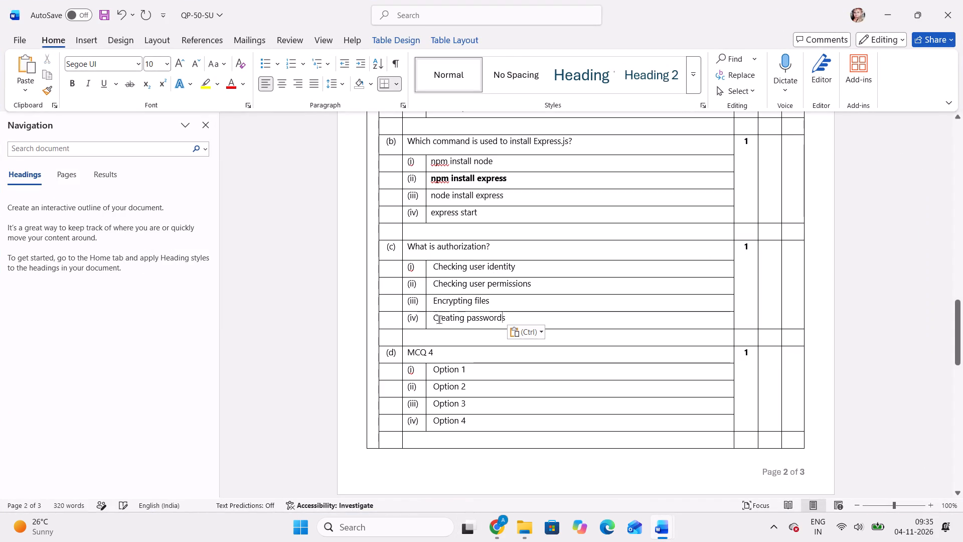
Bold "Checking user permissions" as the answer to question 2(c) and save QP-50-SU.
key("ctrl+s")
key("alt+Tab")
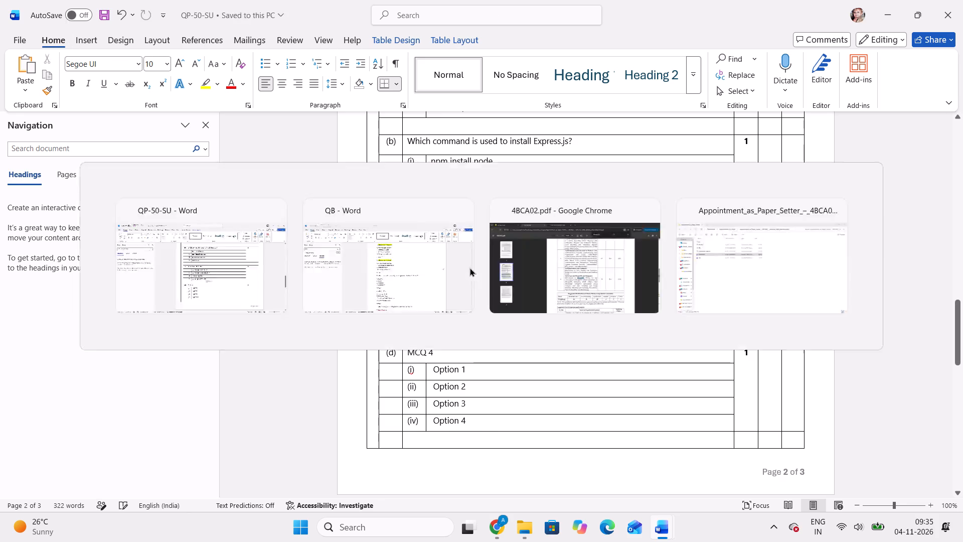
key("alt+Tab")
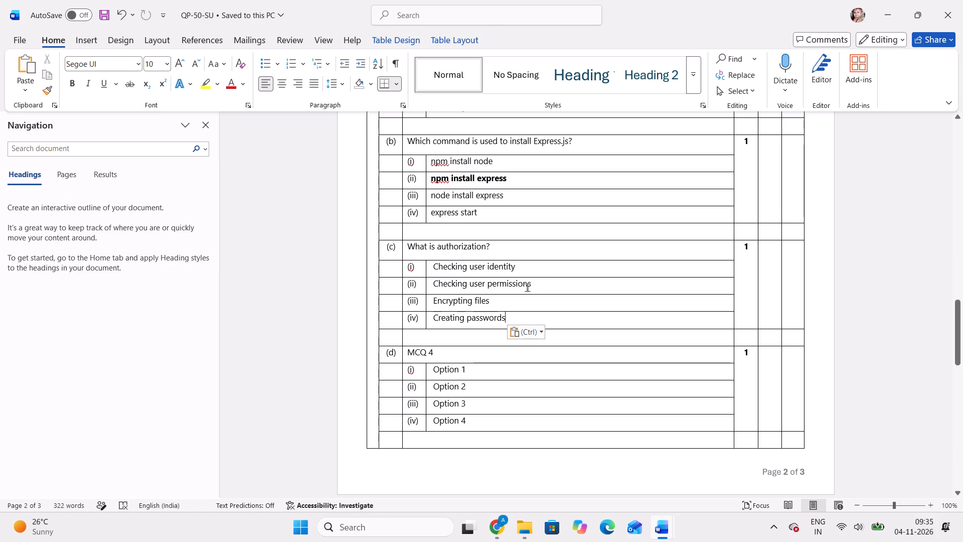
left_click_drag(540, 283, 447, 285)
key("ctrl+b")
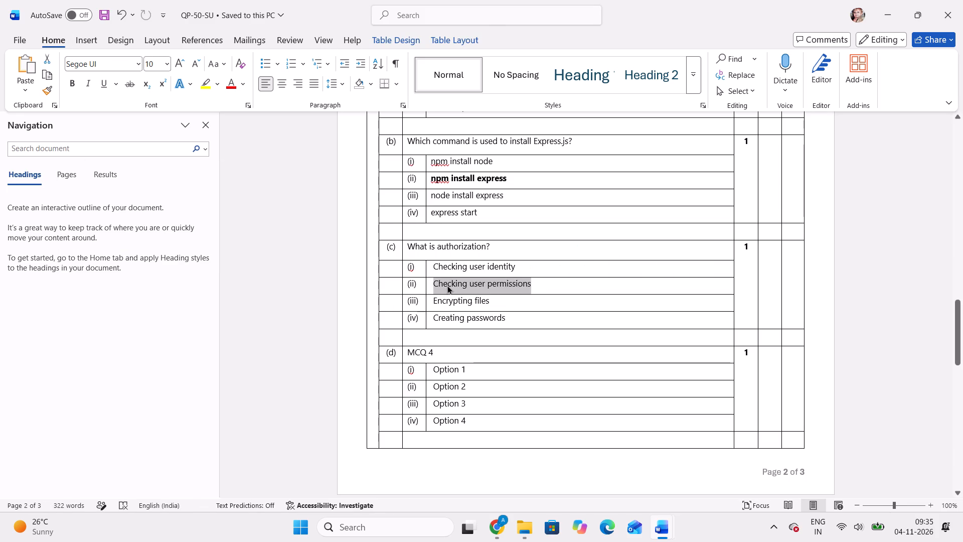
key("ctrl+s")
key("ctrl+s")
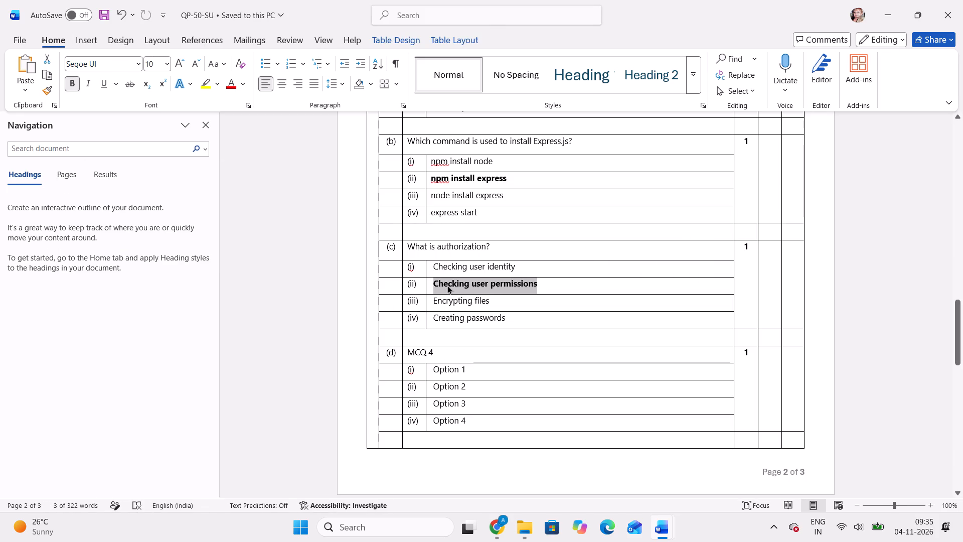
Replace MCQ 4 of question 2(d) in QP-50-SU with "Which technology enables full-duplex communication between client and server?" from UNIT 4 of QB, and save.
key("alt+Tab")
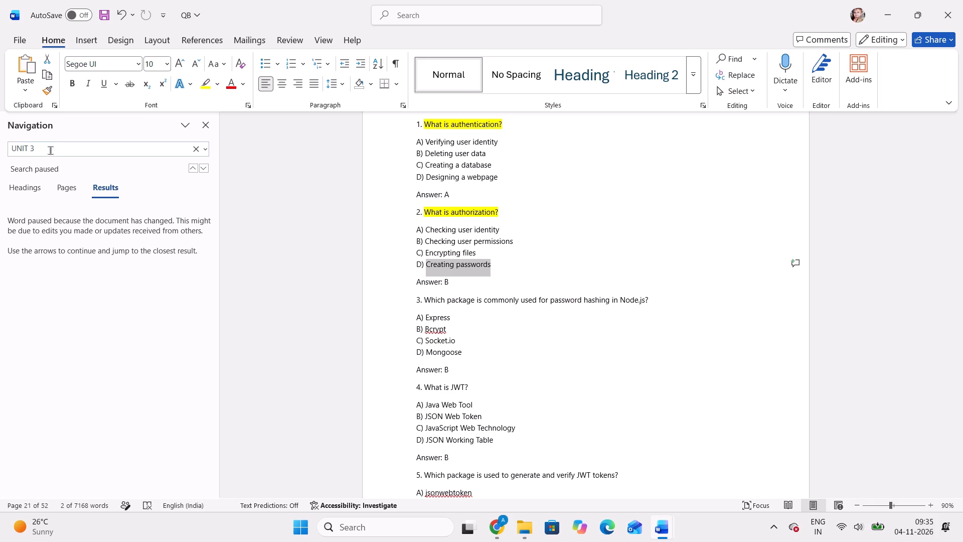
left_click(50, 150)
key("Right")
key("BackSpace")
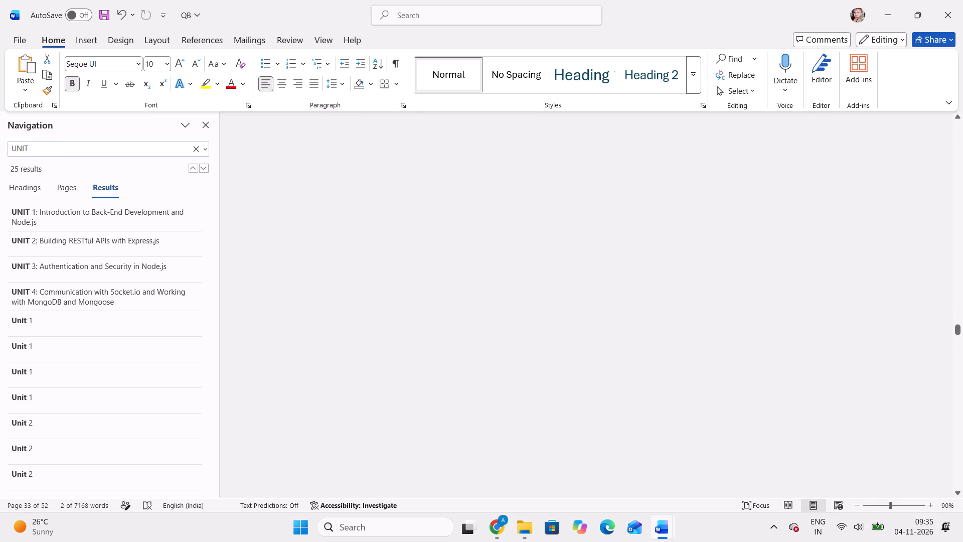
key("4")
key("Return")
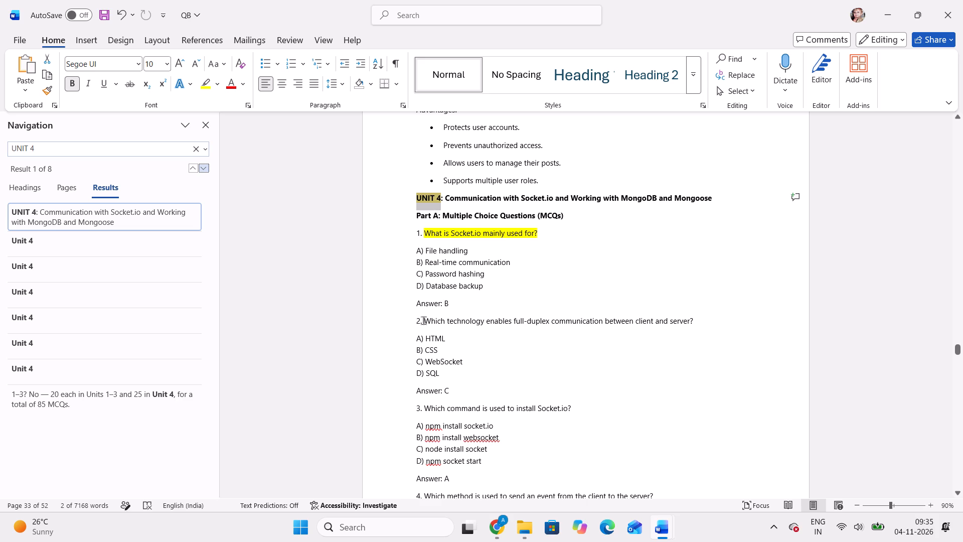
left_click_drag(423, 320, 617, 310)
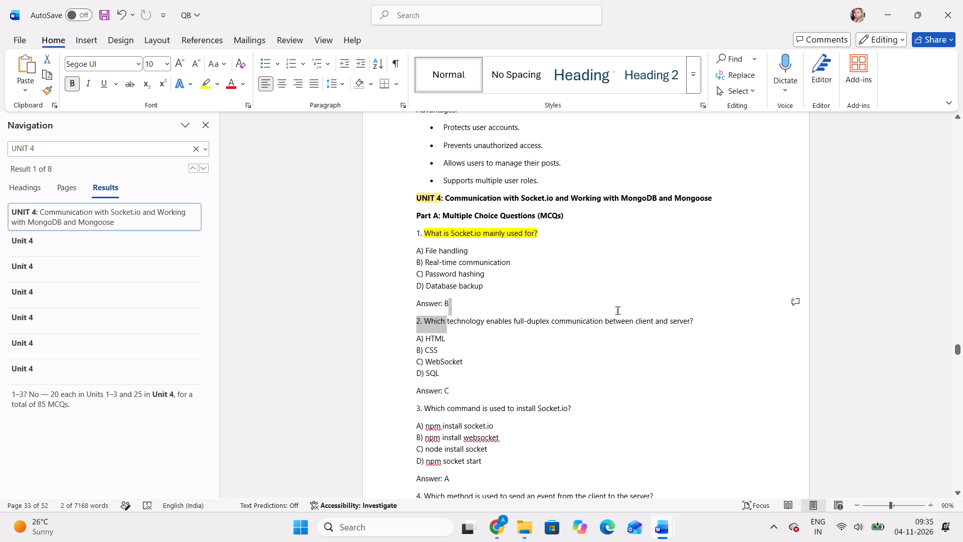
left_click_drag(617, 310, 695, 317)
key("ctrl+c")
key("alt+Tab")
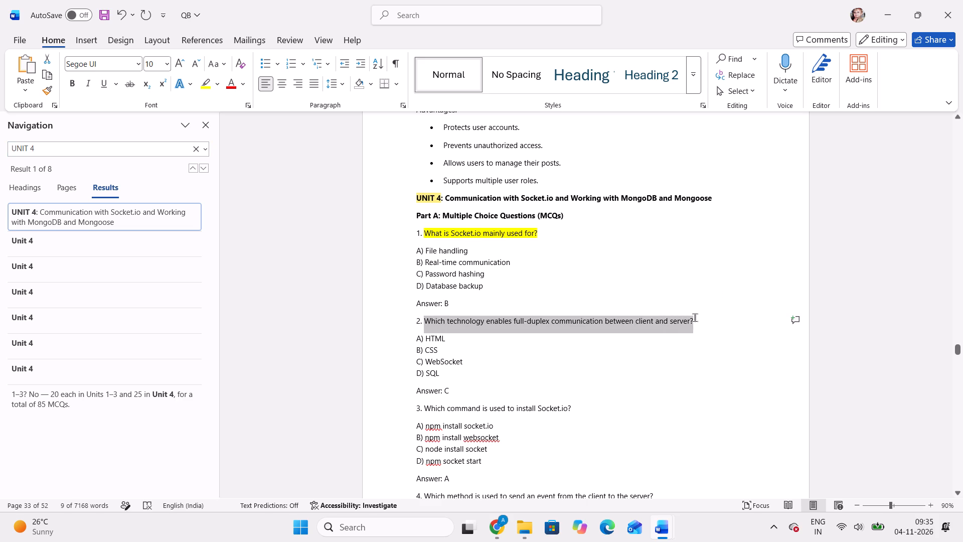
left_click(451, 349)
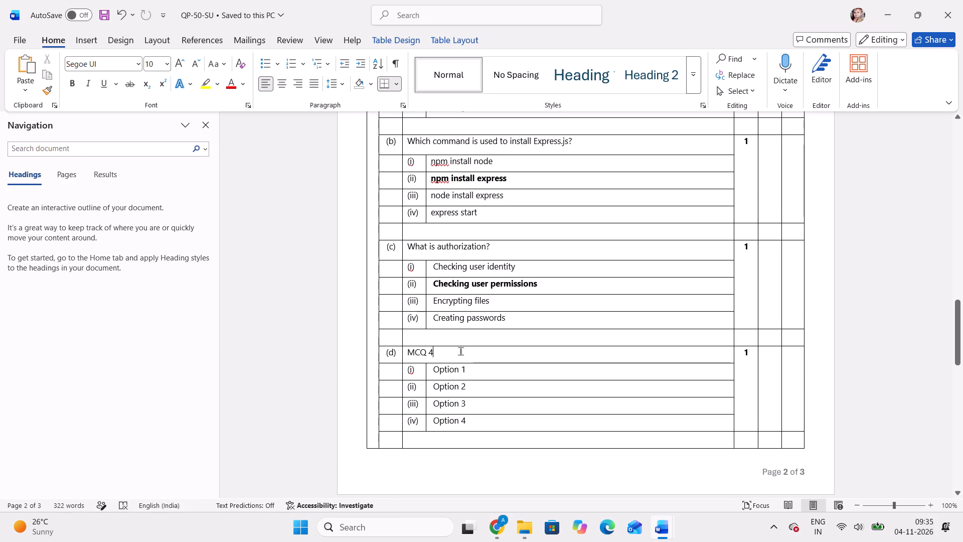
left_click_drag(467, 353, 409, 356)
key("BackSpace")
key("ctrl+v")
key("ctrl+s")
Highlight the question "Which technology enables full-duplex communication between client and server?" in yellow in QB.
key("alt+Tab")
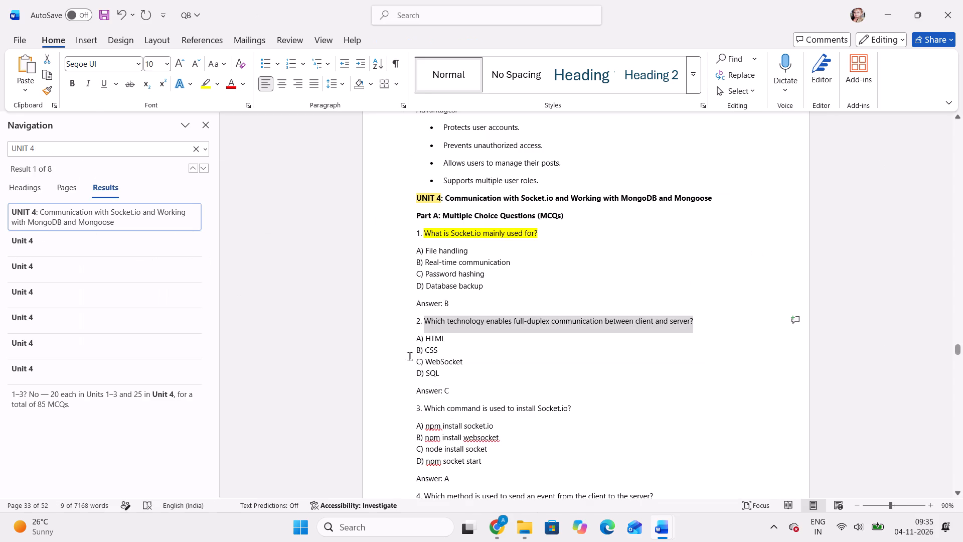
left_click(205, 82)
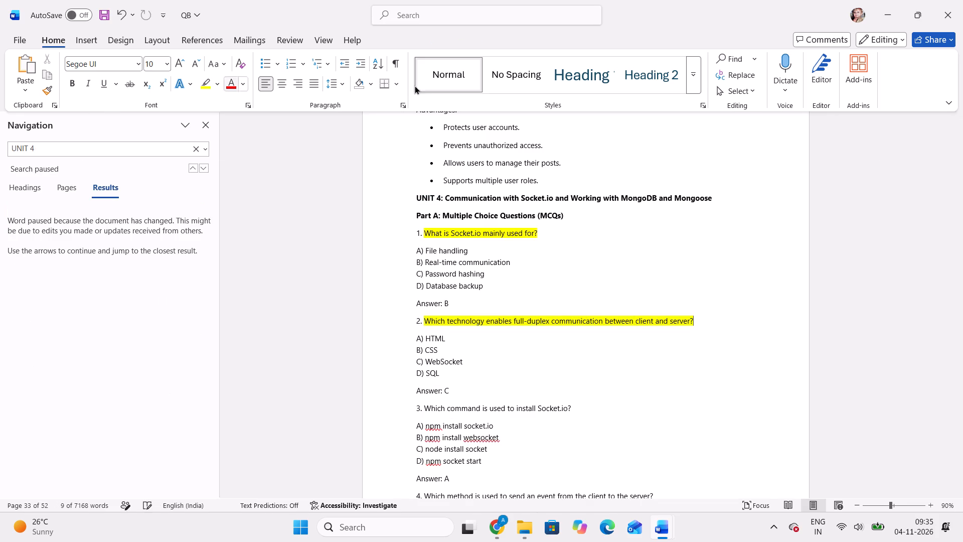
Replace Option 1 of question 2(d) in QP-50-SU with "HTML" from QB.
left_click(958, 351)
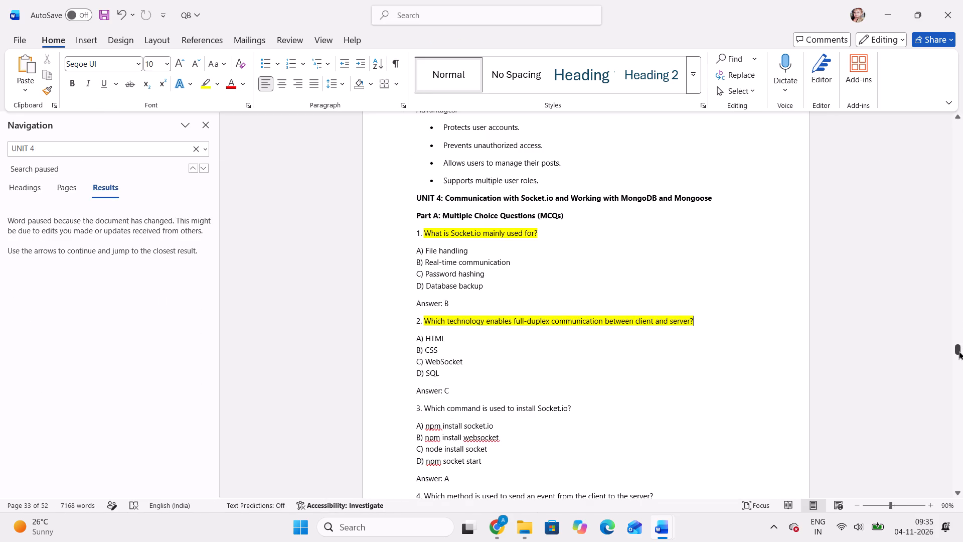
double_click(440, 336)
key("ctrl+c")
key("alt+Tab")
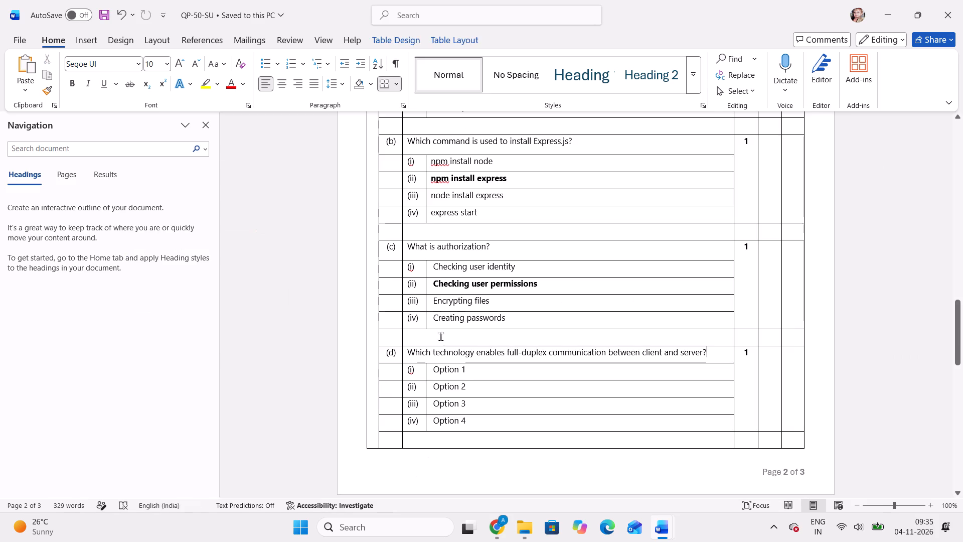
left_click_drag(469, 374, 435, 376)
key("BackSpace")
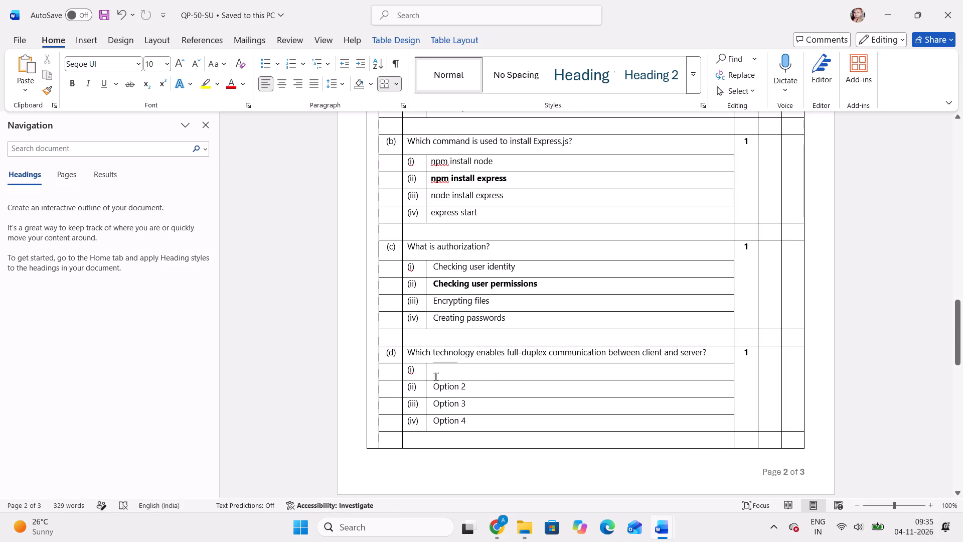
key("ctrl+v")
Replace Option 2 of question 2(d) in QP-50-SU with "CSS" from QB.
key("alt+Tab")
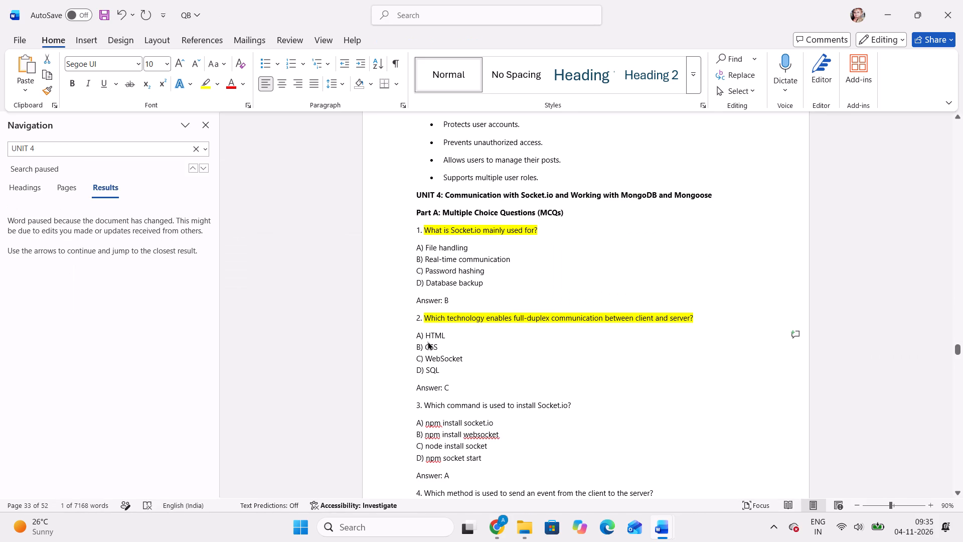
double_click(429, 346)
key("ctrl+c")
key("alt+Tab")
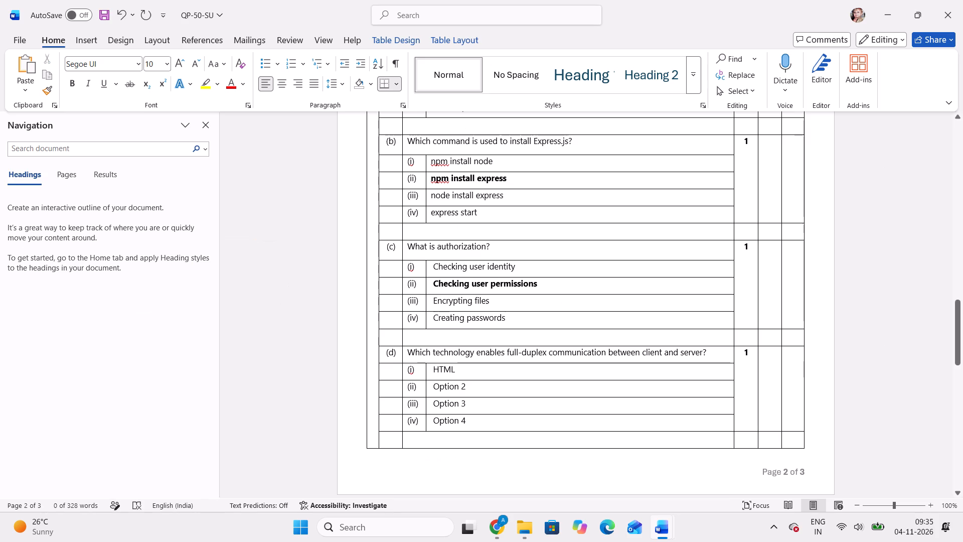
left_click_drag(474, 385, 437, 388)
key("BackSpace")
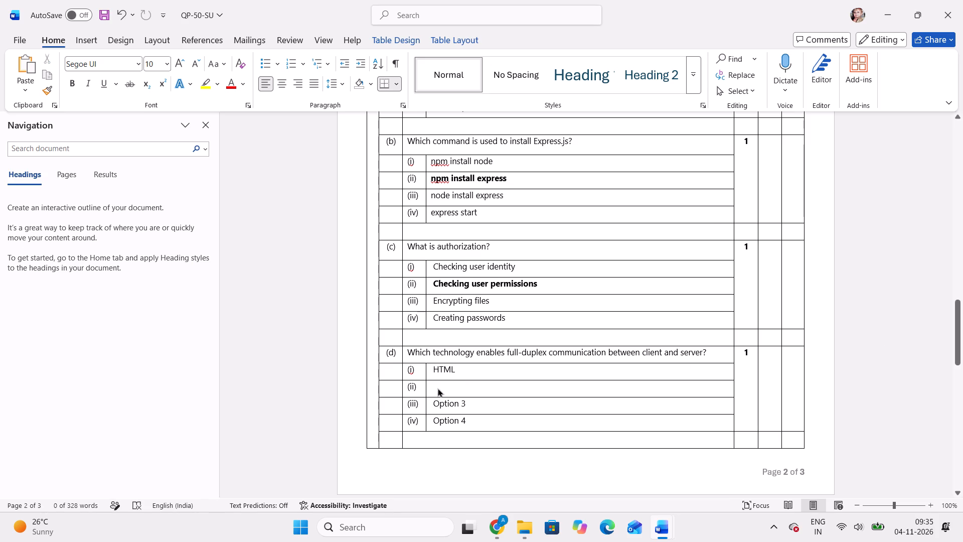
key("ctrl+v")
Replace Option 3 of question 2(d) in QP-50-SU with "WebSocket" from QB.
key("alt+Tab")
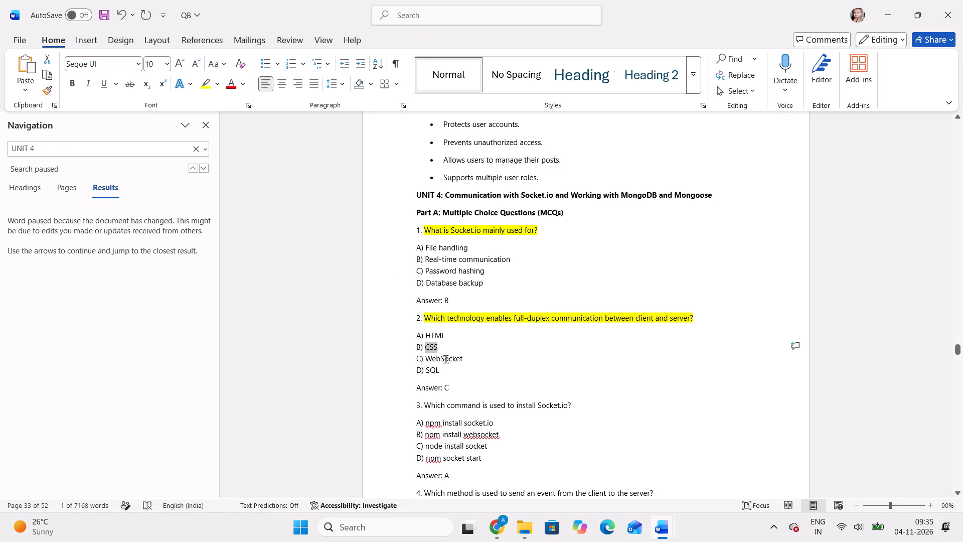
double_click(445, 356)
key("ctrl+c")
key("alt+Tab")
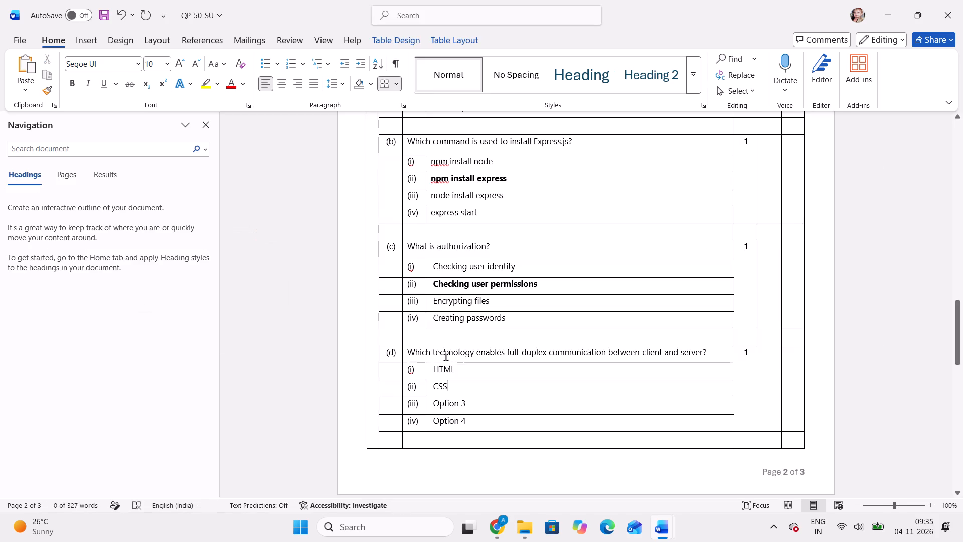
left_click_drag(469, 404, 438, 405)
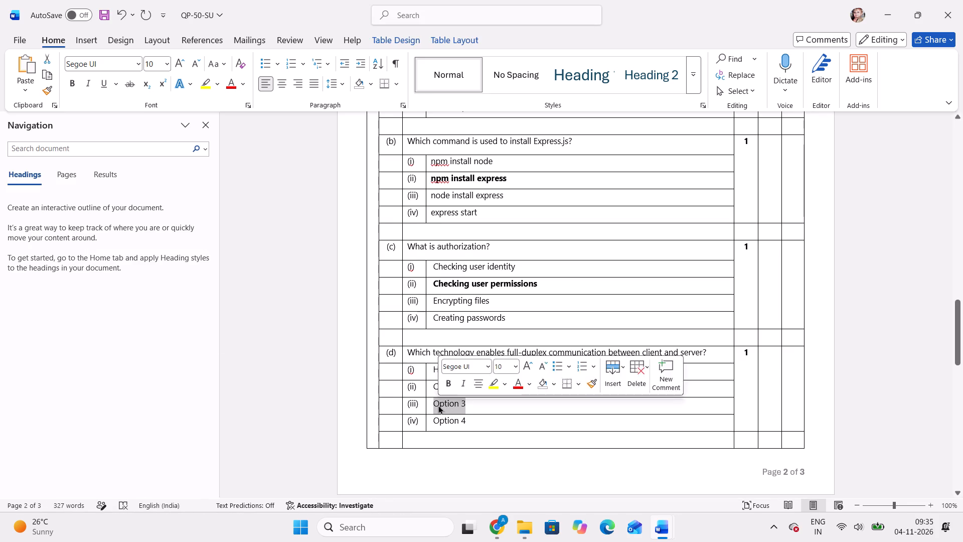
key("ctrl+v")
Bold "WebSocket" as the answer to question 2(d) and save QP-50-SU.
key("ctrl+shift+Left")
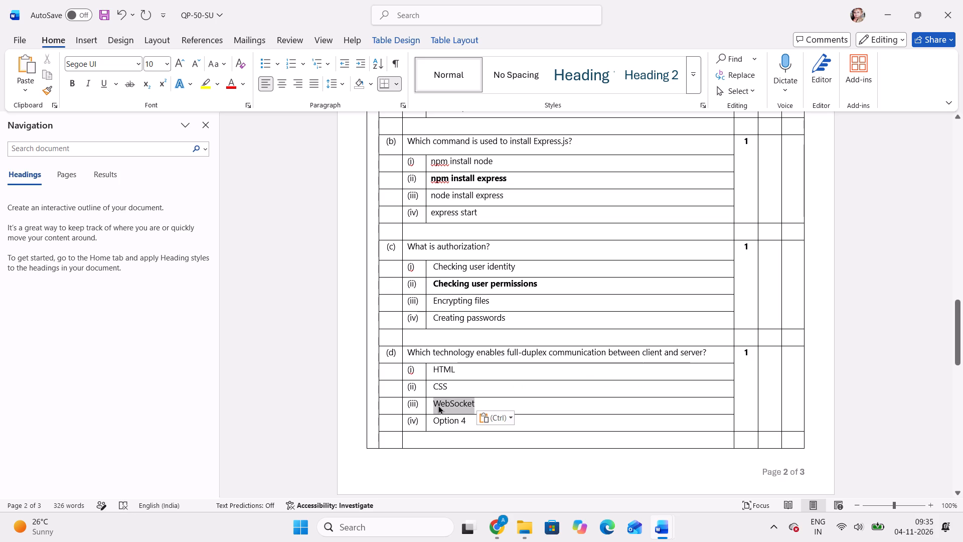
key("ctrl+b")
key("ctrl+s")
Replace Option 4 of question 2(d) in QP-50-SU with "SQL" from QB and save QP-50-SU.
key("alt+Tab")
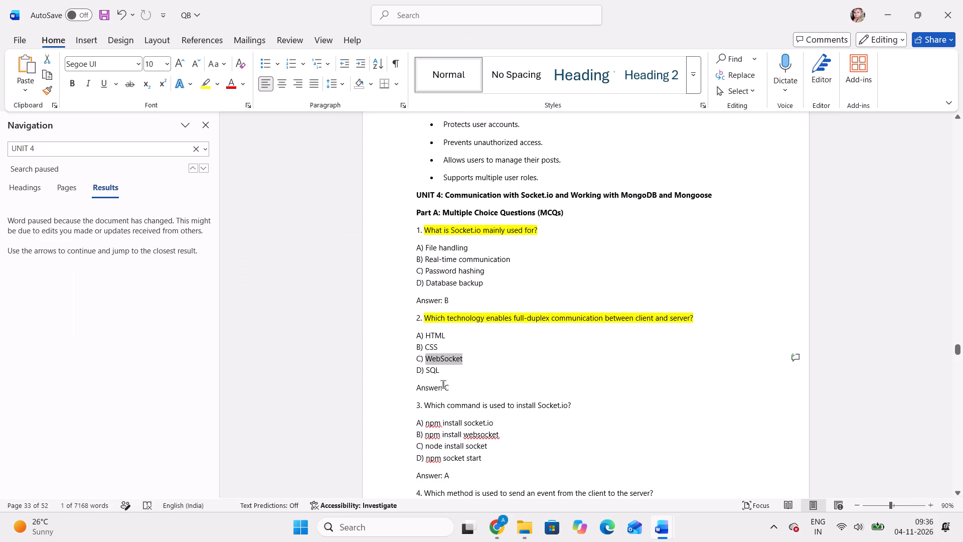
double_click(429, 367)
key("ctrl+c")
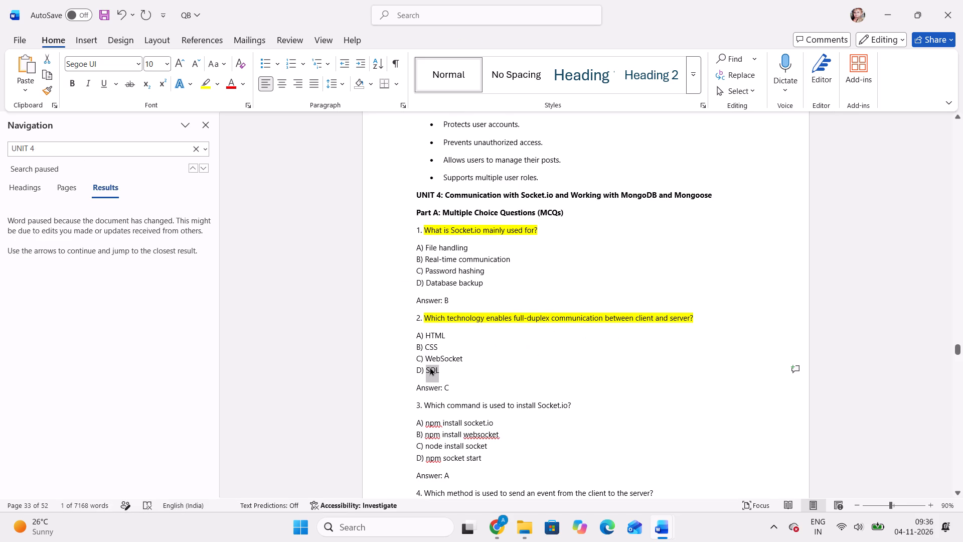
key("alt+Tab")
left_click(478, 418)
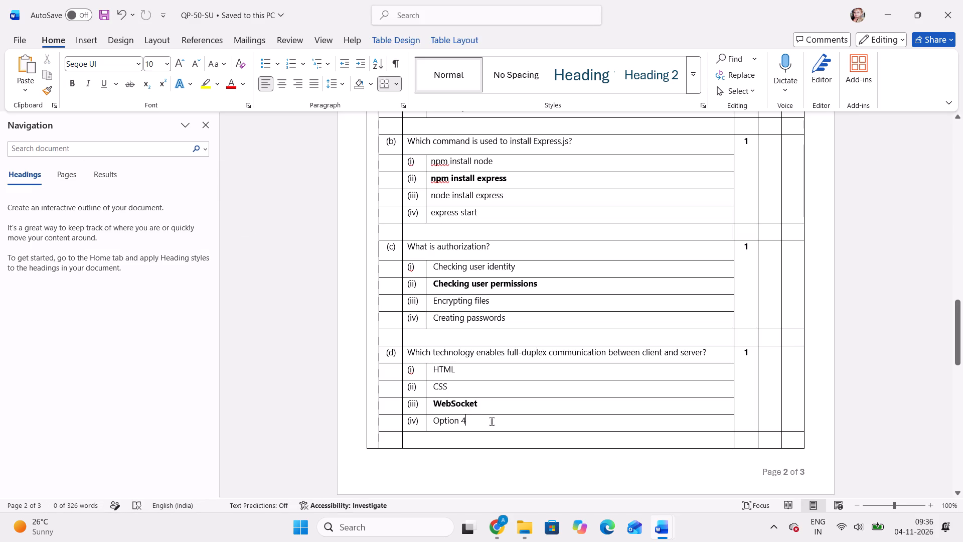
left_click_drag(492, 421, 440, 422)
key("BackSpace")
key("ctrl+v")
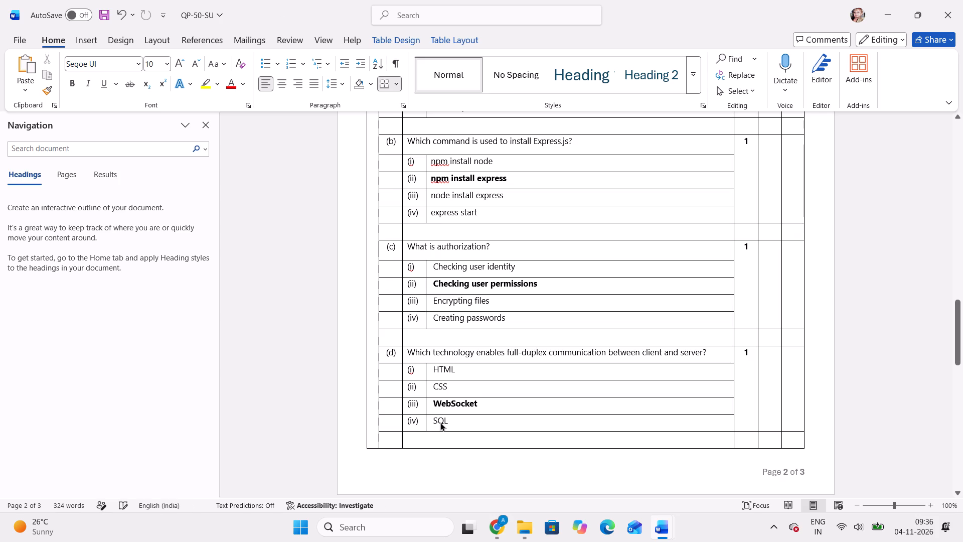
key("ctrl+s")
key("ctrl+s")
Switch to QB and save it with the newly highlighted UNIT 4 question.
key("alt+Tab")
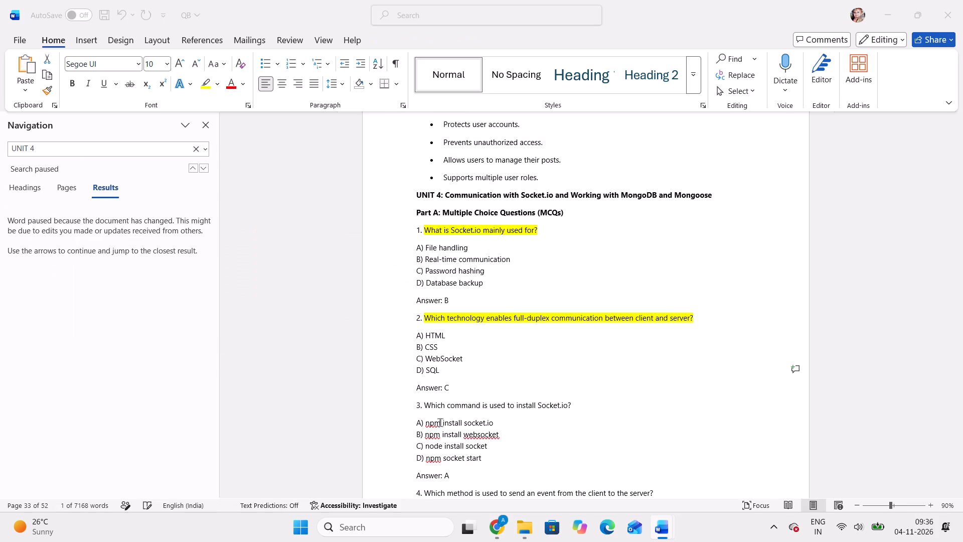
left_click(475, 355)
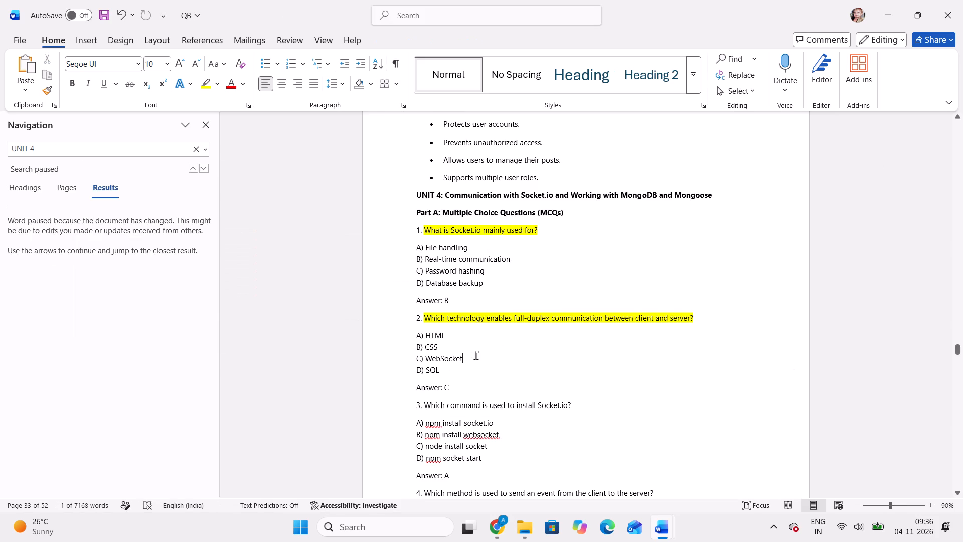
left_click(956, 347)
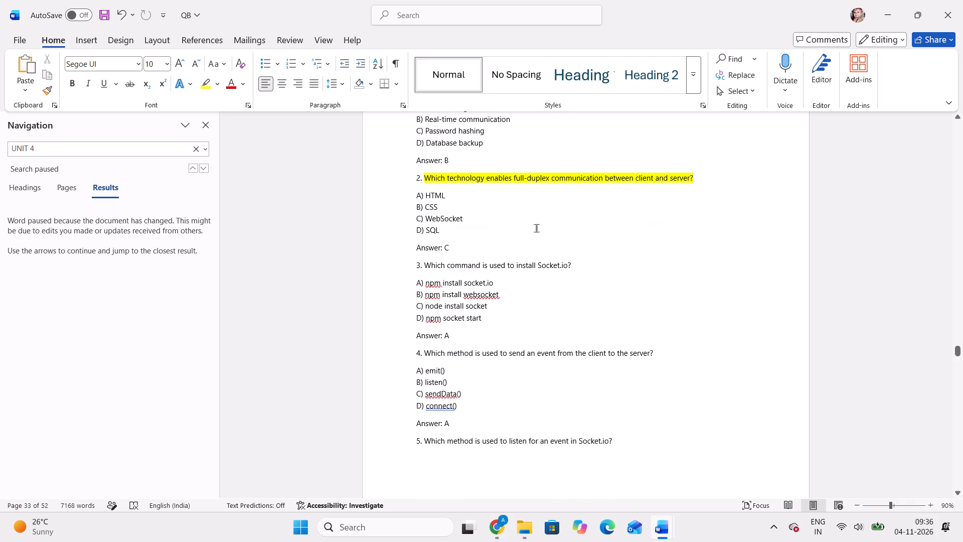
left_click(452, 225)
left_click(484, 214)
left_click(437, 208)
left_click(464, 193)
key("ctrl+s")
Replace MCQ 5 of question 2(e) in QP-50-SU with "Which command is used to install Socket.io?" from QB, without a trailing blank line, and save.
key("alt+Tab")
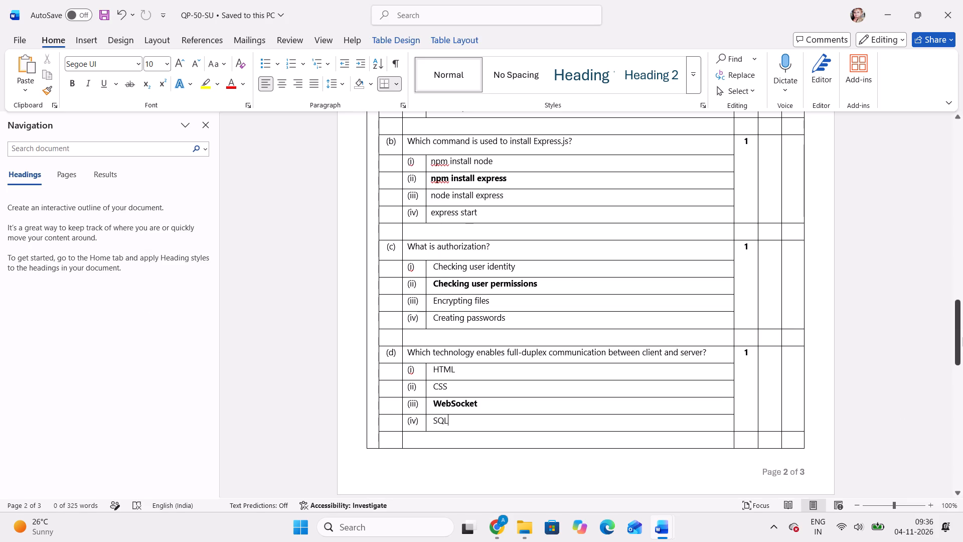
left_click_drag(962, 337, 961, 388)
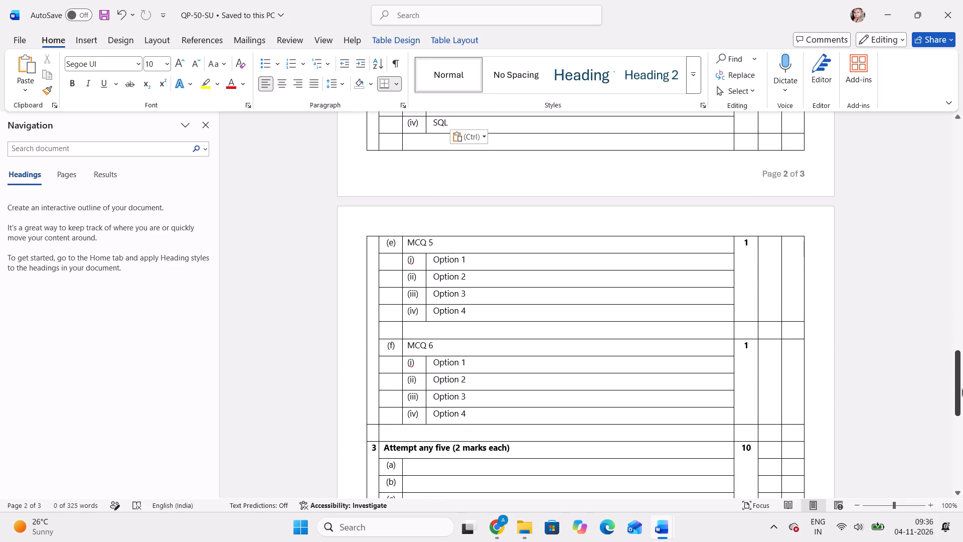
key("ctrl+s")
key("alt+Tab")
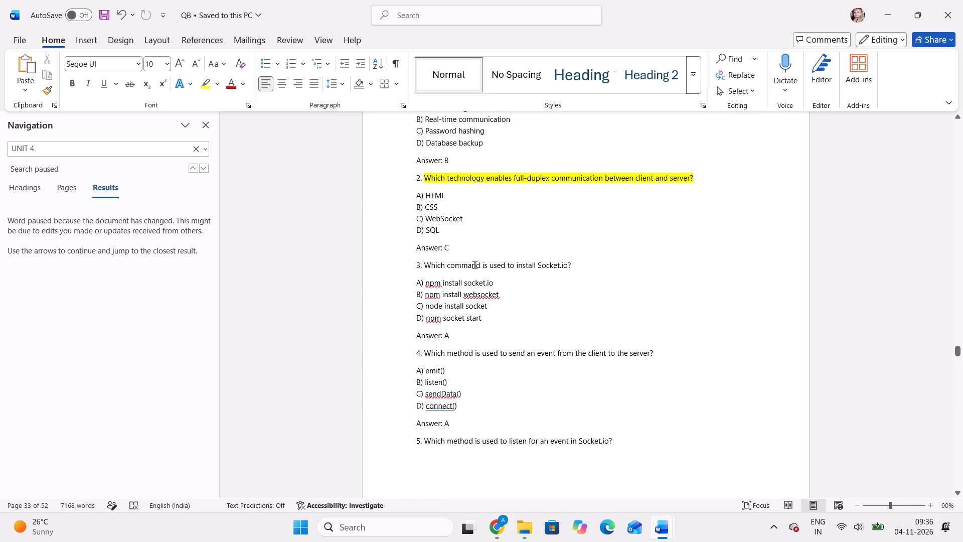
left_click_drag(426, 266, 498, 268)
left_click_drag(498, 268, 581, 262)
key("ctrl+c")
key("alt+Tab")
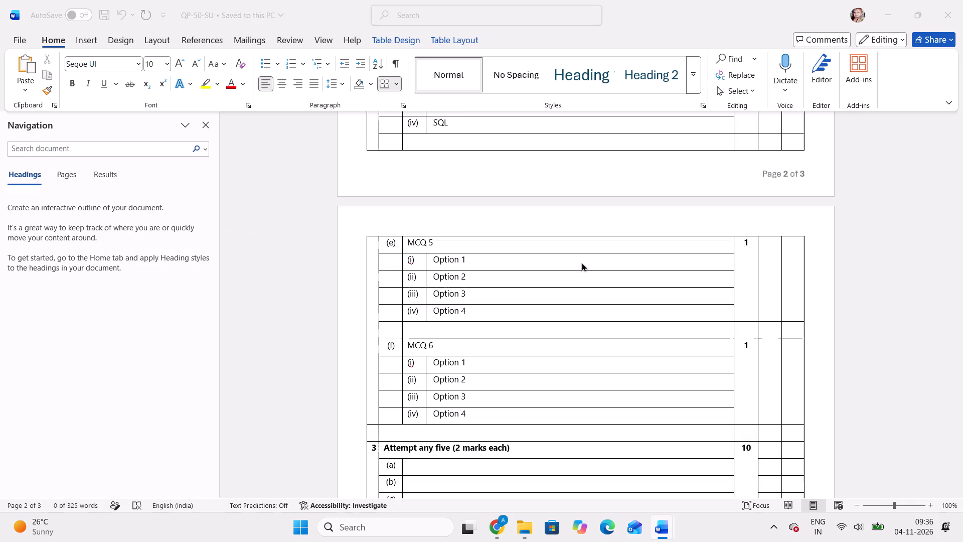
left_click_drag(439, 245, 414, 244)
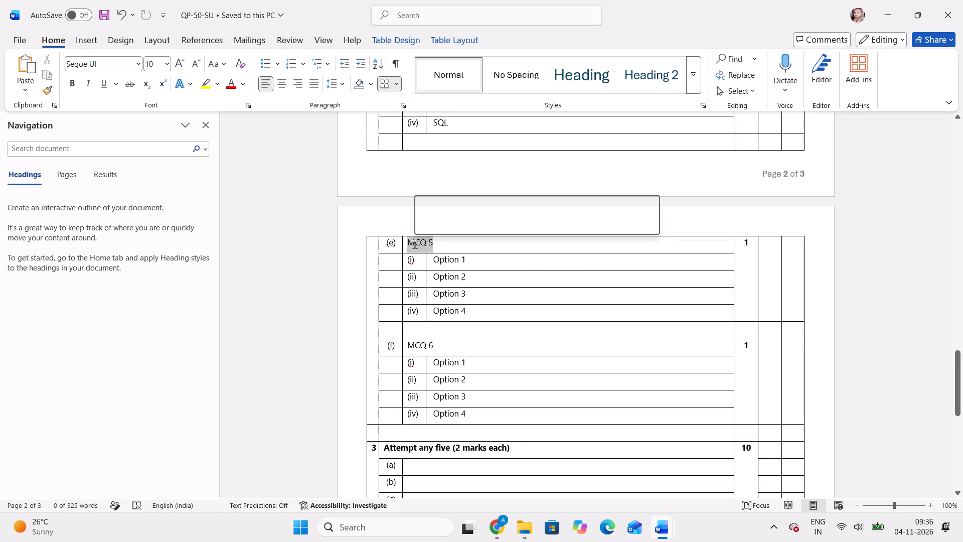
key("BackSpace")
key("ctrl+v")
key("BackSpace")
key("ctrl+s")
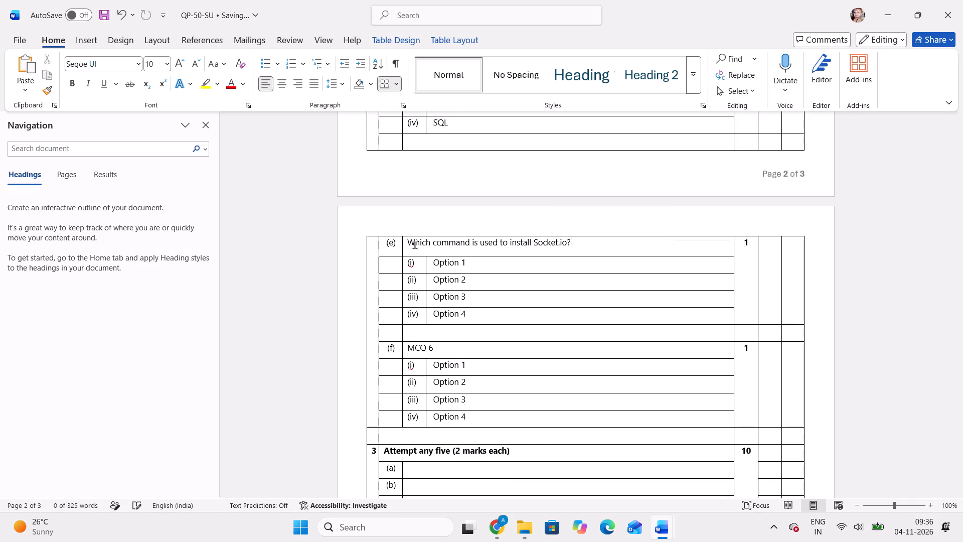
Bold answer A "npm install socket.io" in QB, copy it over Option 1 of question 2(e) in QP-50-SU, and save.
key("alt+Tab")
left_click_drag(504, 280, 463, 285)
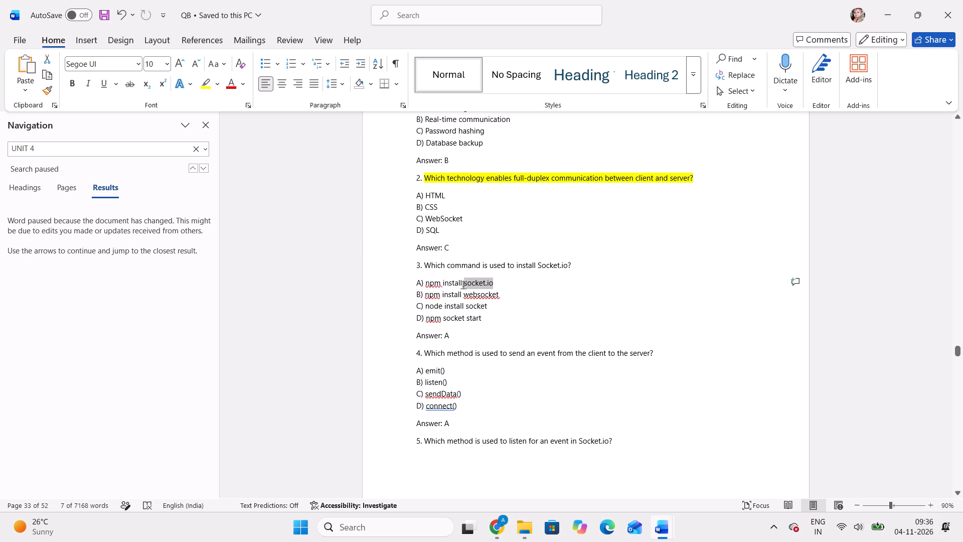
left_click_drag(463, 285, 430, 287)
key("ctrl+c")
key("ctrl+b")
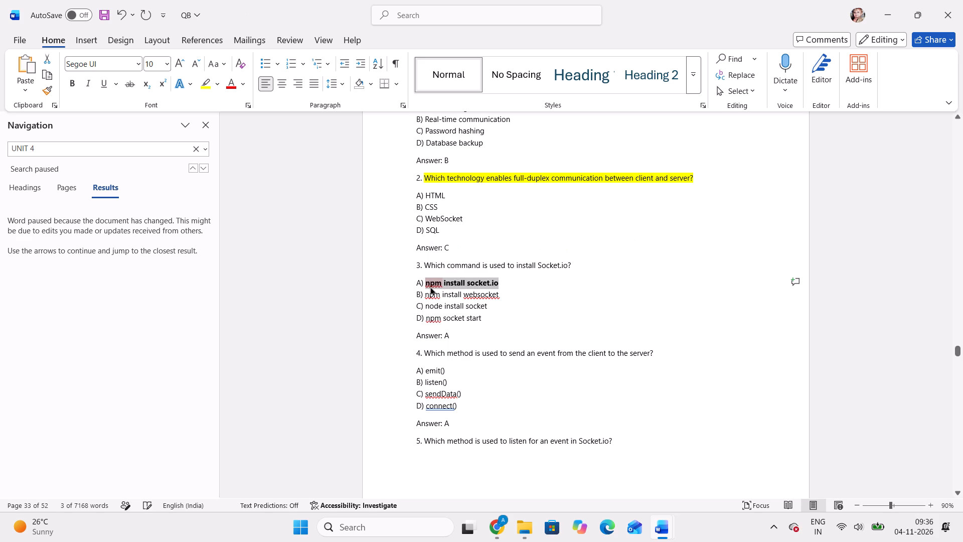
key("ctrl+c")
key("alt+Tab")
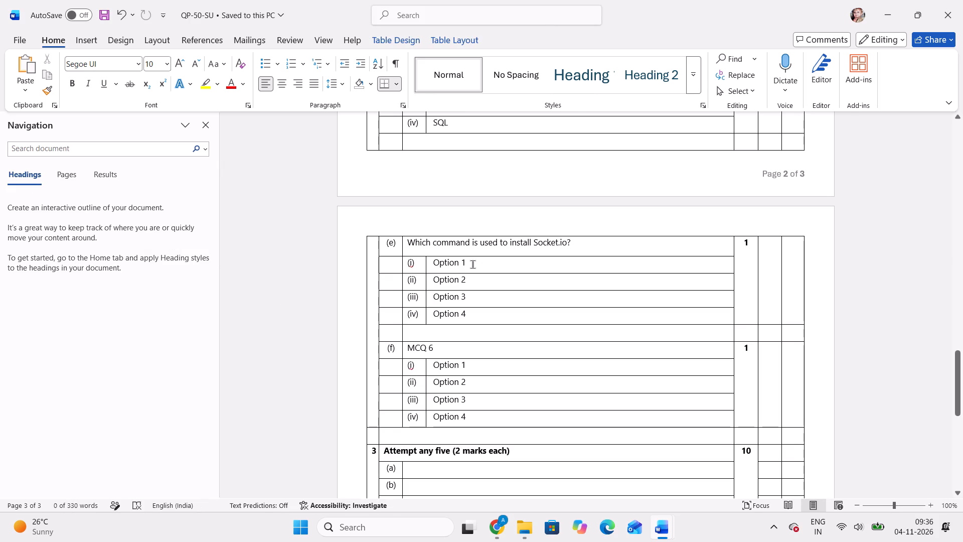
left_click_drag(472, 264, 430, 268)
key("BackSpace")
key("ctrl+v")
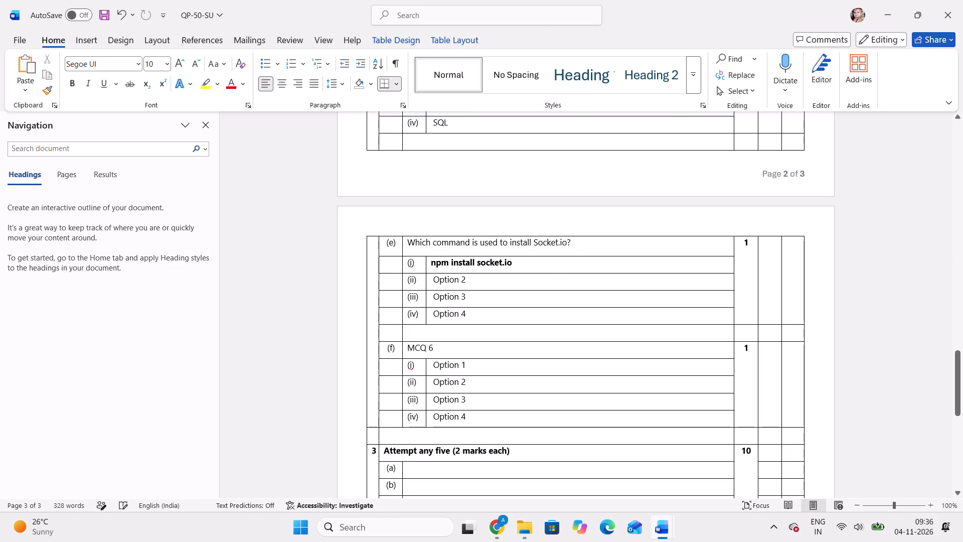
key("ctrl+s")
Replace Option 2 of question 2(e) in QP-50-SU with "npm install websocket" from QB, without a trailing blank line.
key("alt+Tab")
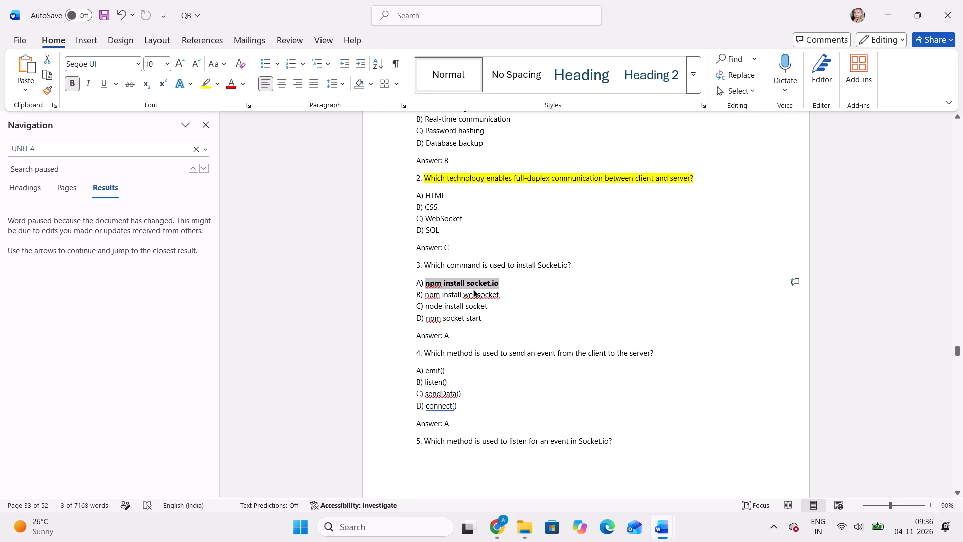
left_click_drag(510, 297, 429, 296)
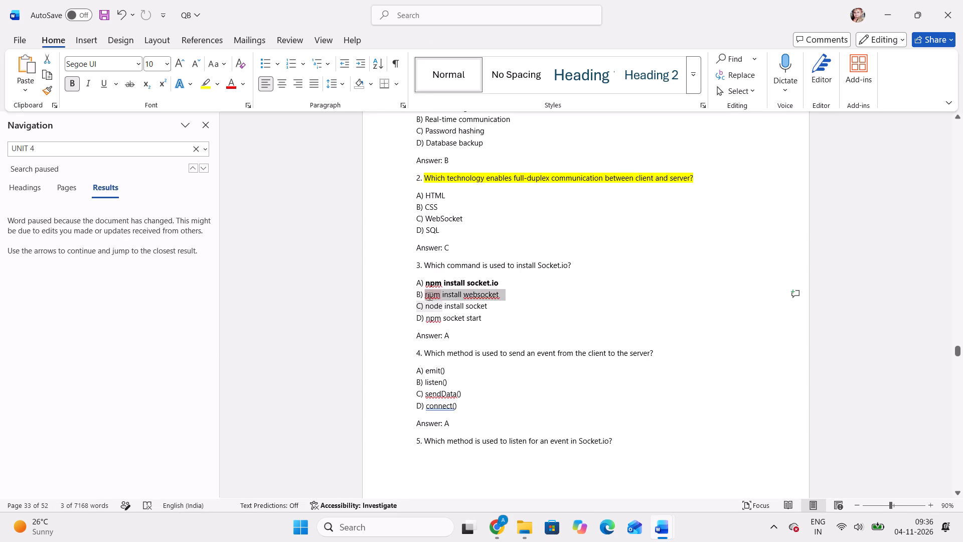
left_click_drag(429, 296, 429, 296)
key("ctrl+c")
key("alt+Tab")
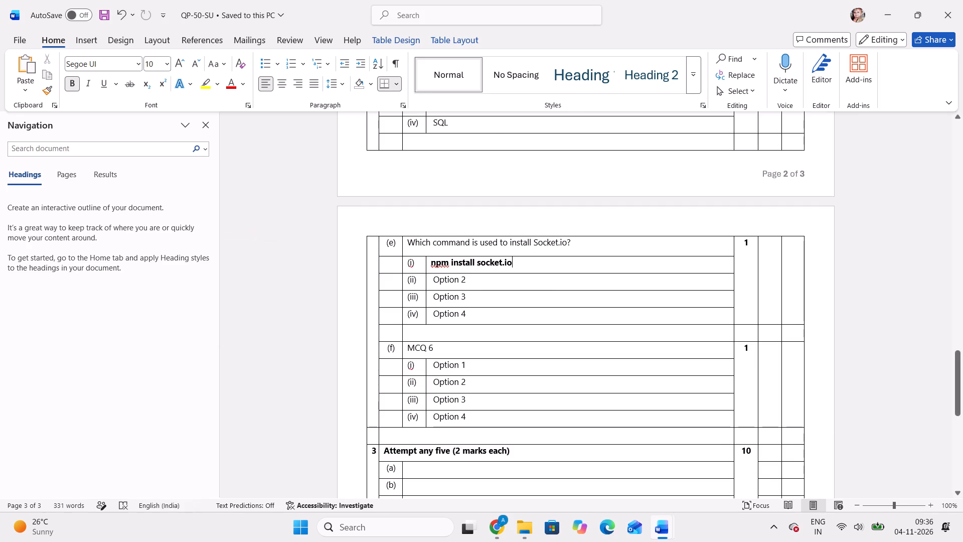
left_click_drag(474, 279, 437, 281)
key("BackSpace")
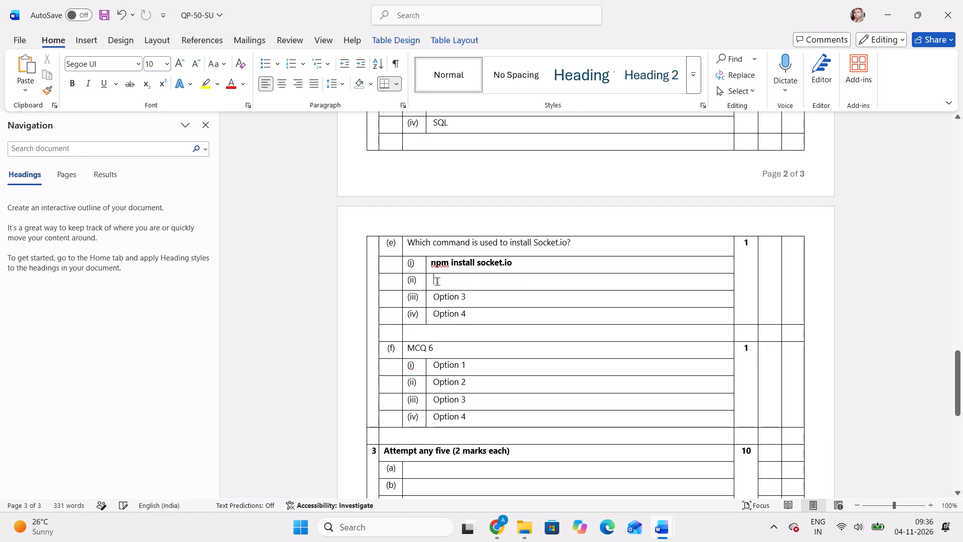
key("ctrl+v")
key("BackSpace")
Replace Option 3 of question 2(e) in QP-50-SU with "node install socket" from QB and save QP-50-SU.
key("alt+Tab")
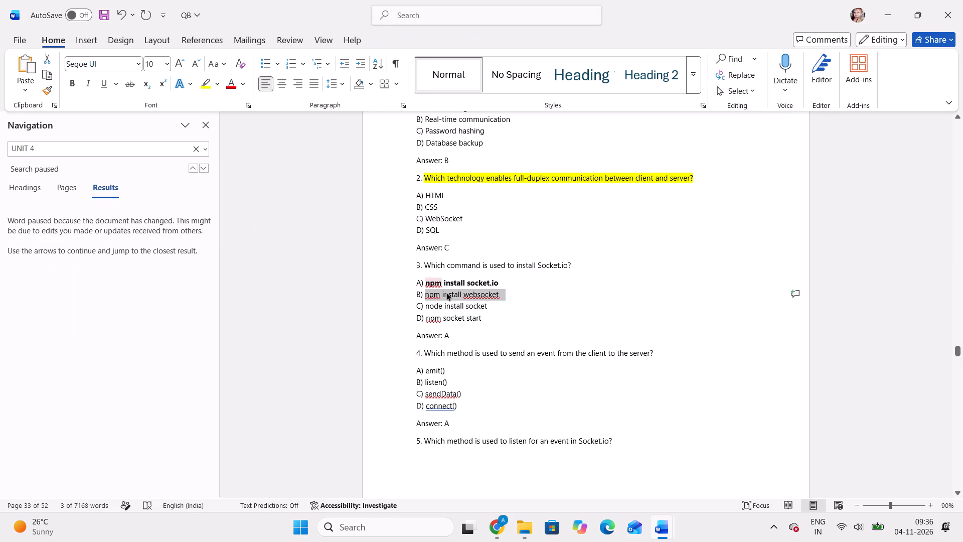
left_click_drag(493, 306, 429, 306)
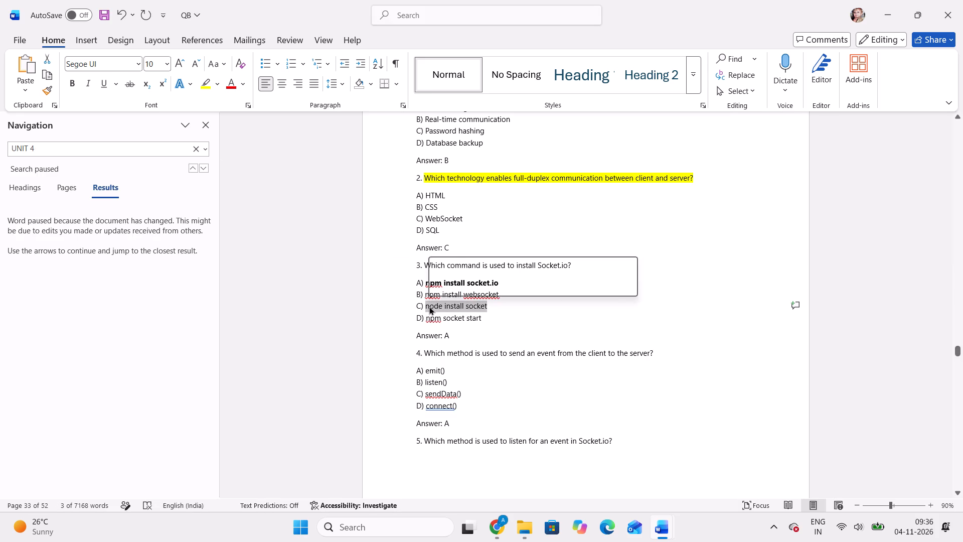
key("ctrl+c")
key("alt+Tab")
left_click_drag(478, 297, 440, 299)
key("BackSpace")
key("ctrl+v")
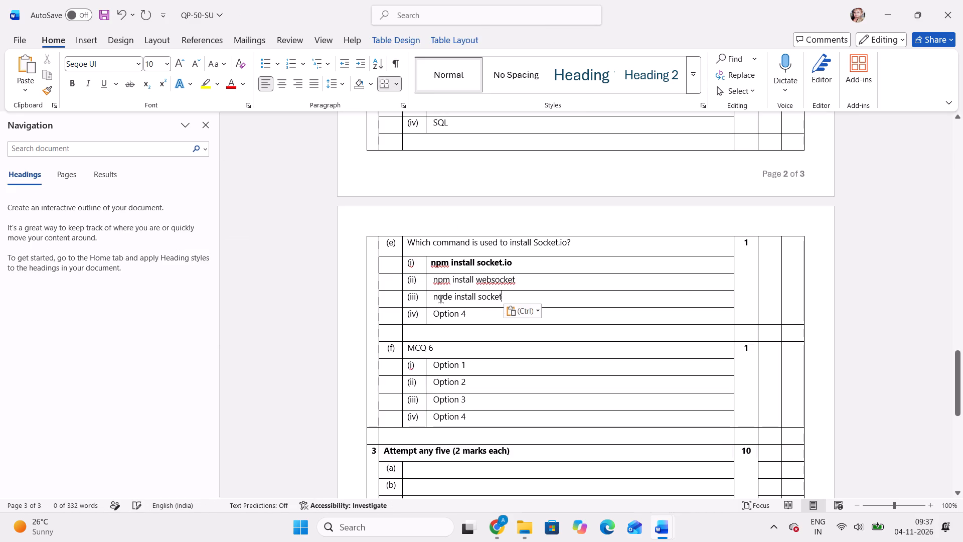
key("ctrl+s")
Replace Option 4 of question 2(e) in QP-50-SU with "npm socket start" from QB and save QP-50-SU.
key("alt+Tab")
left_click_drag(493, 319, 429, 324)
key("ctrl+c")
key("alt+Tab")
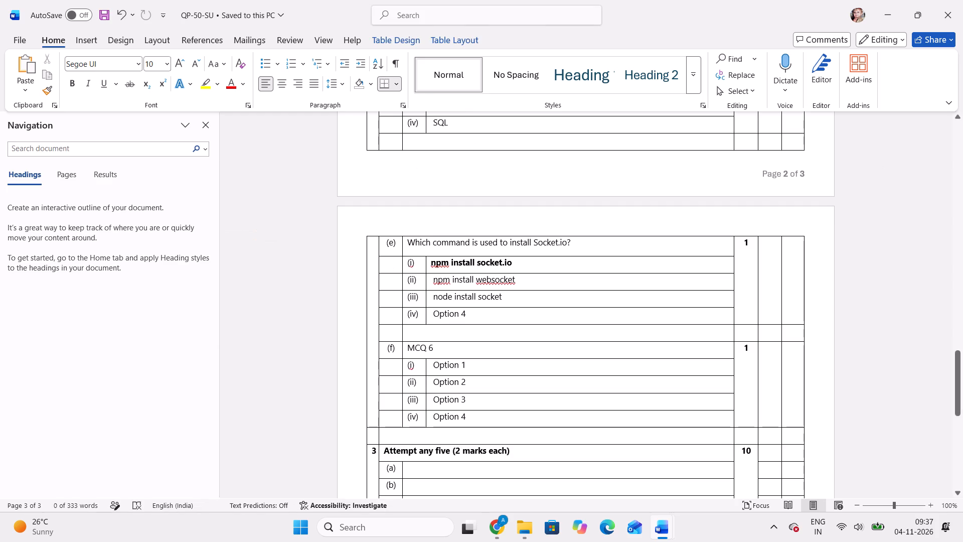
left_click_drag(477, 318, 440, 315)
key("BackSpace")
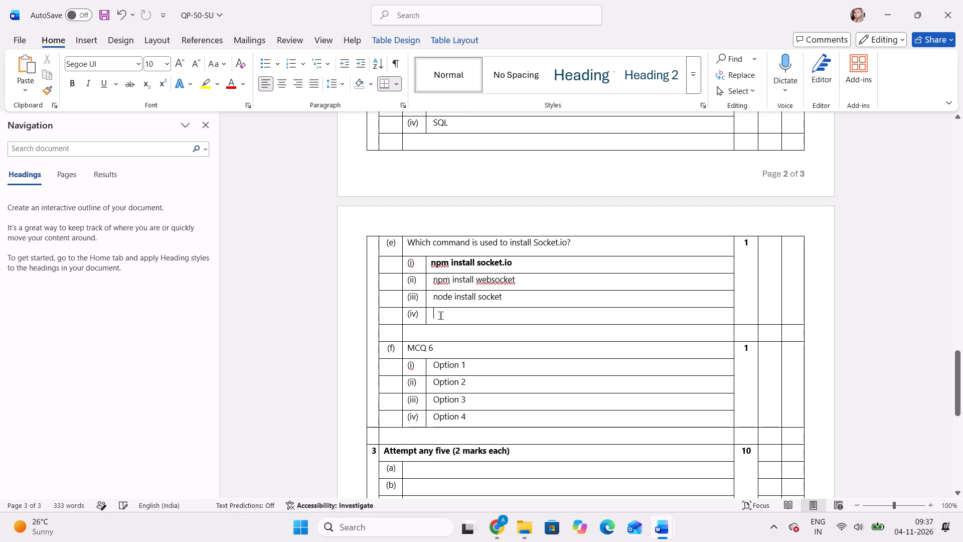
key("ctrl+v")
key("ctrl+s")
Highlight "Which command is used to install Socket.io?" in yellow in QB and save QB.
key("alt+Tab")
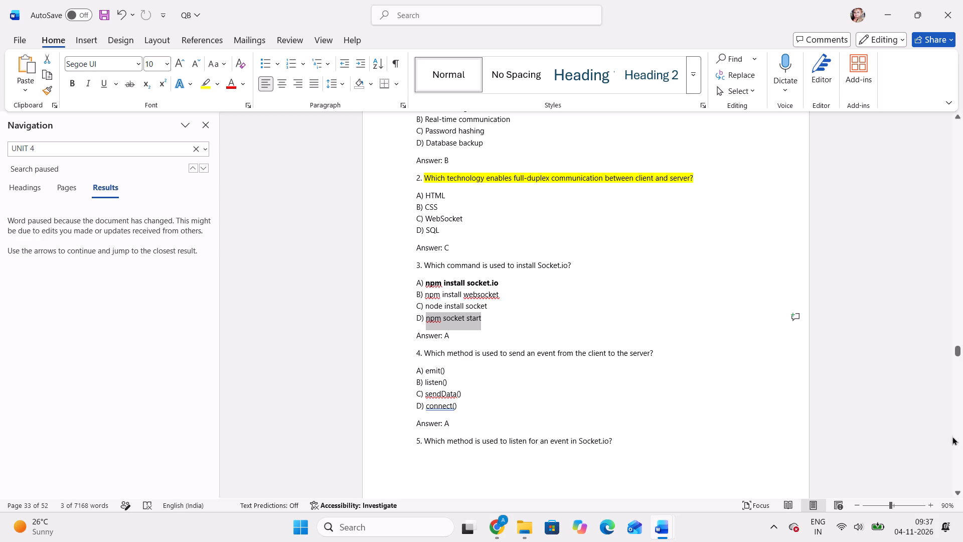
left_click(956, 350)
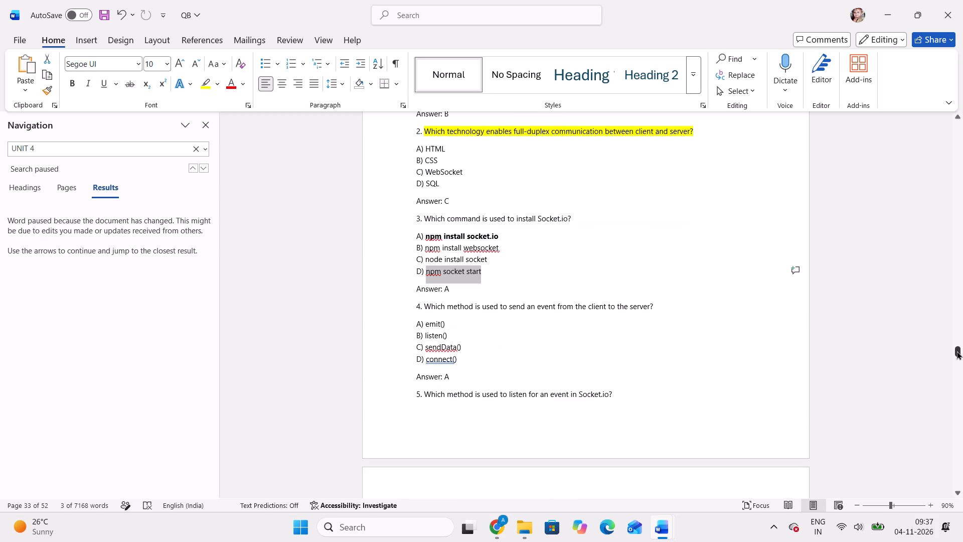
left_click_drag(579, 219, 458, 214)
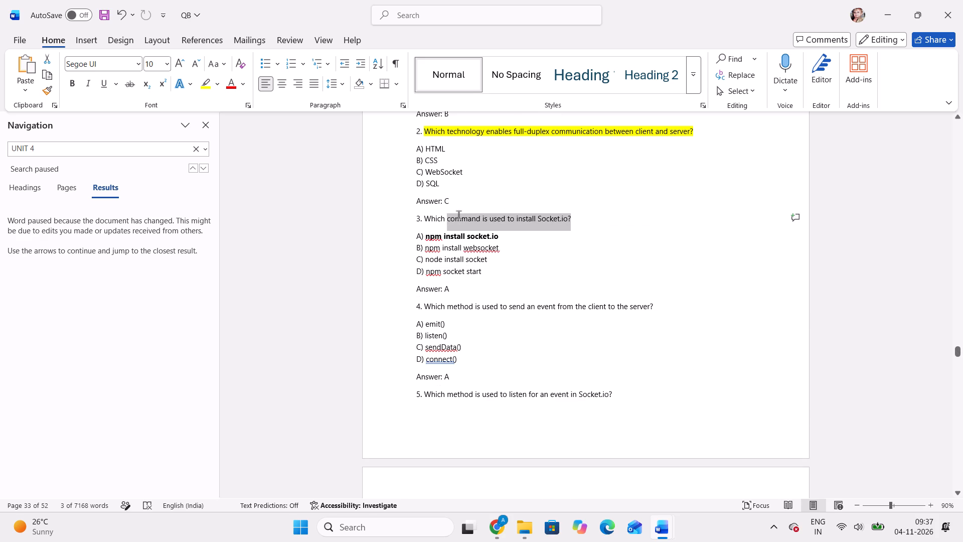
left_click_drag(458, 214, 431, 218)
left_click(487, 202)
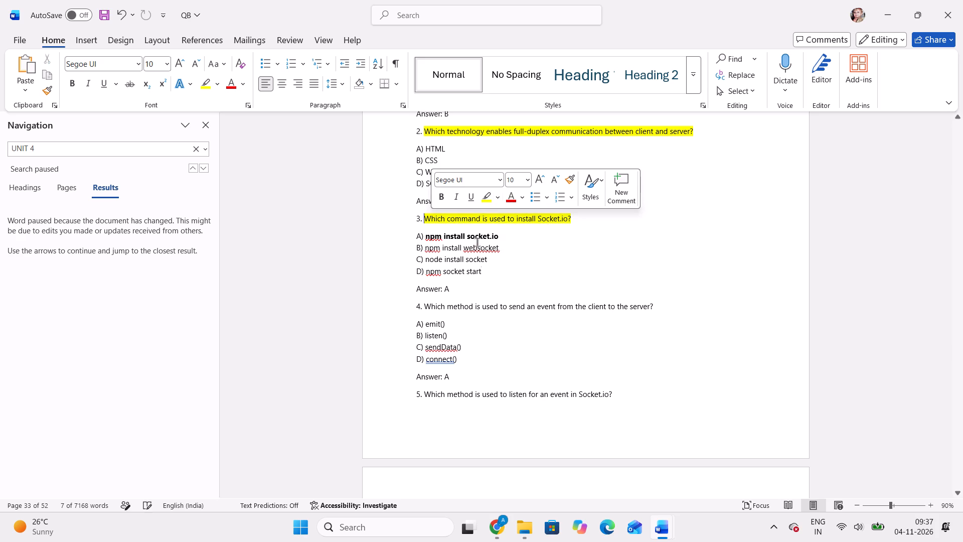
left_click(510, 290)
key("ctrl+s")
Replace MCQ 6 of question 2(f) in QP-50-SU with "Which method is used to send an event from the client to the server?" from QB and save.
key("alt+Tab")
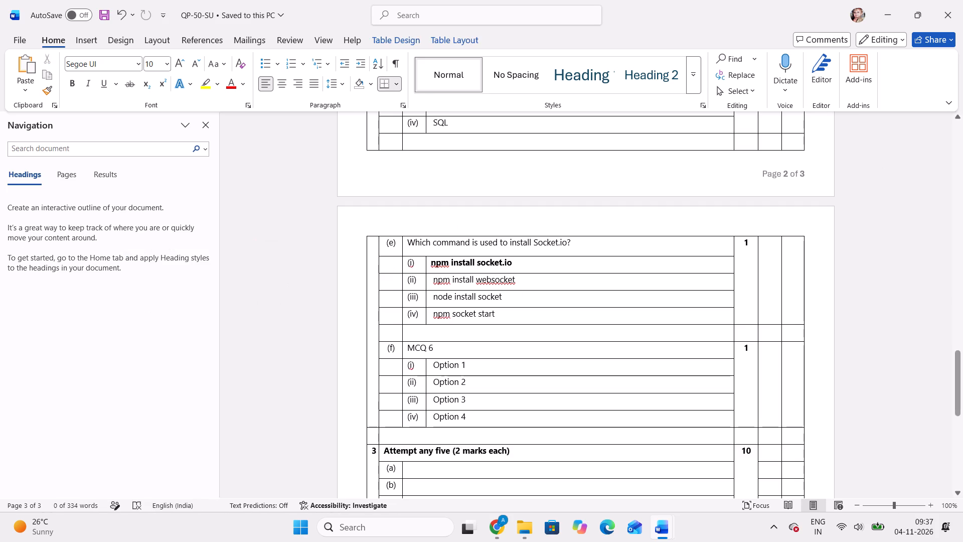
key("alt+Tab")
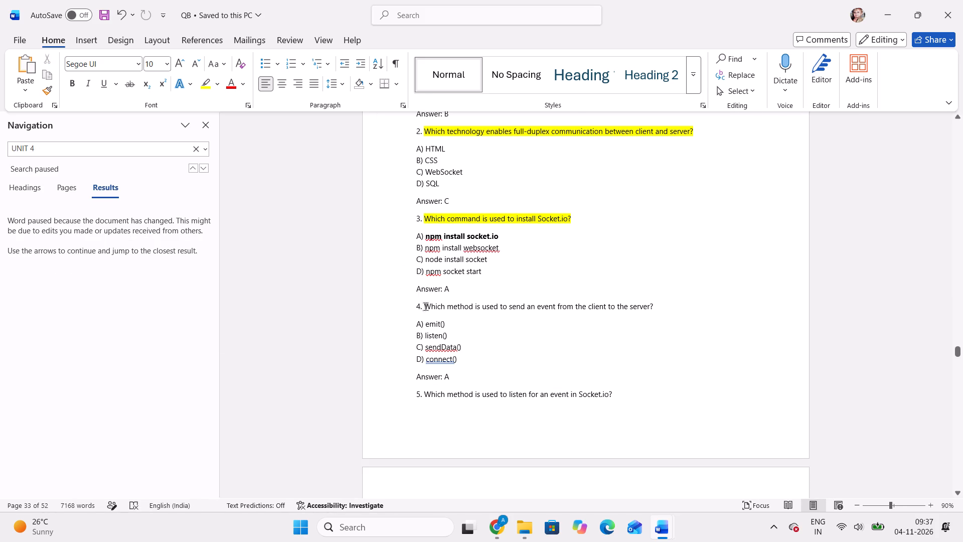
left_click_drag(665, 308, 550, 317)
left_click_drag(550, 317, 526, 312)
left_click(526, 312)
left_click_drag(426, 305, 656, 301)
left_click(661, 313)
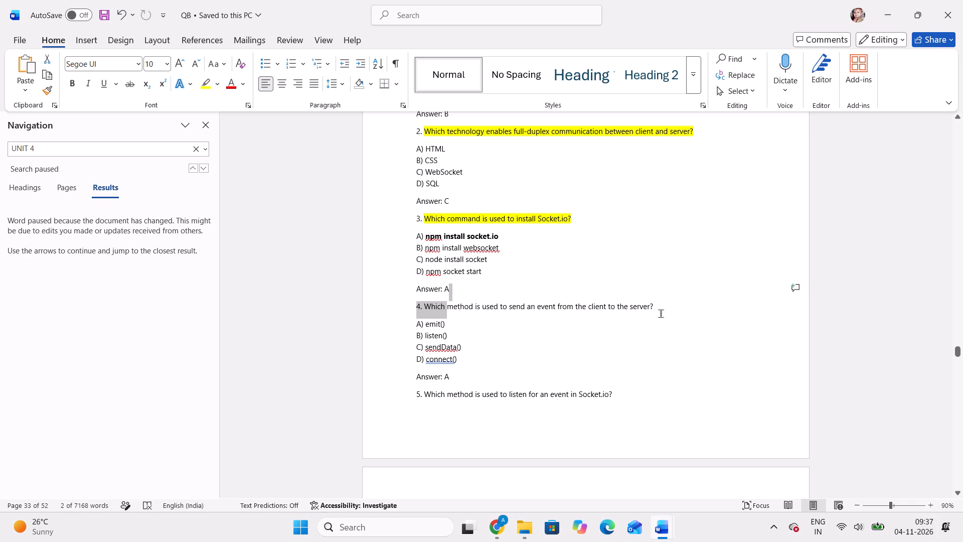
left_click_drag(675, 311, 442, 307)
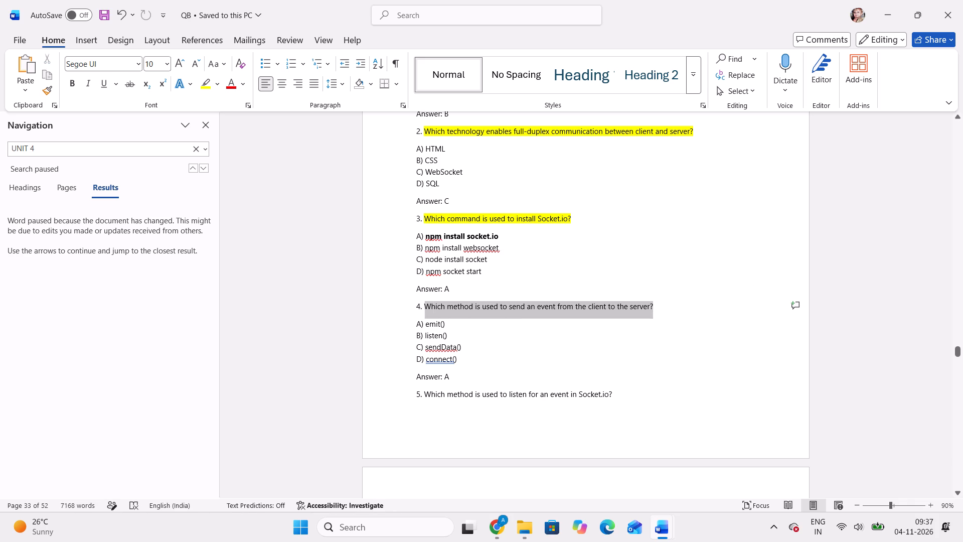
left_click_drag(442, 307, 435, 308)
key("ctrl+c")
key("alt+Tab")
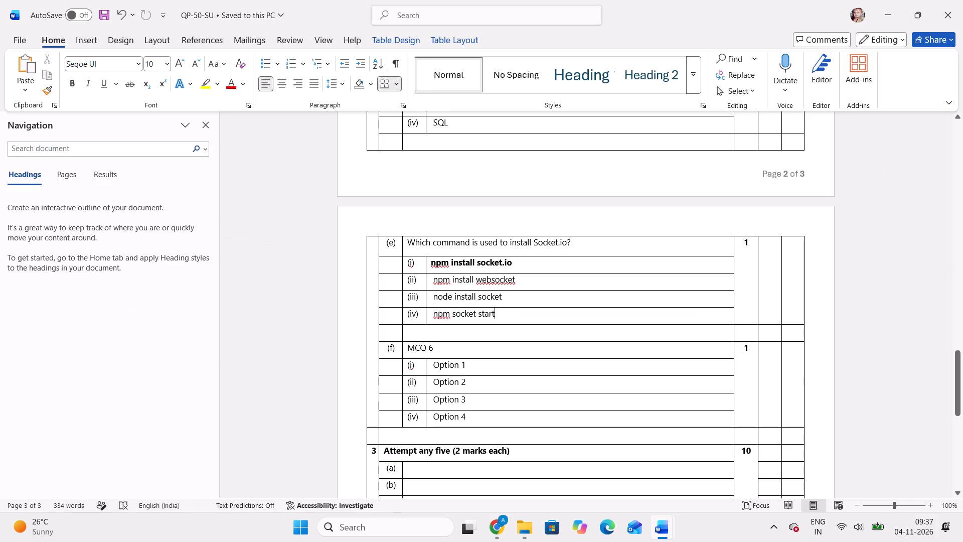
left_click_drag(445, 349, 412, 353)
key("BackSpace")
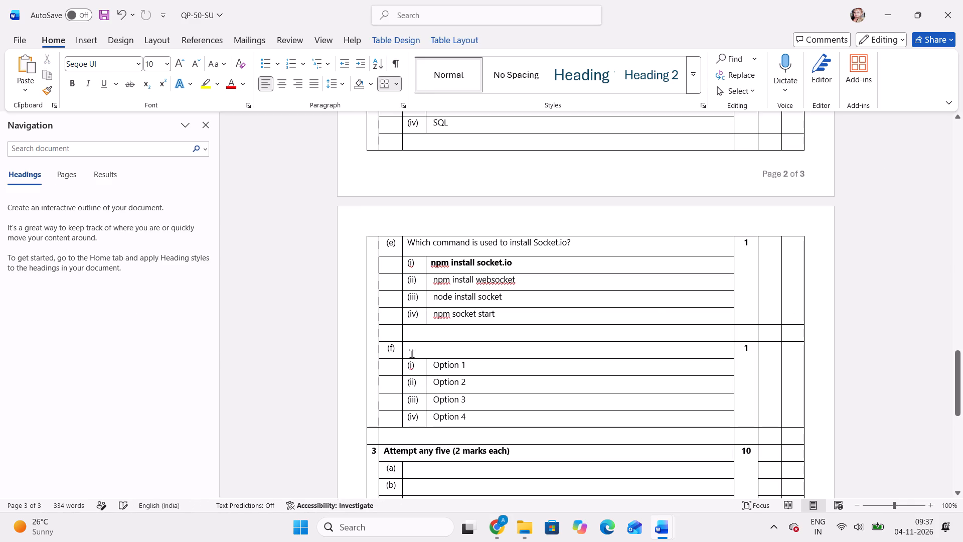
key("BackSpace")
key("ctrl+v")
key("ctrl+s")
Replace Option 1 of question 2(f) in QP-50-SU with "emit()" from QB and save QP-50-SU.
key("alt+Tab")
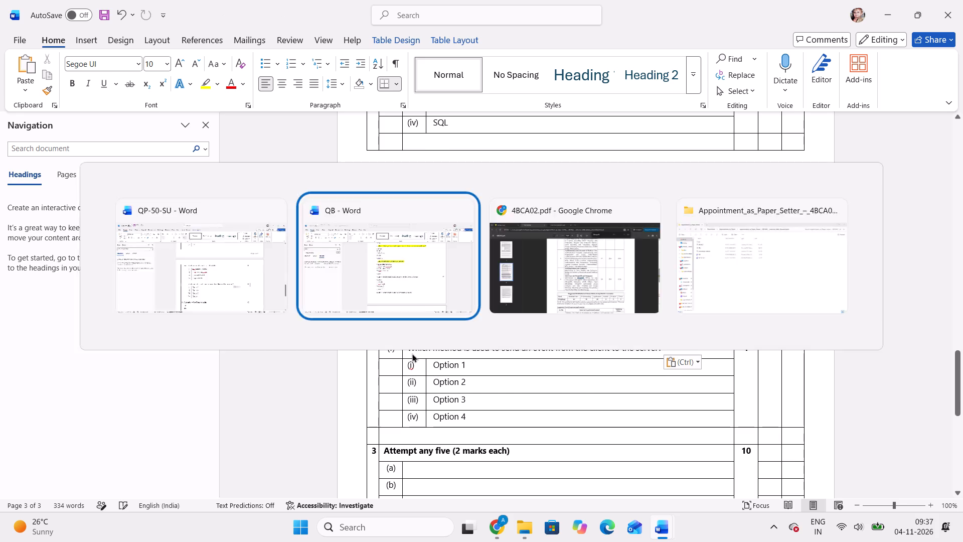
left_click_drag(449, 326, 425, 326)
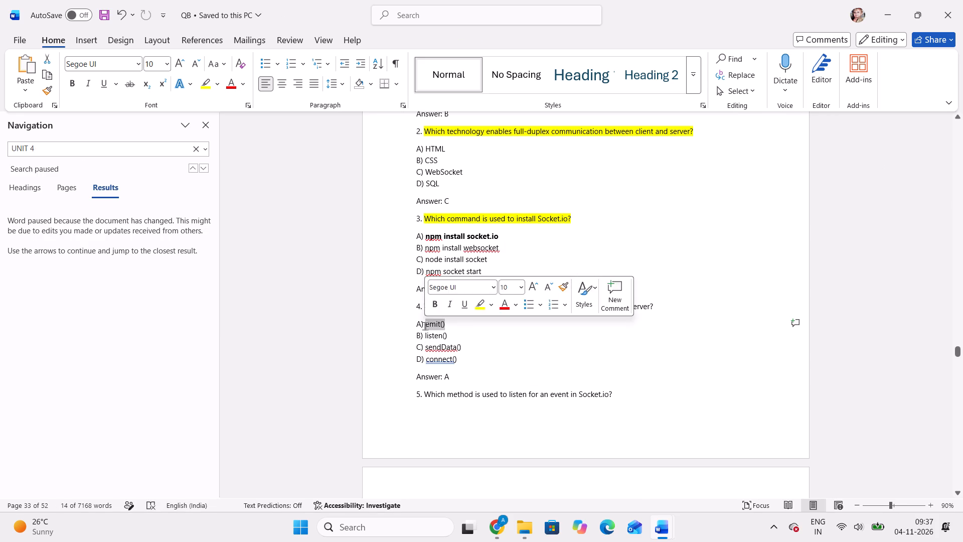
key("ctrl+c")
key("alt+Tab")
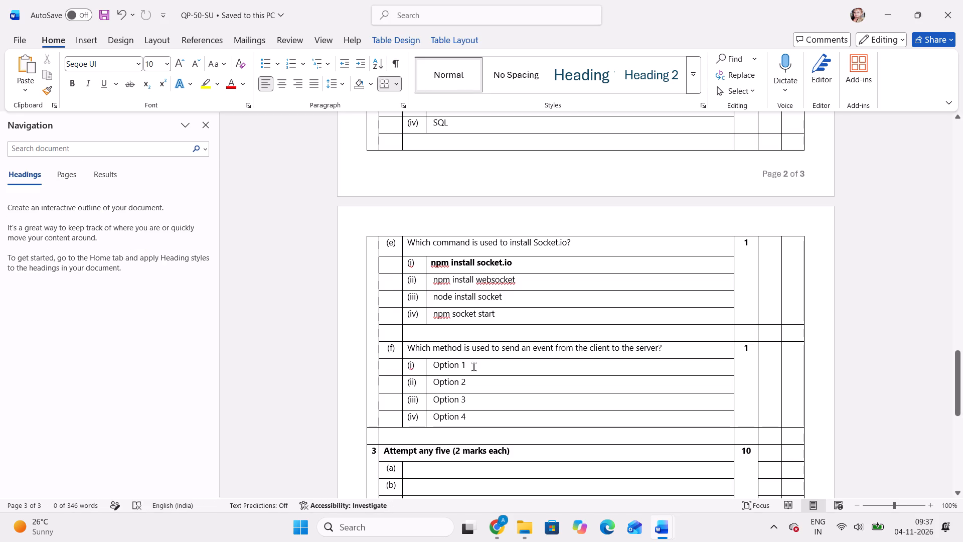
left_click_drag(473, 366, 432, 369)
key("BackSpace")
key("BackSpace")
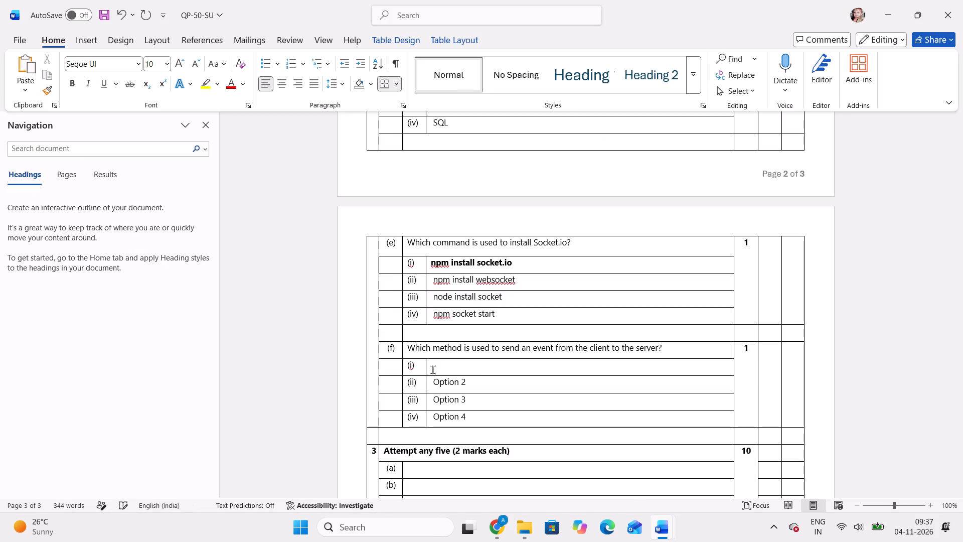
key("BackSpace")
key("ctrl+v")
key("ctrl+s")
Bold the whole of "emit()" as the answer to question 2(f) in QP-50-SU and save.
key("alt+Tab")
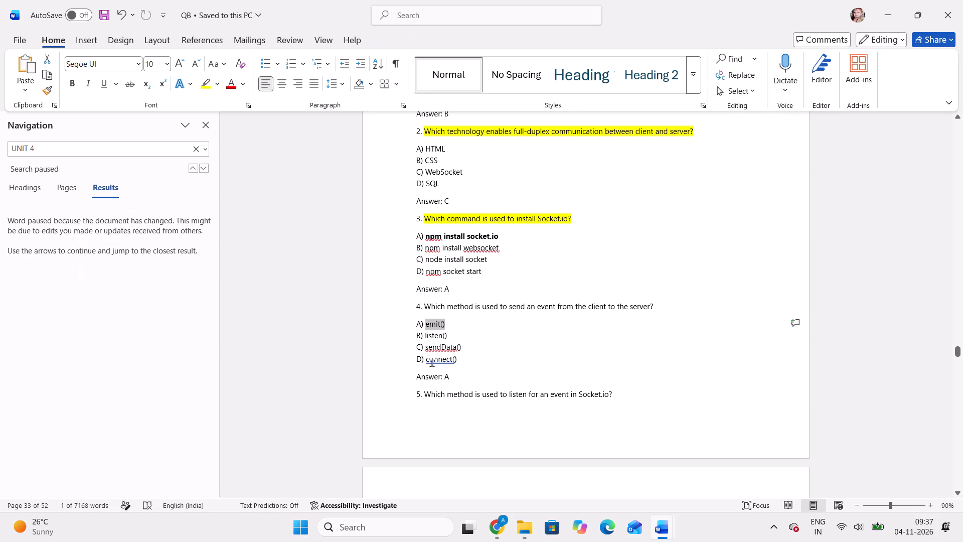
key("alt+Tab")
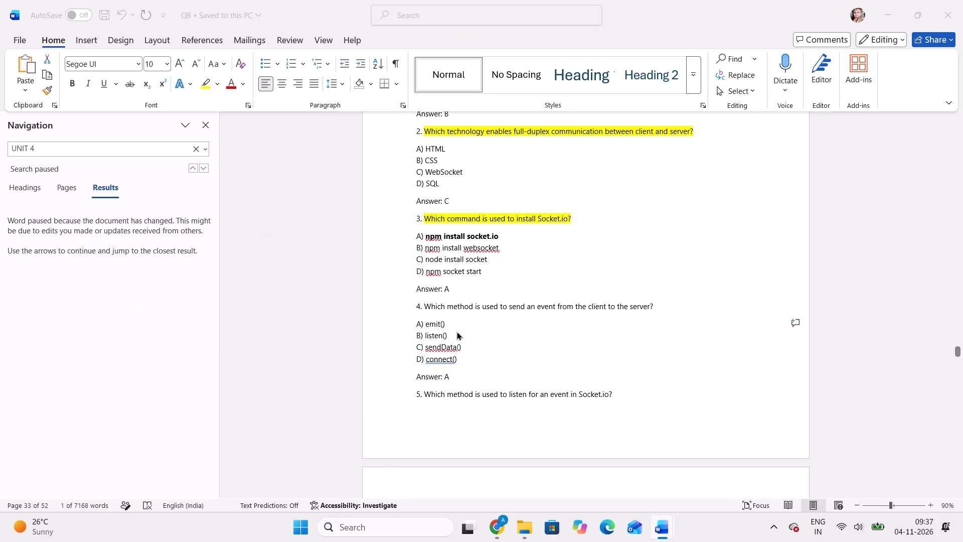
key("ctrl+shift+Left")
key("ctrl+shift+Left")
key("ctrl+shift+Left")
key("ctrl+shift+Right")
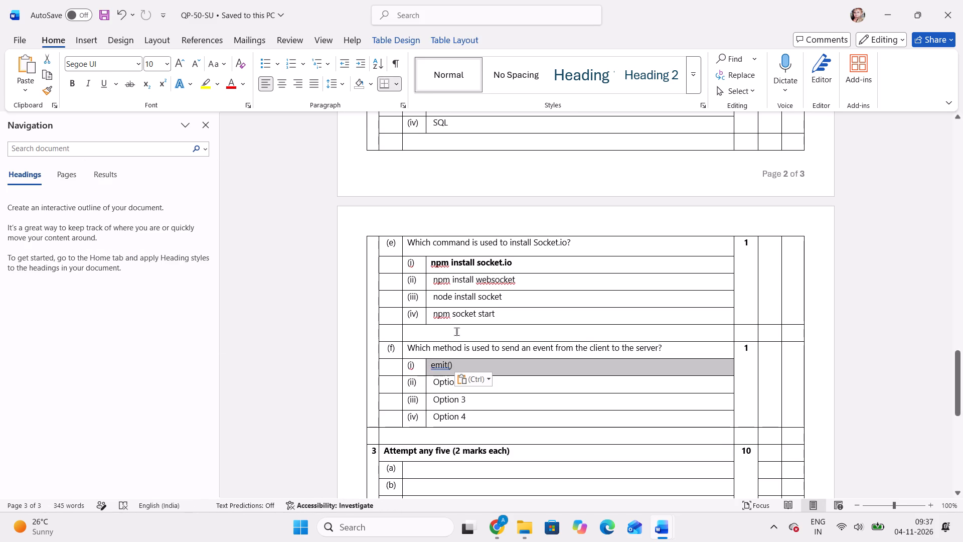
key("ctrl+b")
key("Right")
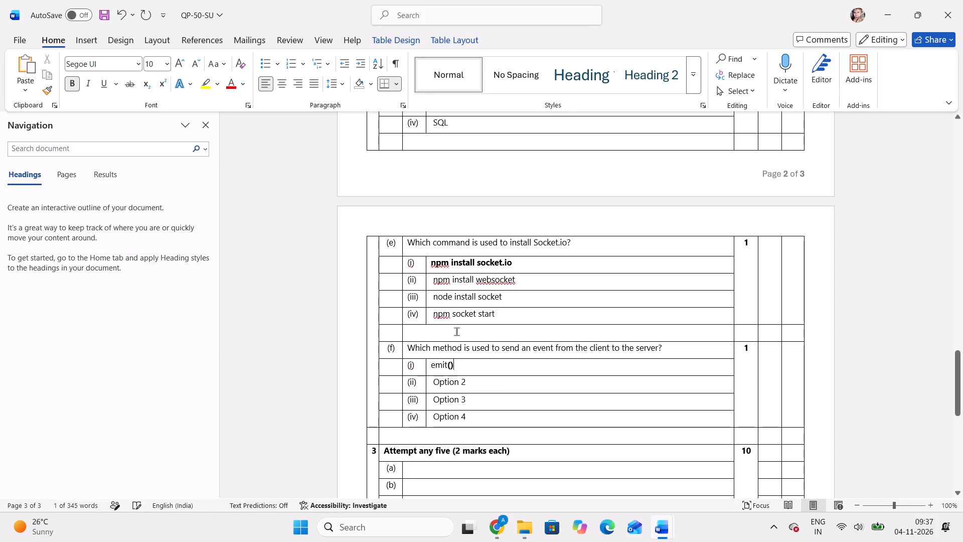
key("Left")
key("Left")
key("shift+Left")
key("shift+Left")
key("shift+Left")
key("shift+Left")
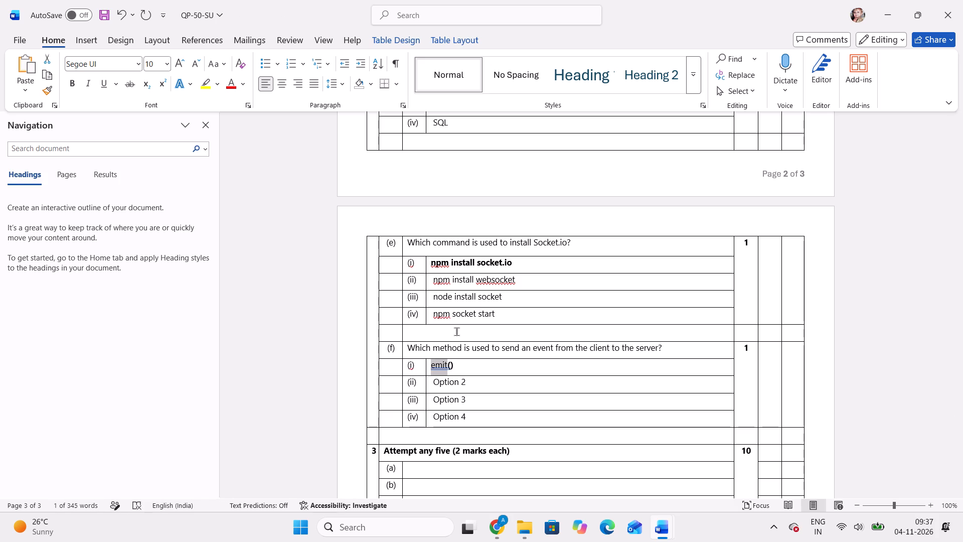
key("ctrl+b")
key("Right")
key("ctrl+s")
Replace Option 2 of question 2(f) in QP-50-SU with "listen()" from QB and save QP-50-SU.
key("alt+Tab")
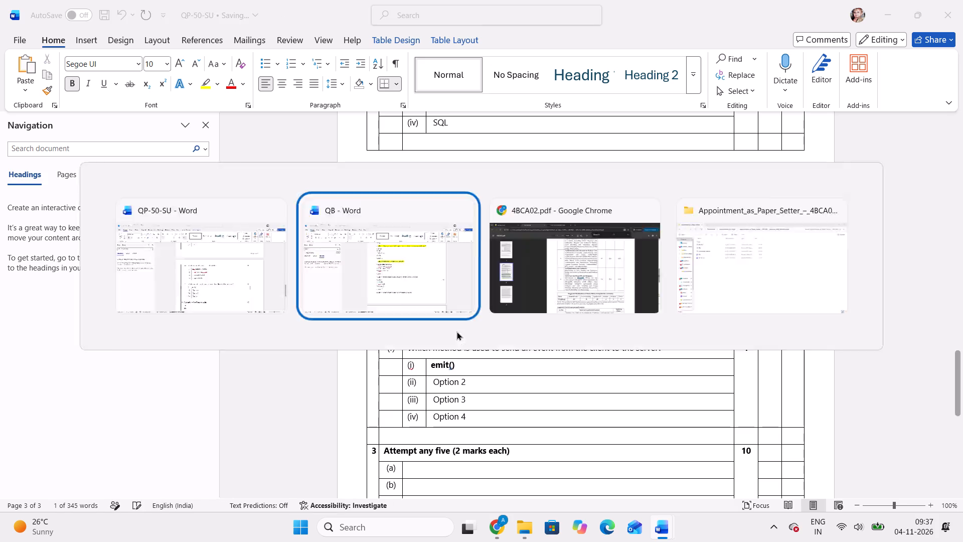
left_click_drag(458, 337, 428, 340)
key("ctrl+c")
key("alt+Tab")
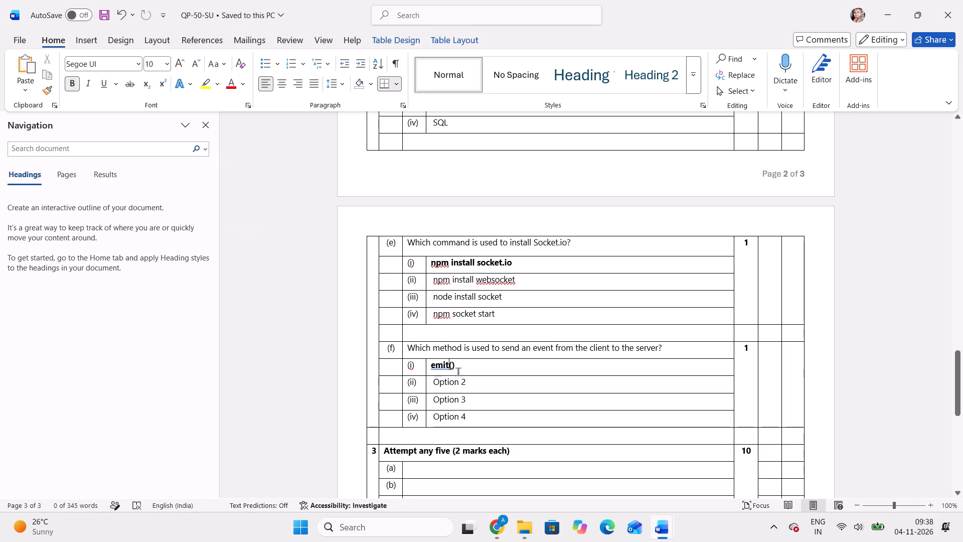
left_click_drag(474, 384, 437, 387)
key("BackSpace")
key("BackSpace")
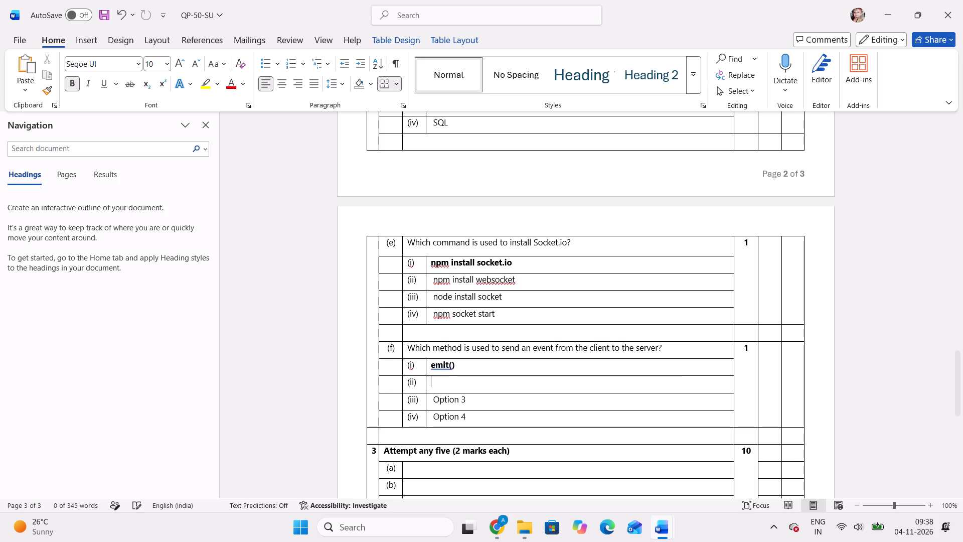
key("BackSpace")
key("ctrl+v")
key("ctrl+s")
Replace Option 3 of question 2(f) in QP-50-SU with "sendData()" from QB and save QP-50-SU.
key("alt+Tab")
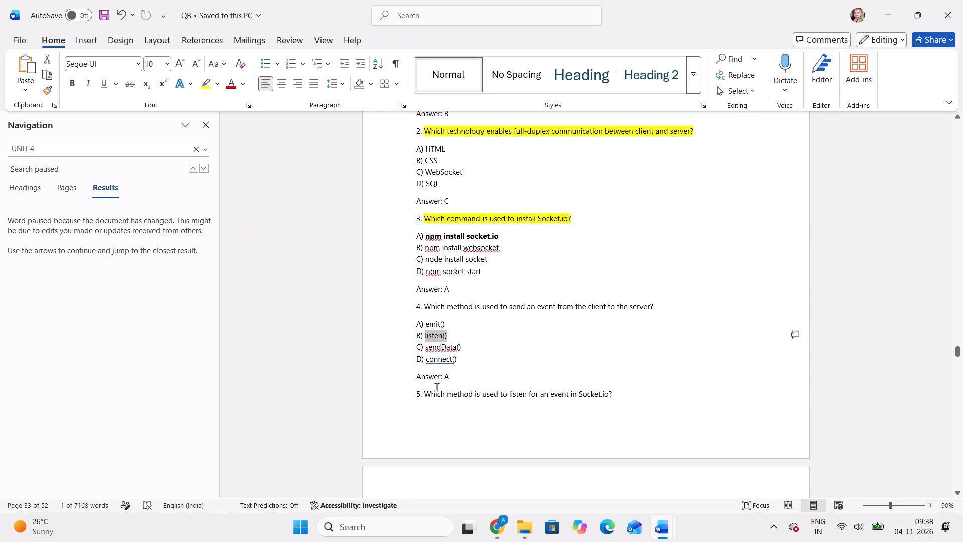
left_click_drag(475, 349, 441, 348)
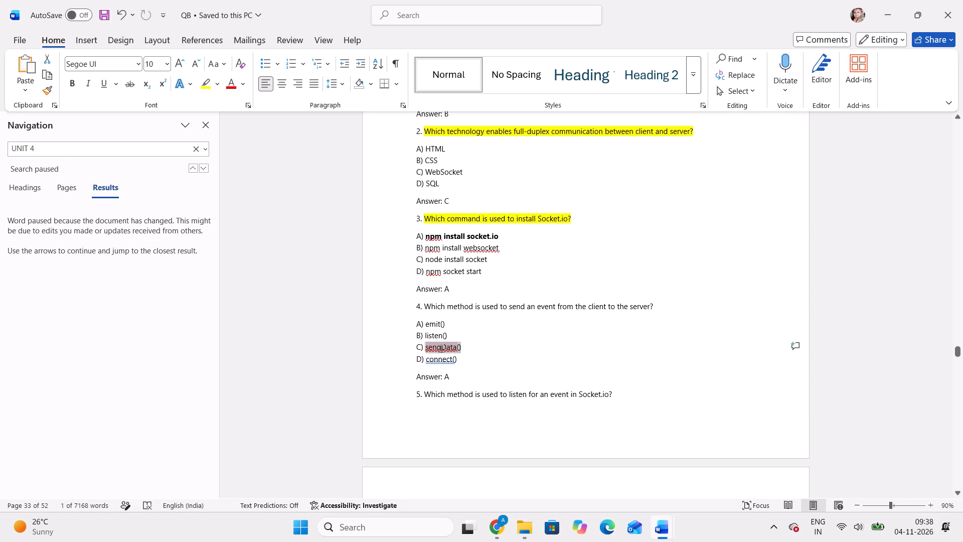
left_click_drag(441, 348, 431, 351)
key("ctrl+c")
key("alt+Tab")
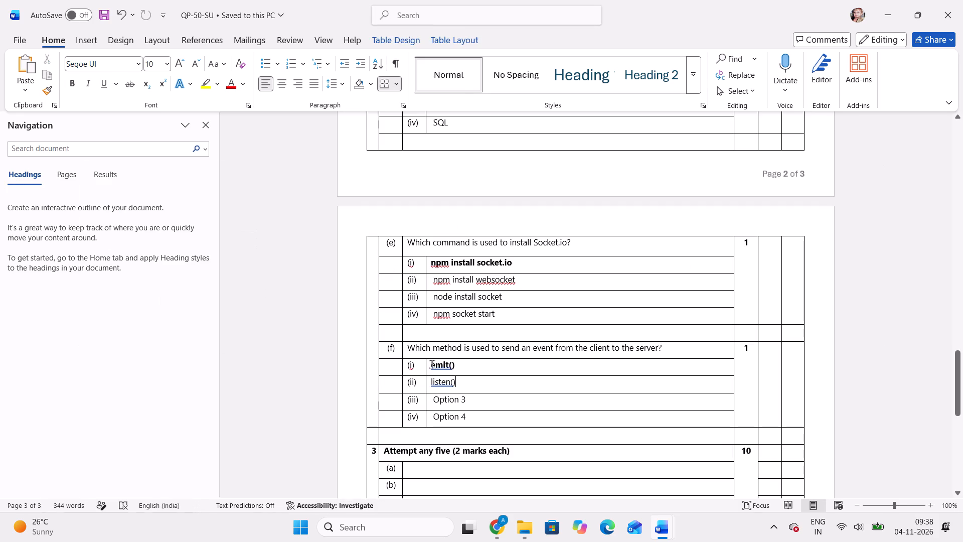
left_click_drag(473, 400, 435, 400)
key("BackSpace")
key("BackSpace")
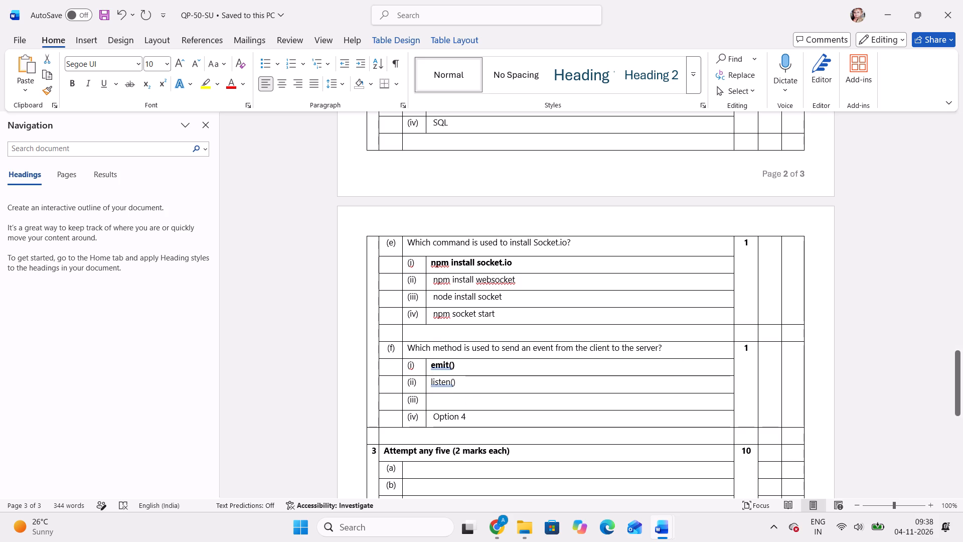
key("BackSpace")
key("BackSpace")
key("ctrl+v")
key("ctrl+s")
Replace Option 4 of question 2(f) in QP-50-SU with "connect()" from QB and save QP-50-SU.
key("alt+Tab")
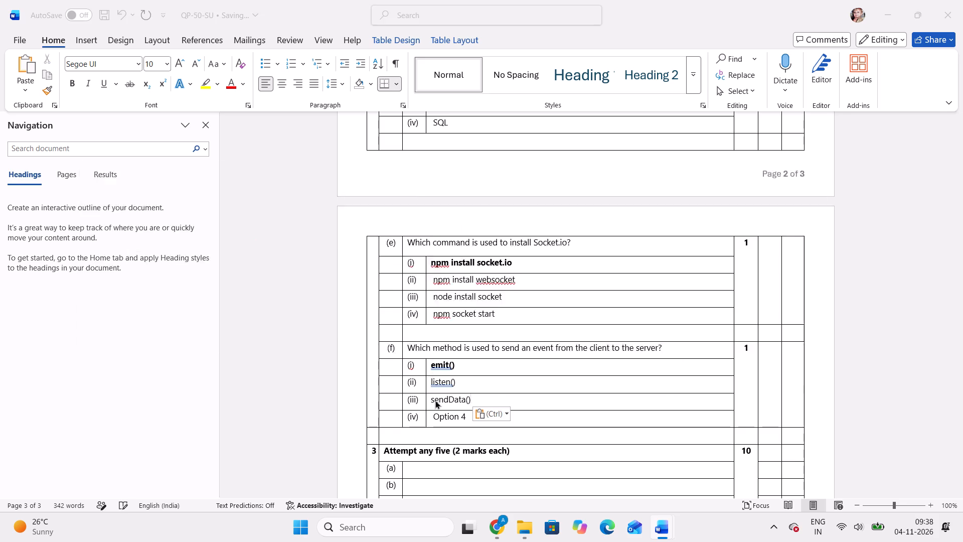
left_click_drag(463, 361, 432, 360)
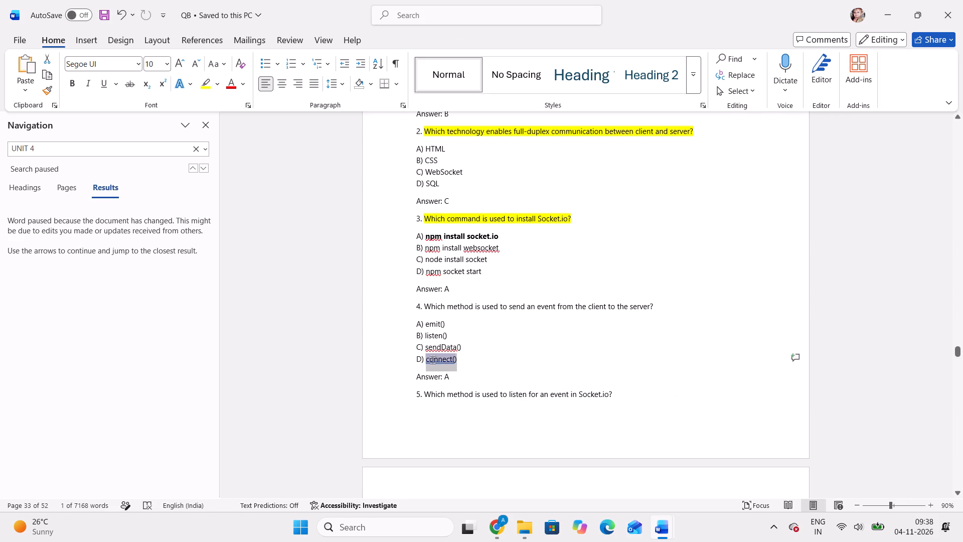
left_click_drag(432, 360, 432, 360)
key("ctrl+c")
key("alt+Tab")
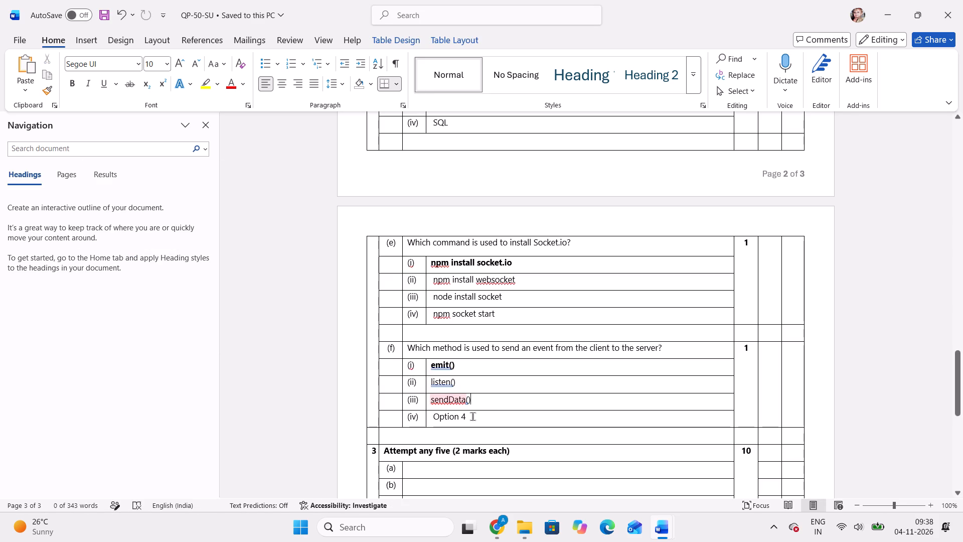
left_click_drag(472, 415, 439, 421)
key("BackSpace")
key("BackSpace")
key("BackSpace")
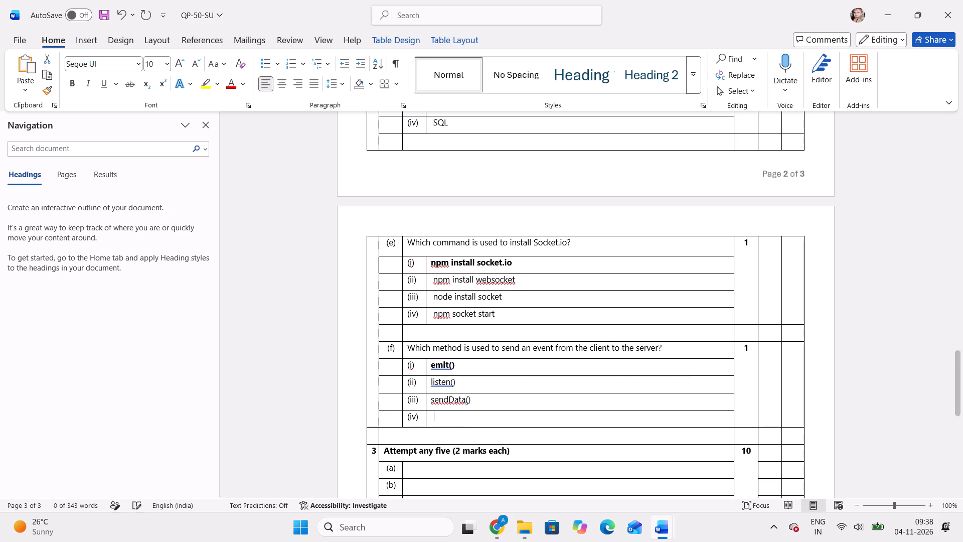
key("ctrl+v")
key("ctrl+s")
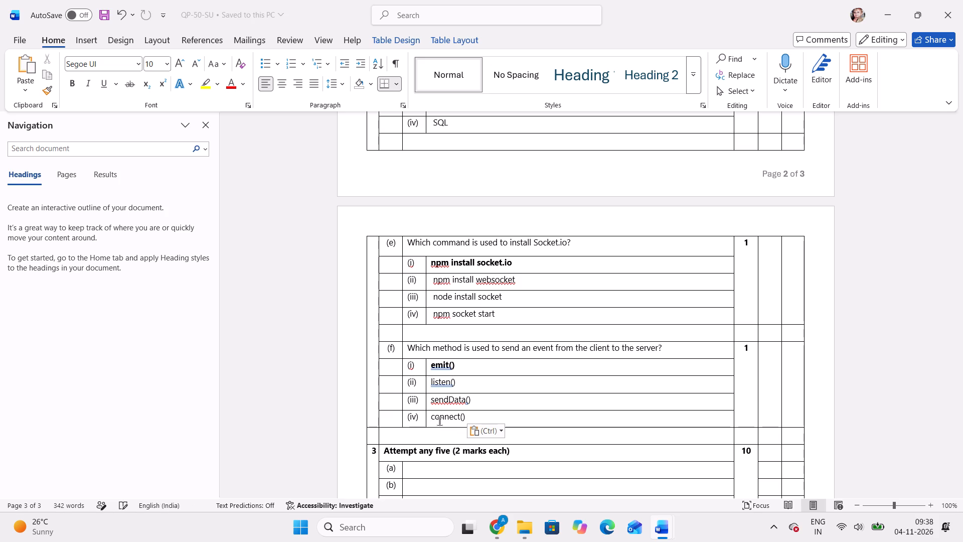
Highlight "Which method is used to send an event from the client to the server?" in yellow in QB and save both documents.
key("alt+Tab")
key("alt+Tab")
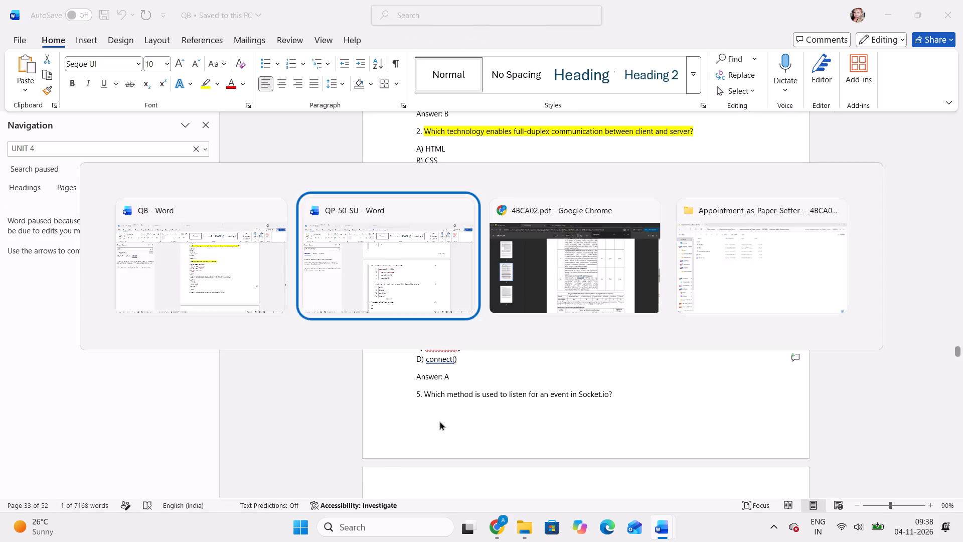
key("alt+Tab")
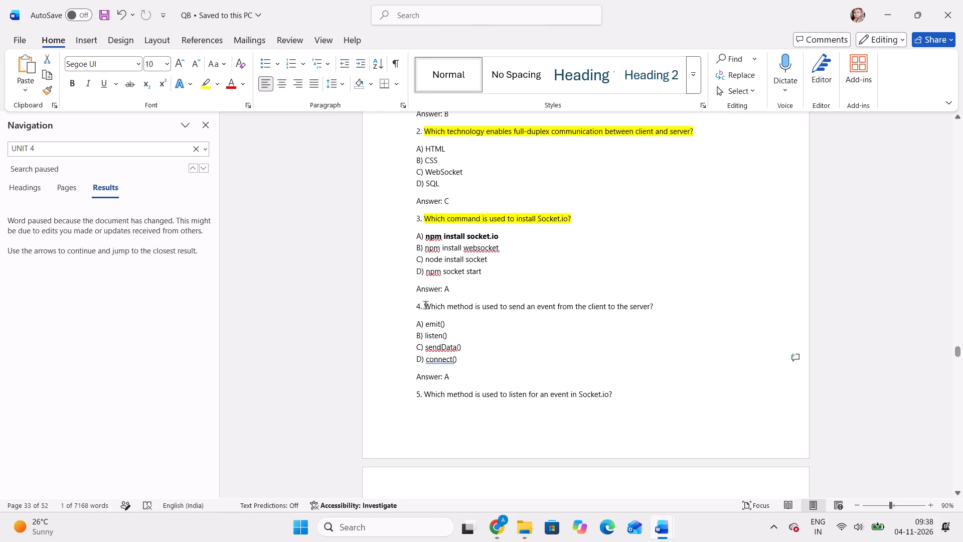
left_click_drag(425, 305, 656, 306)
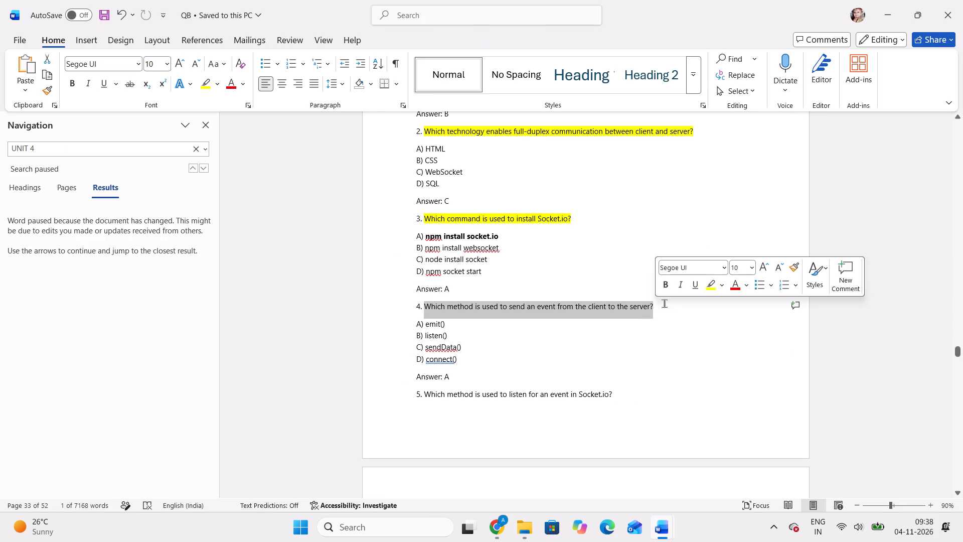
left_click(712, 282)
left_click(589, 316)
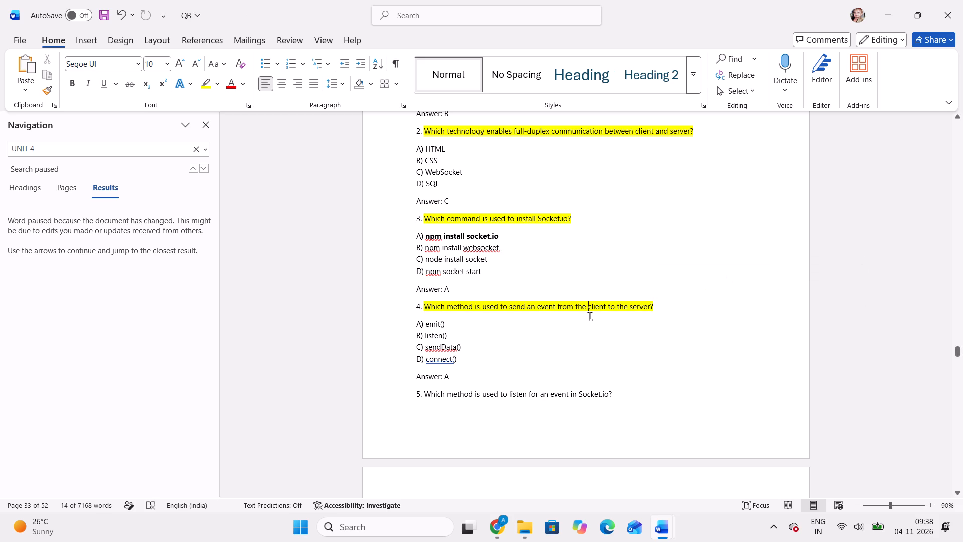
key("ctrl+s")
key("alt+Tab")
key("ctrl+s")
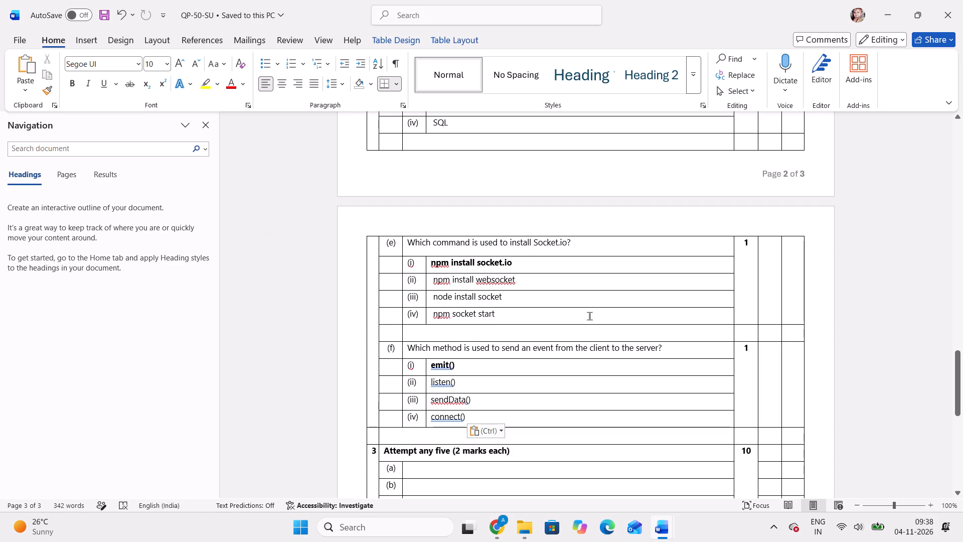
Look up question 1(a) of QP-50-SU in QB, bold its answer "Managing server-side logic and databases" in QP-50-SU and save.
left_click_drag(957, 384, 962, 165)
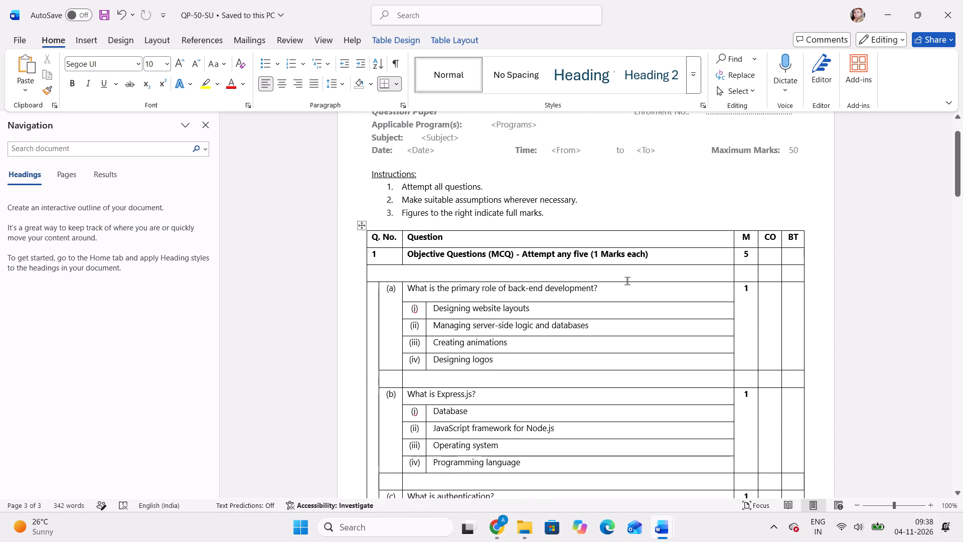
left_click_drag(609, 289, 427, 285)
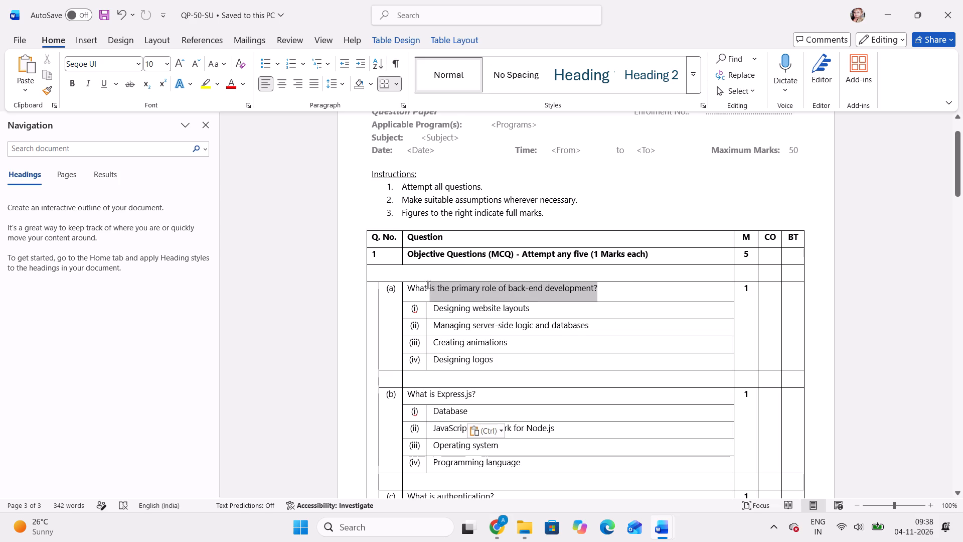
left_click_drag(427, 285, 417, 288)
key("ctrl+c")
key("alt+Tab")
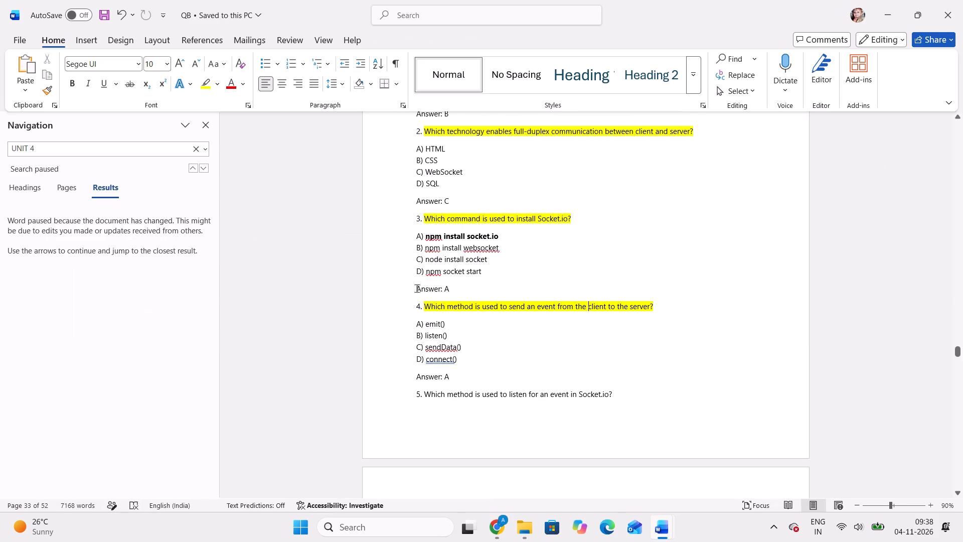
key("ctrl+f")
key("ctrl+v")
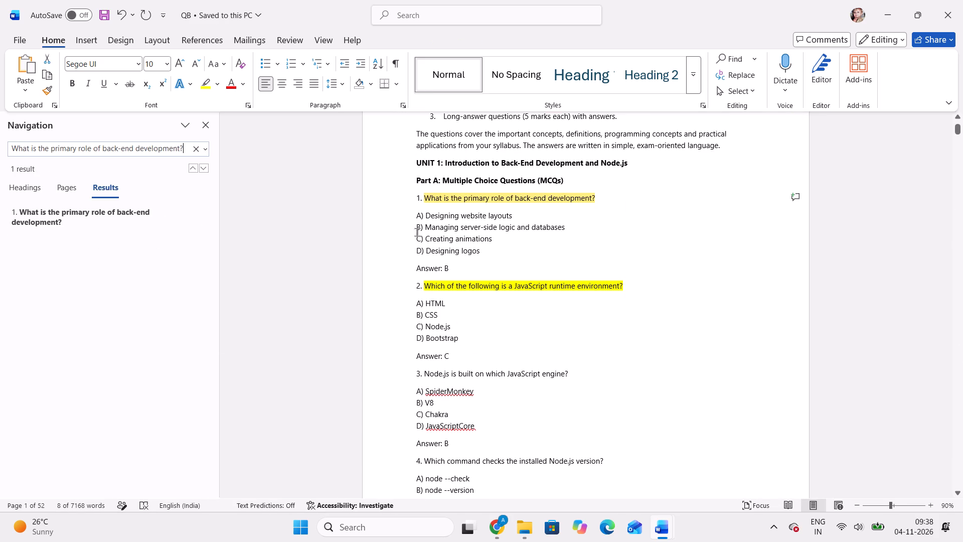
key("alt+Tab")
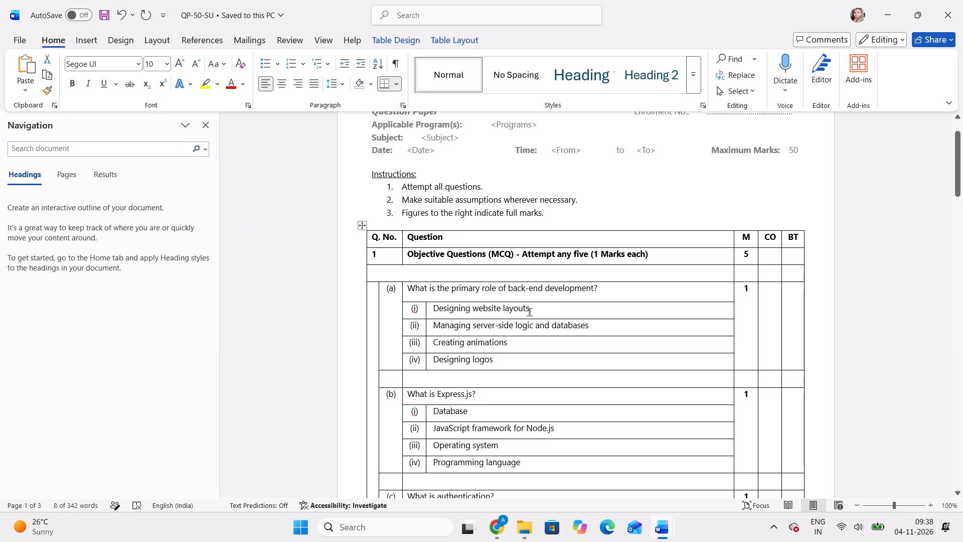
left_click_drag(601, 327, 449, 323)
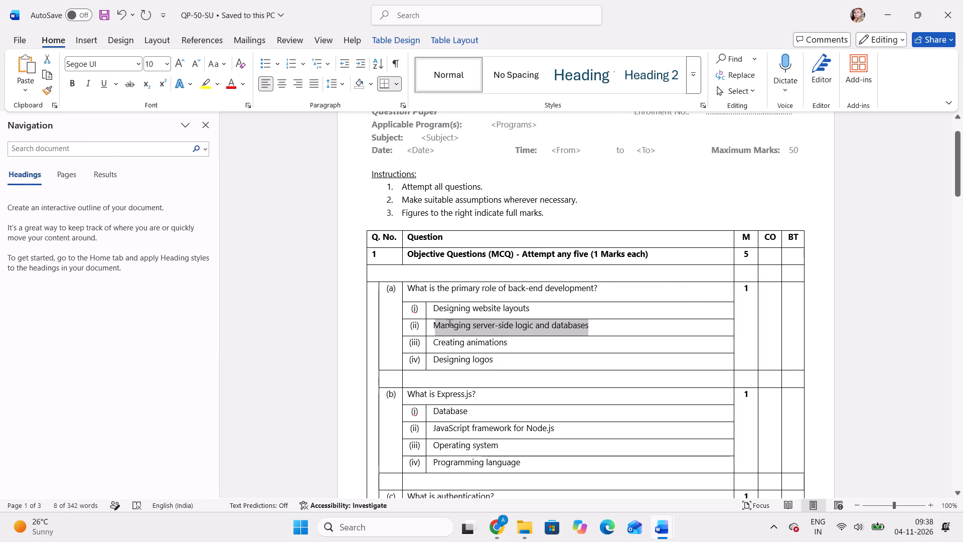
left_click_drag(449, 323, 444, 325)
key("ctrl+b")
key("ctrl+s")
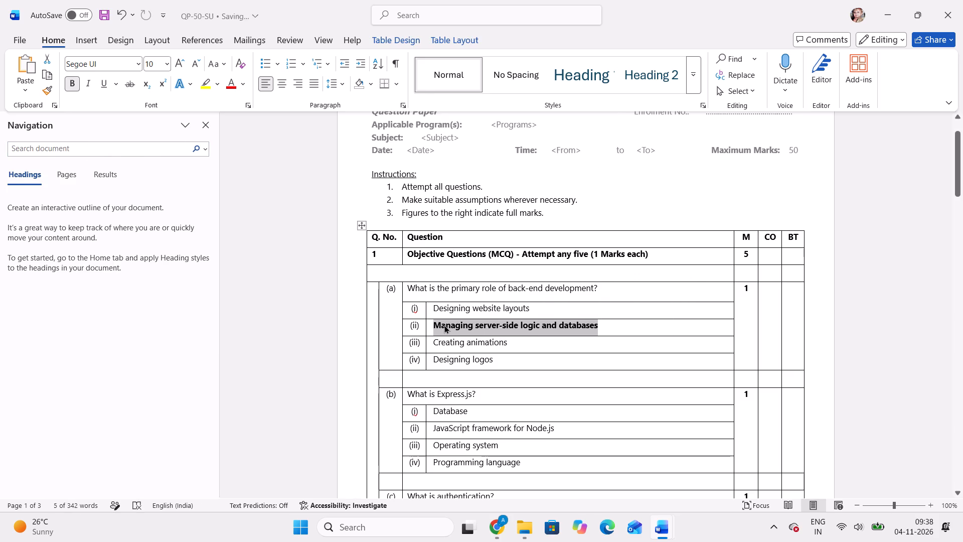
Look up "What is Express.js?" in QB, bold "JavaScript framework for Node.js" as the answer to question 1(b) in QP-50-SU and save.
left_click(485, 389)
left_click(509, 394)
left_click_drag(480, 394, 425, 399)
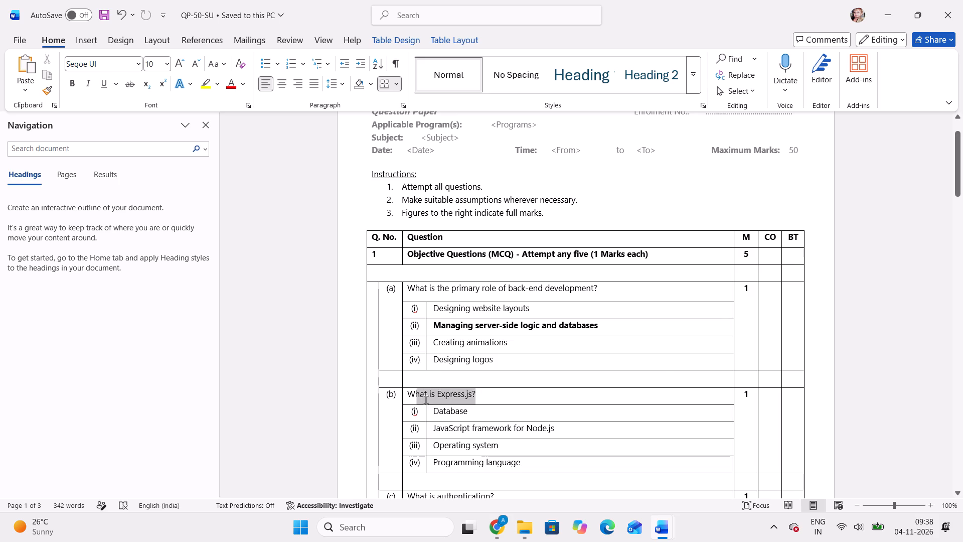
left_click_drag(425, 399, 420, 399)
key("ctrl+c")
key("alt+Tab")
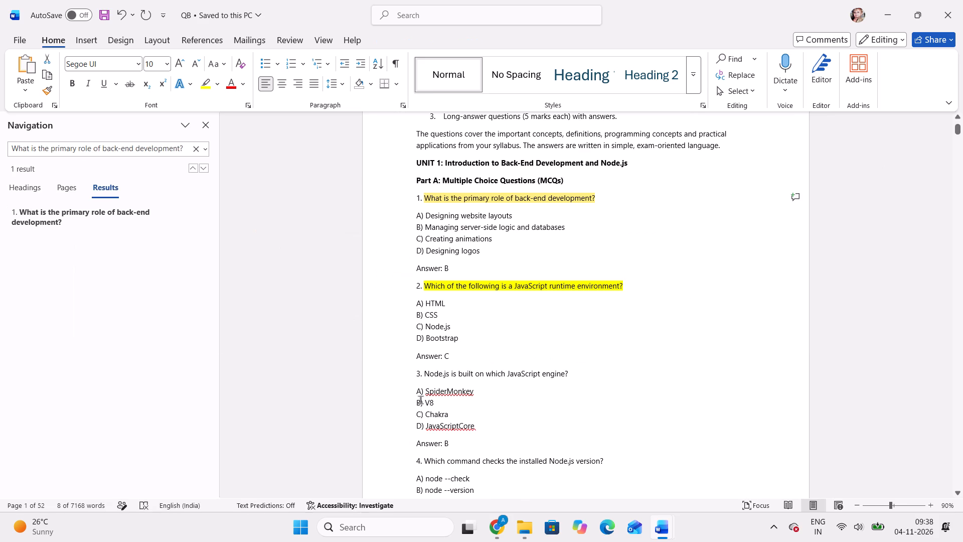
left_click(193, 147)
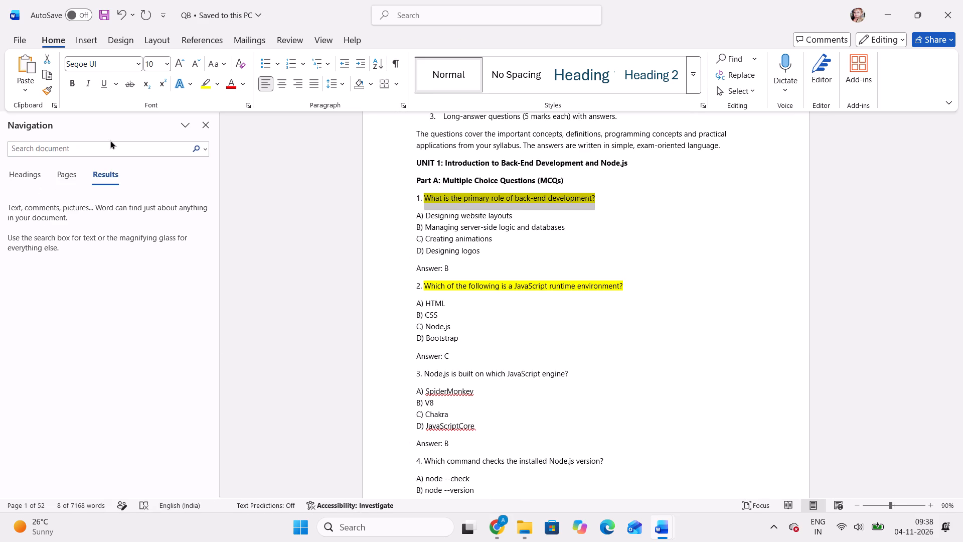
left_click(89, 147)
key("ctrl+v")
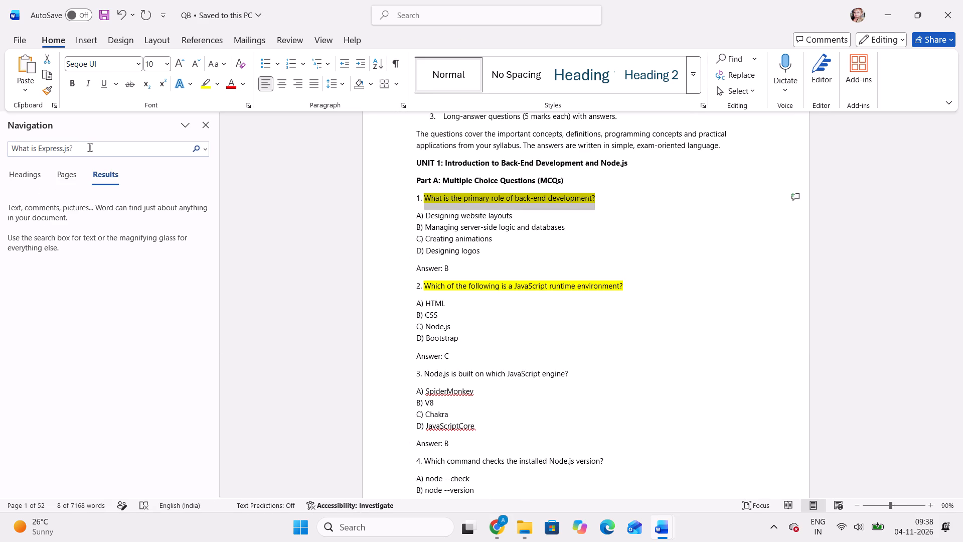
key("Return")
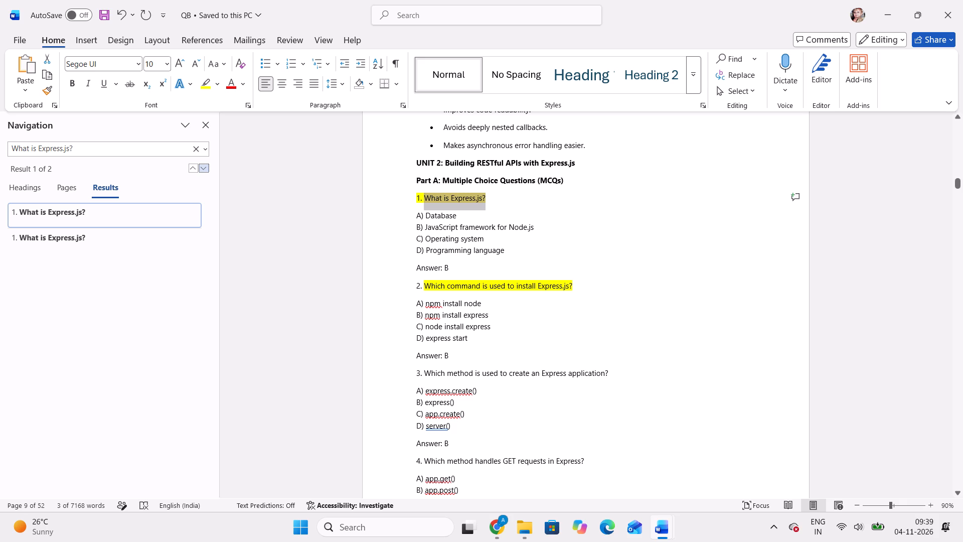
key("alt+Tab")
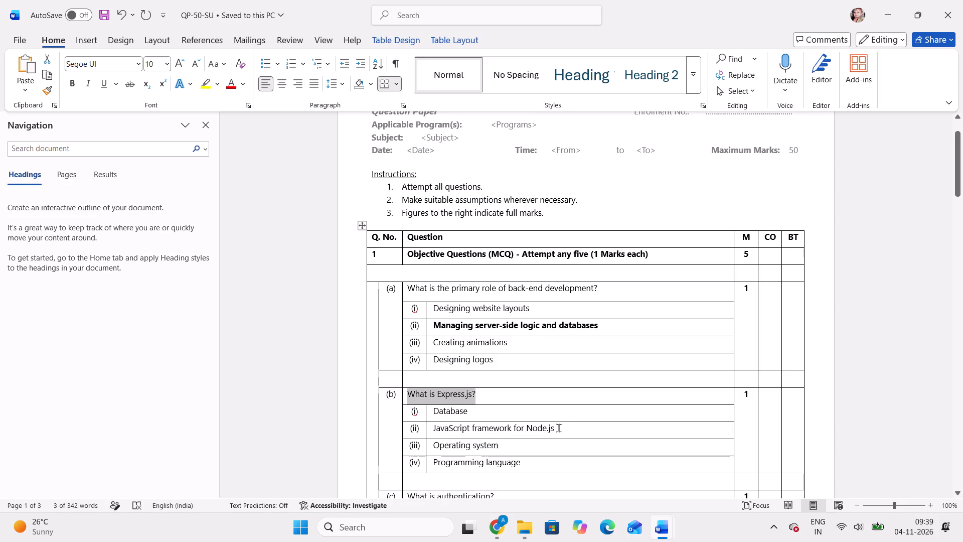
left_click_drag(566, 429, 442, 429)
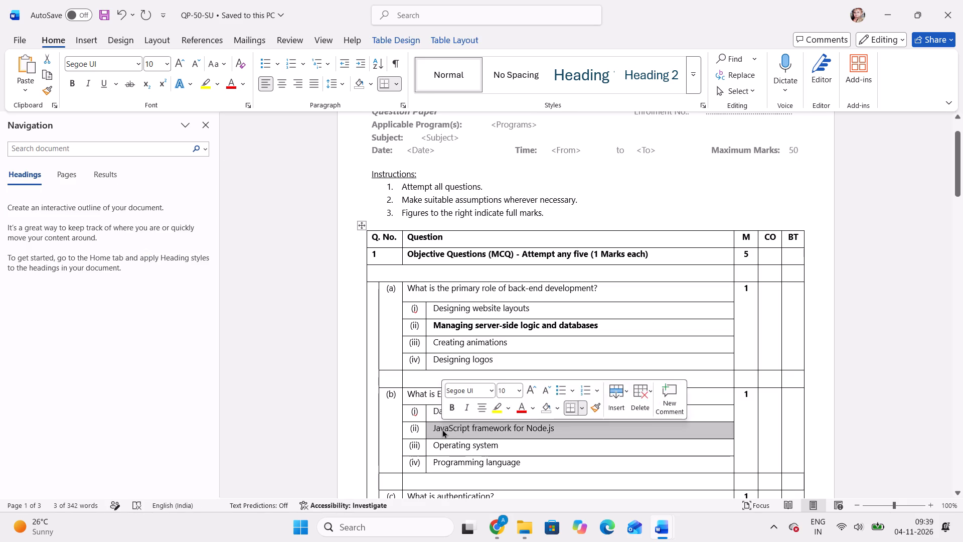
key("ctrl+b")
key("ctrl+s")
Search QB for question 1(c), "What is authentication?", and check its answer against the options in QP-50-SU.
key("alt+Tab")
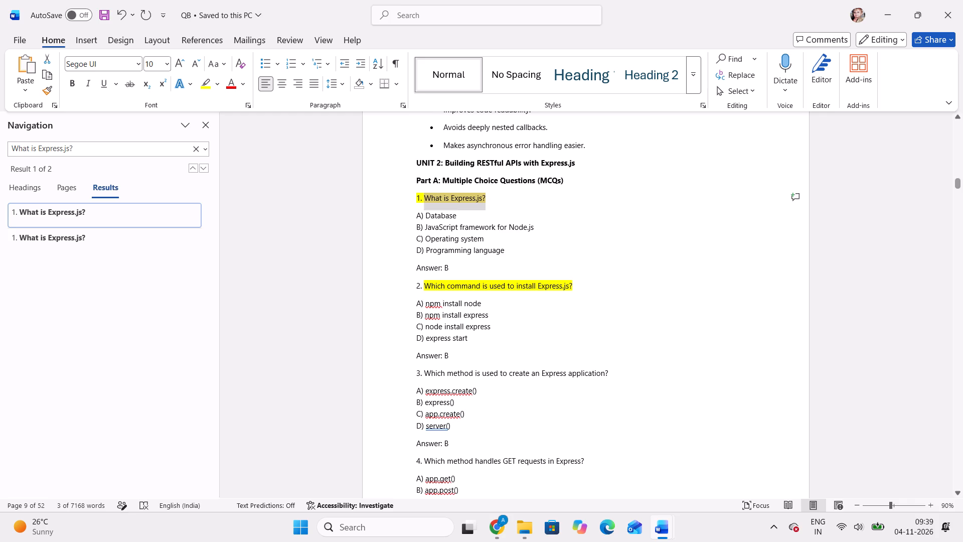
key("alt+Tab")
left_click_drag(960, 159, 961, 168)
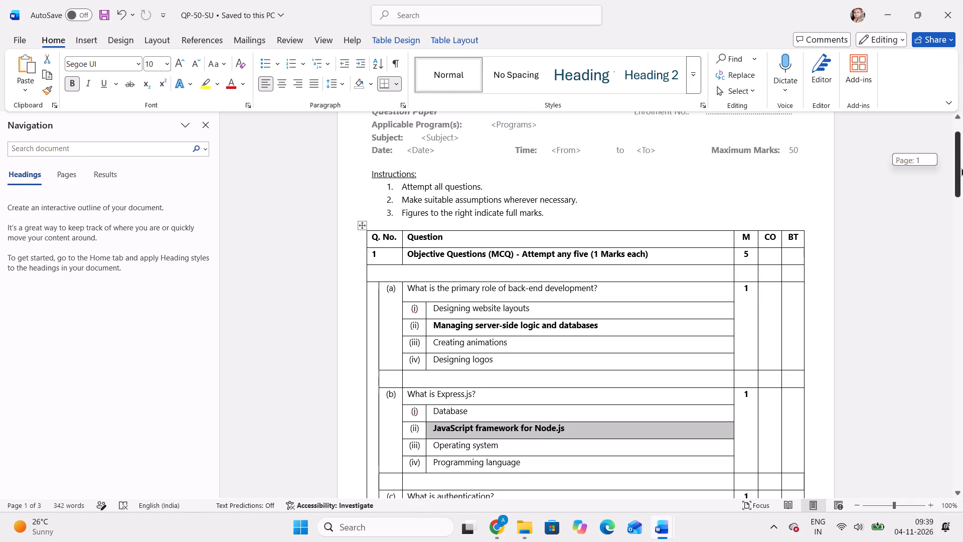
left_click_drag(961, 168, 961, 190)
left_click_drag(504, 317, 415, 318)
key("ctrl+c")
key("alt+Tab")
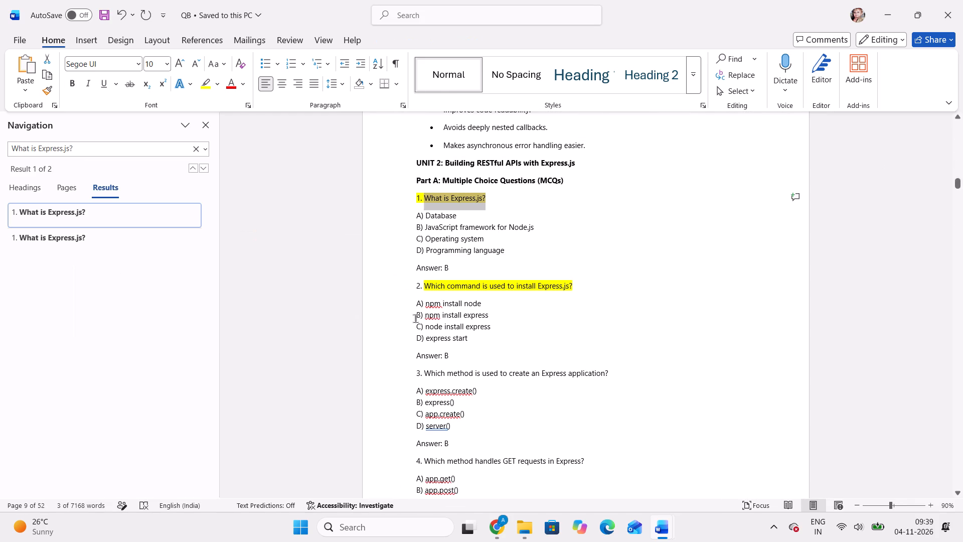
left_click_drag(194, 145, 121, 147)
left_click(121, 147)
key("BackSpace")
key("ctrl+v")
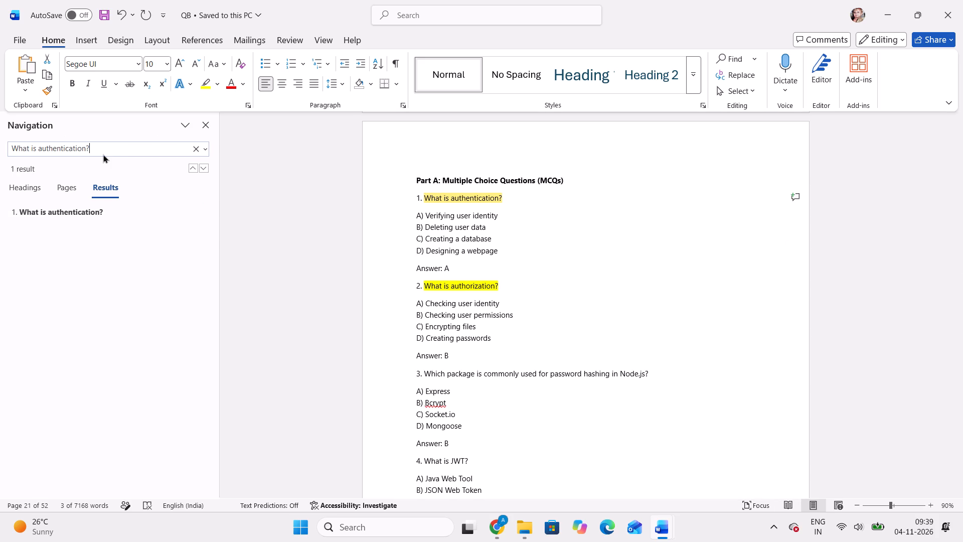
key("alt+Tab")
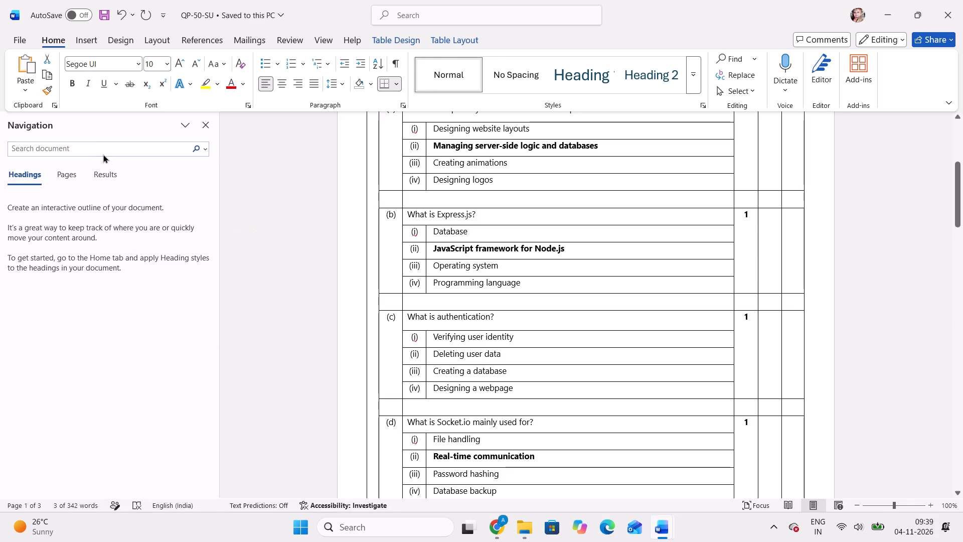
key("alt+Tab")
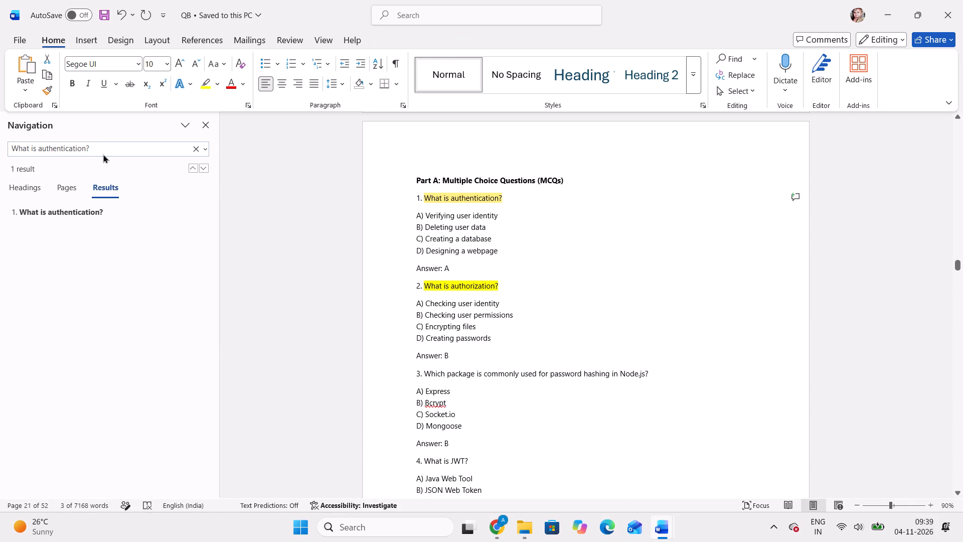
key("alt+Tab")
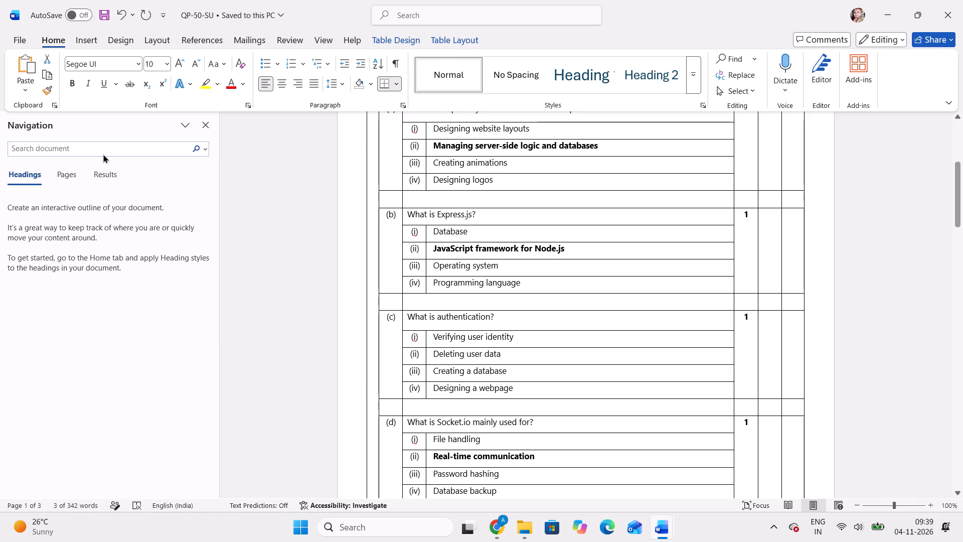
key("alt+Tab")
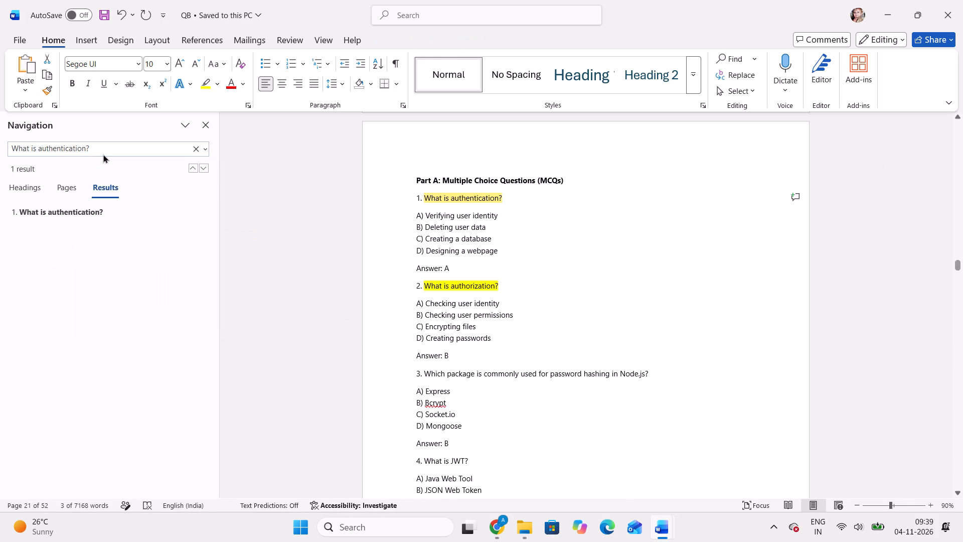
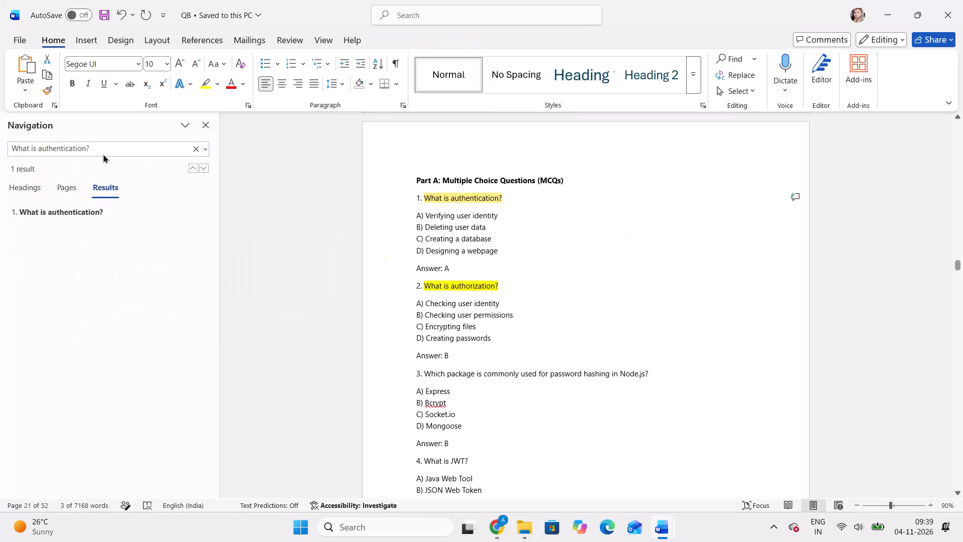
Bold "Verifying user identity" as the answer to question 1(c) in QP-50-SU and save the document.
key("alt+Tab")
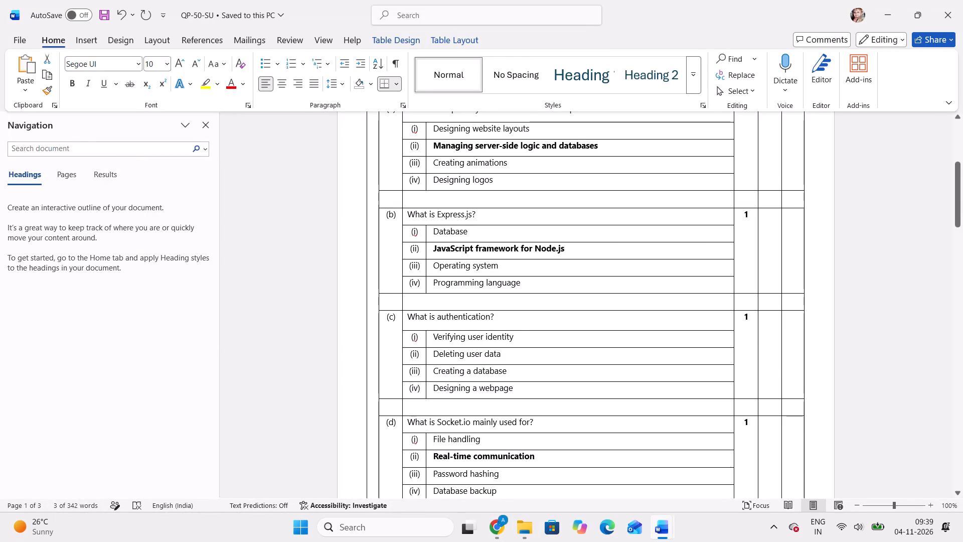
left_click_drag(525, 337, 441, 338)
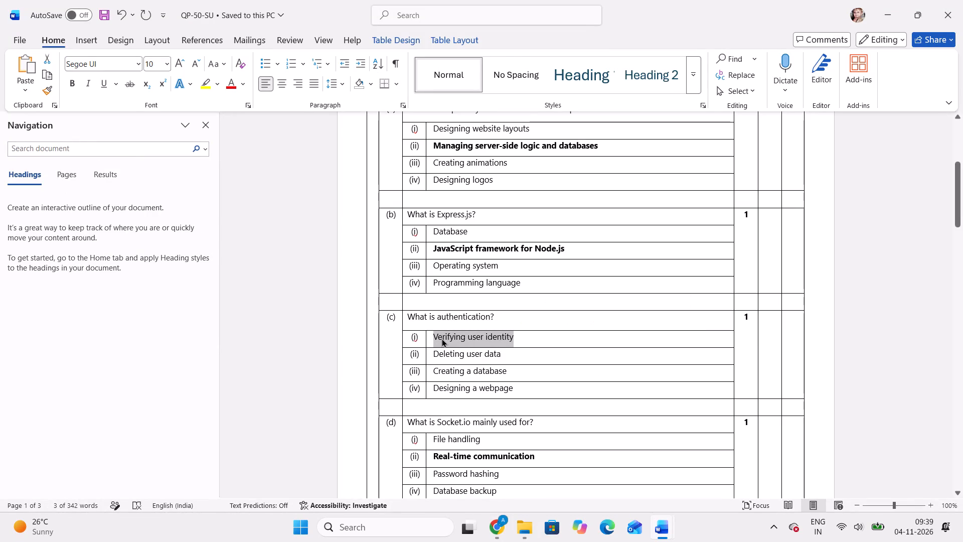
key("ctrl+b")
key("ctrl+s")
left_click(566, 303)
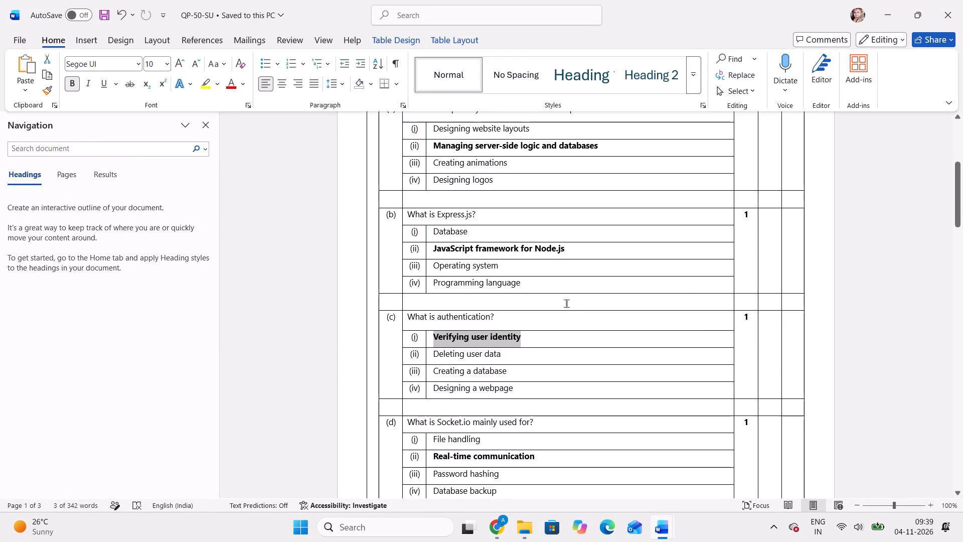
Review questions 1 and 2 of QP-50-SU, checking the bolded answers and the CO and BT columns.
left_click_drag(959, 189, 957, 141)
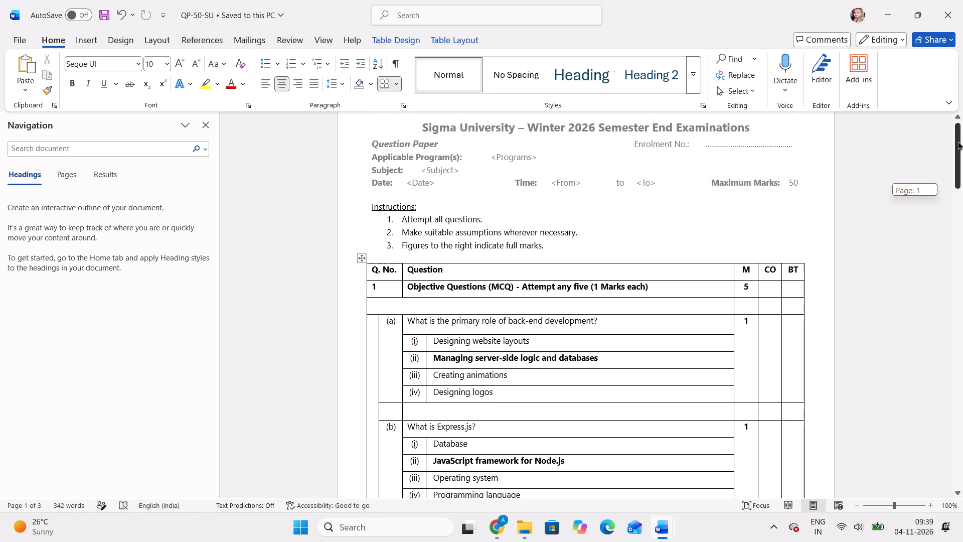
left_click_drag(957, 141, 959, 157)
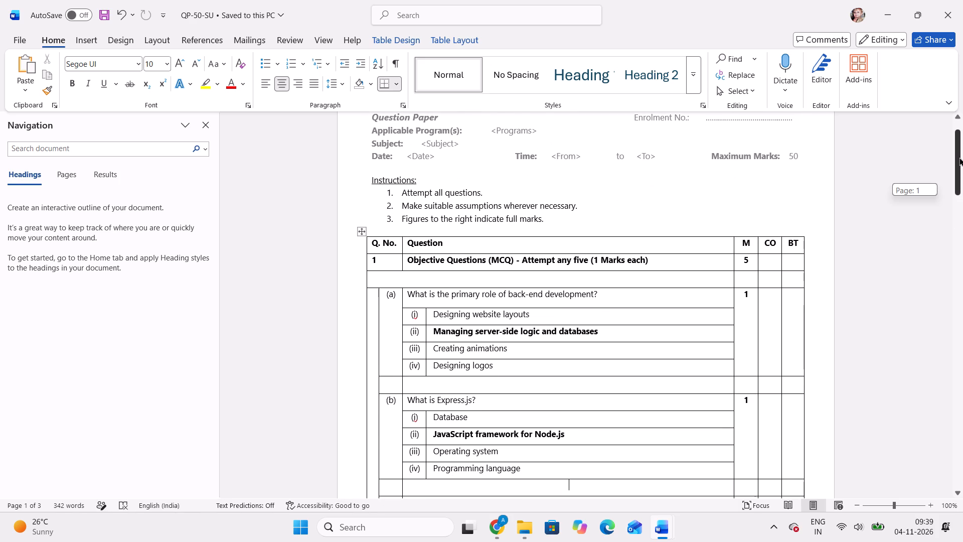
left_click_drag(959, 157, 962, 158)
left_click_drag(962, 158, 959, 150)
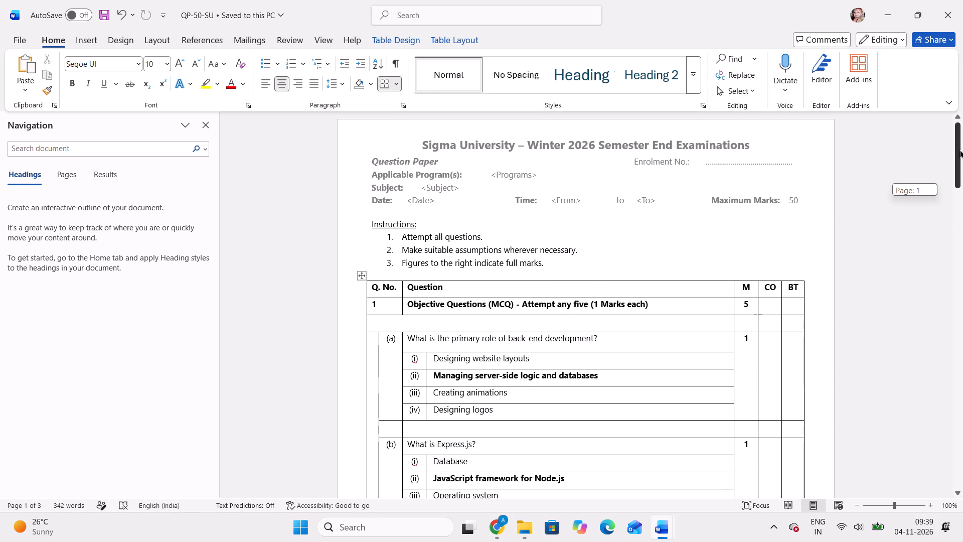
left_click_drag(959, 150, 961, 249)
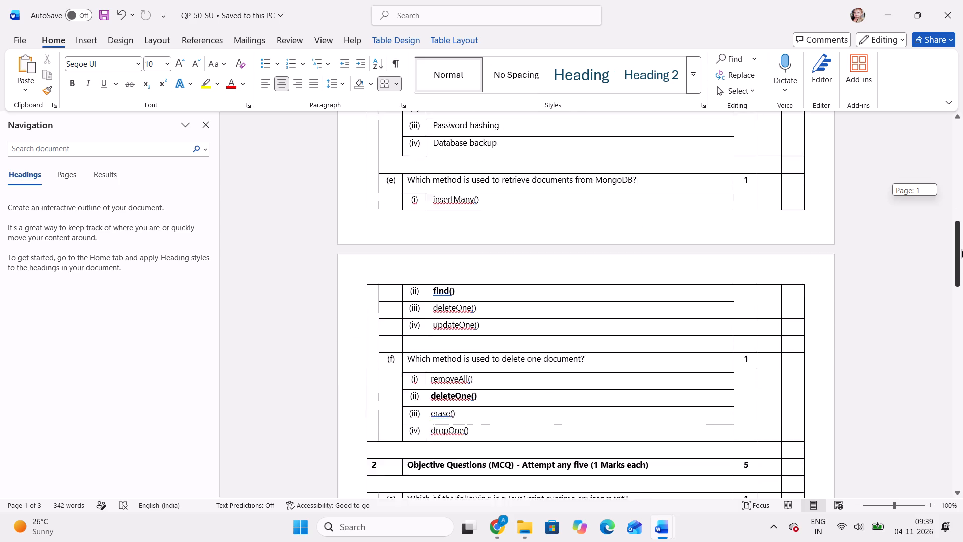
left_click_drag(961, 249, 961, 287)
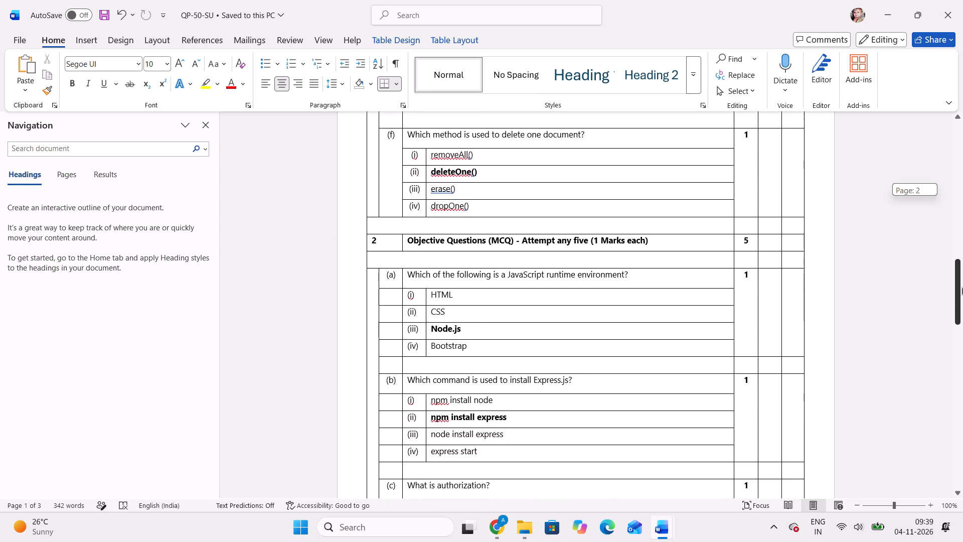
left_click_drag(961, 287, 960, 346)
left_click_drag(960, 346, 959, 363)
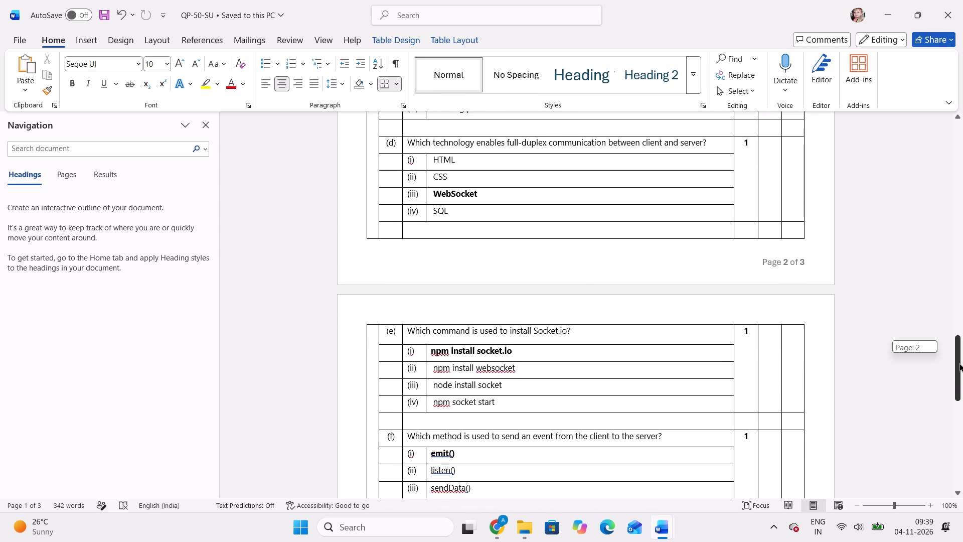
Switch to 4BCA02.pdf in Chrome and examine the syllabus units and their mapping with COs.
key("alt+Tab")
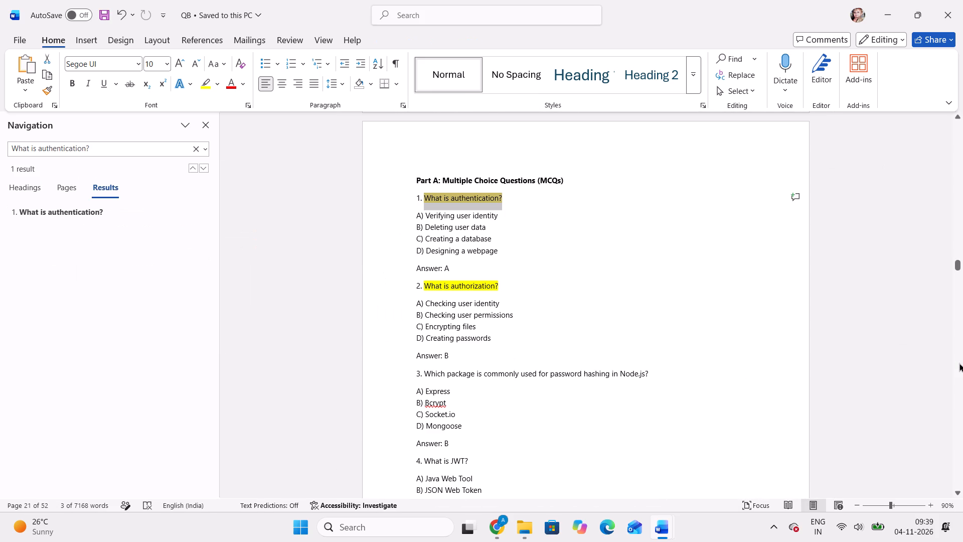
key("alt+Tab")
key("alt+Tab")
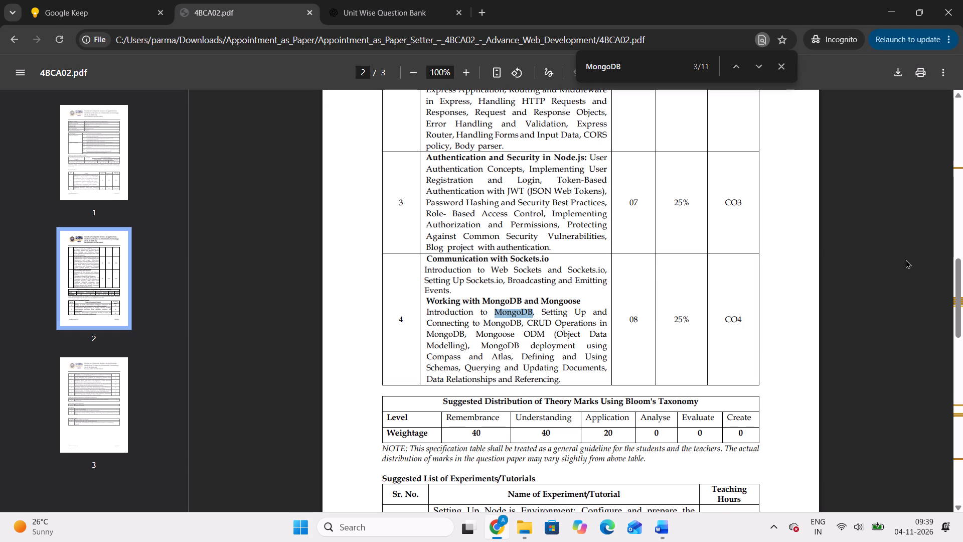
left_click_drag(962, 316, 962, 241)
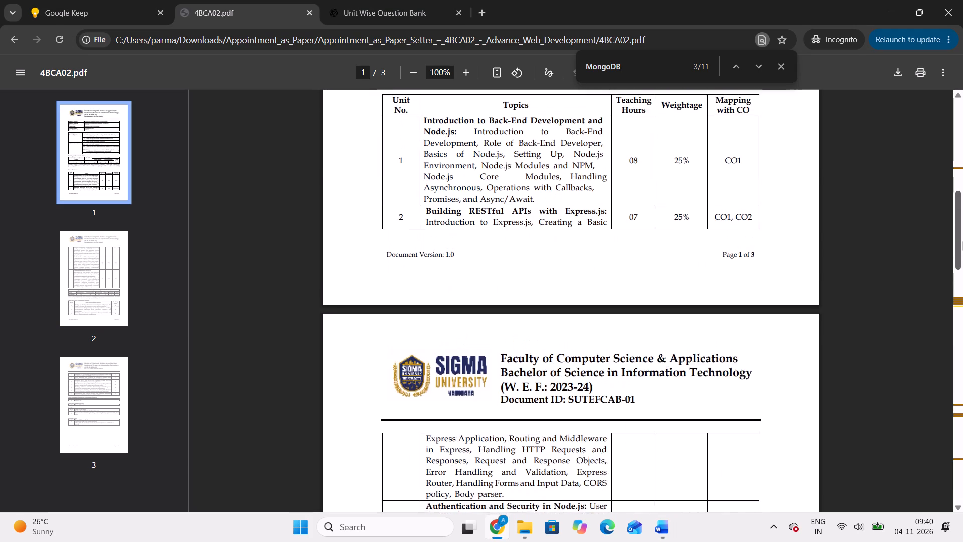
left_click_drag(962, 241, 962, 267)
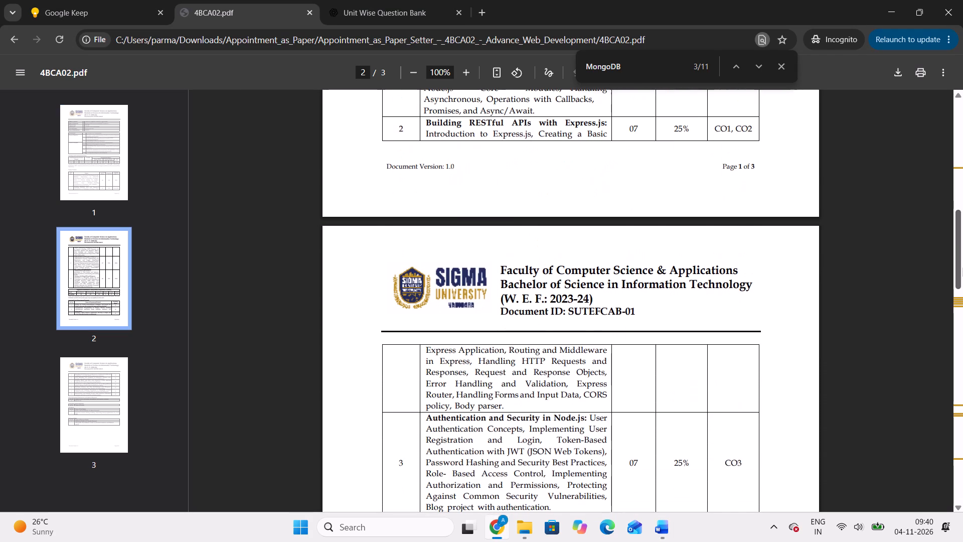
left_click_drag(962, 267, 962, 329)
Switch back to QP-50-SU and enter CO 1 for question 1(a), CO 2 for 1(b) and CO 3 for 1(c).
key("alt+Tab")
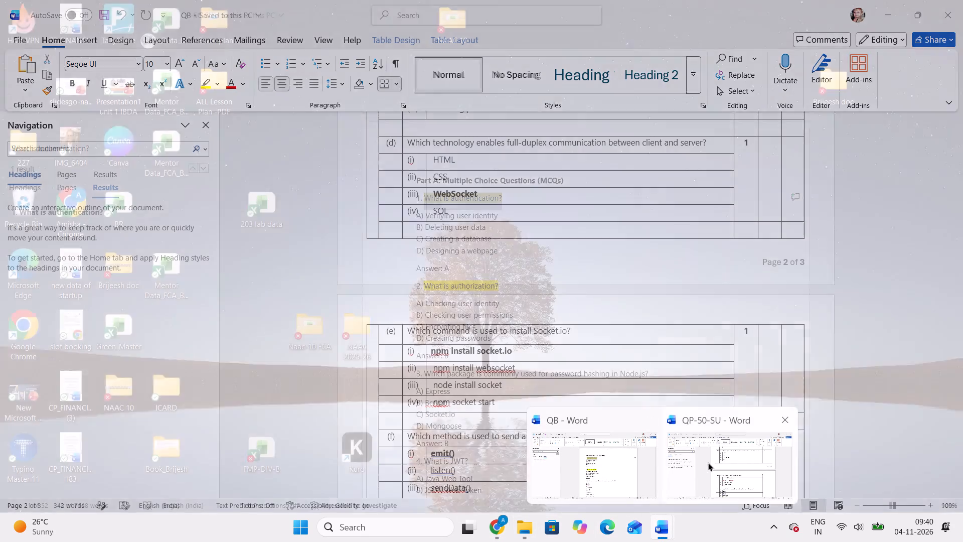
left_click(708, 462)
triple_click(959, 184)
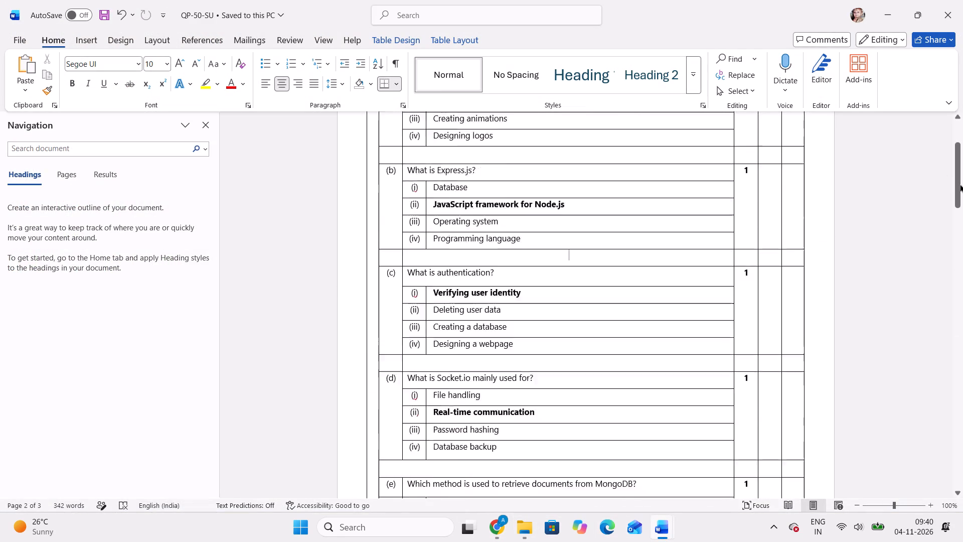
left_click(959, 184)
left_click(957, 155)
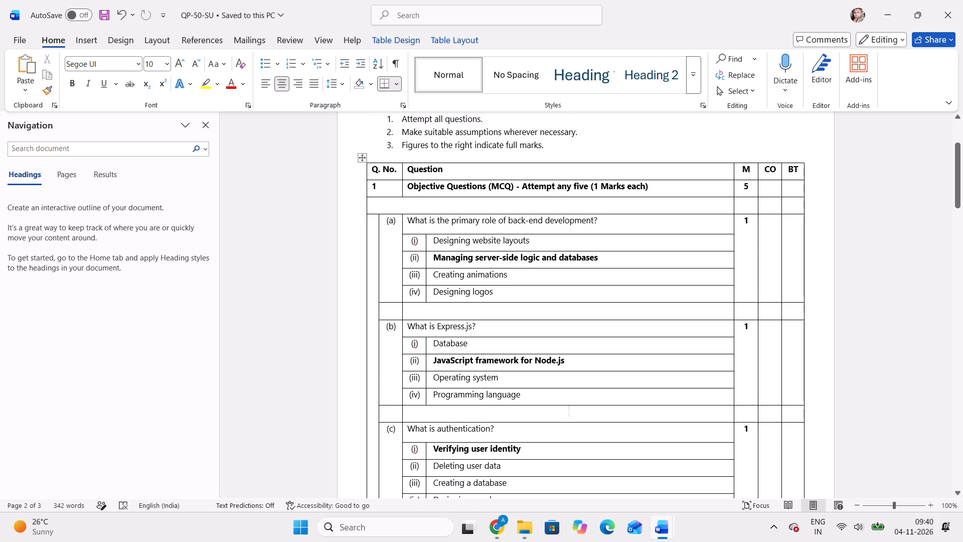
left_click(768, 234)
key("1")
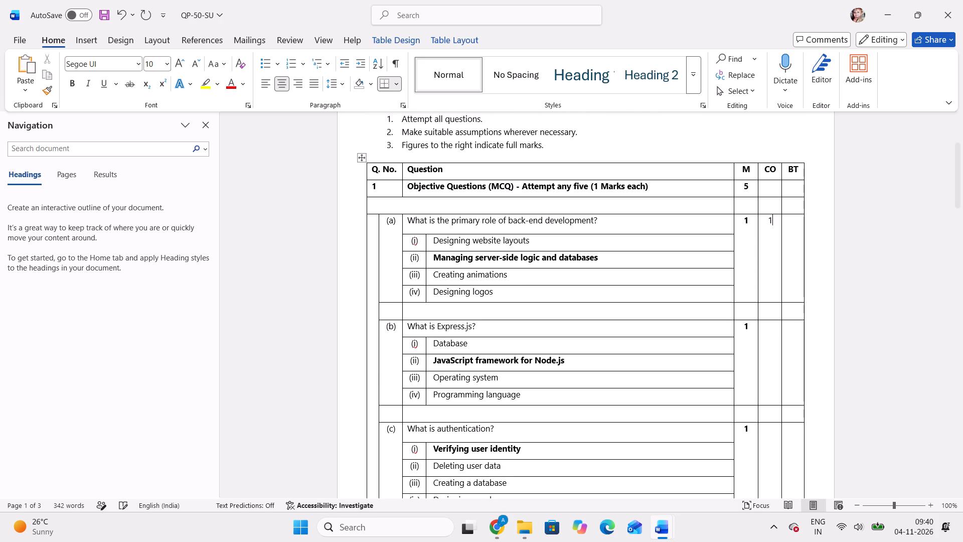
key("Down")
key("Down")
key("Down")
key("Up")
key("2")
key("Down")
key("Down")
key("3")
Enter CO 4 for questions 1(d), 1(e) and 1(f) in the question table.
key("Down")
key("Down")
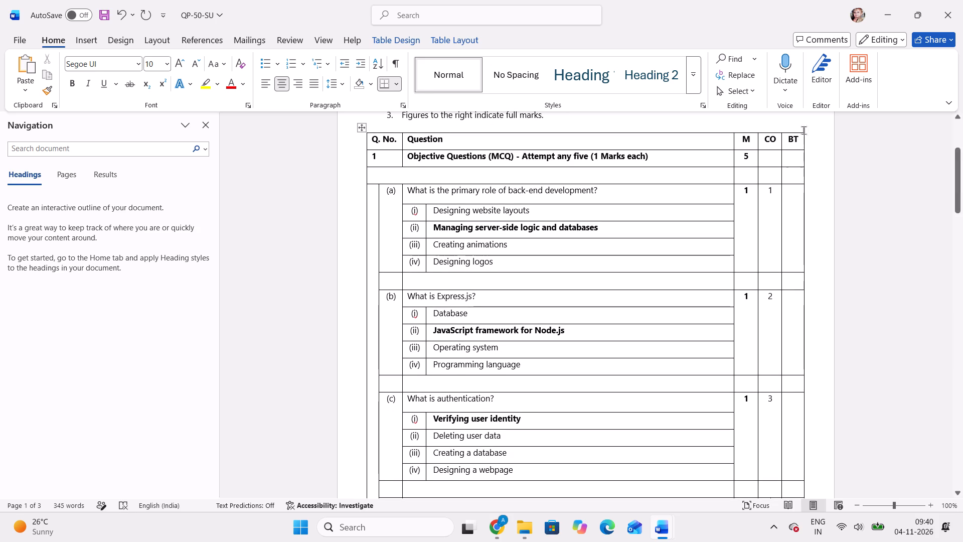
left_click_drag(960, 173, 958, 200)
key("4")
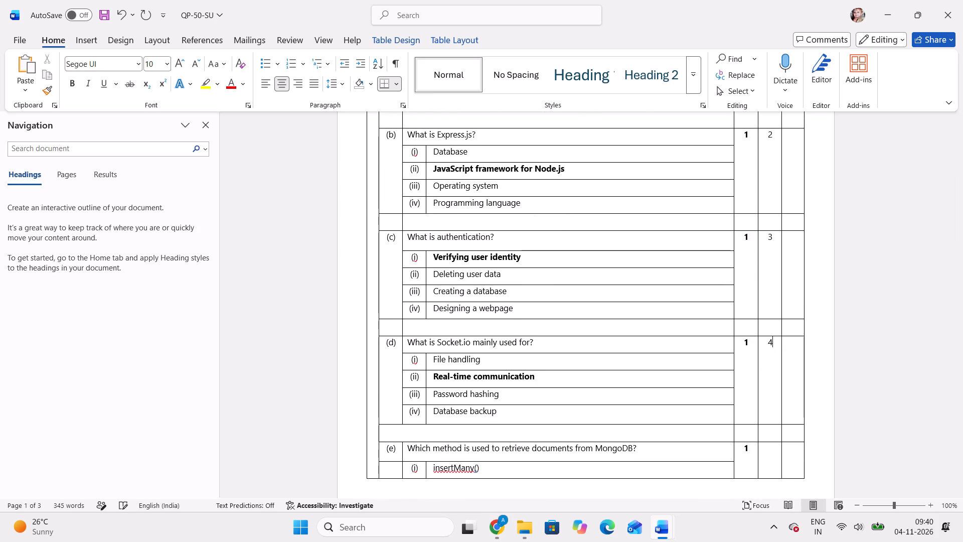
key("Down")
key("Down")
key("4")
key("Down")
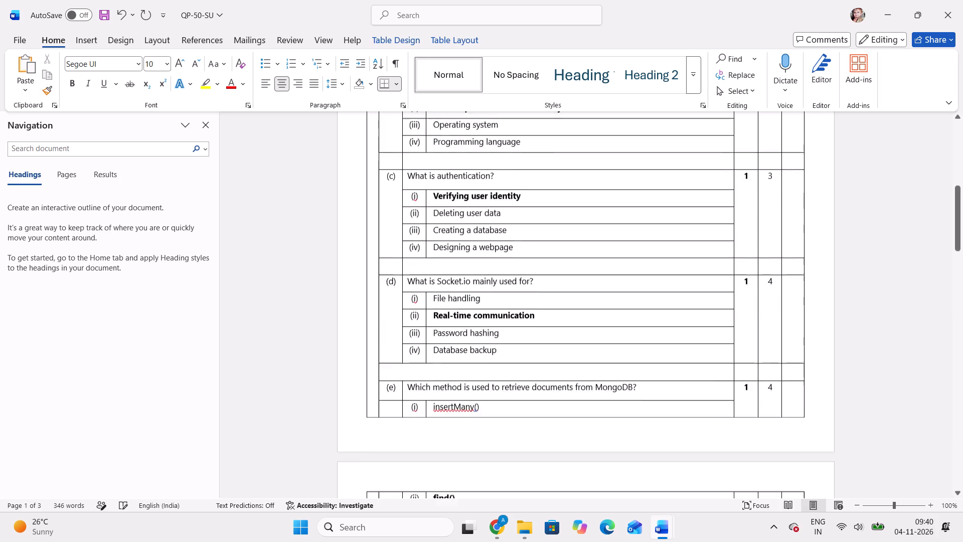
key("Down")
key("Down")
key("Down")
key("Down")
key("Down")
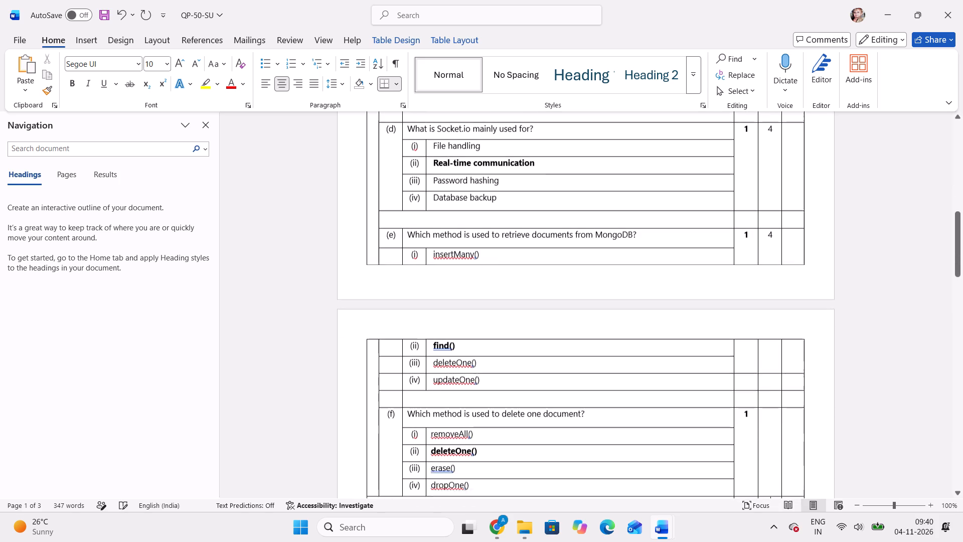
key("Up")
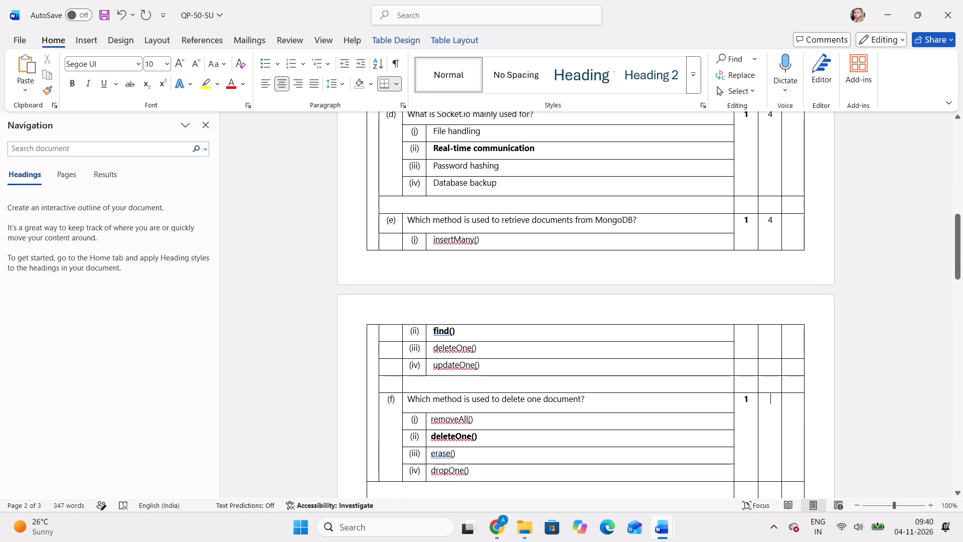
key("4")
key("Down")
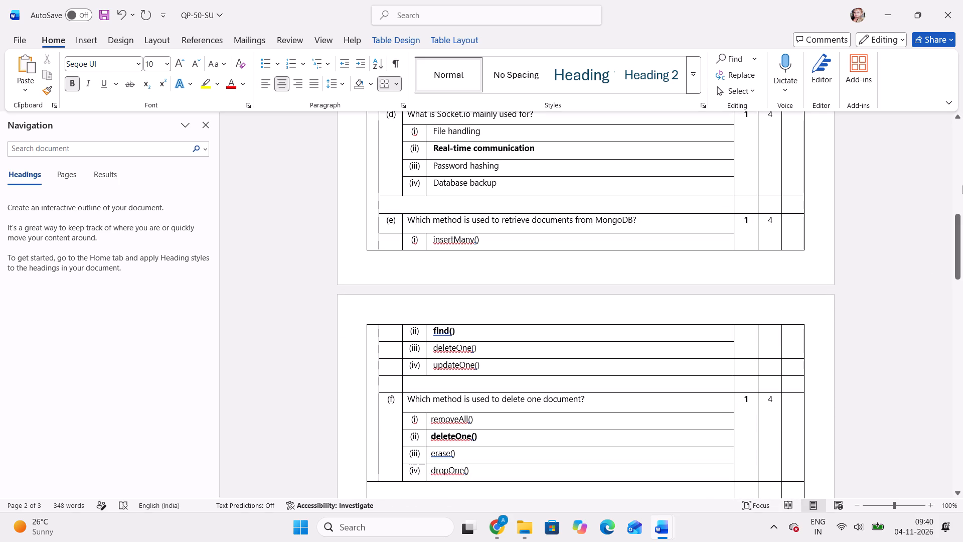
Enter CO 1 for question 2(a), CO 2 for 2(b) and CO 3 for 2(c).
left_click_drag(956, 236, 960, 285)
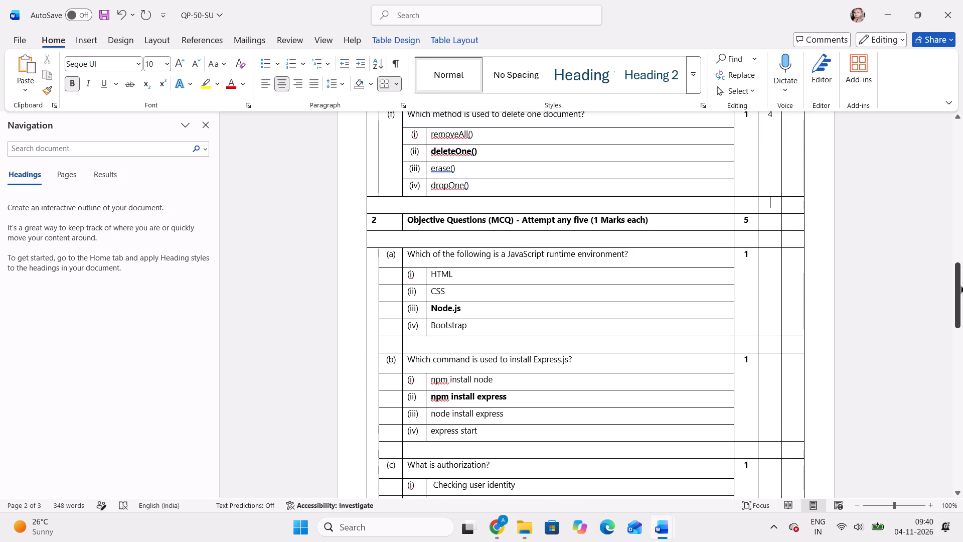
left_click(781, 262)
left_click(768, 260)
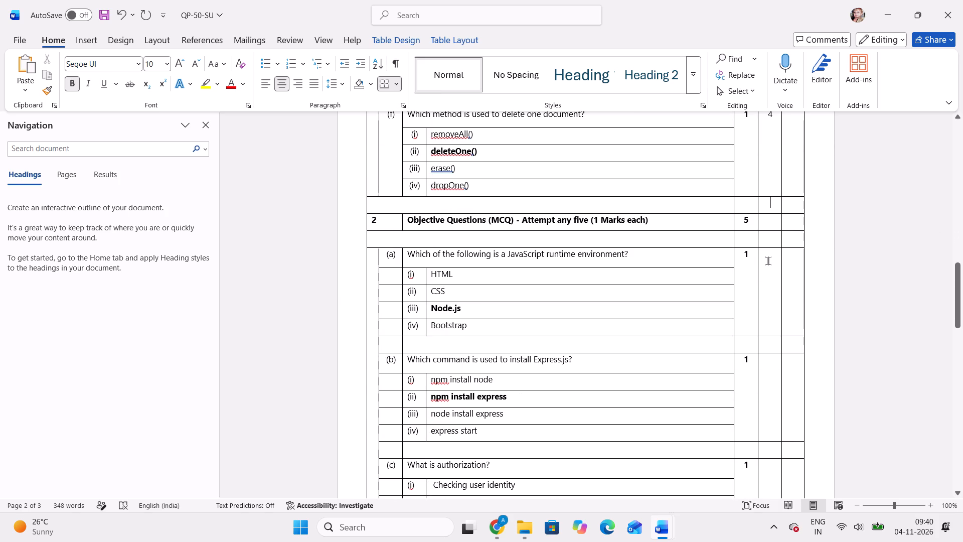
key("1")
key("Down")
key("Down")
key("2")
key("Down")
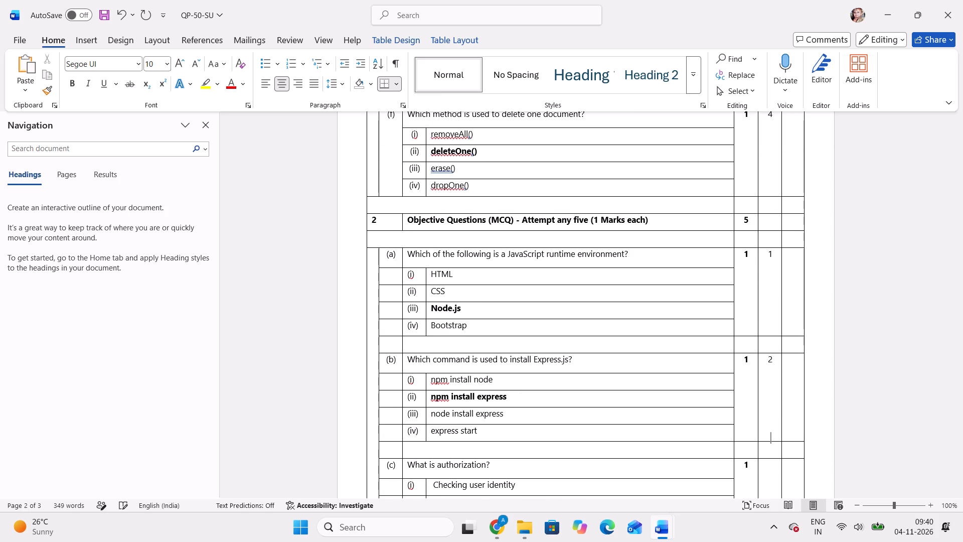
key("Down")
key("3")
Enter CO 4 for questions 2(d), 2(e) and 2(f) in the question table.
key("Down")
key("Down")
key("Down")
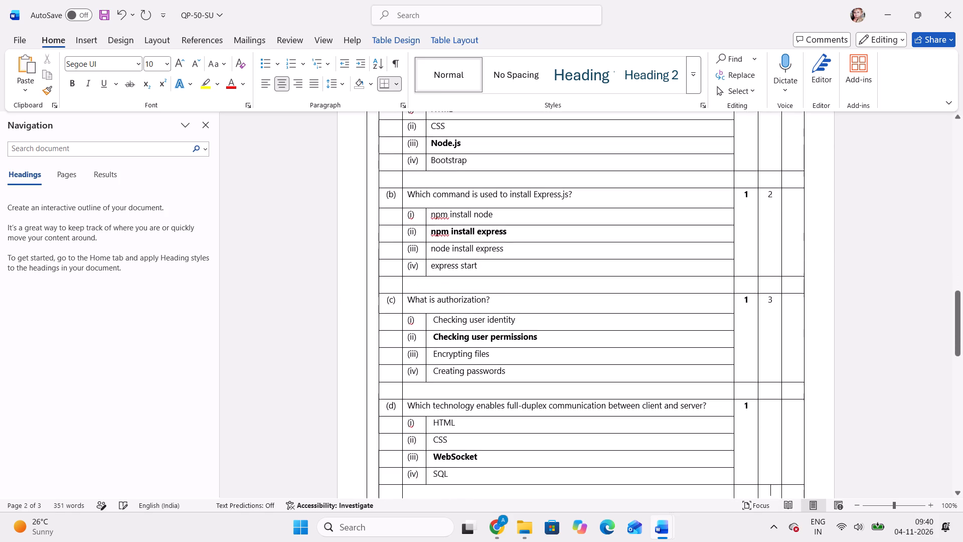
key("Up")
key("4")
key("Down")
key("Down")
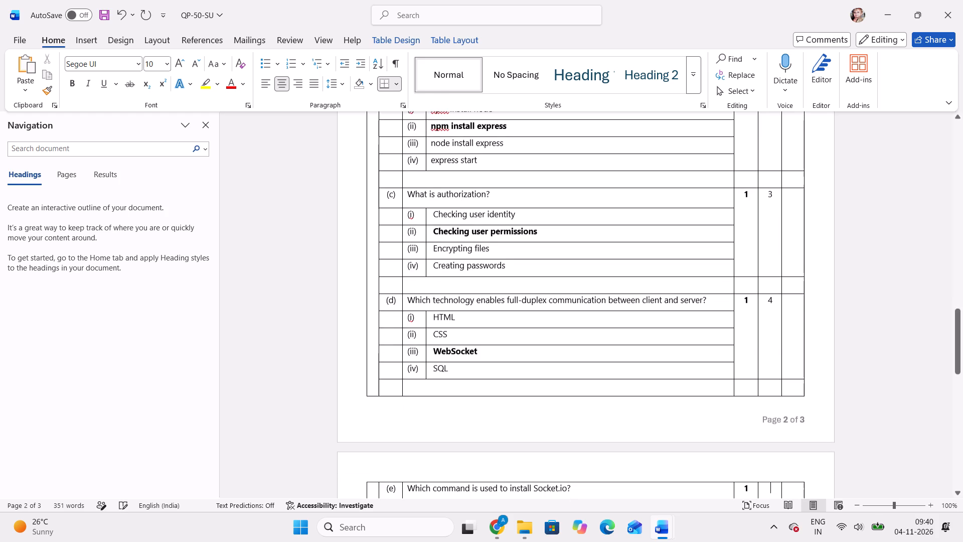
key("Down")
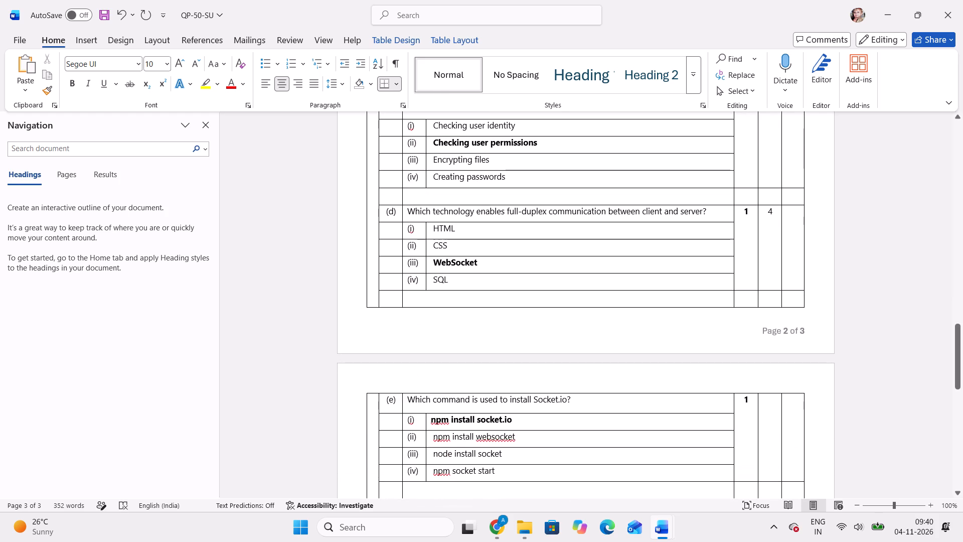
key("Up")
key("4")
key("Down")
key("Down")
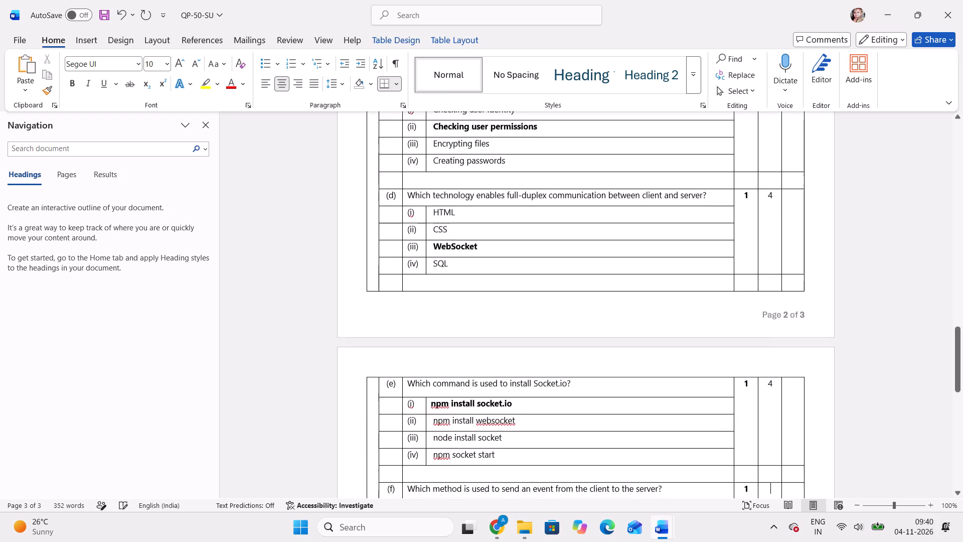
key("Down")
key("Up")
key("4")
key("Down")
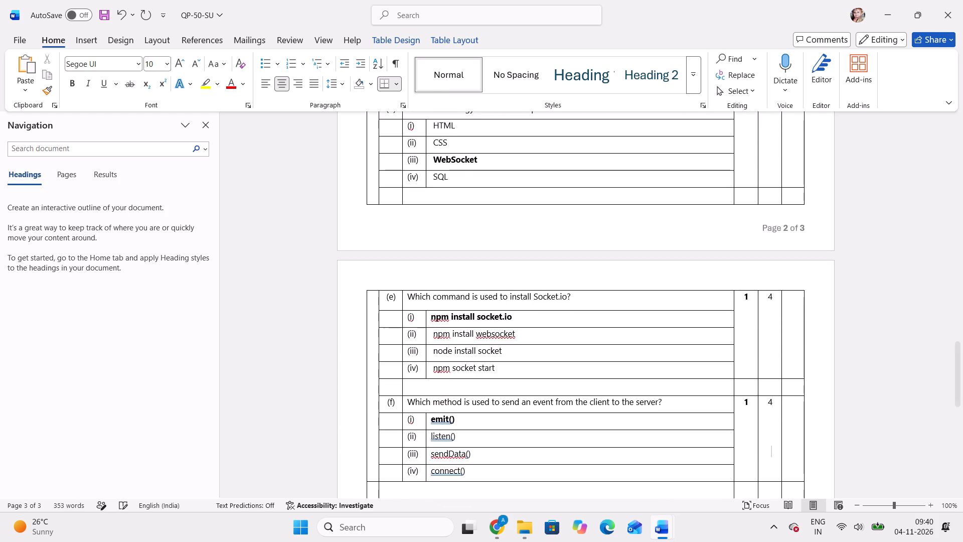
Save the QP-50-SU question paper with the entered CO values.
key("Down")
key("Down")
key("Down")
key("Down")
key("Down")
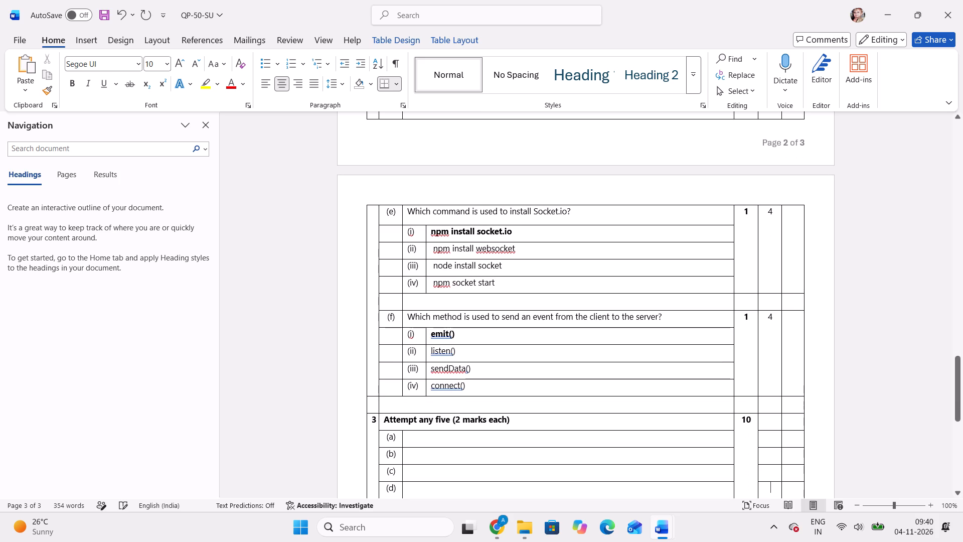
key("ctrl+s")
Search QB for "unit 1" and copy "What is Back-End Development?" from its 2-mark questions into question 3(a) of QP-50-SU.
key("alt+Tab")
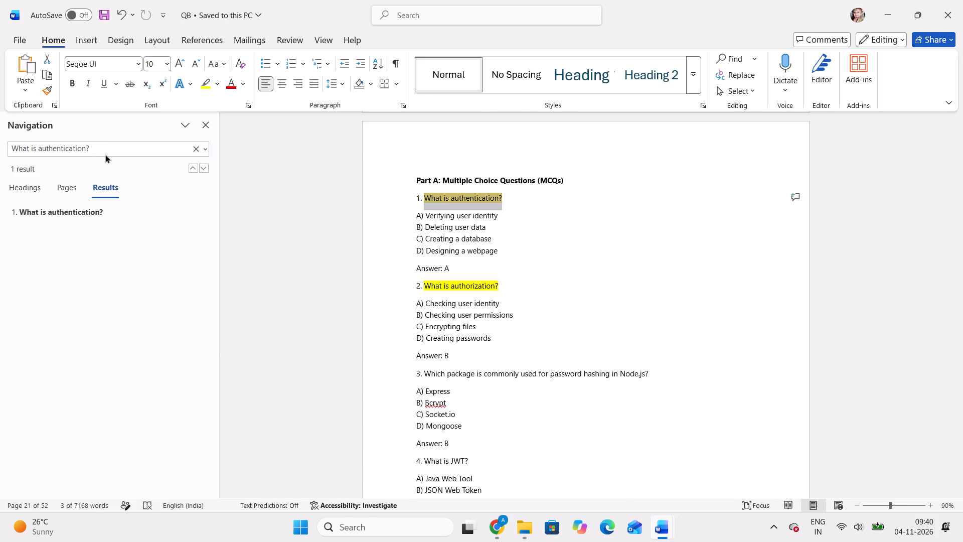
left_click(93, 148)
type("unit 1")
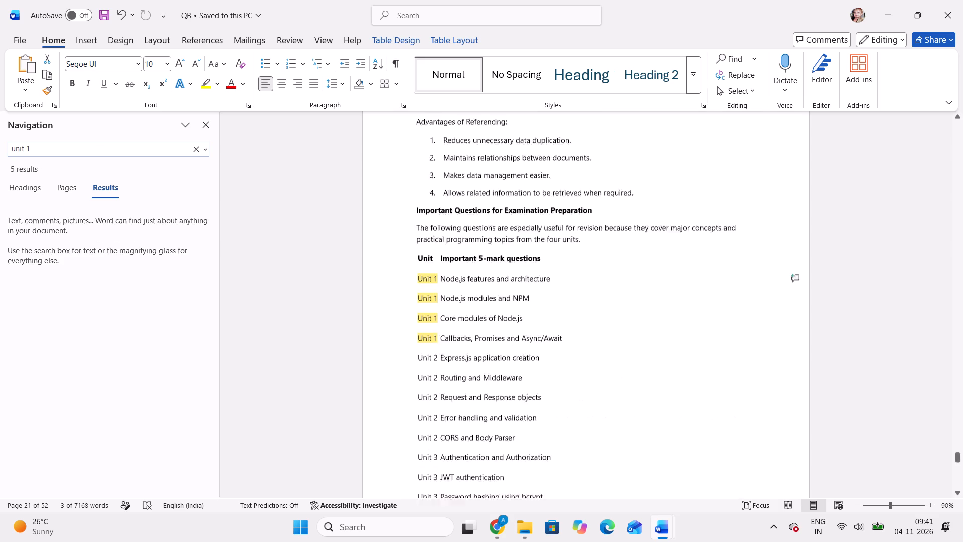
key("Return")
key("Return")
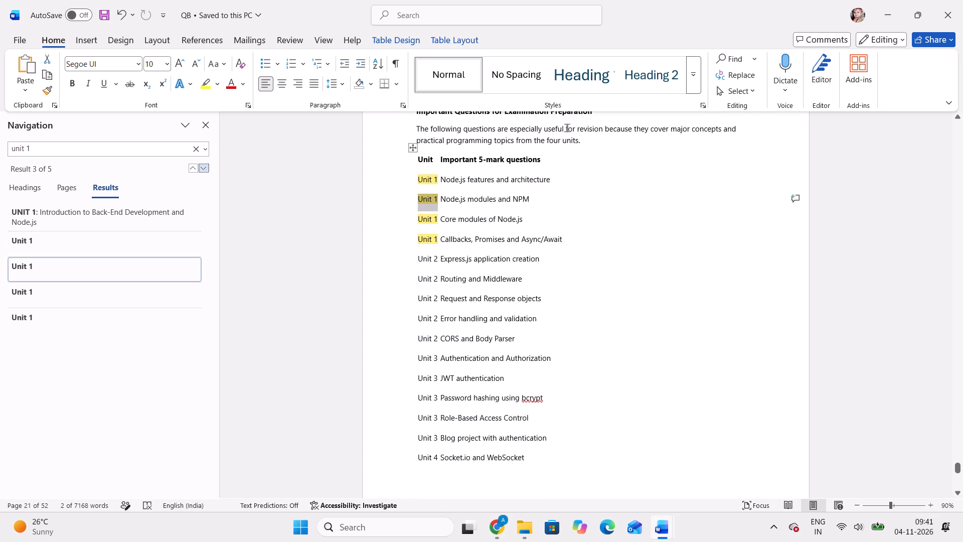
key("Return")
key("Return")
key("Return")
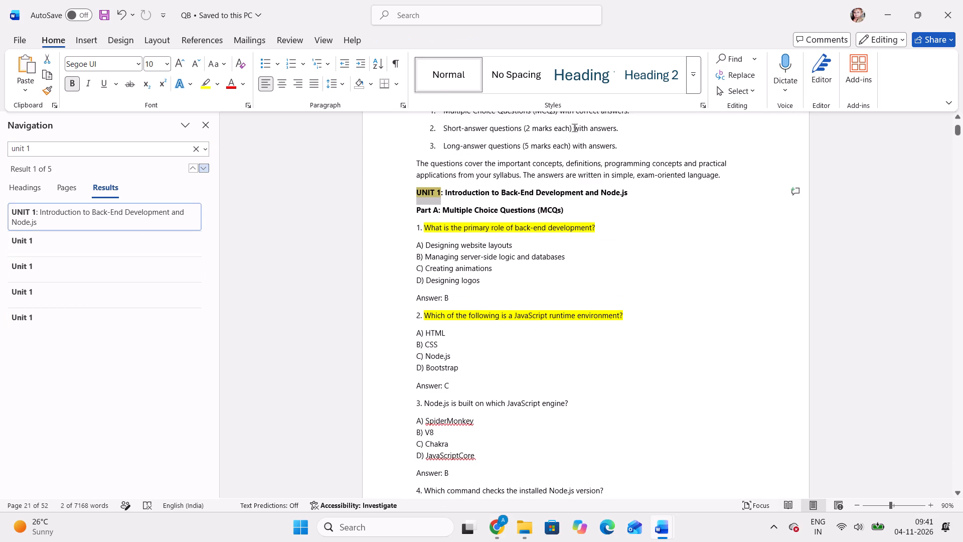
left_click_drag(957, 129, 957, 138)
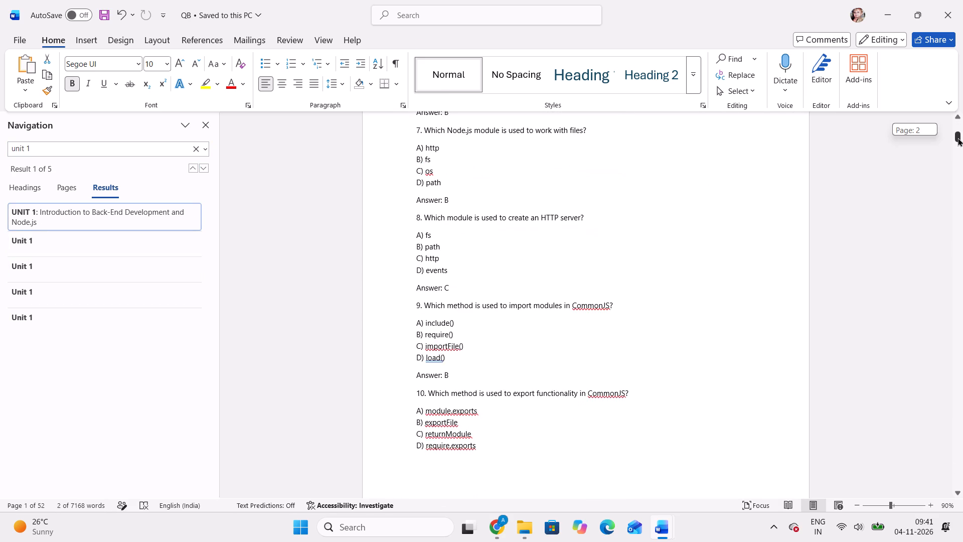
left_click_drag(957, 138, 957, 149)
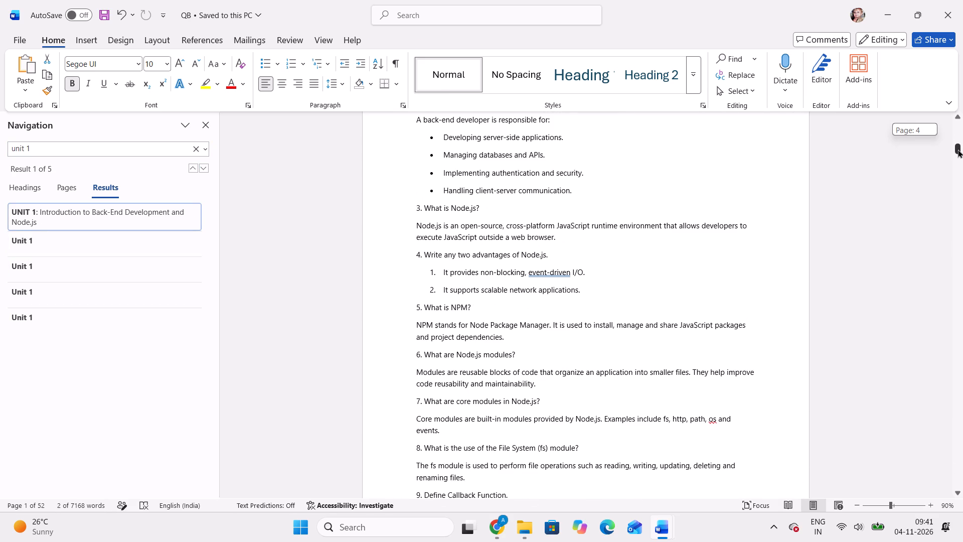
left_click_drag(957, 149, 958, 147)
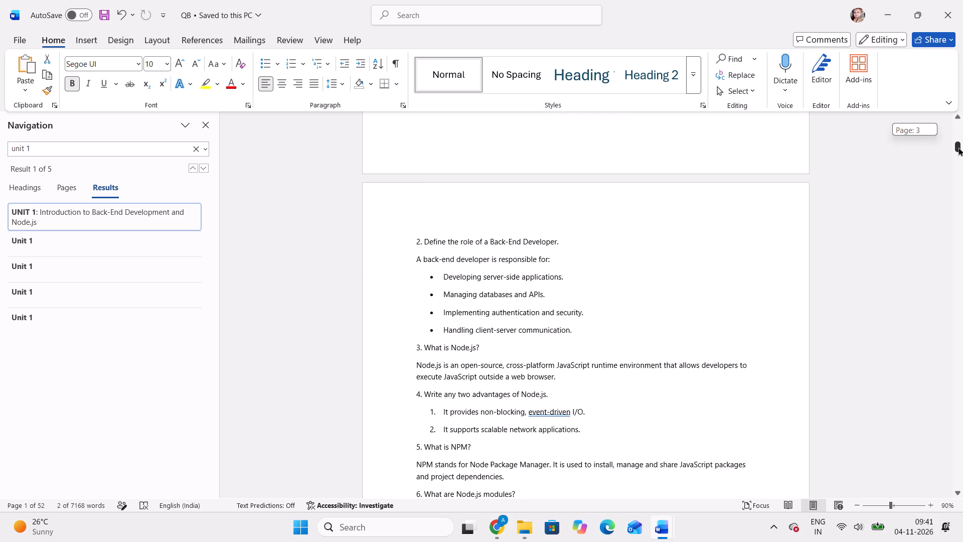
left_click_drag(958, 147, 958, 146)
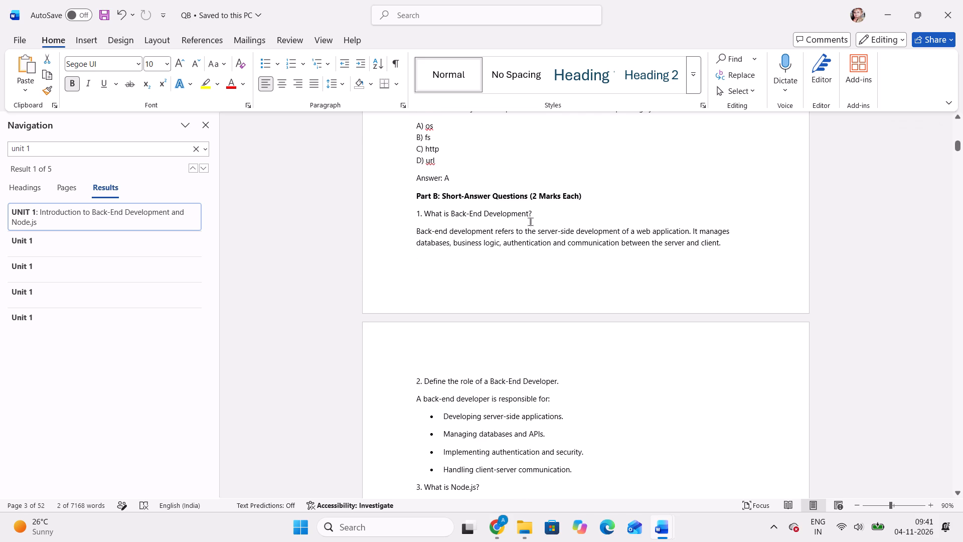
left_click_drag(535, 214, 543, 213)
left_click_drag(543, 213, 436, 216)
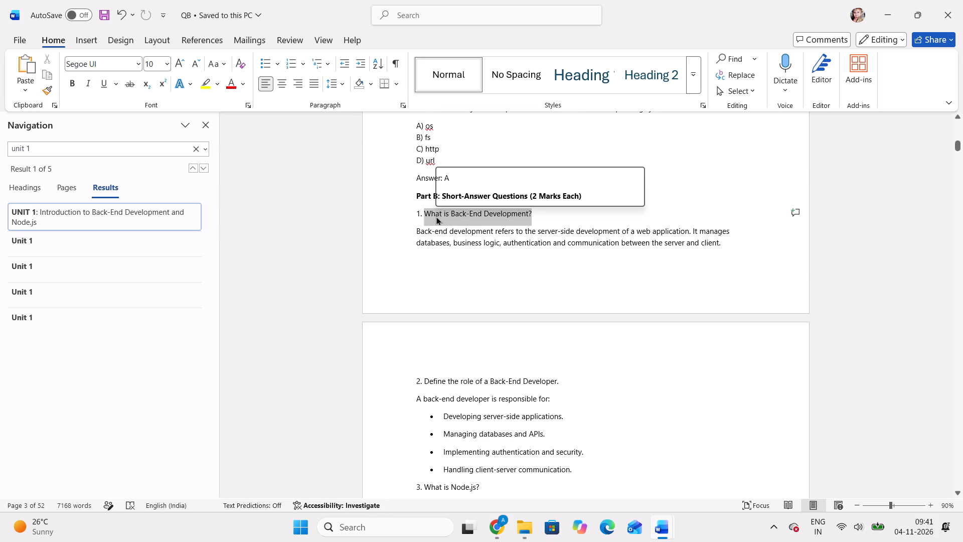
key("ctrl+c")
key("alt+Tab")
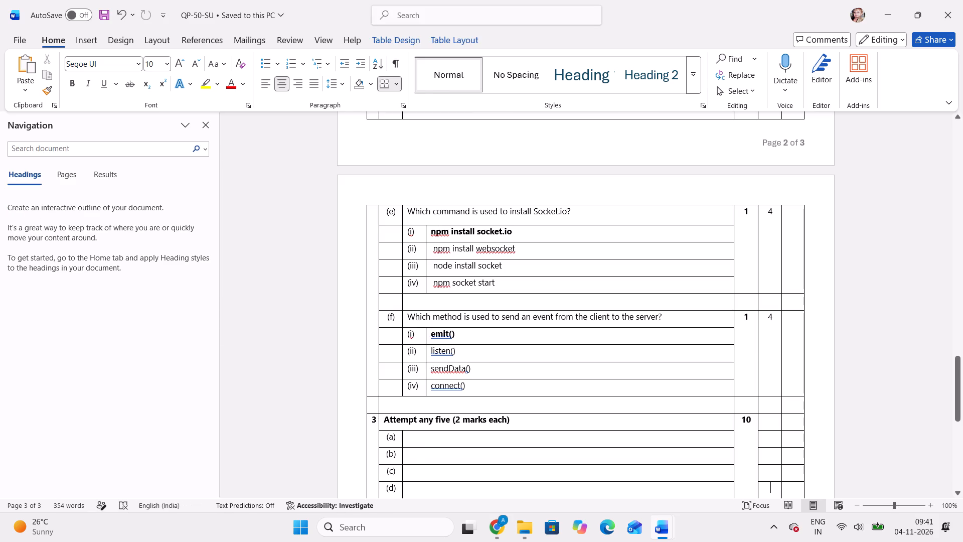
left_click(422, 440)
key("ctrl+v")
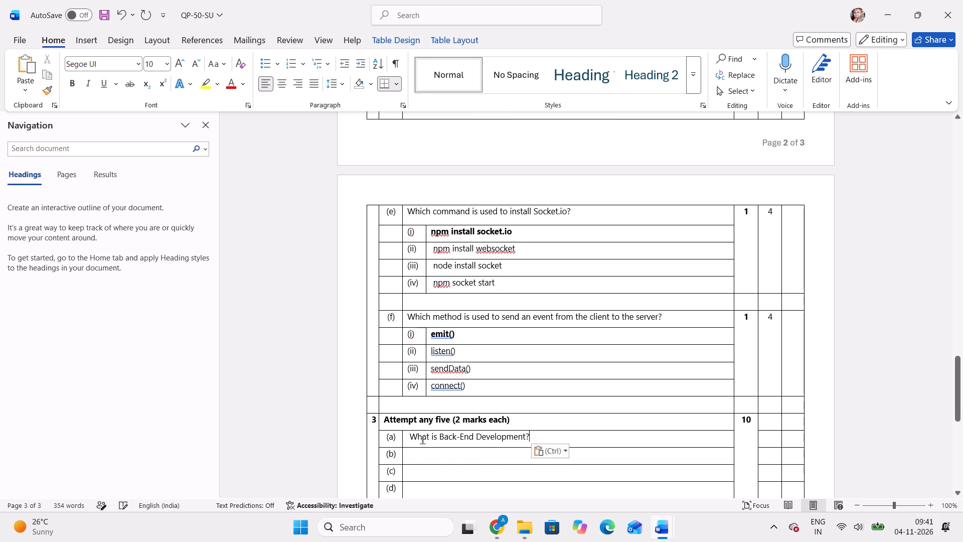
Switch back to QB and highlight "What is Back-End Development?" in yellow.
key("alt+Tab")
left_click(206, 84)
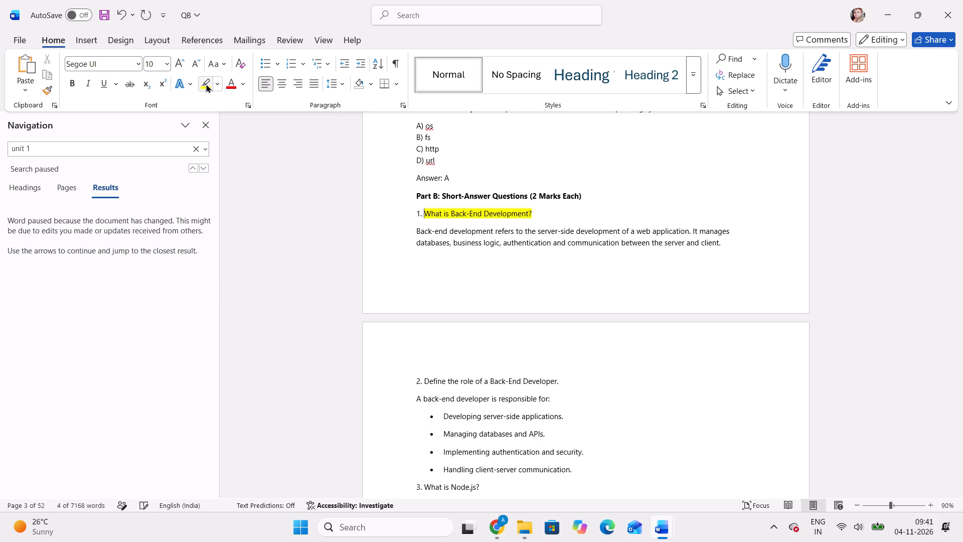
Search QB for "unit 2", copy "Write any two advantages of Express.js." into question 3(b) of QP-50-SU without the extra blank line, and save.
left_click(88, 147)
key("Right")
key("BackSpace")
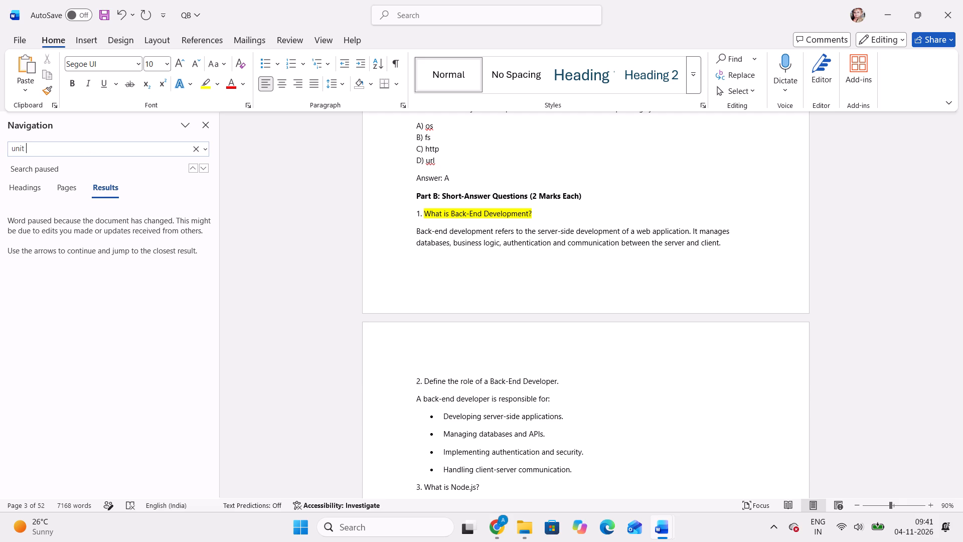
key("2")
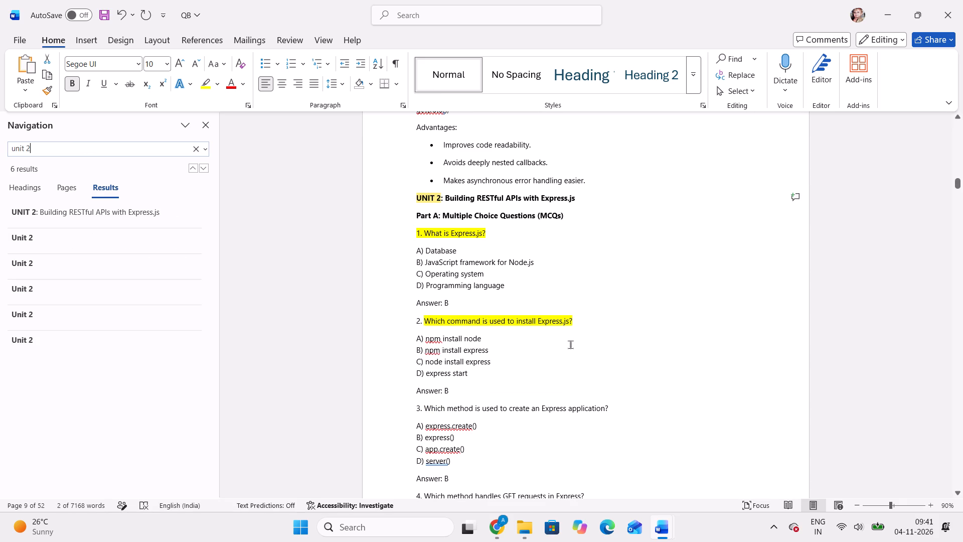
left_click_drag(959, 186, 957, 202)
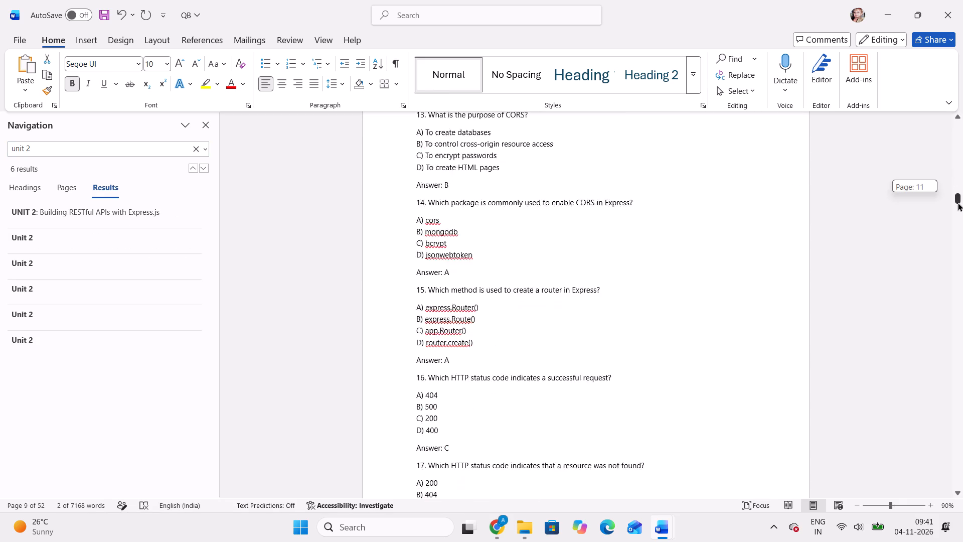
left_click_drag(957, 202, 956, 218)
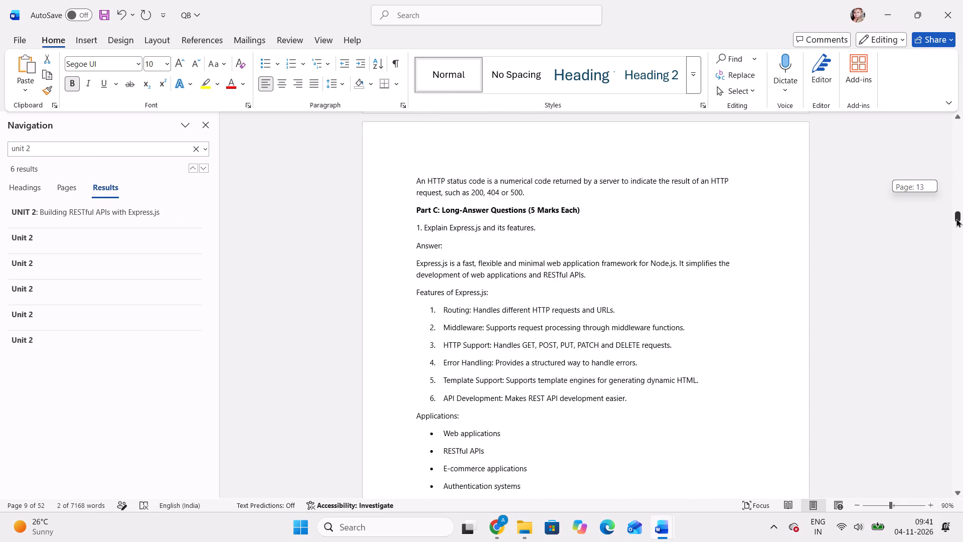
left_click_drag(956, 218, 962, 210)
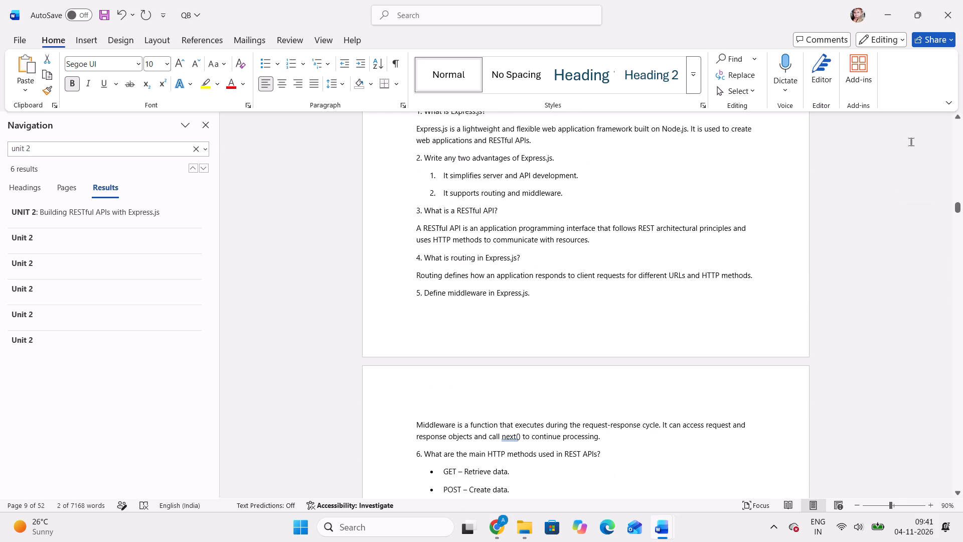
left_click(957, 117)
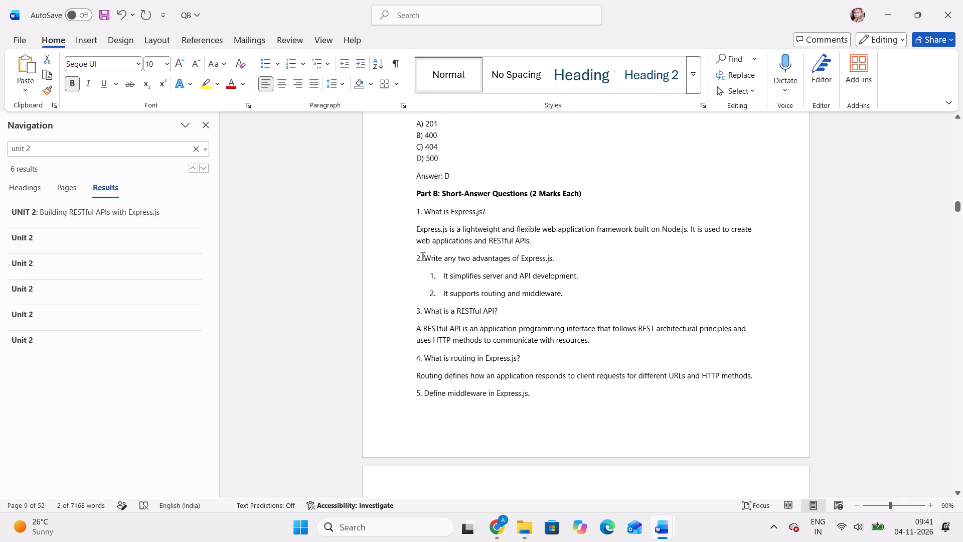
left_click_drag(426, 259, 501, 262)
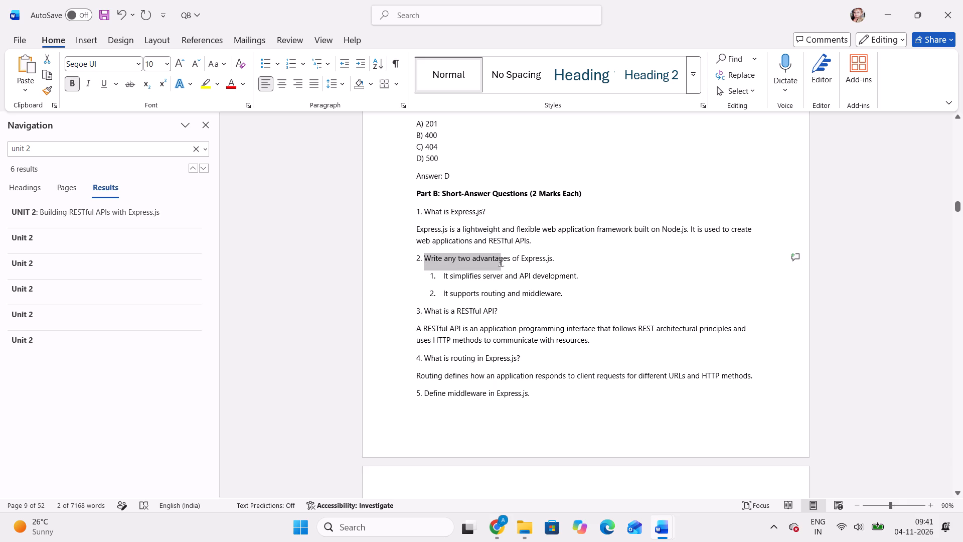
left_click_drag(501, 262, 556, 258)
key("ctrl+c")
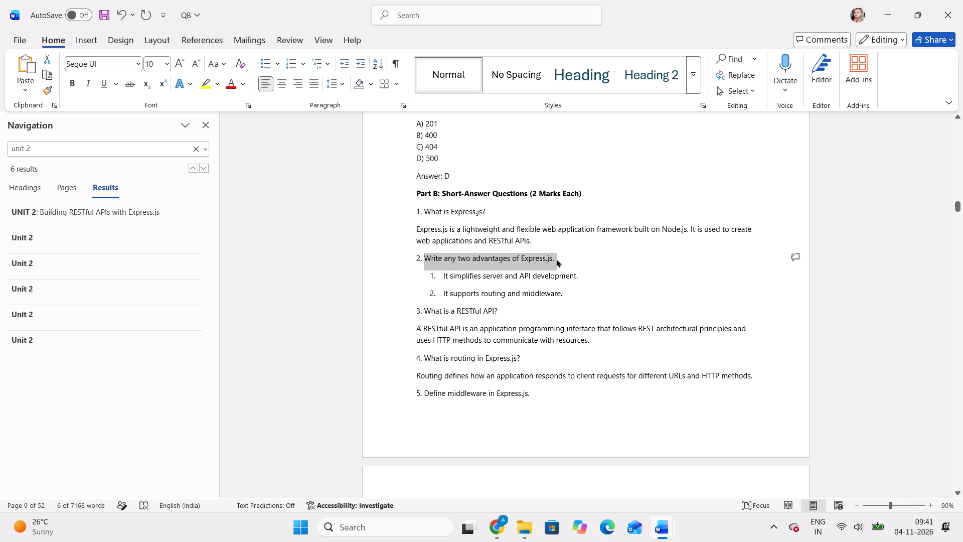
key("alt+Tab")
left_click(421, 457)
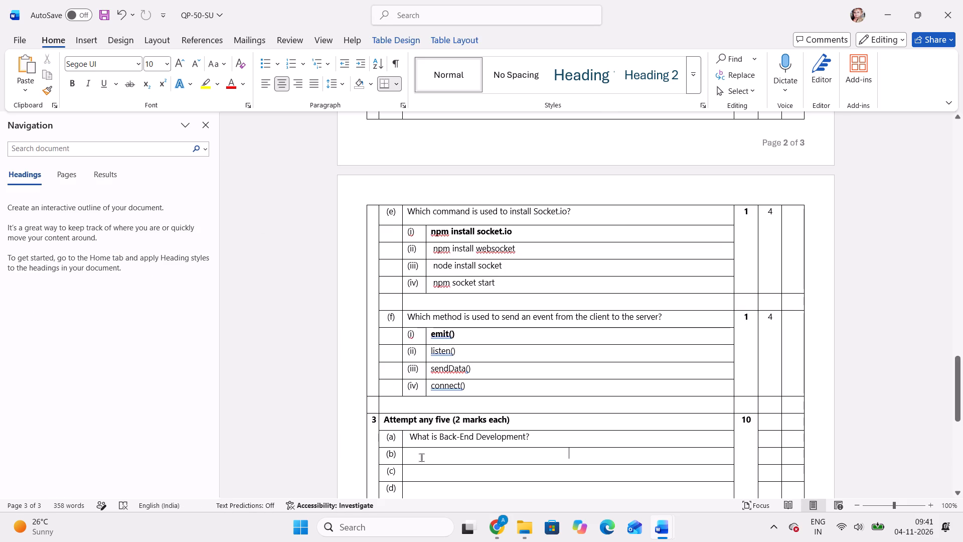
key("ctrl+v")
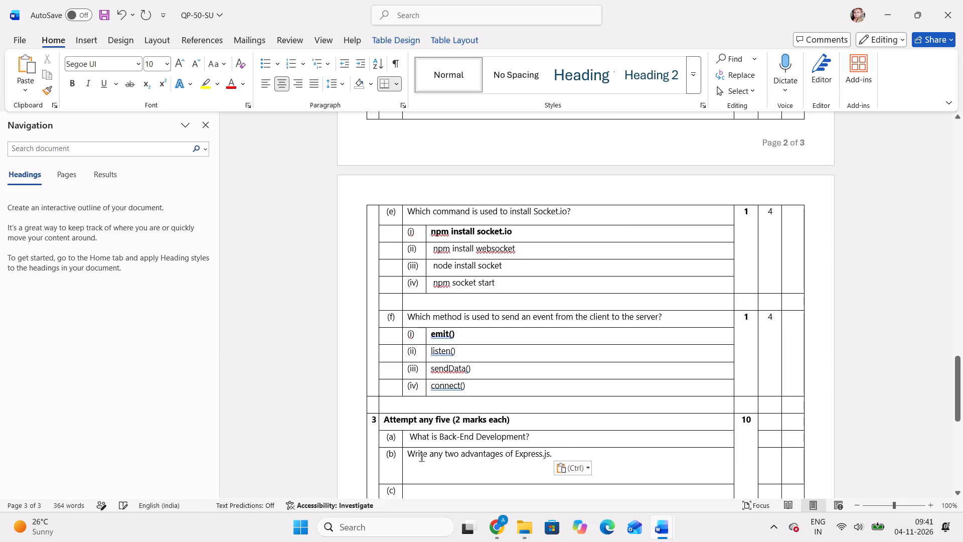
key("BackSpace")
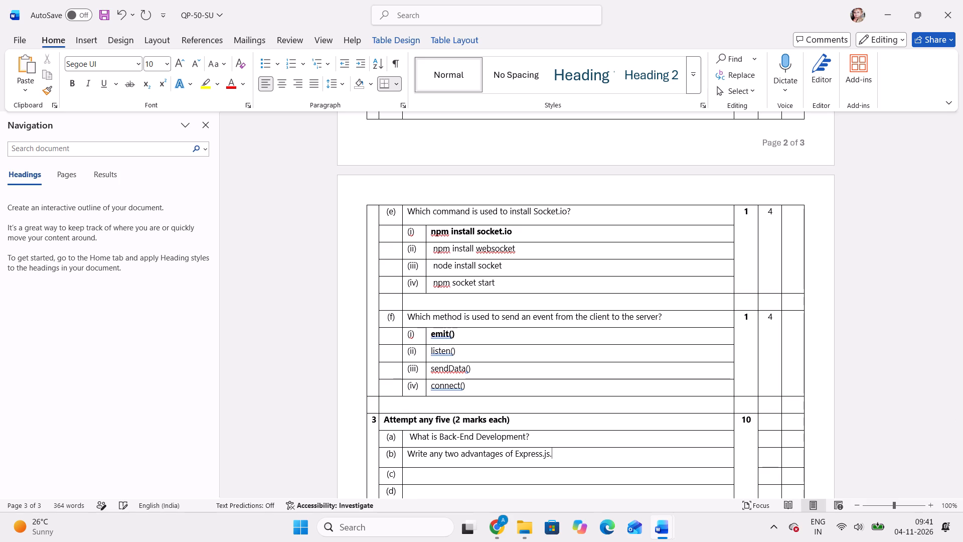
key("ctrl+s")
Switch back to QB and highlight "Write any two advantages of Express.js." in yellow.
key("alt+Tab")
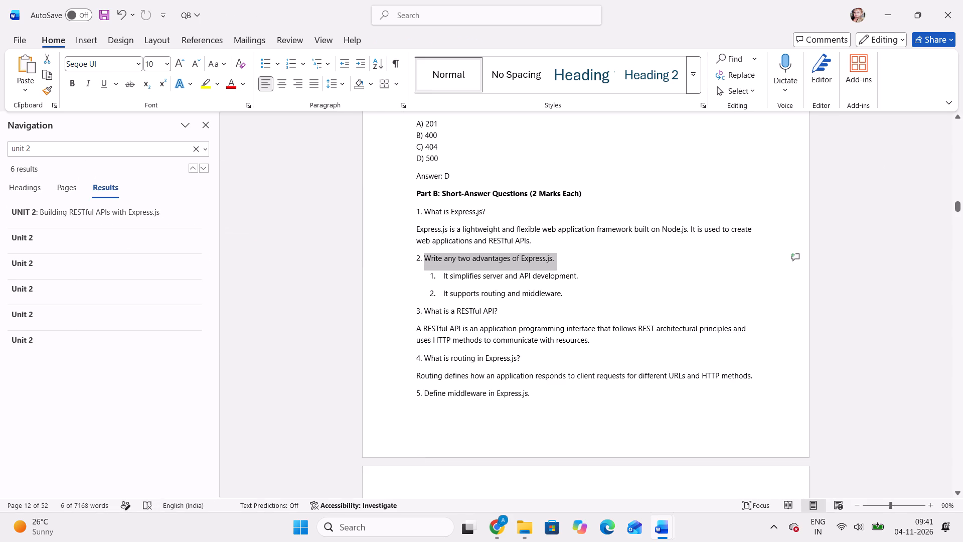
left_click(205, 87)
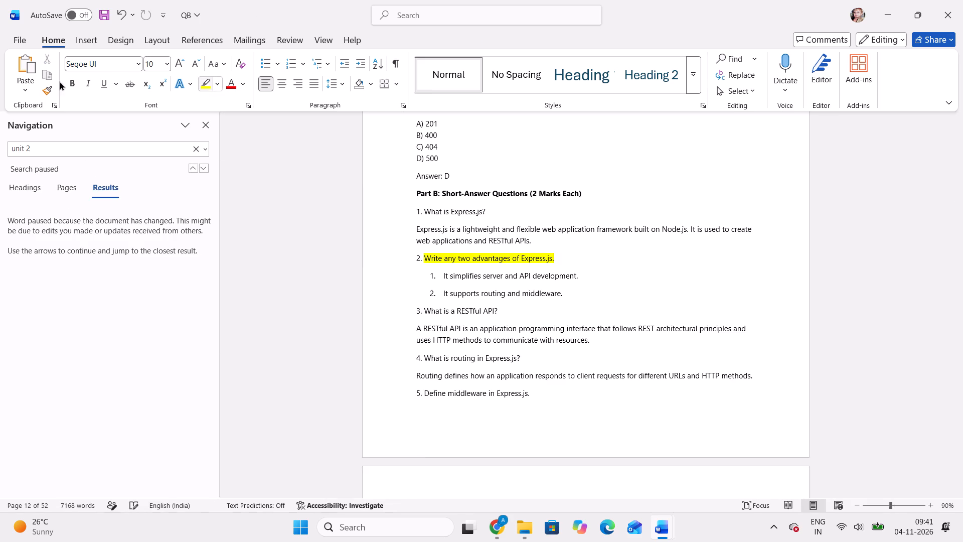
Search QB for "unit 3" and copy "Define Authorization." from its 2-mark questions into question 3(c) of QP-50-SU.
left_click(64, 152)
key("Right")
key("BackSpace")
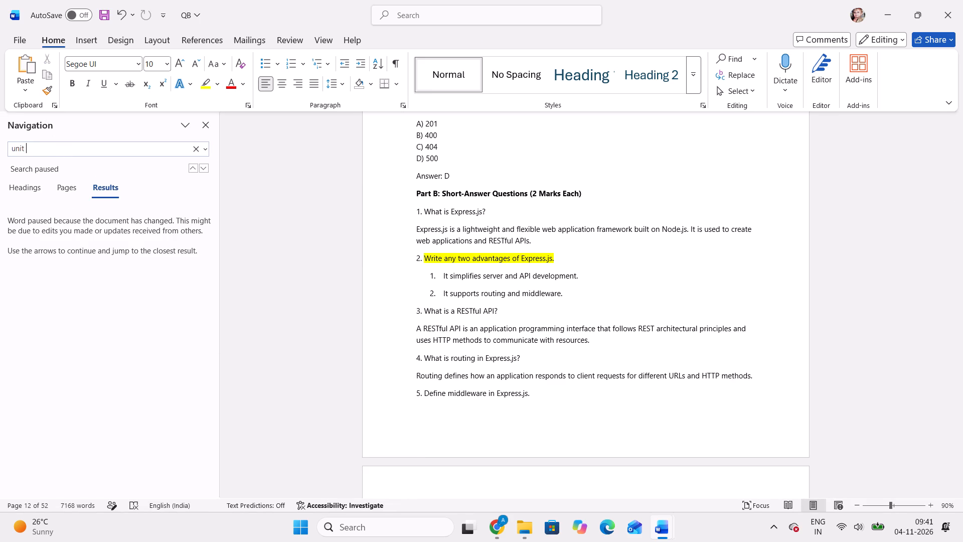
key("3")
key("Return")
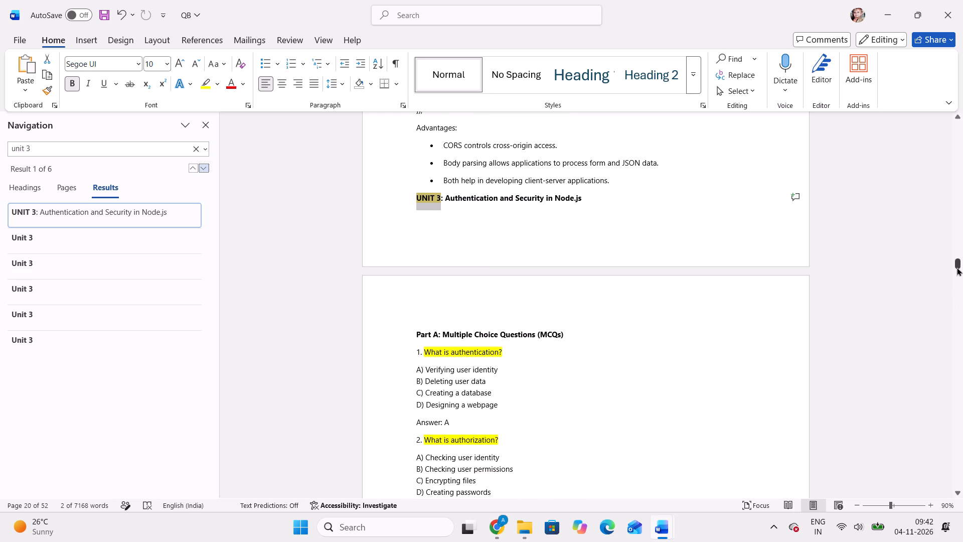
left_click_drag(956, 261, 953, 284)
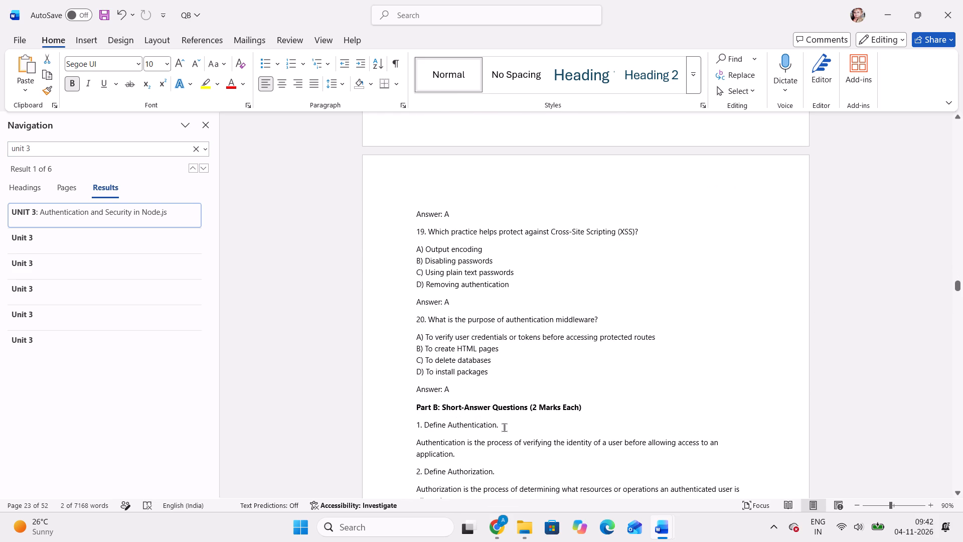
left_click(510, 428)
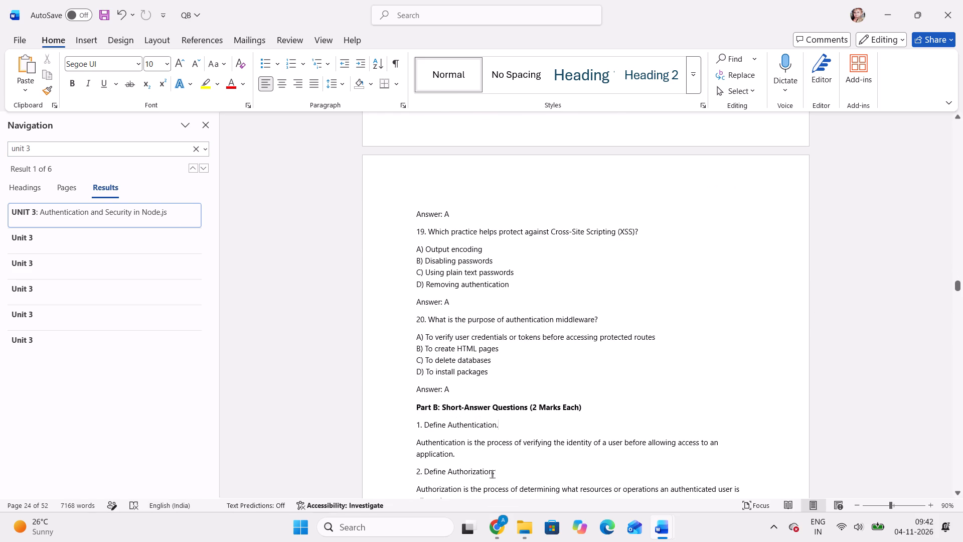
left_click_drag(504, 471, 435, 474)
key("ctrl+c")
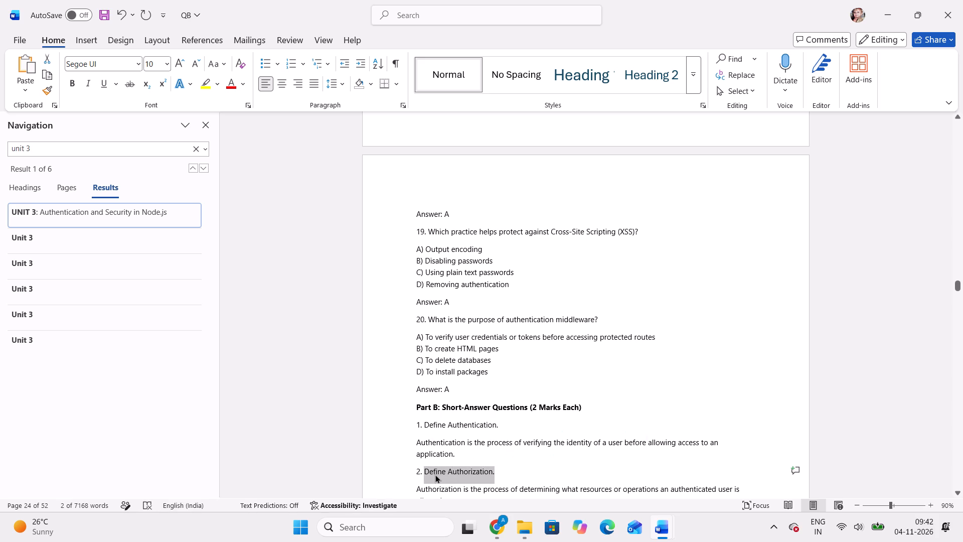
key("alt+Tab")
left_click(437, 478)
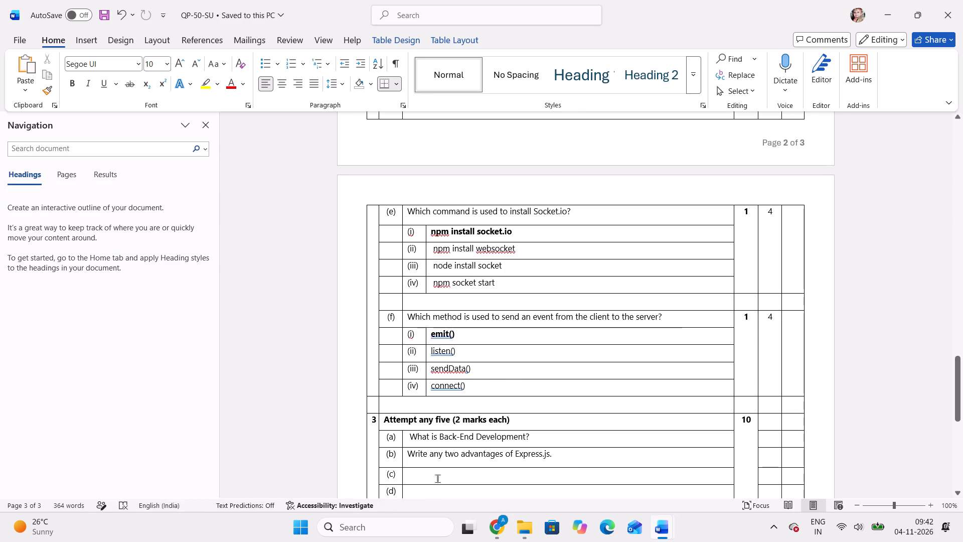
key("ctrl+v")
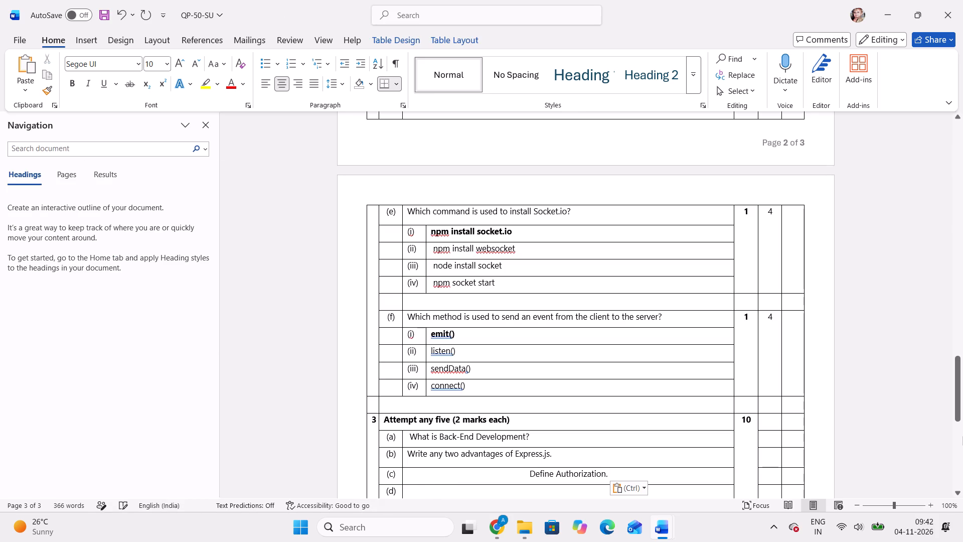
Left-align the question 3(a) to 3(f) cells in QP-50-SU, remove the leading space before "What is Back-End Development?", and save.
left_click_drag(956, 377, 959, 420)
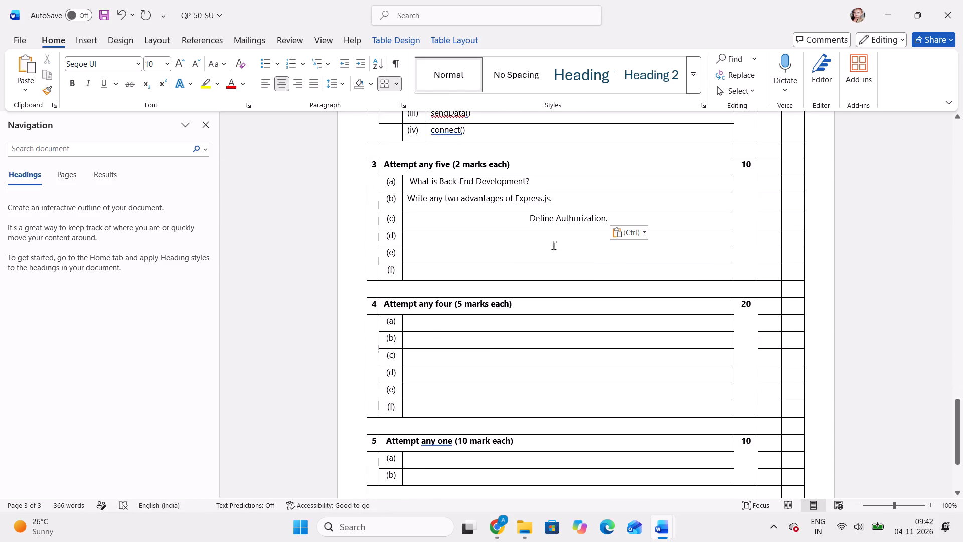
left_click(532, 221)
key("BackSpace")
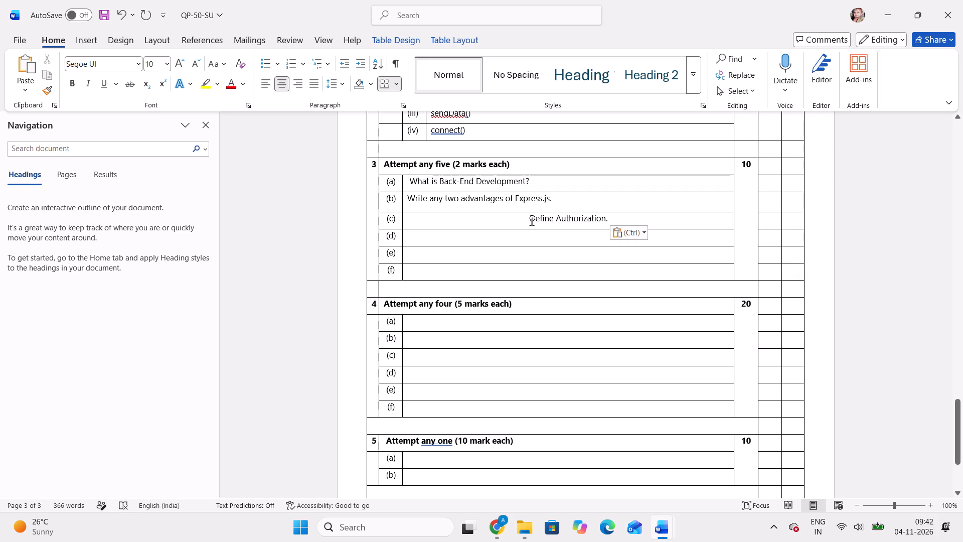
left_click_drag(409, 180, 538, 267)
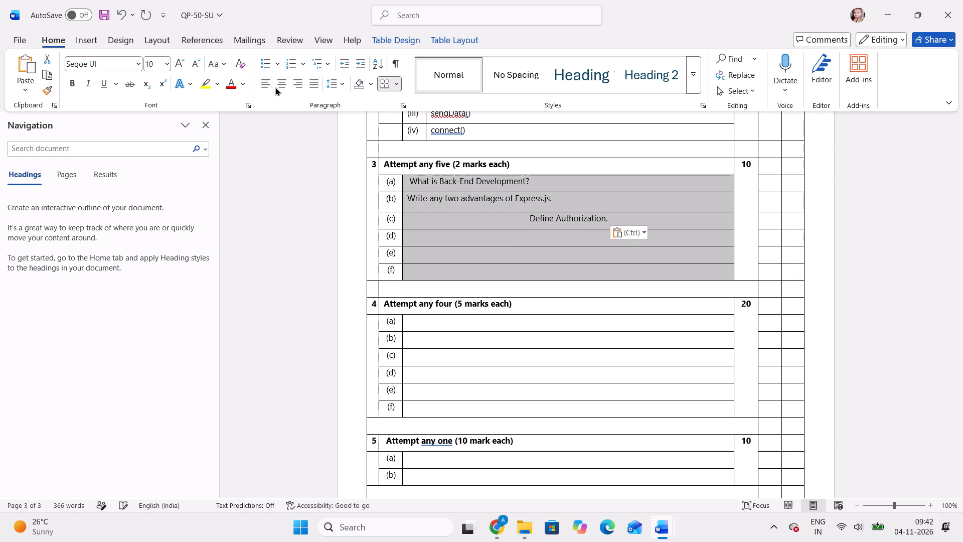
left_click(265, 86)
left_click(415, 196)
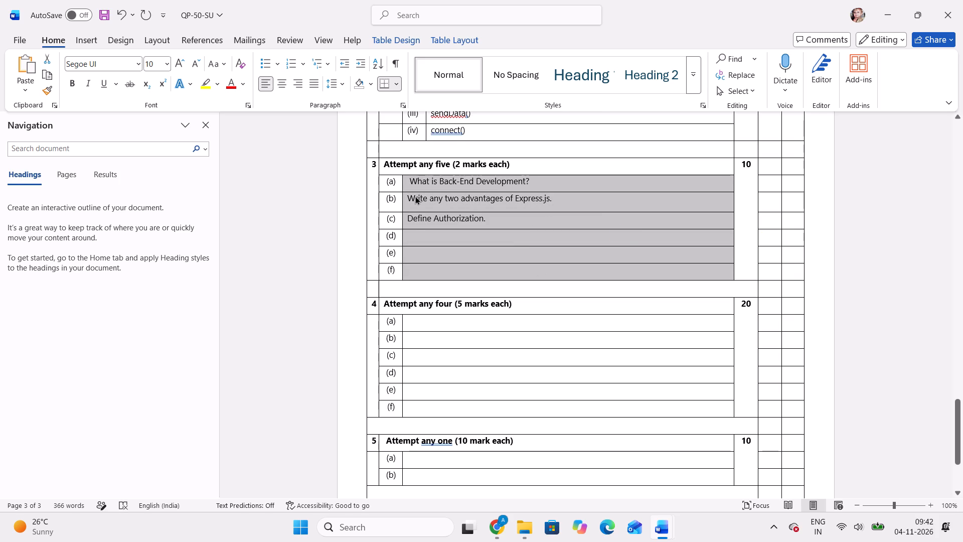
left_click(409, 183)
key("BackSpace")
key("BackSpace")
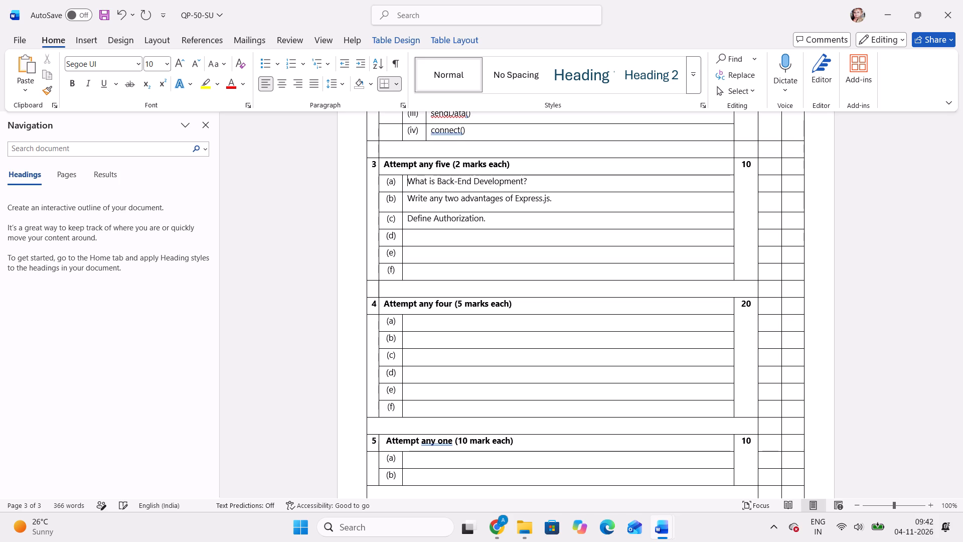
left_click(414, 238)
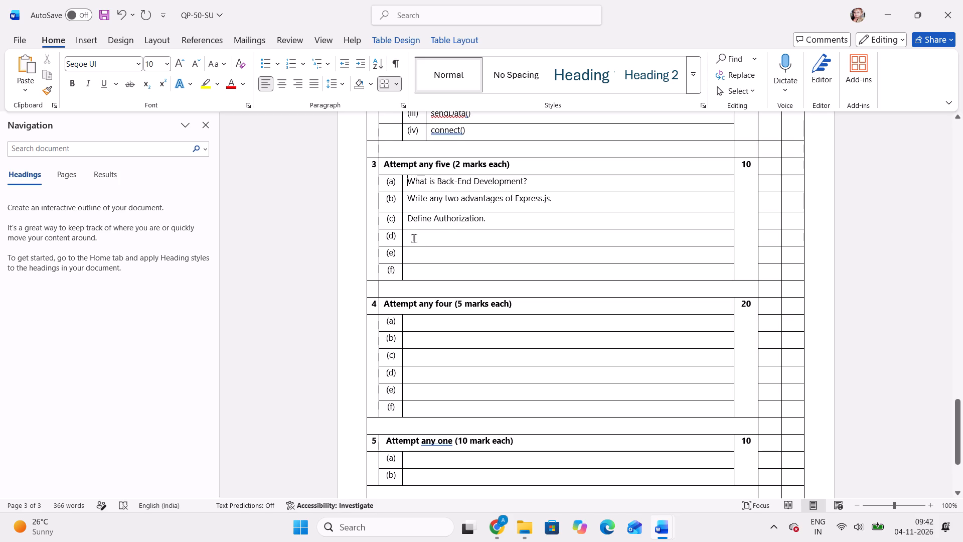
key("ctrl+s")
Switch back to QB and highlight "Define Authorization." in yellow.
key("alt+Tab")
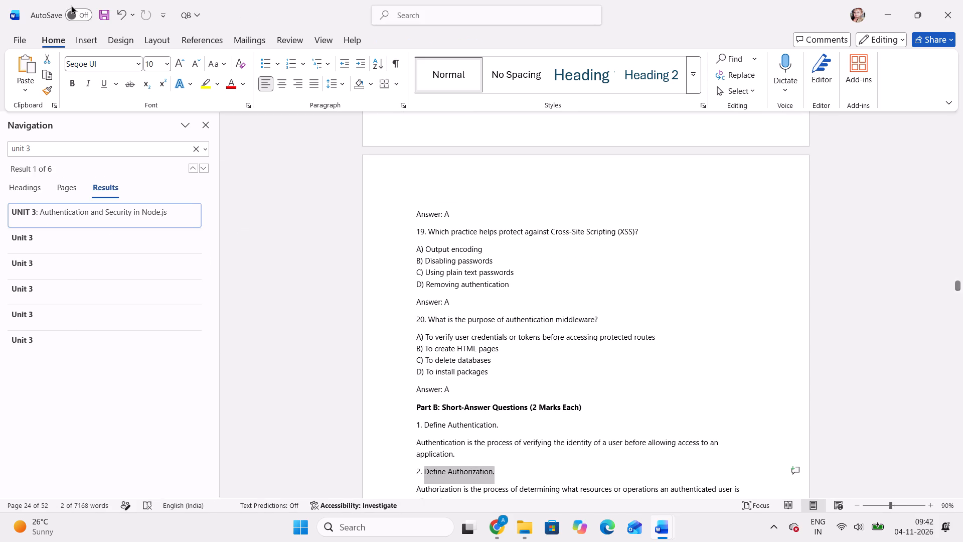
left_click(202, 80)
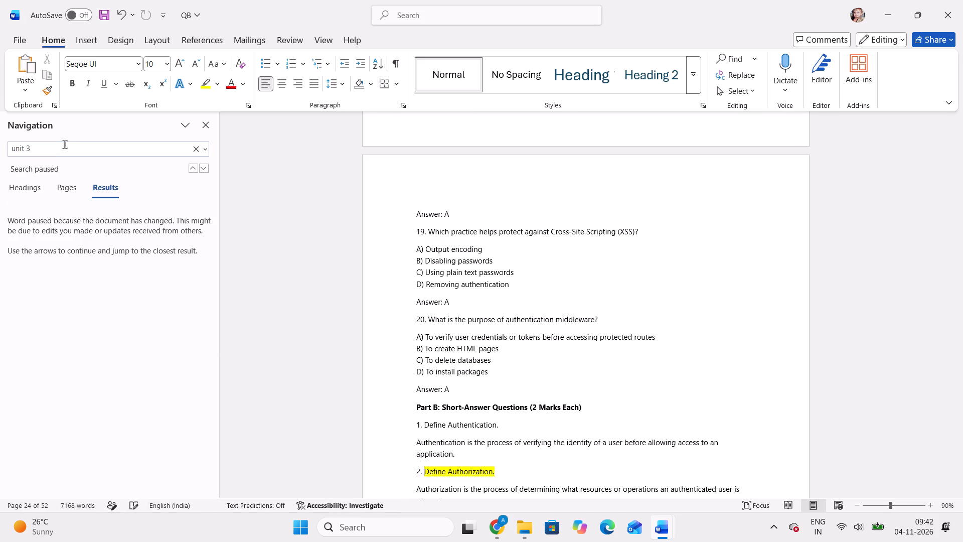
Search QB for "unit 4", copy "What is broadcasting in Socket.io?" from its 2-mark questions into question 3(d) of QP-50-SU, and save.
left_click(61, 148)
key("Right")
key("BackSpace")
key("4")
key("Return")
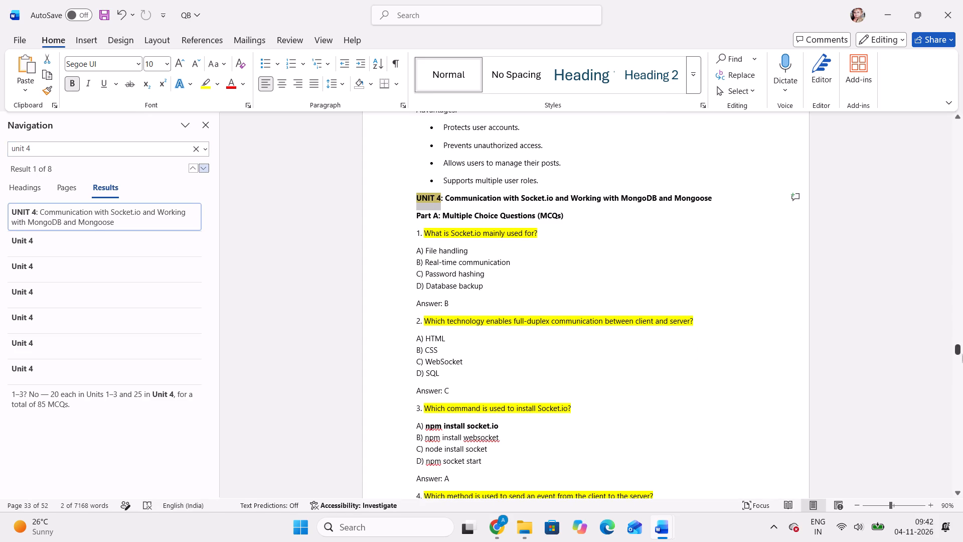
left_click_drag(958, 349, 957, 352)
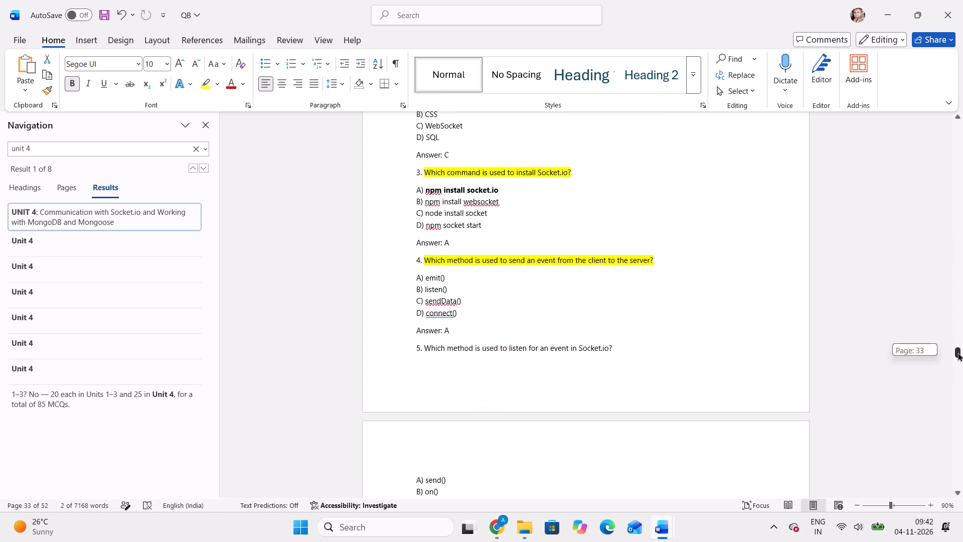
left_click_drag(957, 352, 955, 370)
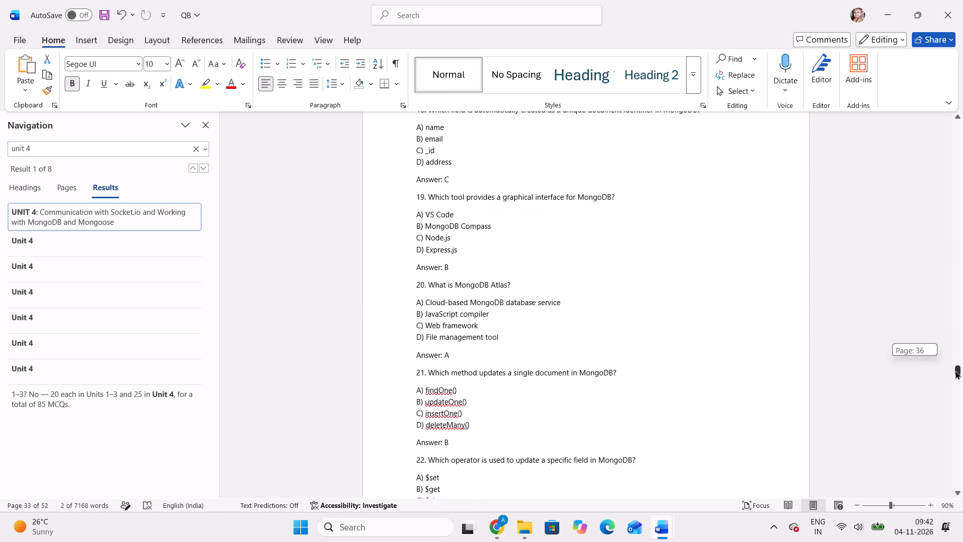
left_click_drag(955, 370, 951, 377)
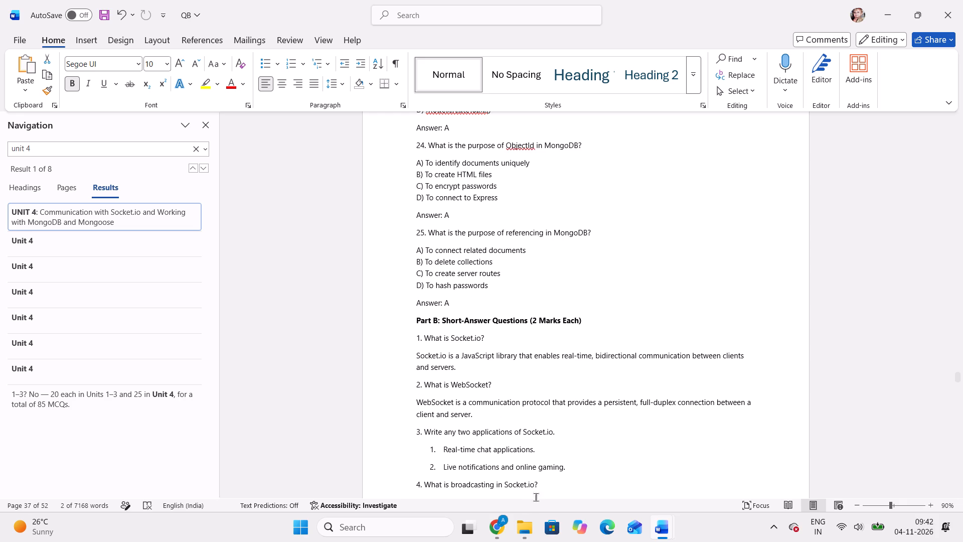
left_click_drag(550, 483, 437, 486)
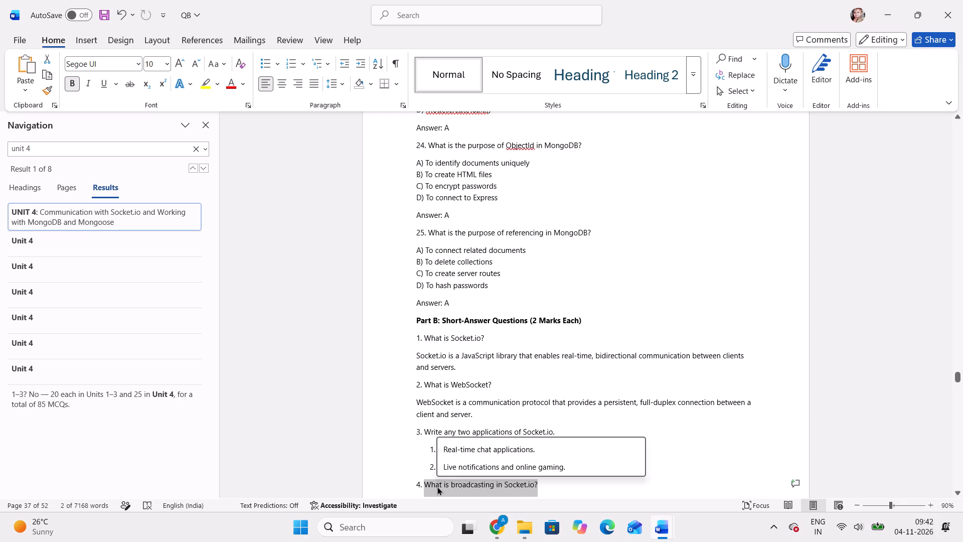
key("ctrl+c")
key("alt+Tab")
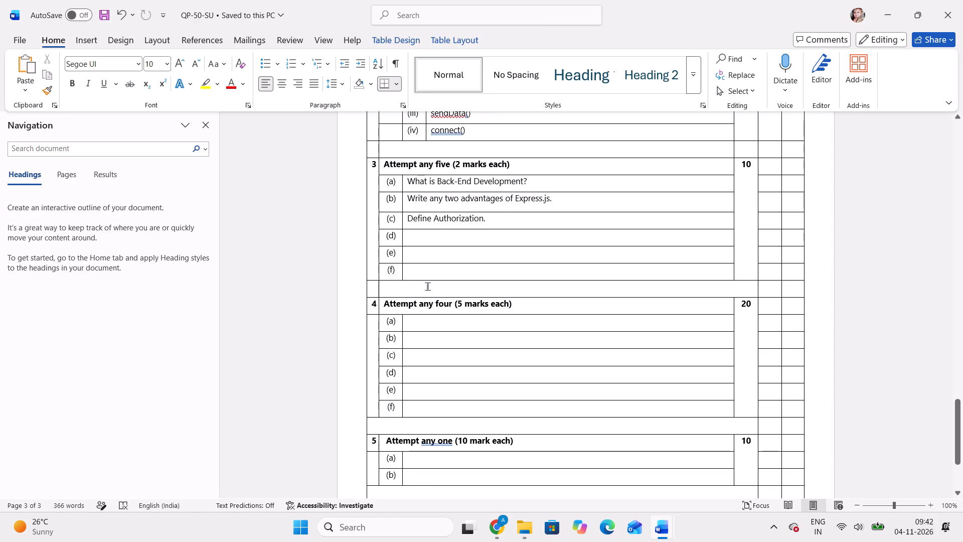
key("ctrl+v")
key("ctrl+s")
Switch back to QB and highlight "What is broadcasting in Socket.io?" in yellow.
key("alt+Tab")
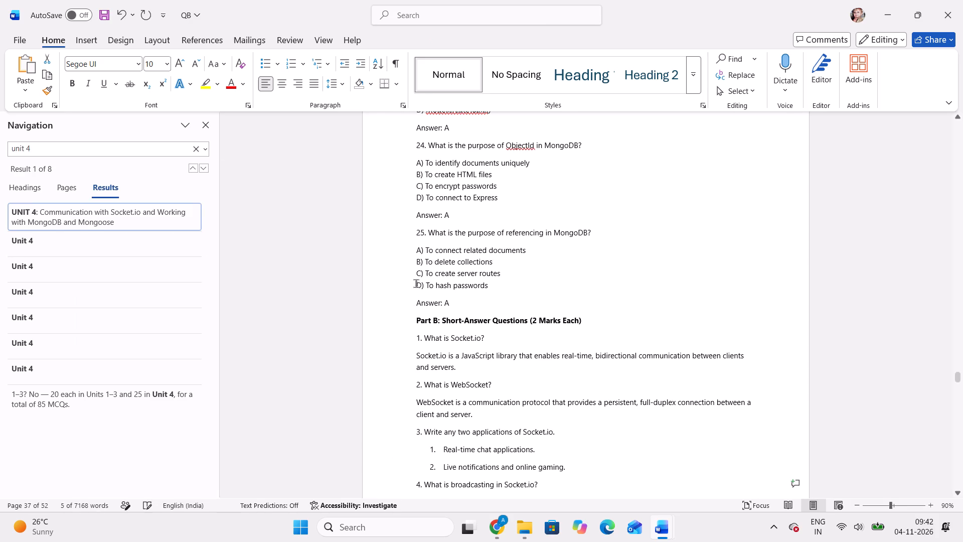
left_click(202, 85)
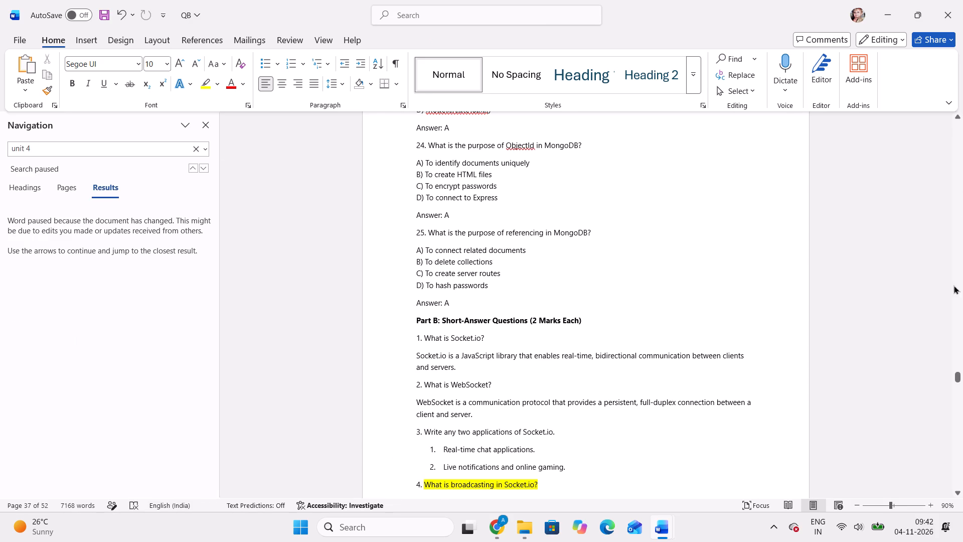
Copy "What is MongoDB?" from QB's Unit 4 2-mark questions into question 3(e) of QP-50-SU and save.
left_click(958, 493)
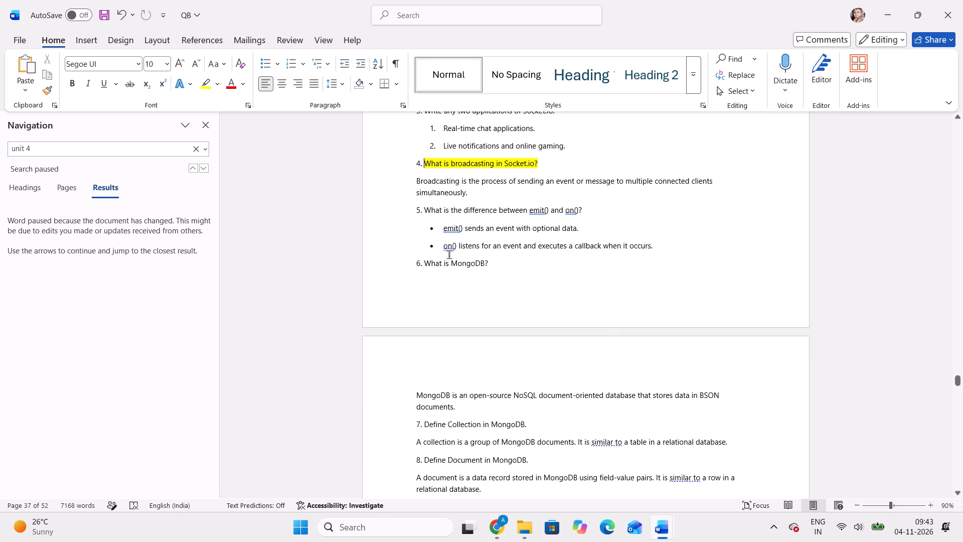
left_click_drag(498, 263, 429, 265)
left_click_drag(429, 265, 425, 266)
key("ctrl+c")
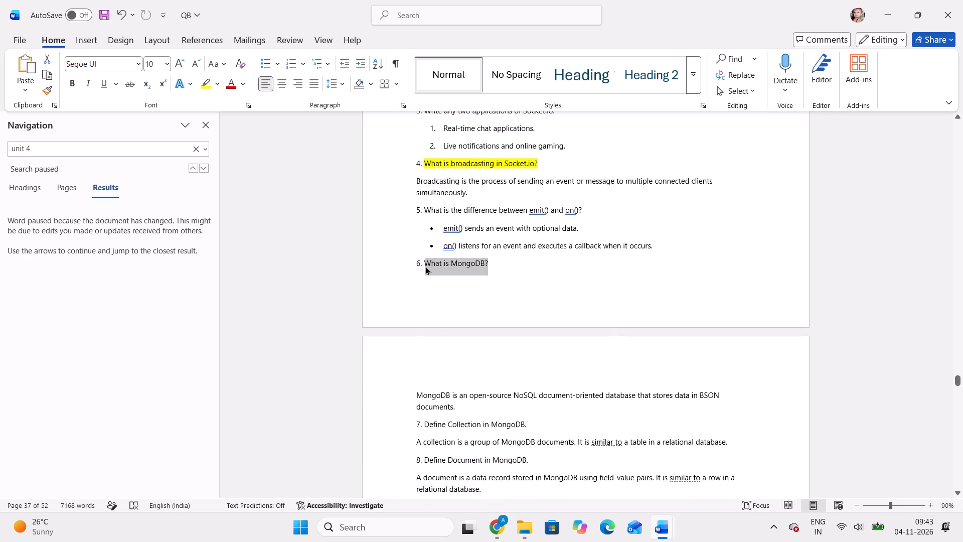
key("alt+Tab")
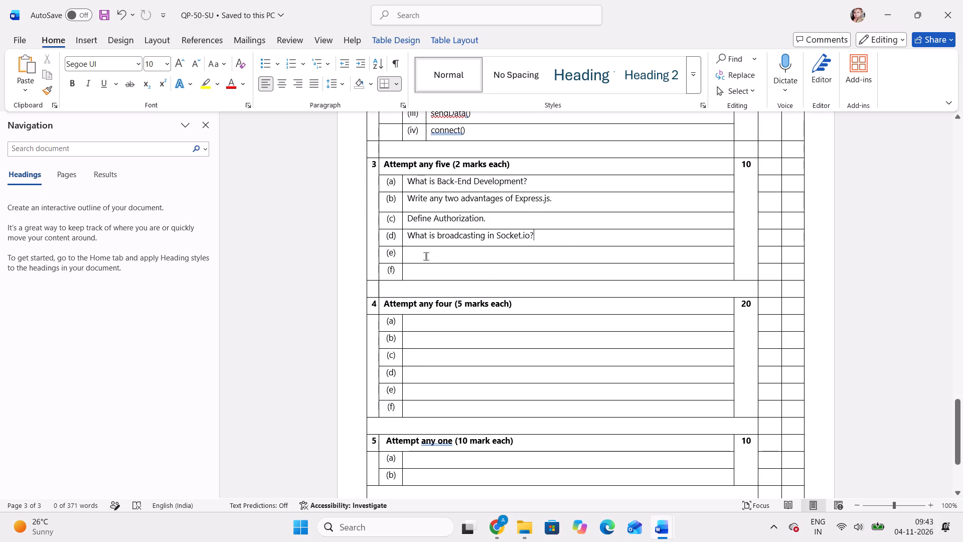
left_click(426, 256)
key("ctrl+v")
key("alt+Tab")
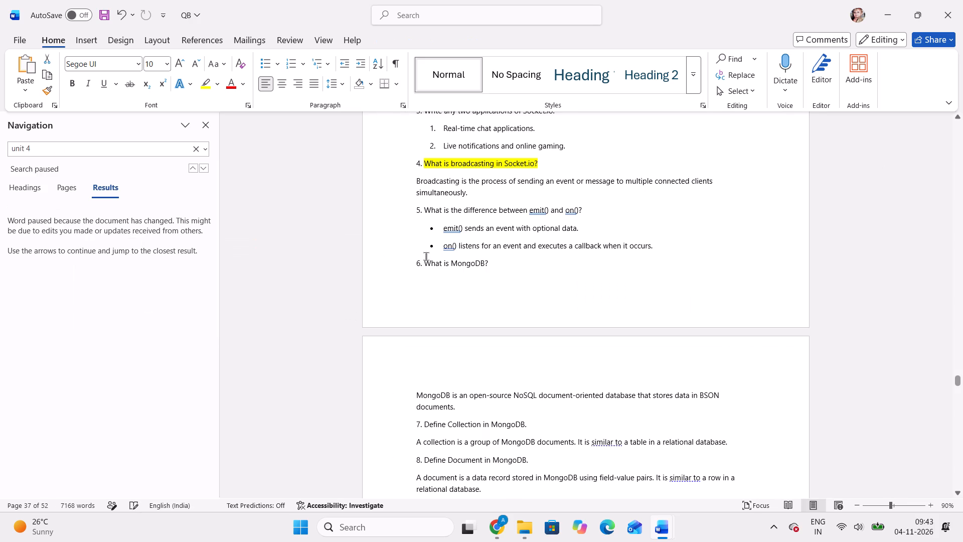
key("alt+Tab")
key("ctrl+z")
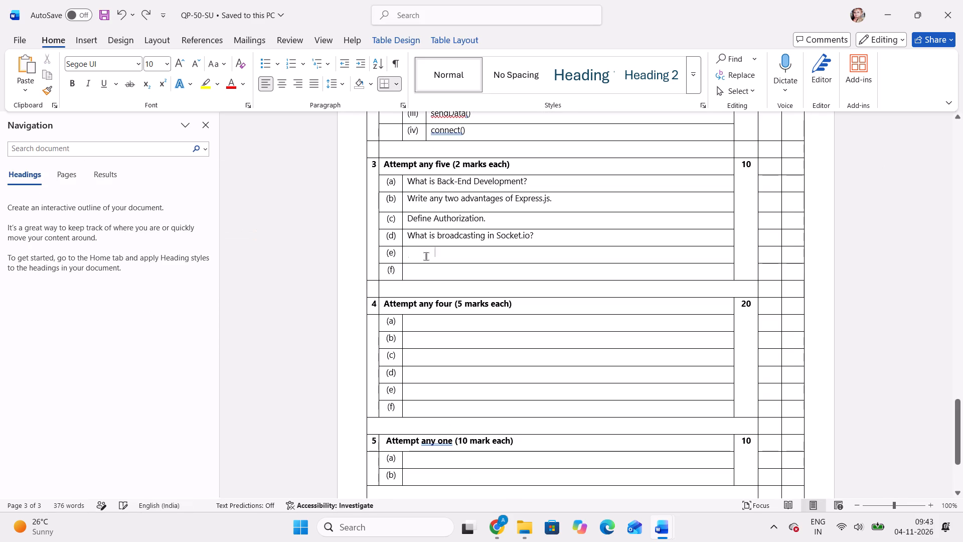
key("alt+Tab")
key("ctrl+c")
key("ctrl+c")
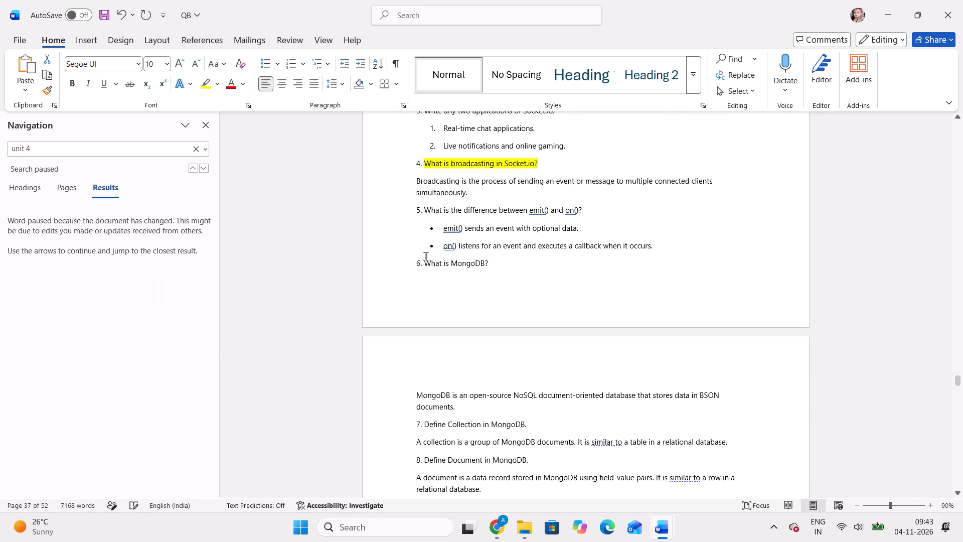
key("alt+Tab")
key("ctrl+v")
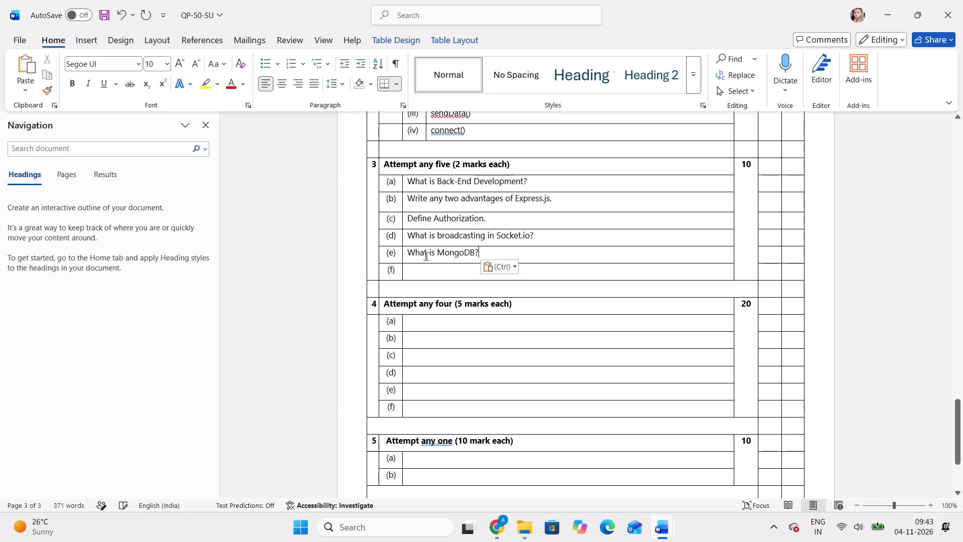
key("ctrl+s")
Switch back to QB, highlight the line "6. What is MongoDB?" in yellow, and save.
key("alt+Tab")
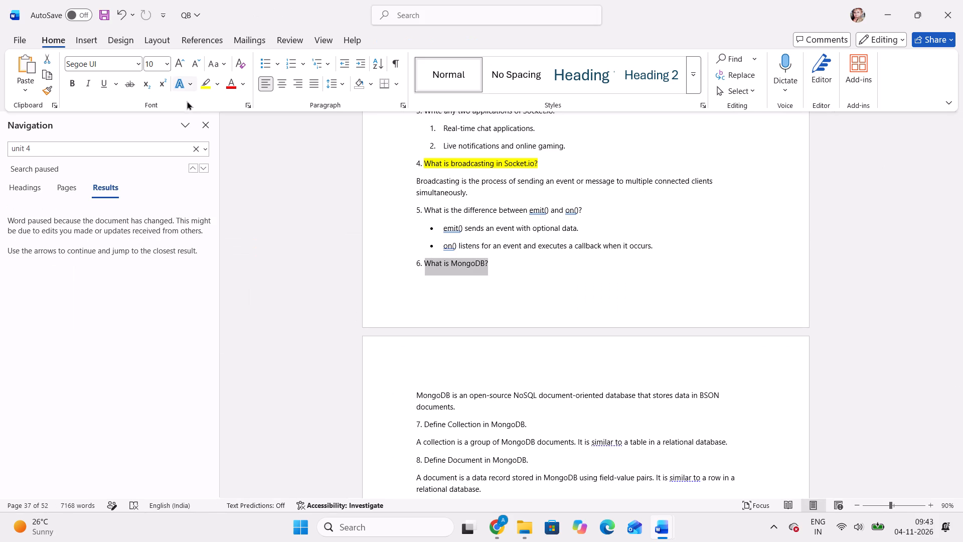
left_click(206, 85)
left_click(206, 85)
left_click(206, 85)
left_click(372, 266)
key("ctrl+s")
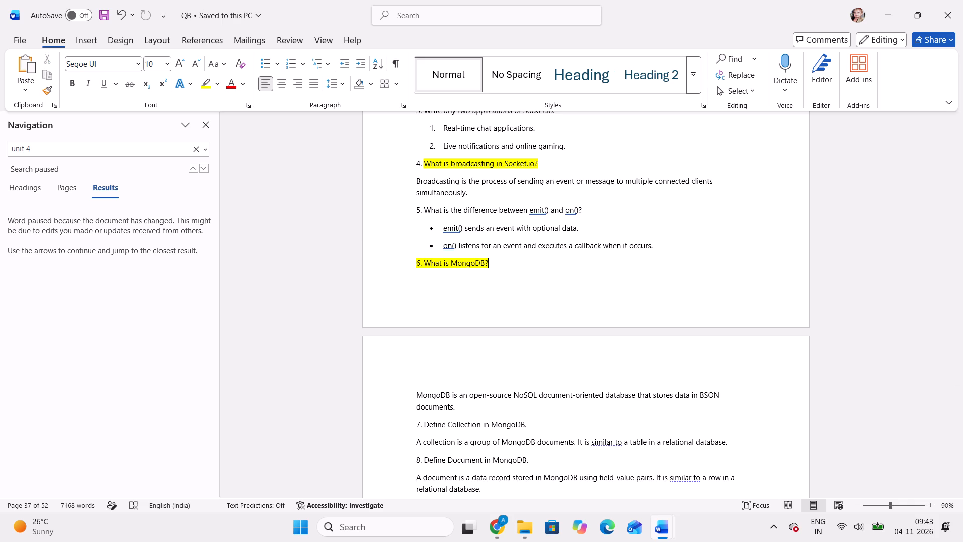
Copy "What are CRUD operations?" from QB's Unit 4 2-mark questions into question 3(f) of QP-50-SU.
left_click(537, 422)
left_click(564, 459)
left_click(956, 379)
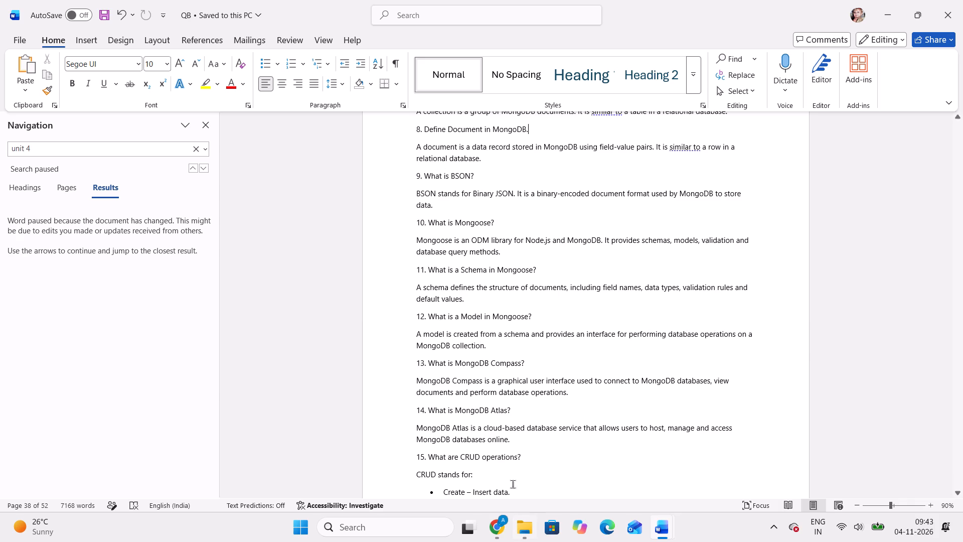
left_click_drag(529, 457, 443, 456)
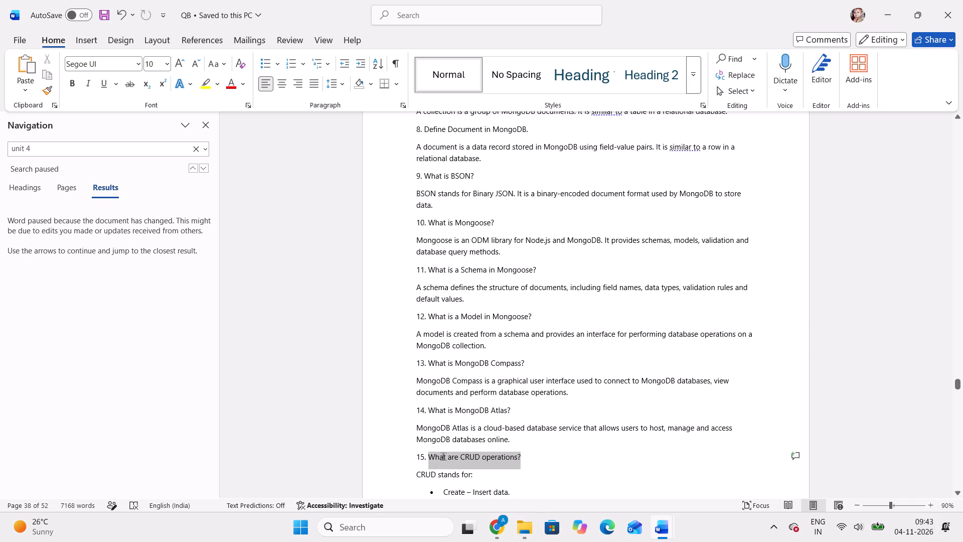
left_click_drag(443, 456, 443, 456)
key("ctrl+c")
key("alt+Tab")
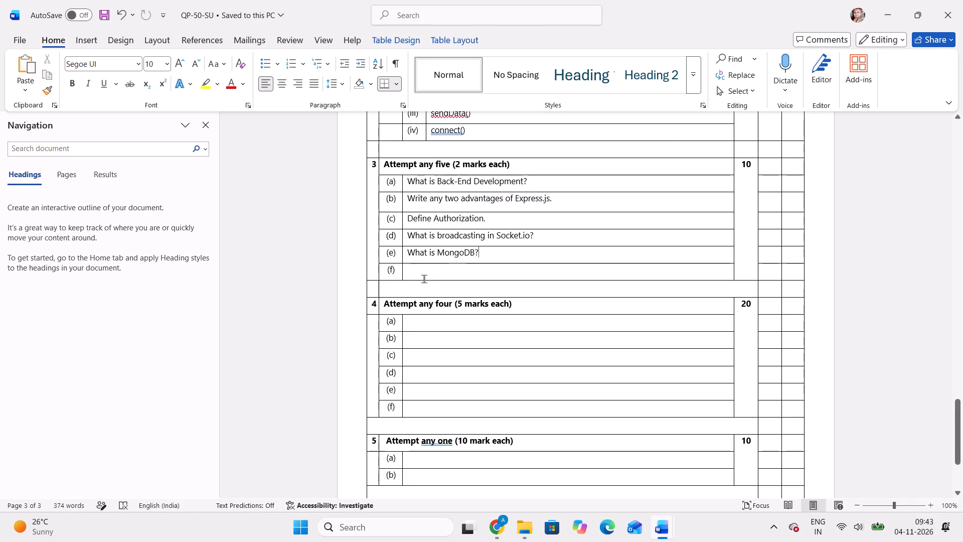
left_click(435, 270)
key("ctrl+v")
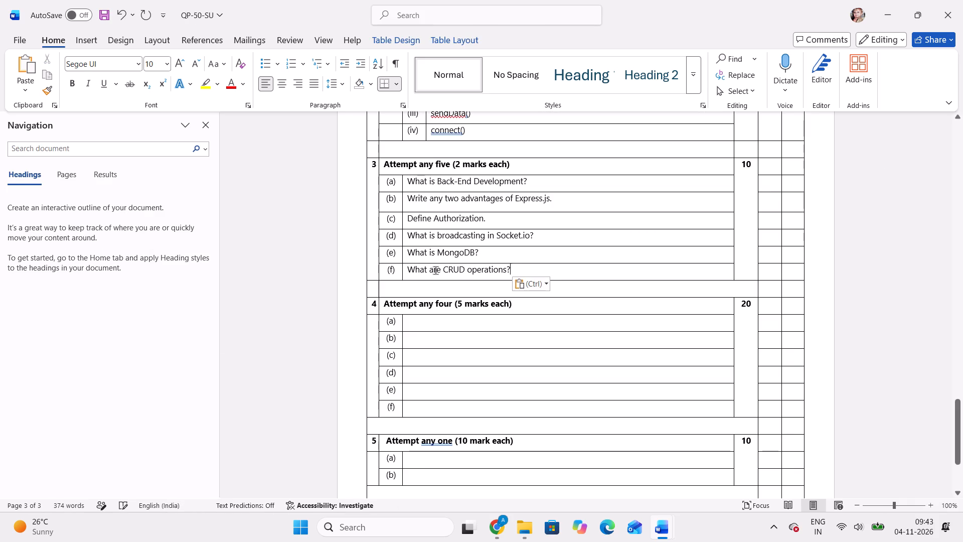
Save the QP-50-SU question paper.
key("ctrl+s")
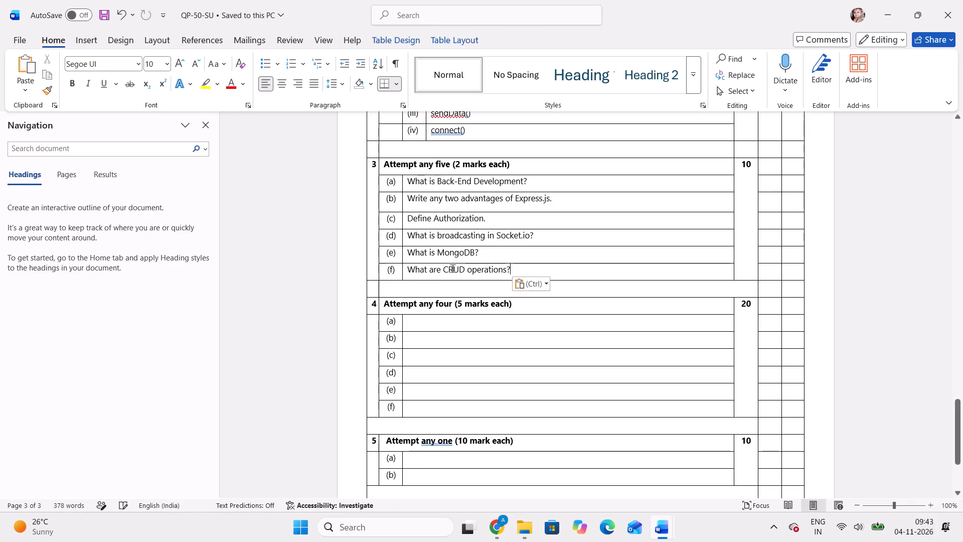
Copy the word "CRUD" from question 3(f) and check the Unit 4 topics in the 4BCA02 syllabus PDF, returning to QP-50-SU.
double_click(452, 268)
key("ctrl+c")
key("alt+Tab")
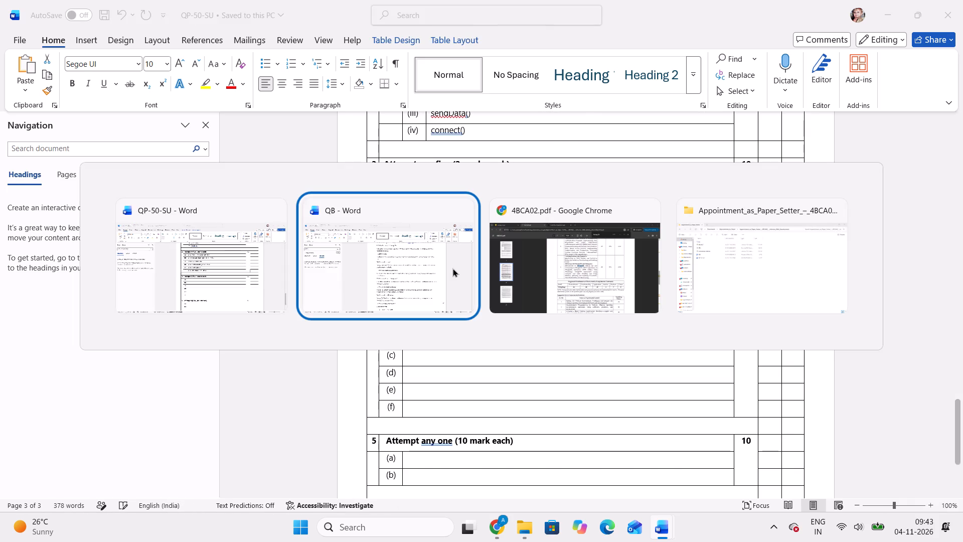
key("alt+Tab")
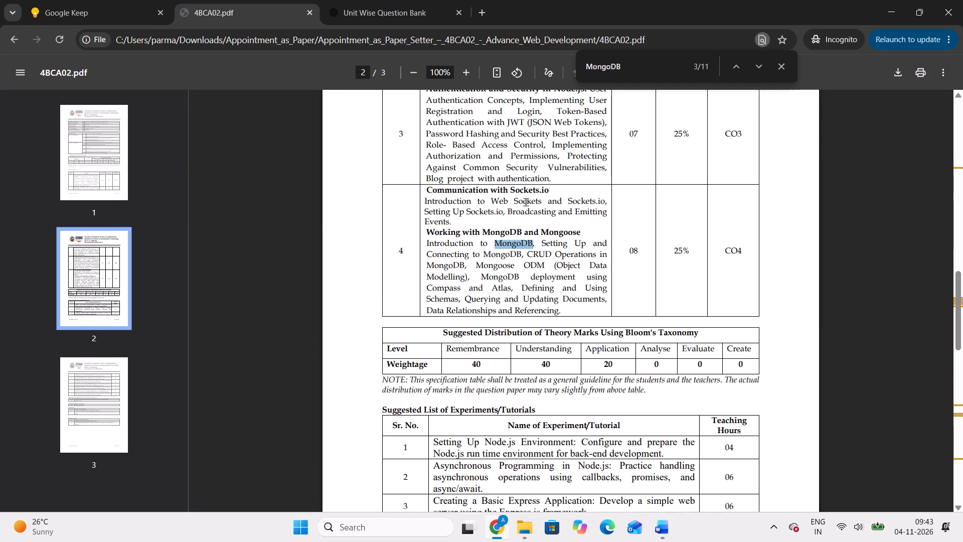
key("alt+Tab")
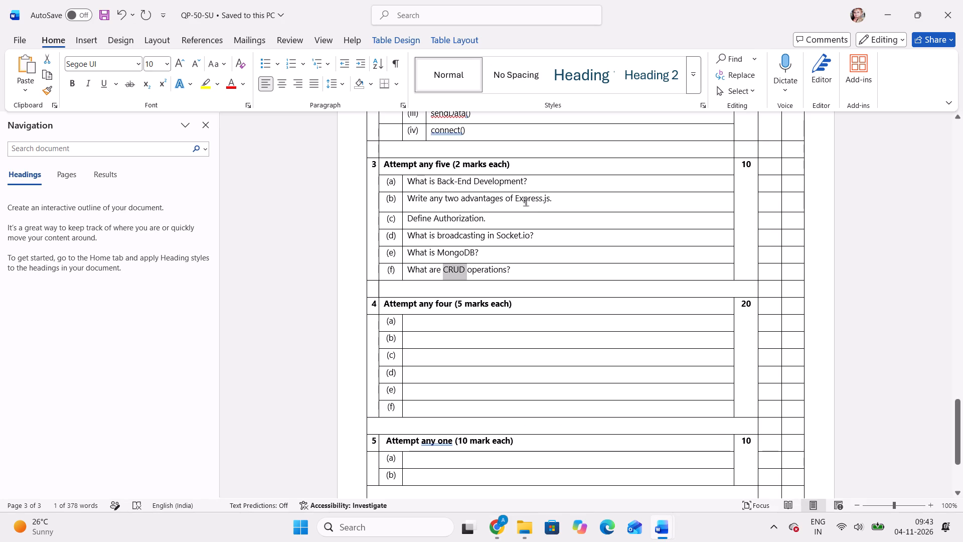
key("ctrl+s")
Switch to QB, highlight "What are CRUD operations?" in yellow, and save.
key("alt+Tab")
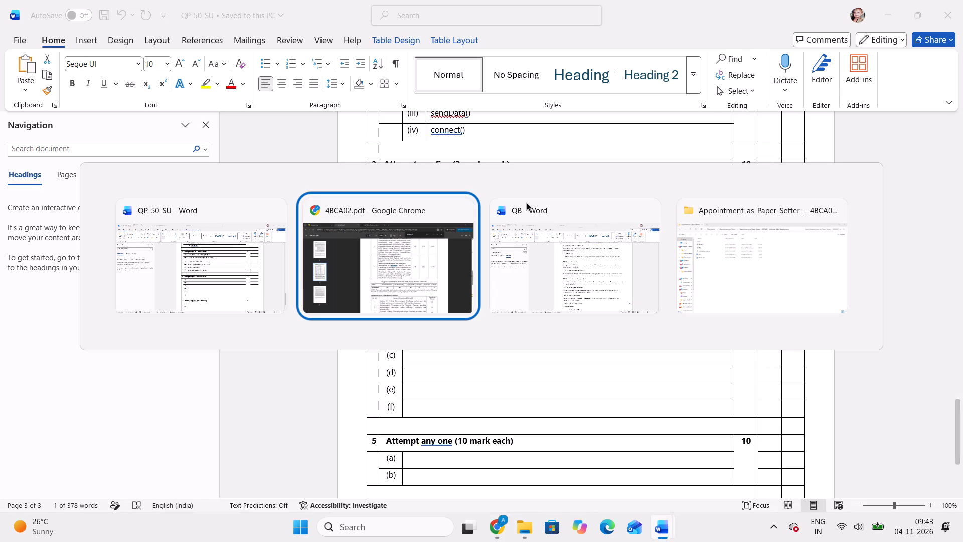
key("alt+Tab")
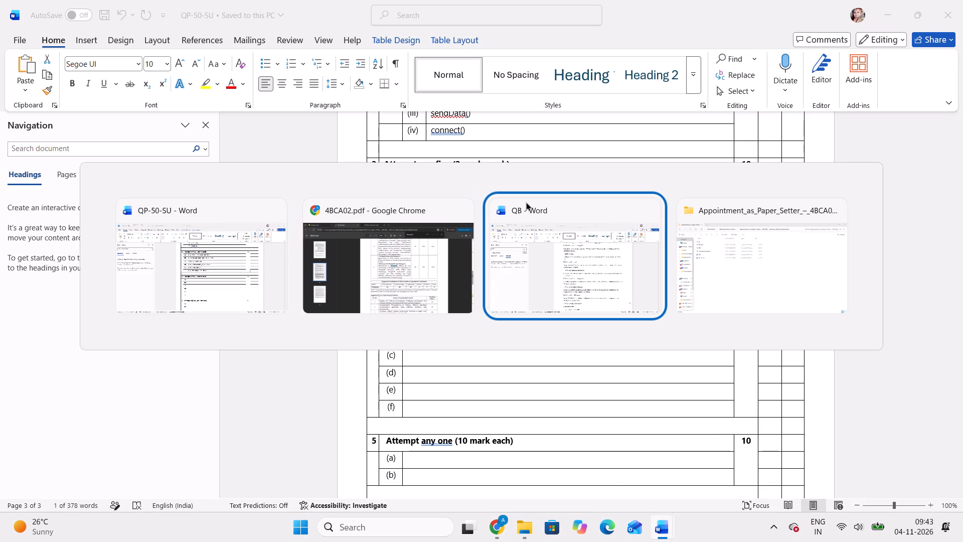
key("alt+Tab")
key("alt+Tab")
key("alt+Tab")
key("alt+Tab")
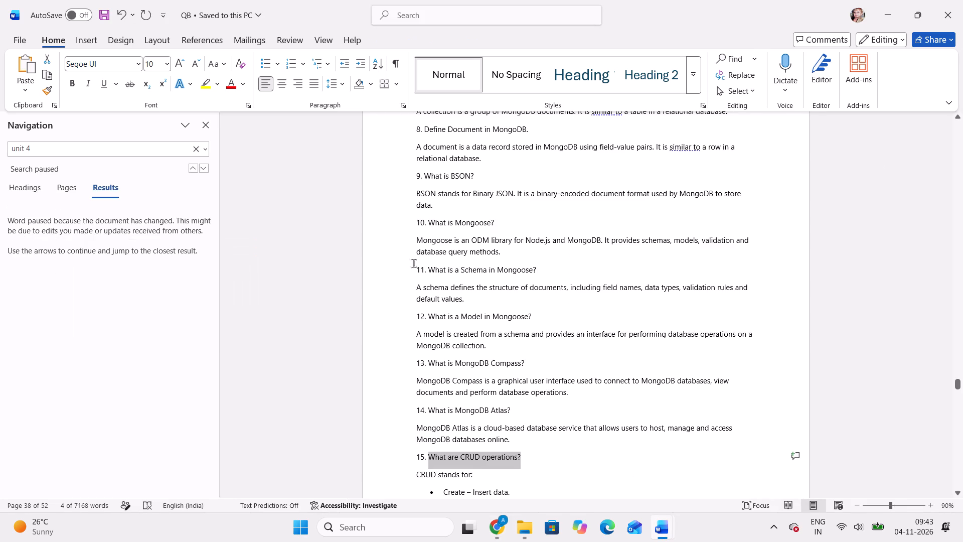
left_click(201, 82)
left_click(521, 364)
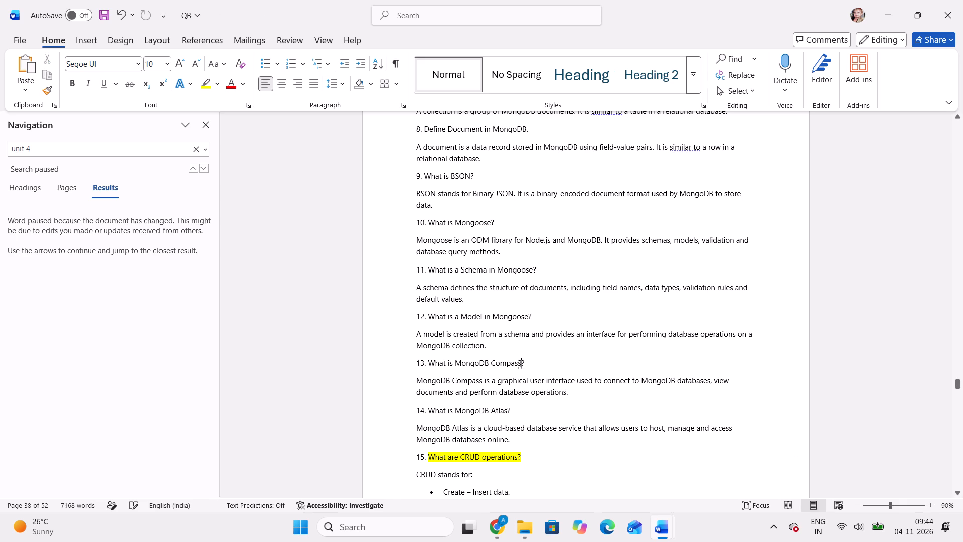
key("ctrl+s")
Back in QP-50-SU, enter CO values 1, 2, 3, 4, 4 and 4 for questions 3(a) to 3(f) and save.
key("alt+Tab")
key("ctrl+s")
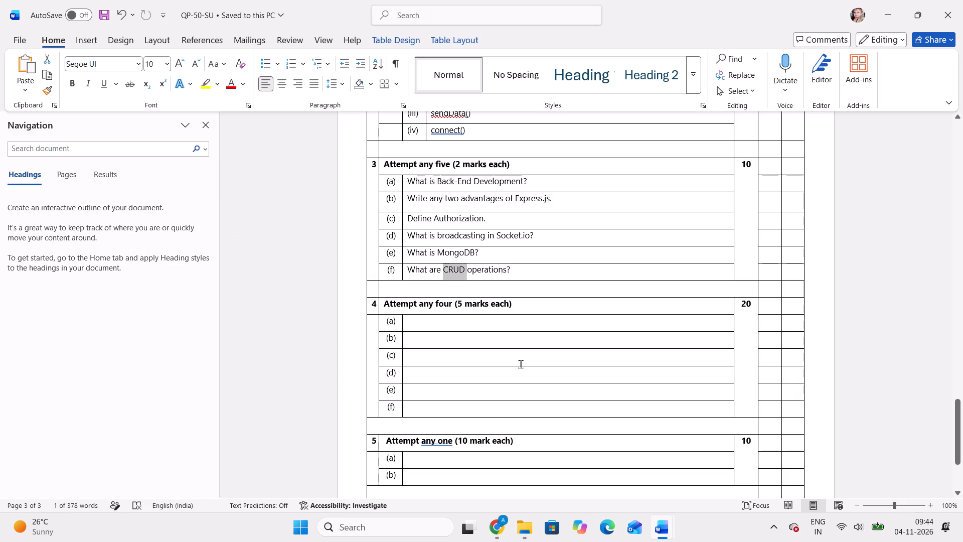
left_click(464, 211)
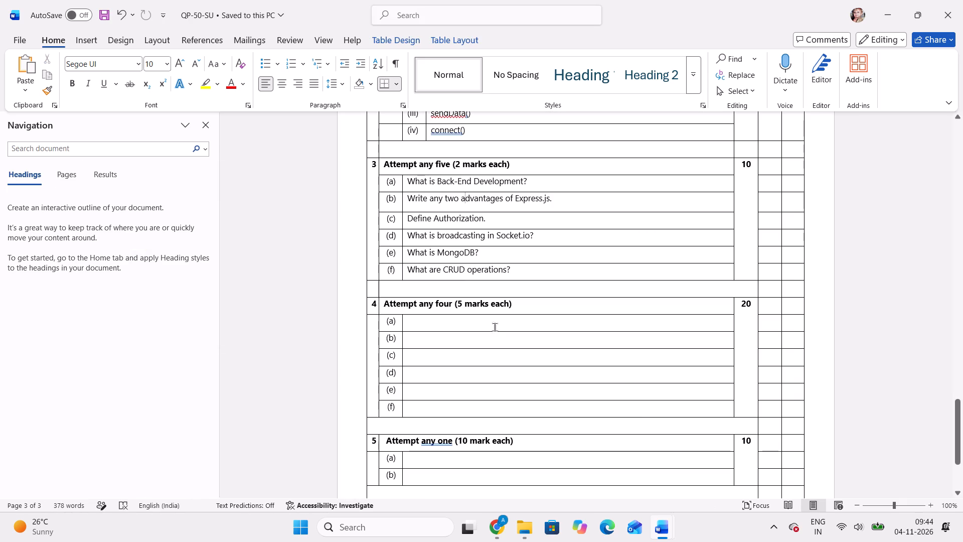
left_click(437, 325)
left_click(767, 185)
key("1")
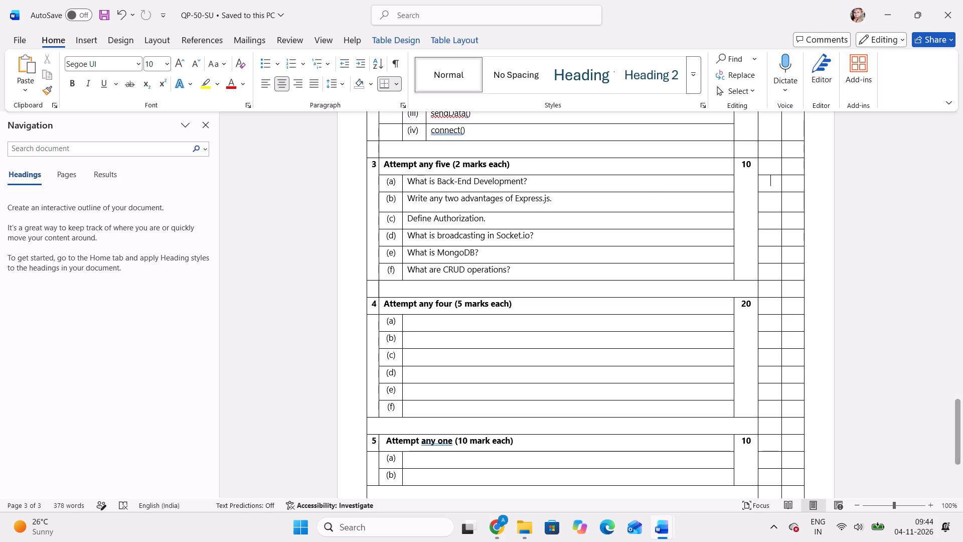
key("Down")
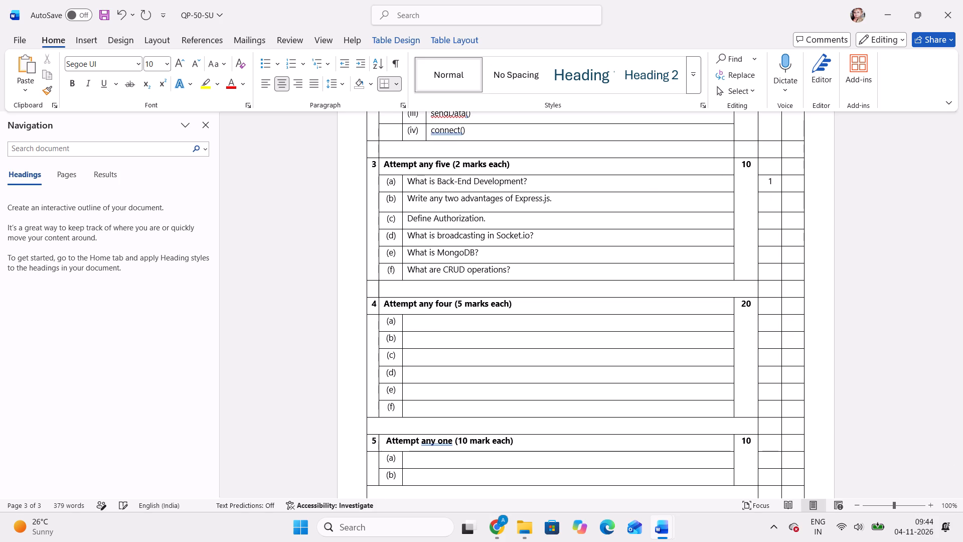
key("2")
key("Down")
key("3")
key("Down")
key("4")
key("Down")
key("4")
key("Down")
key("4")
key("ctrl+s")
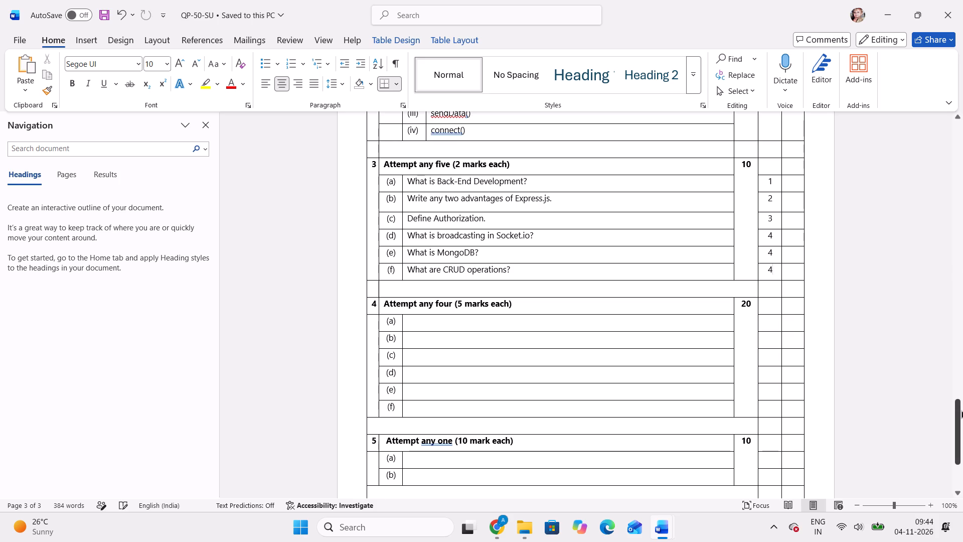
Left-align the empty question text cells 4(a) to 4(f) and 5(a) to 5(b).
left_click_drag(961, 410, 959, 452)
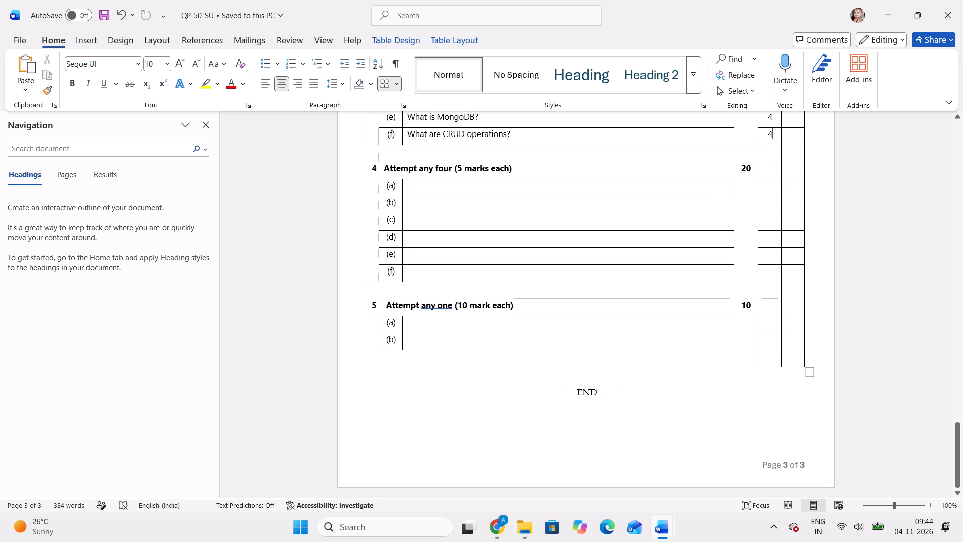
left_click(458, 183)
left_click_drag(416, 184, 470, 272)
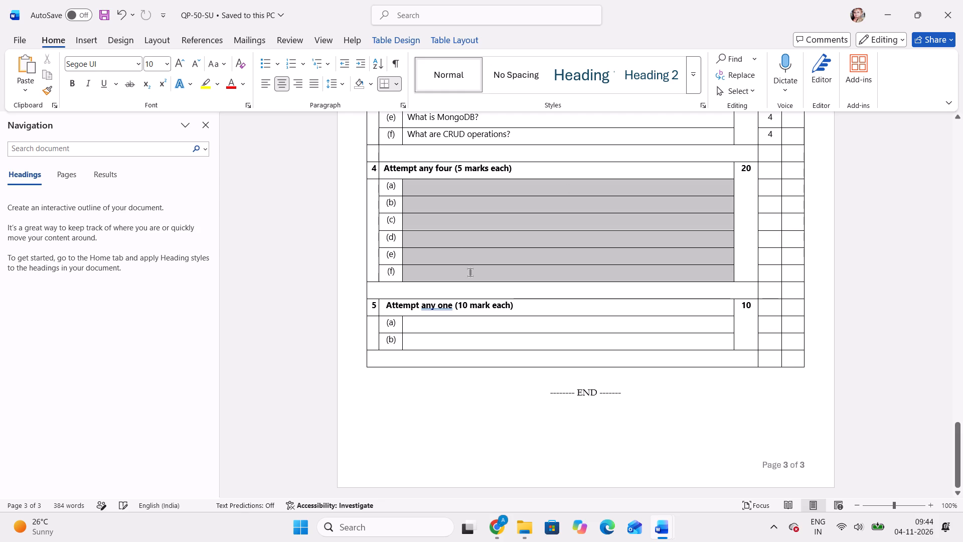
left_click(264, 89)
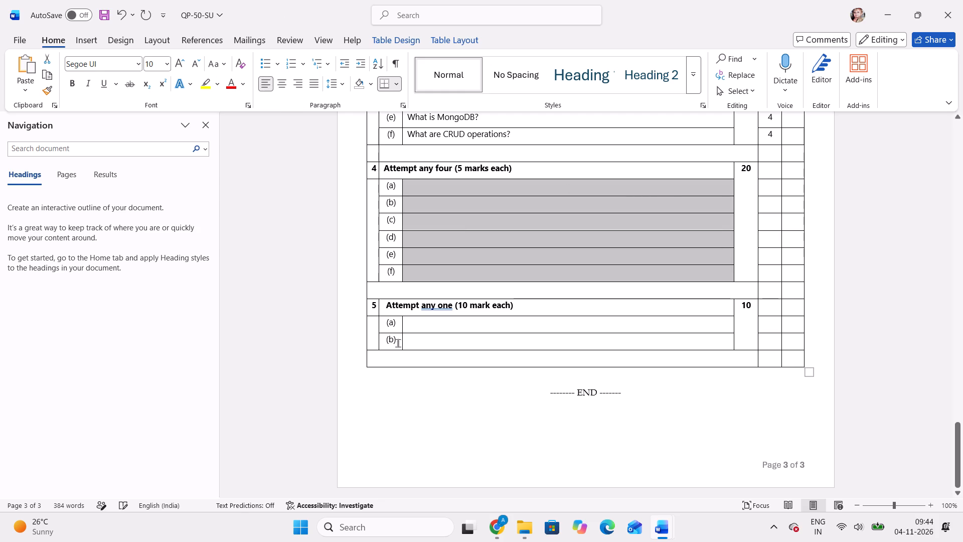
left_click(420, 326)
left_click_drag(420, 326, 438, 342)
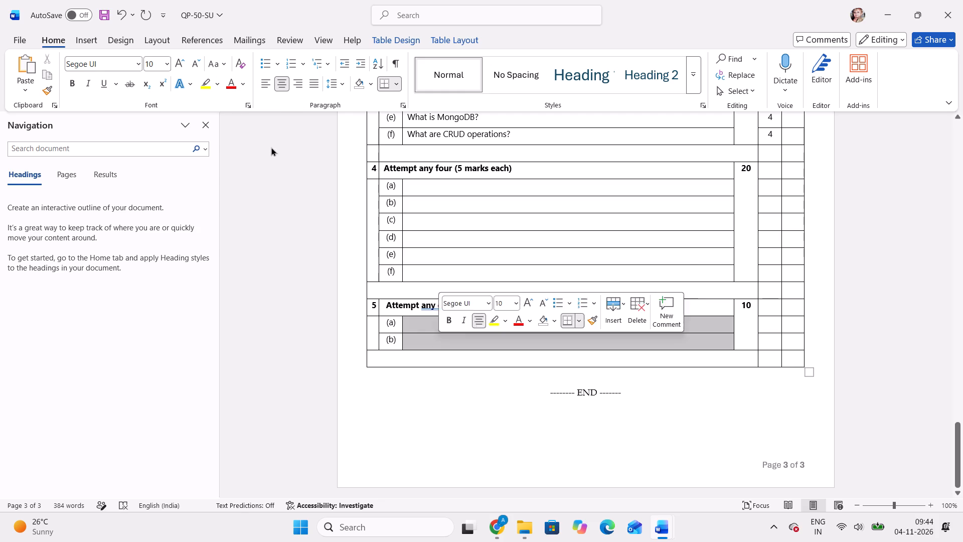
left_click(266, 78)
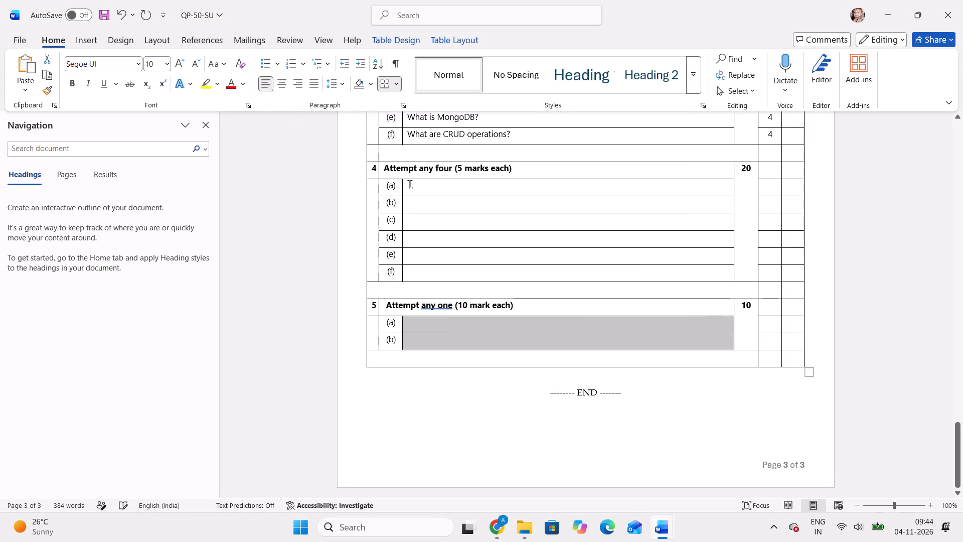
left_click(411, 184)
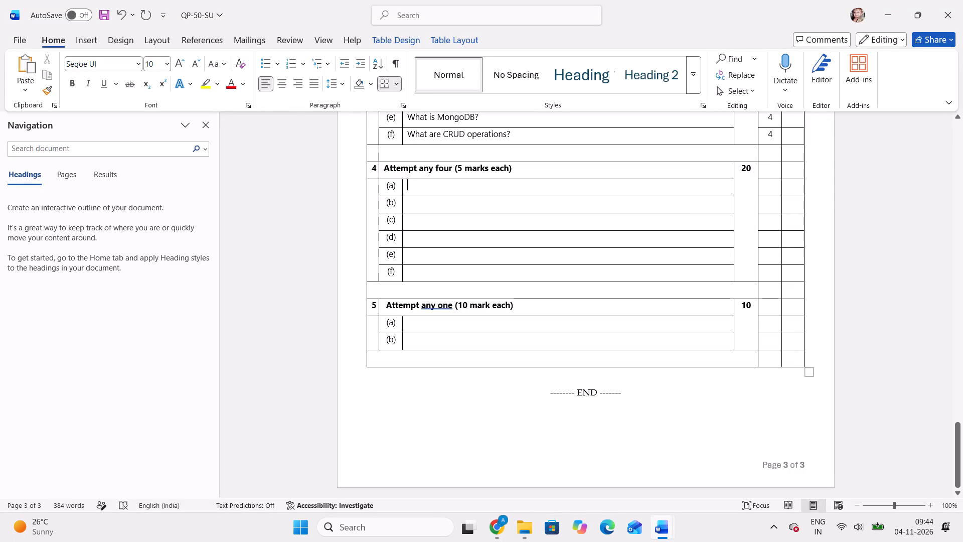
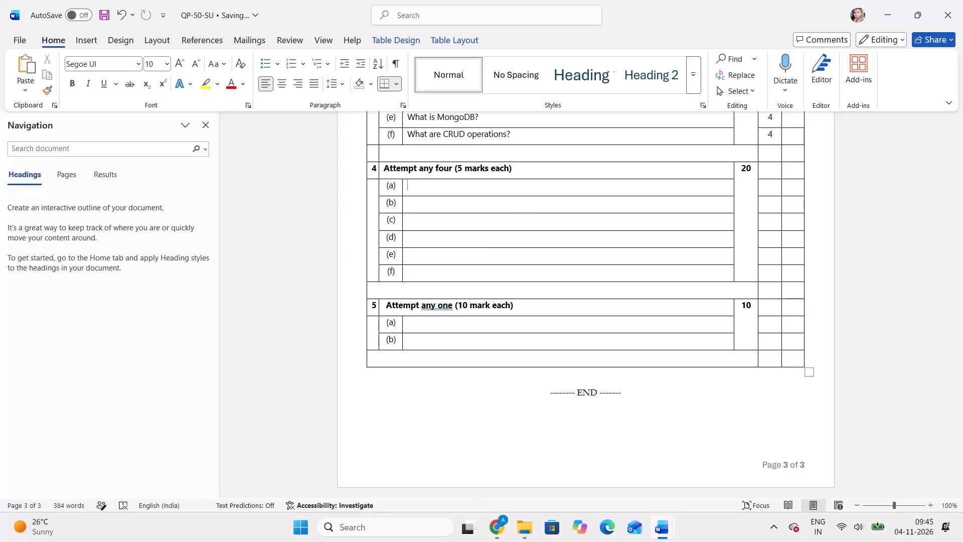
Switch to QB, search for "unit 1", and go to the "UNIT 1: Introduction to Back-End Development and Node.js" heading.
key("alt+Tab")
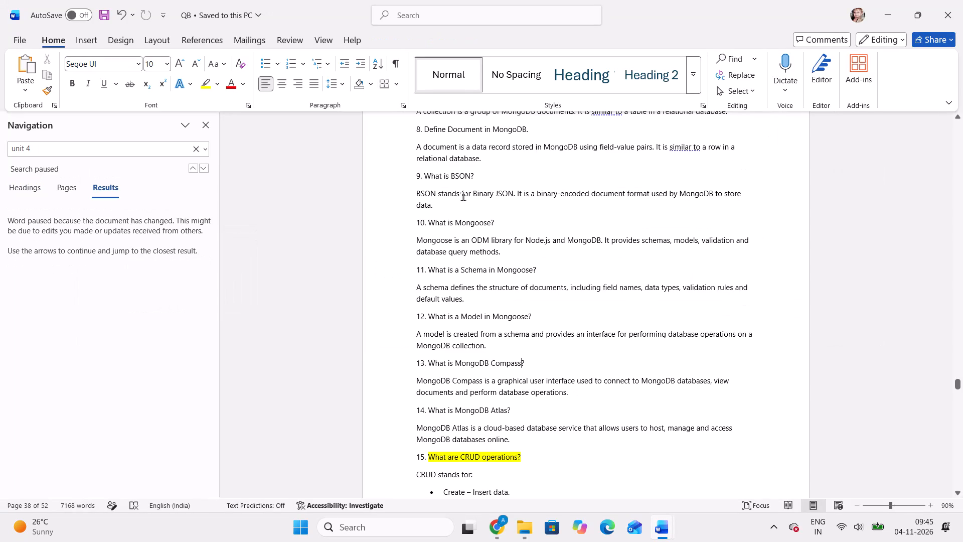
left_click(50, 148)
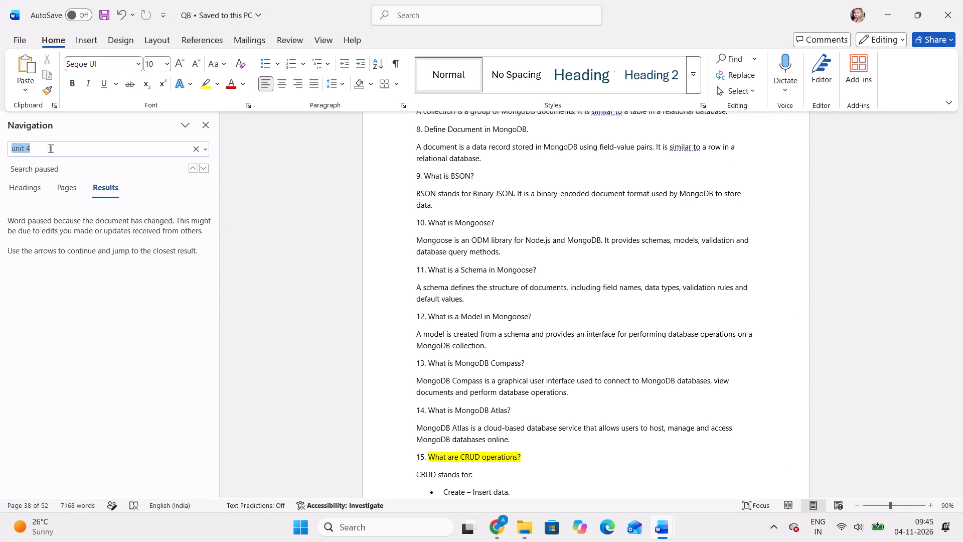
key("Right")
key("BackSpace")
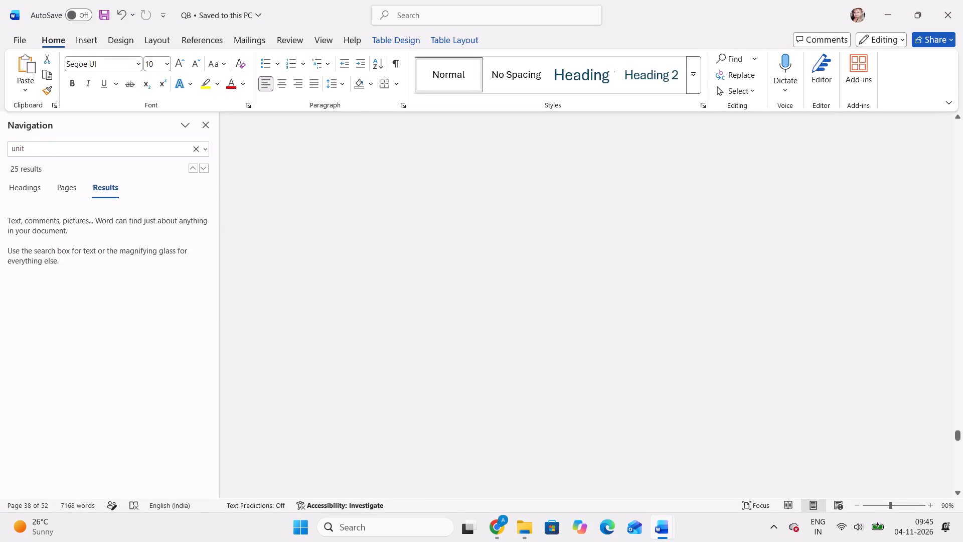
key("1")
key("Return")
key("Return")
key("Return")
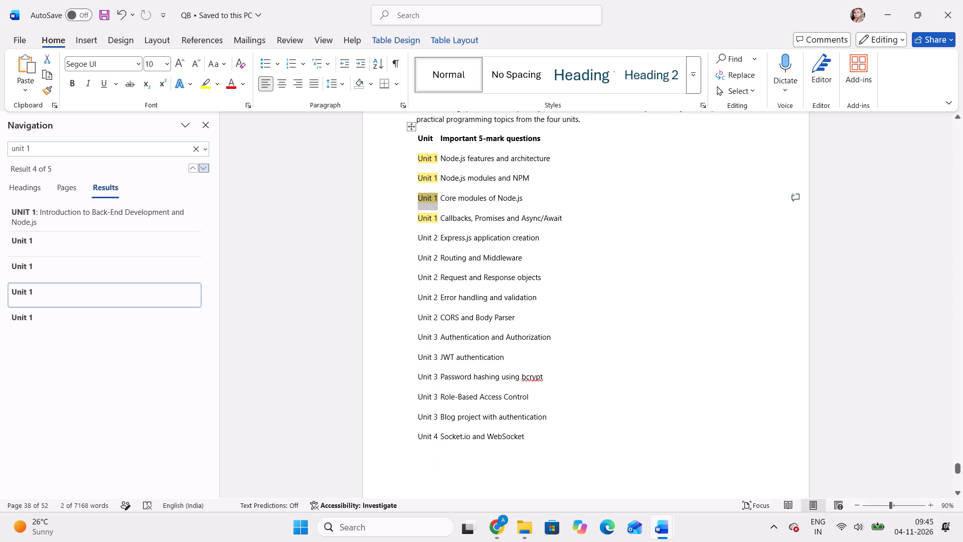
key("Return")
key("Return")
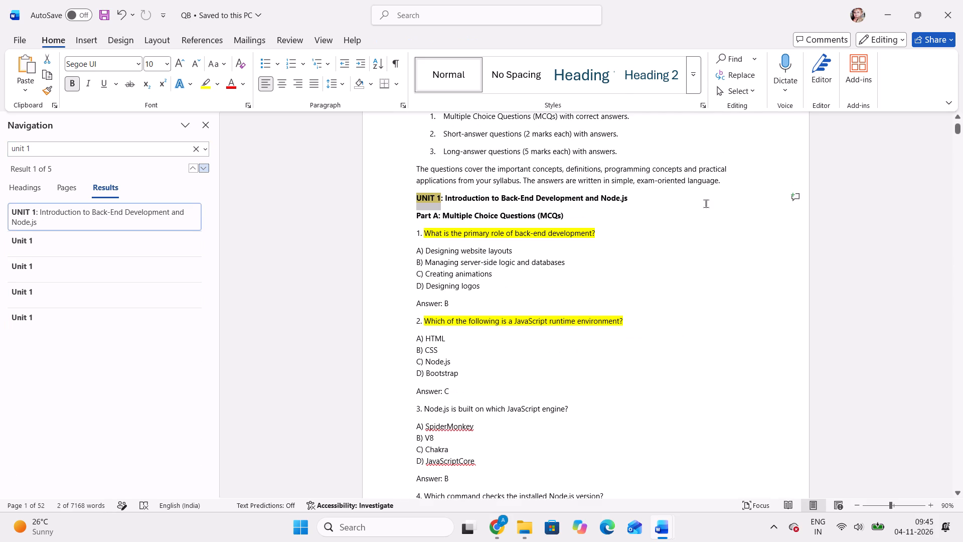
Look through the Unit 1 questions in QB as far as "Part C: Long-Answer Questions (5 Marks Each)".
left_click_drag(956, 126, 958, 149)
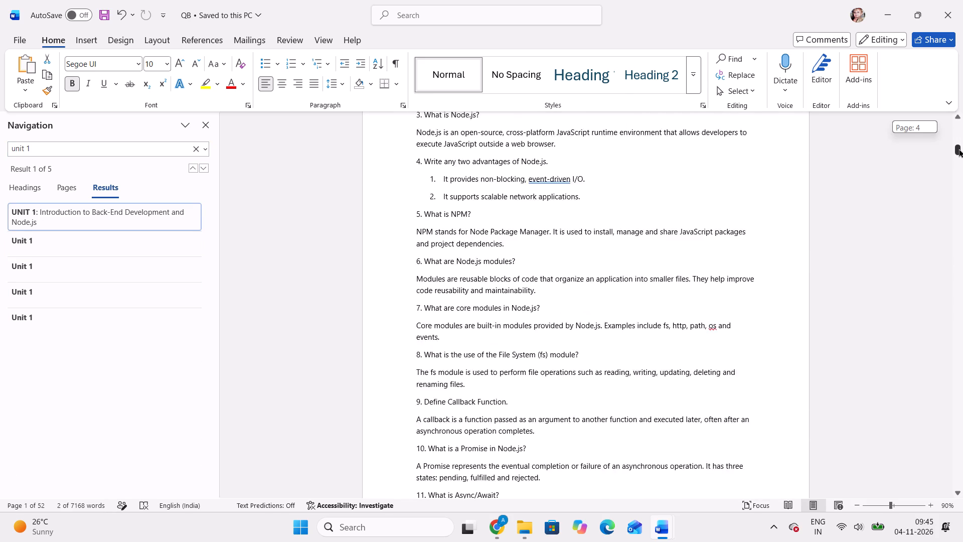
left_click_drag(958, 149, 959, 152)
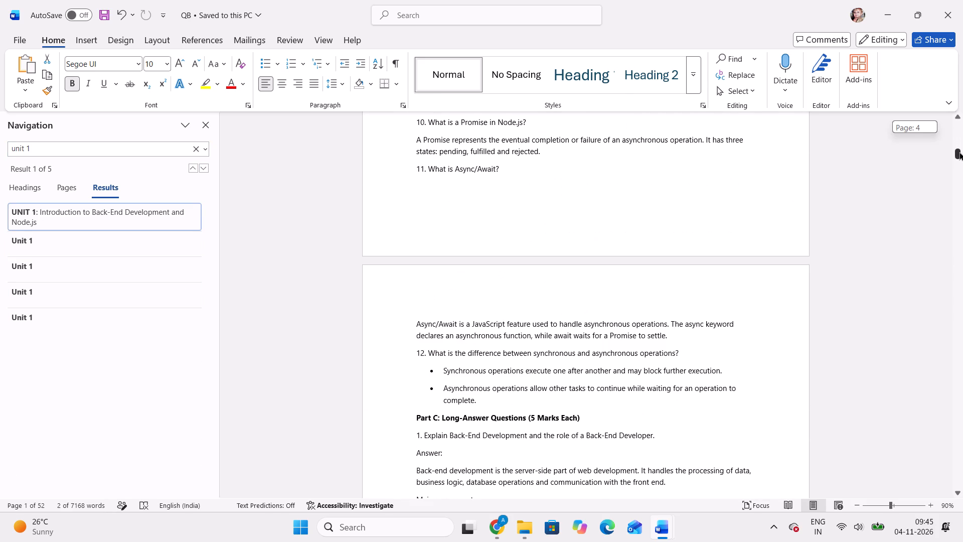
left_click_drag(959, 152, 958, 142)
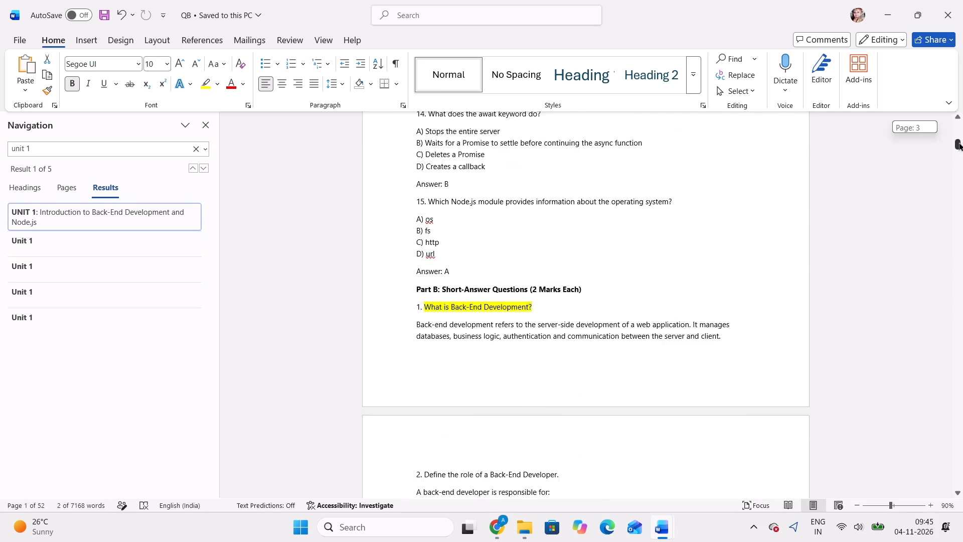
left_click_drag(958, 142, 962, 129)
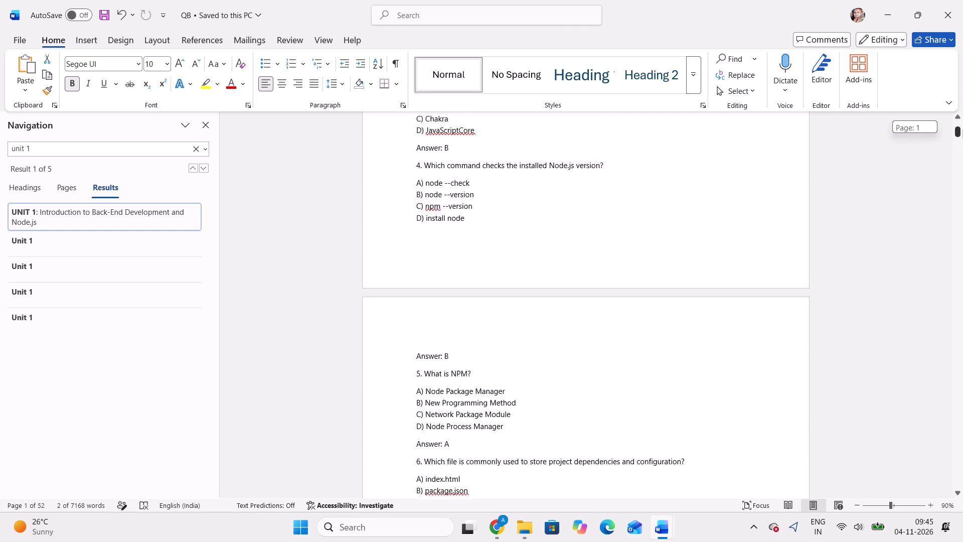
left_click_drag(962, 129, 962, 126)
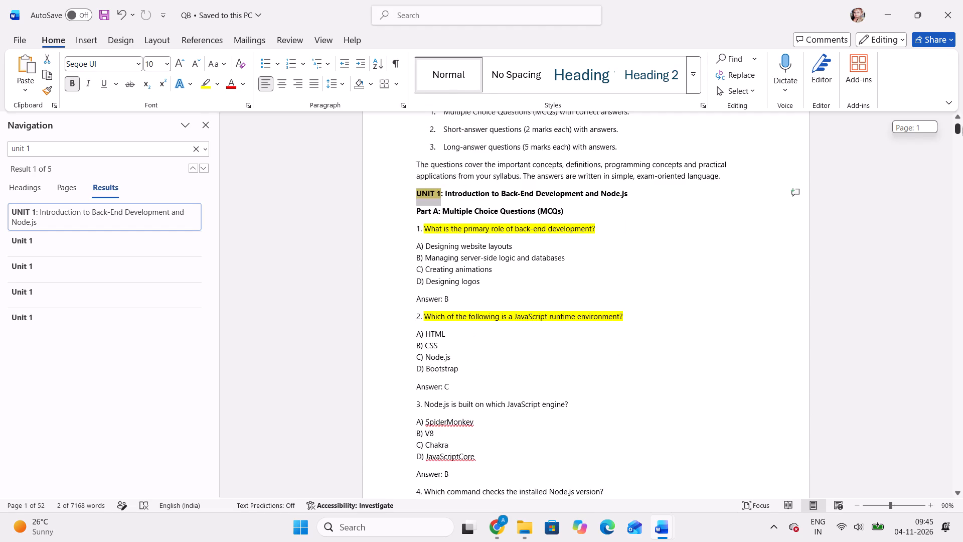
left_click_drag(962, 126, 962, 134)
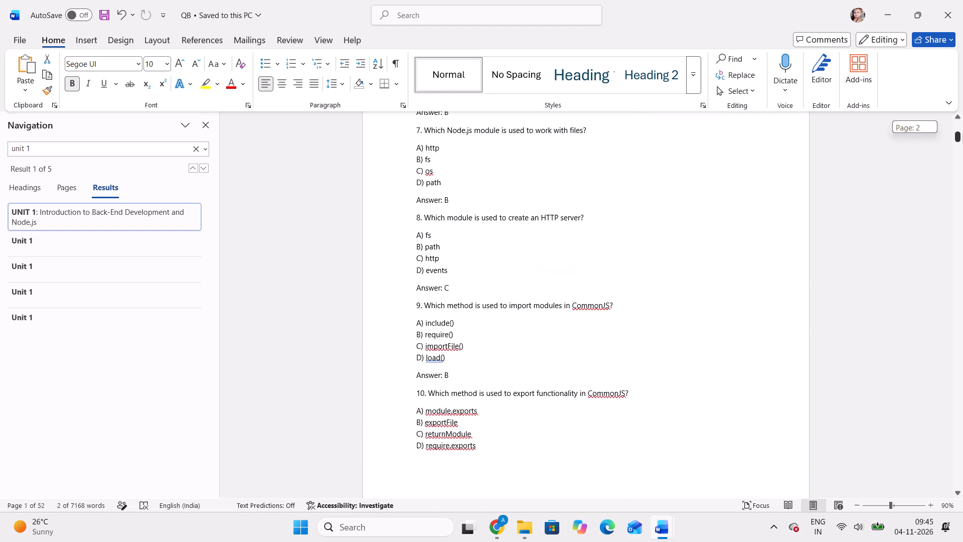
left_click_drag(962, 134, 962, 140)
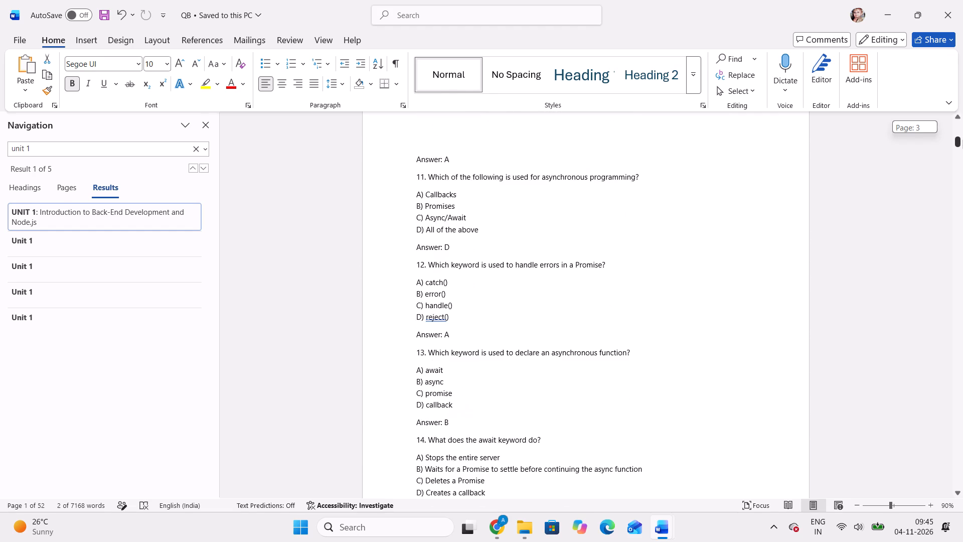
left_click_drag(962, 140, 962, 145)
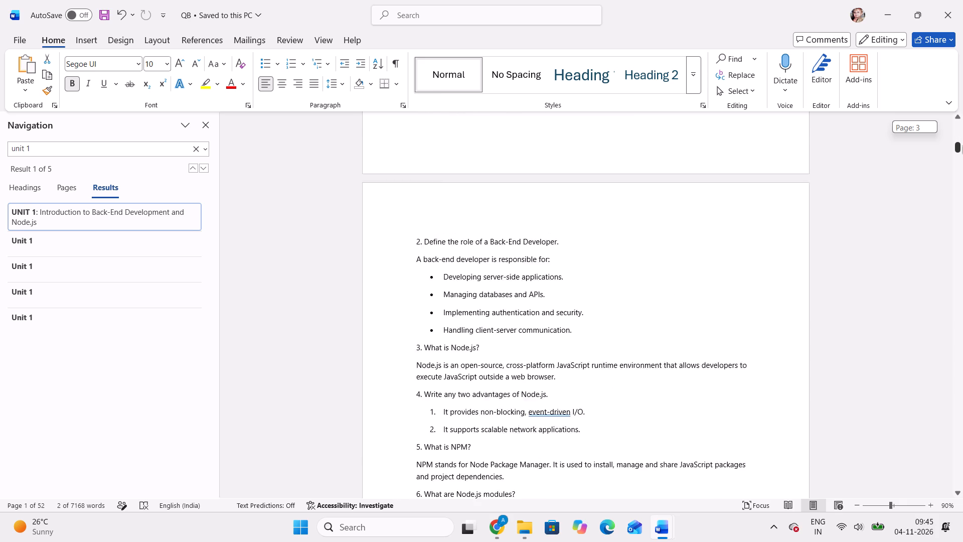
left_click_drag(962, 145, 962, 150)
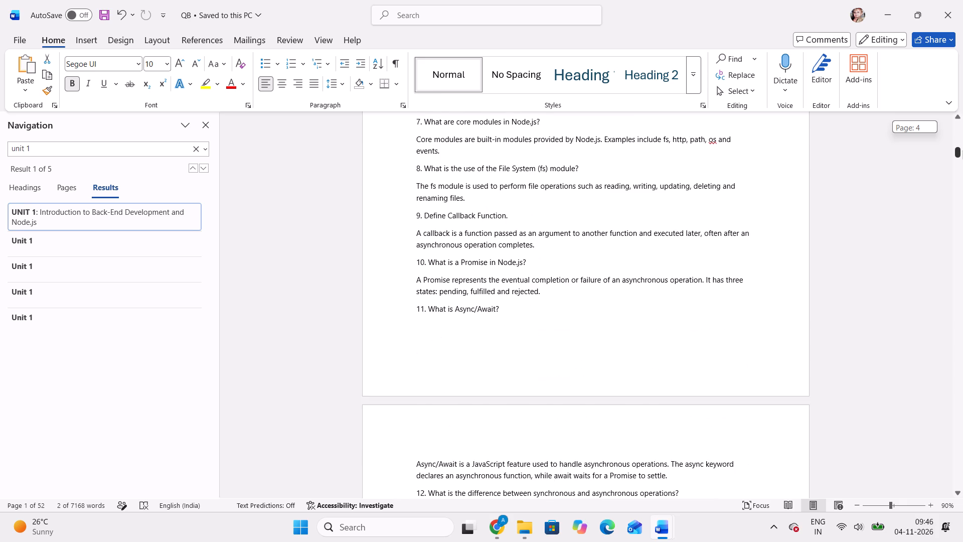
left_click_drag(962, 150, 962, 152)
scroll(645, 322, "left", 1)
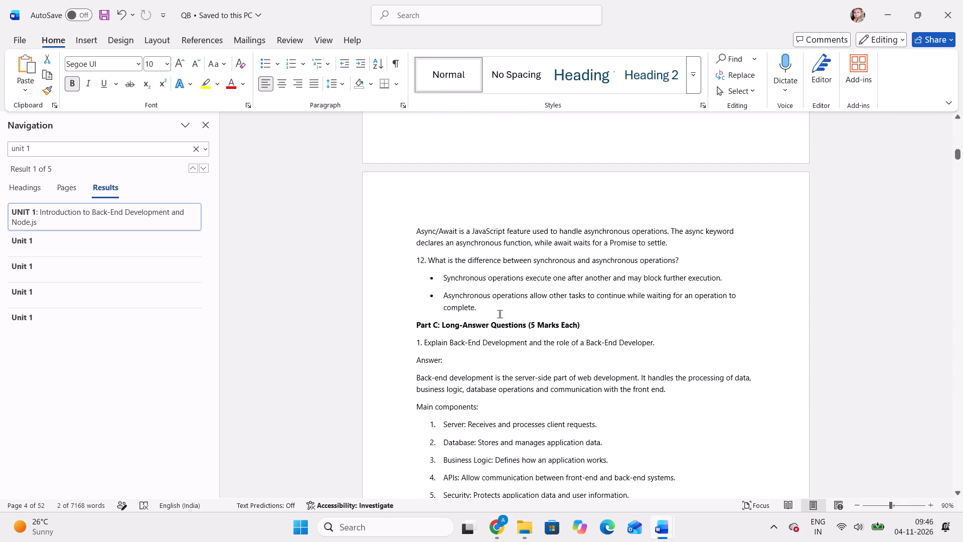
Copy "Explain Back-End Development and the role of a Back-End Developer." into question 4(a) of QP-50-SU and save.
left_click_drag(424, 342, 632, 347)
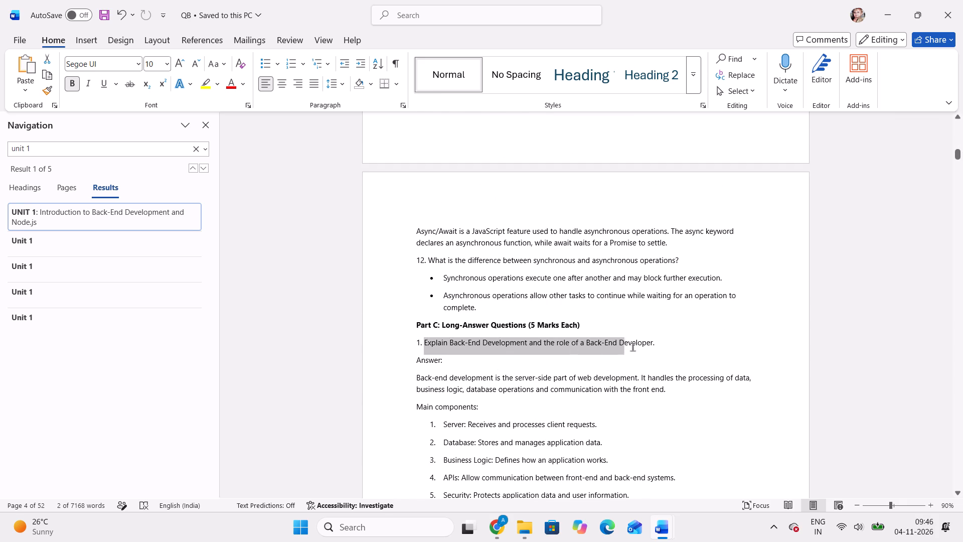
left_click_drag(632, 347, 659, 343)
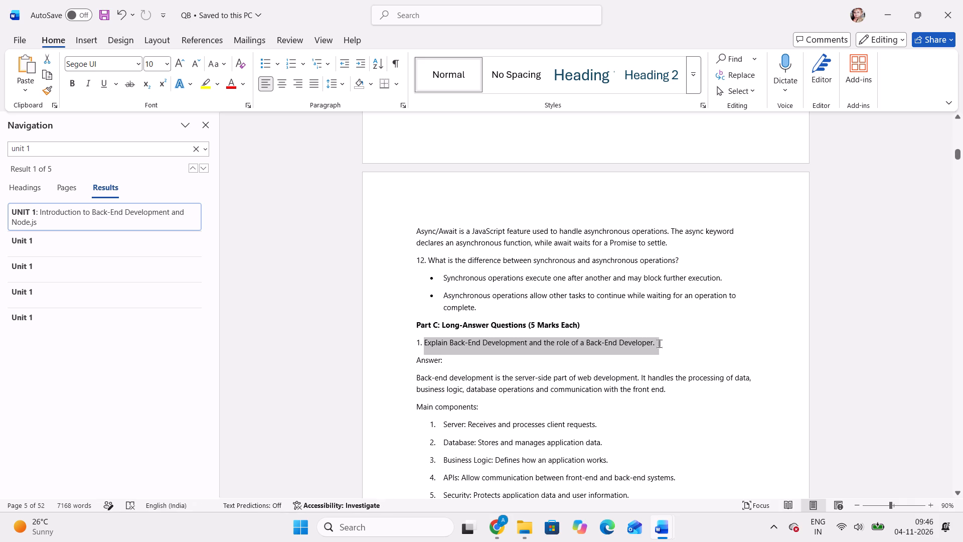
key("ctrl+c")
key("alt+Tab")
key("ctrl+v")
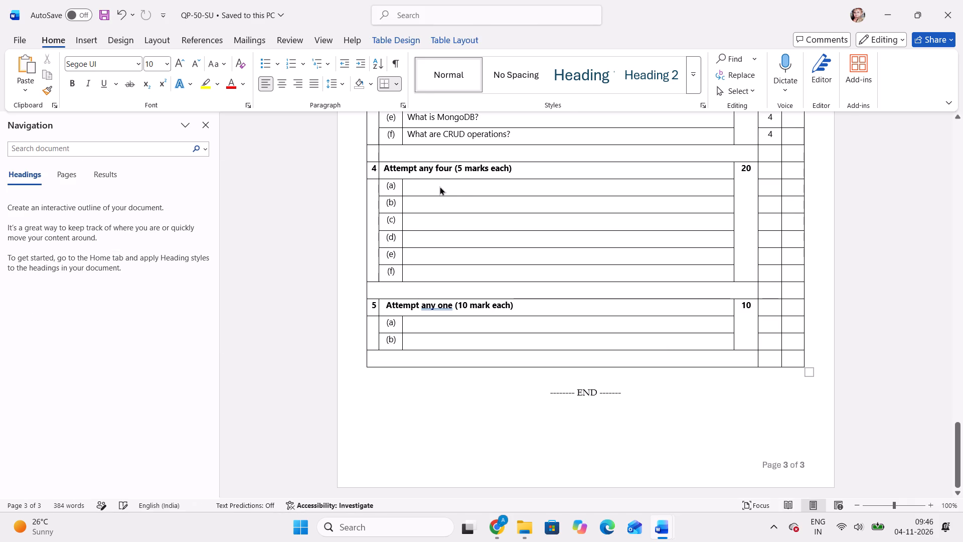
key("alt+Tab")
key("ctrl+c")
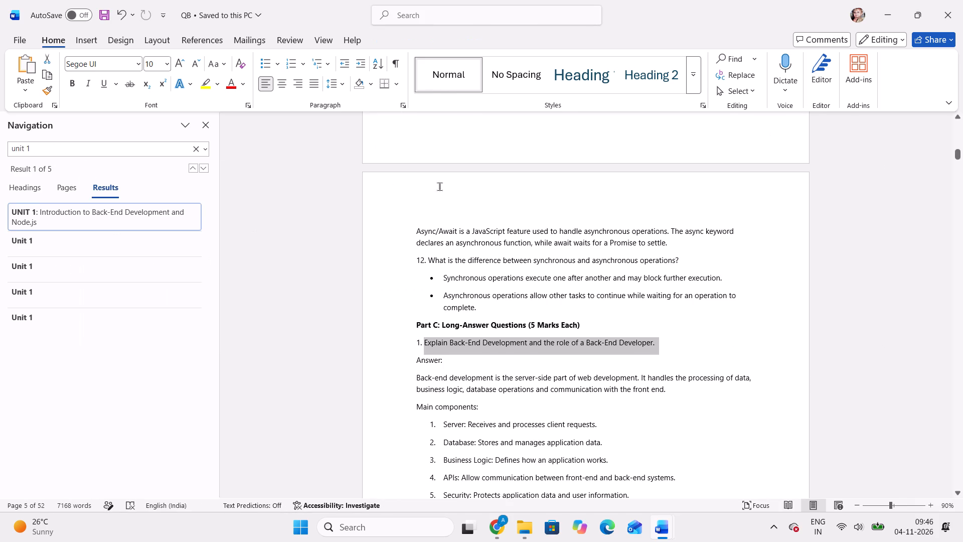
key("alt+Tab")
key("BackSpace")
key("BackSpace")
key("BackSpace")
key("BackSpace")
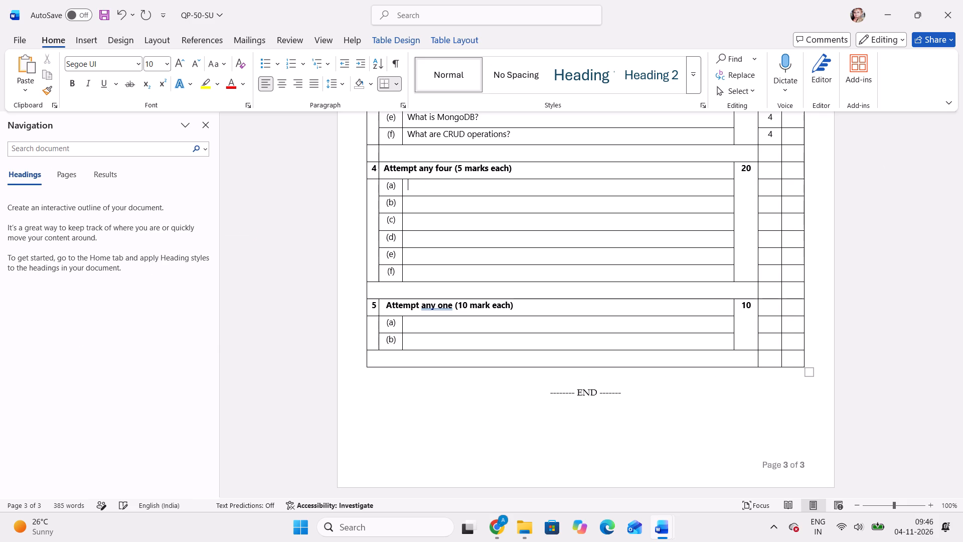
key("BackSpace")
key("ctrl+v")
key("ctrl+s")
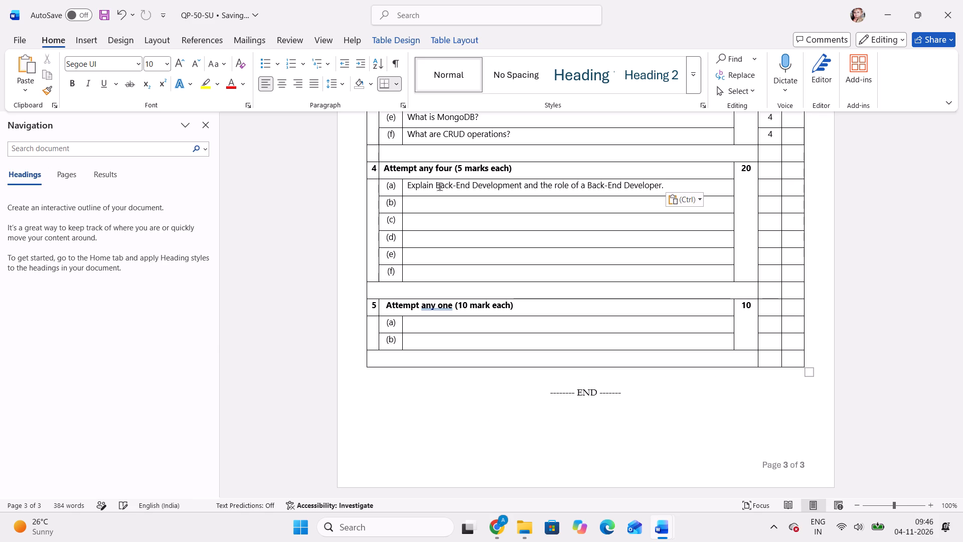
Switch to QB, highlight Unit 1 Part C question 1 in yellow and save, leaving the document window unsplit.
key("alt+Tab")
left_click(210, 87)
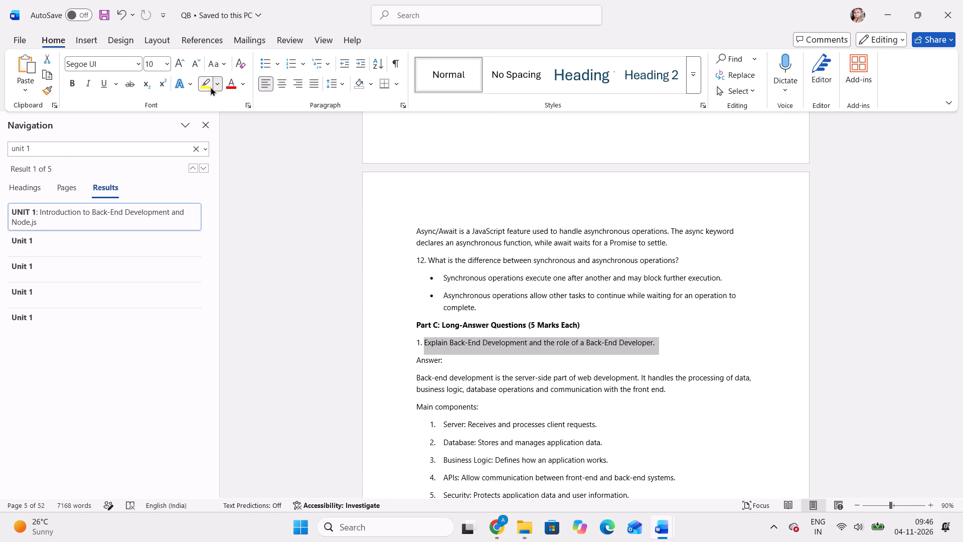
left_click(203, 86)
left_click(574, 446)
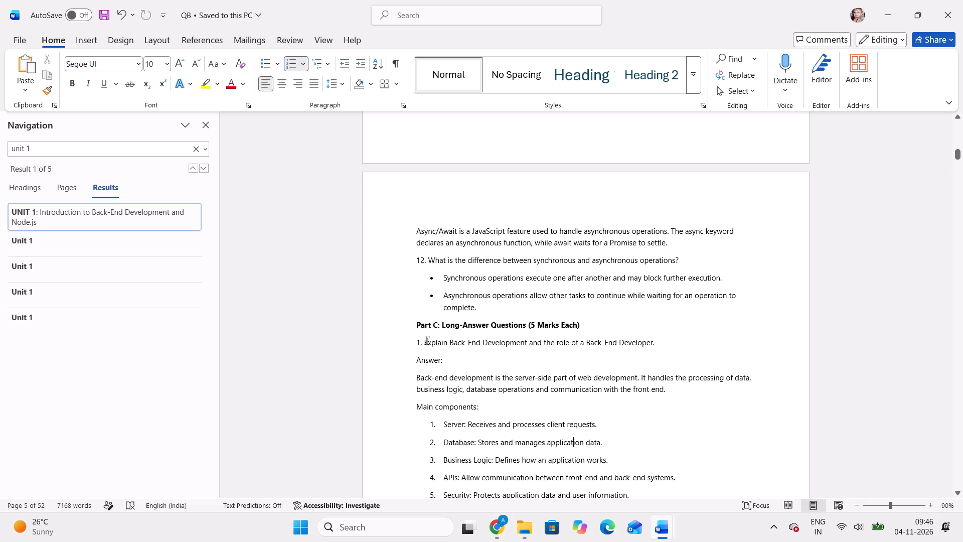
left_click_drag(426, 340, 708, 340)
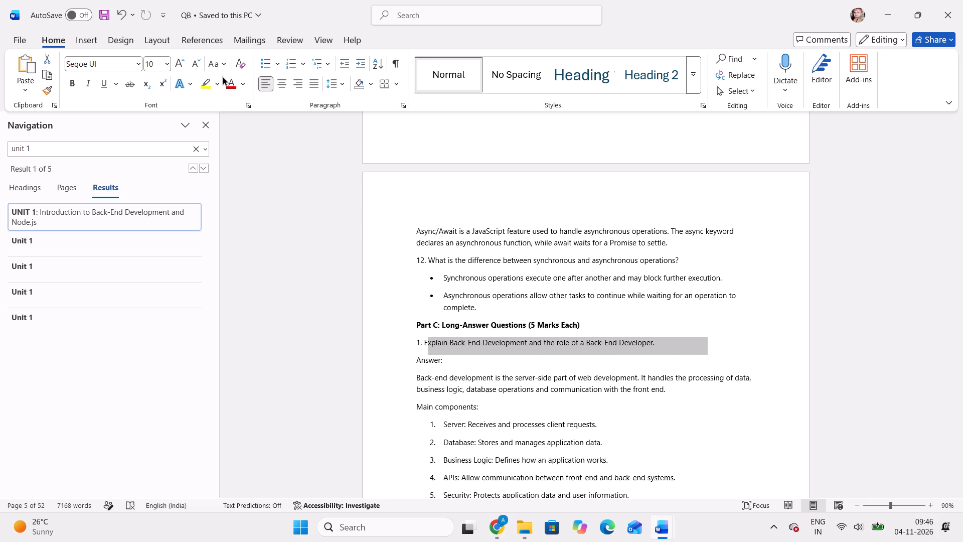
left_click(207, 88)
left_click(496, 389)
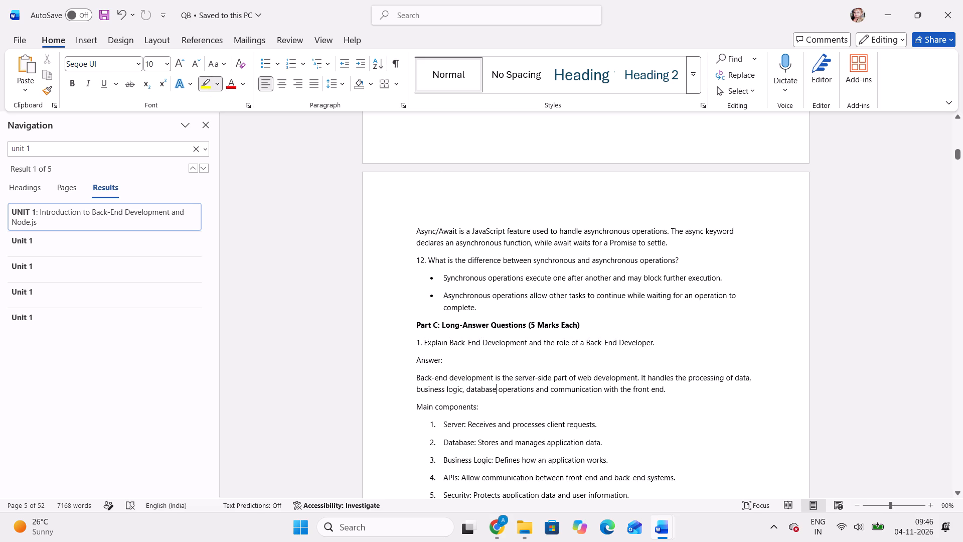
triple_click(485, 339)
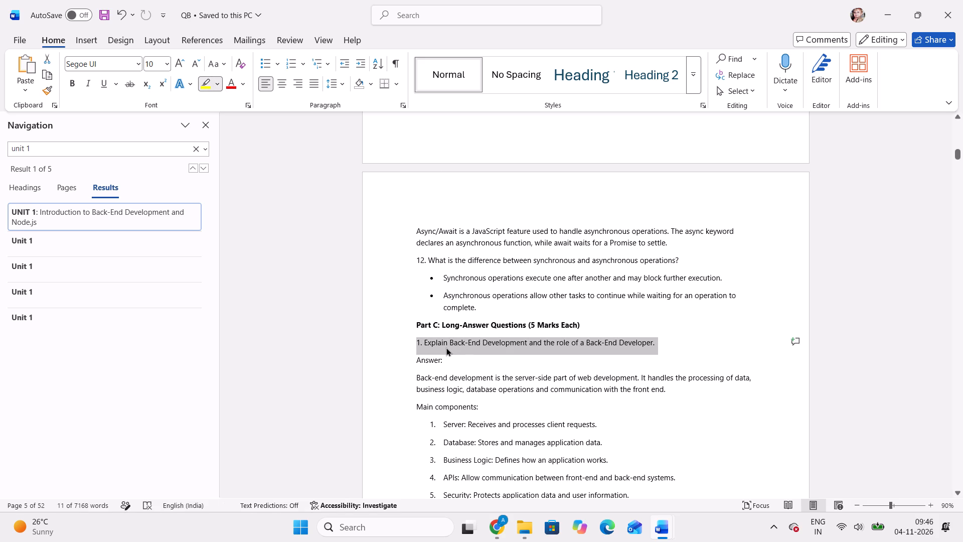
left_click(446, 347)
triple_click(429, 339)
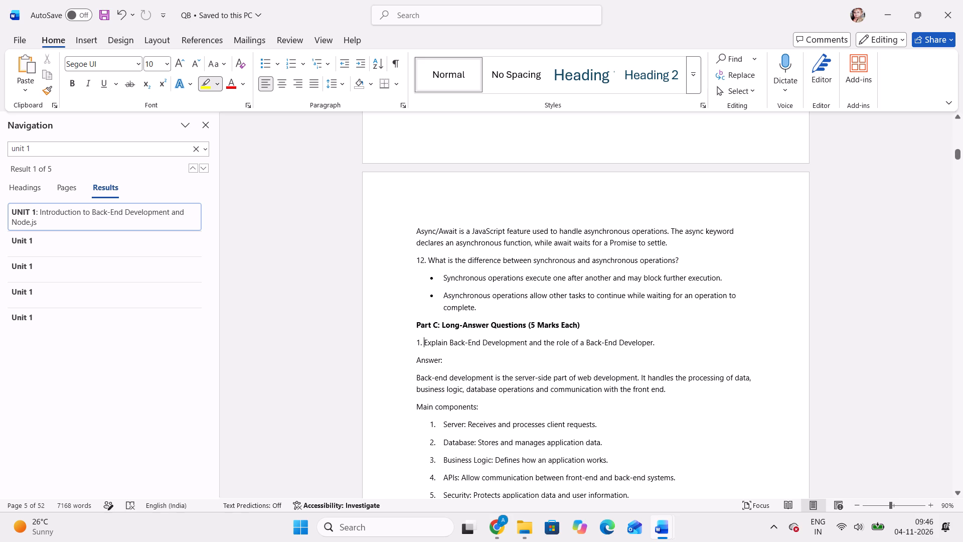
left_click(204, 84)
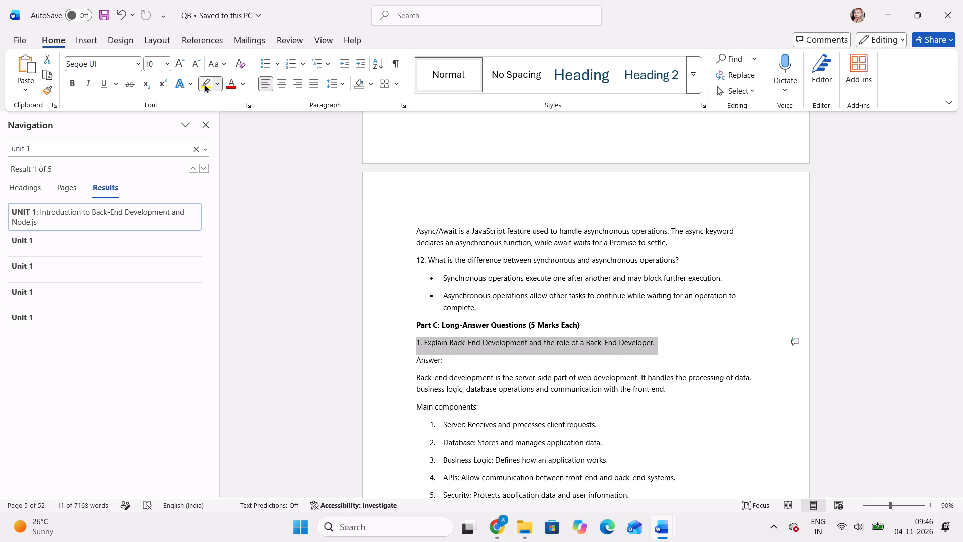
triple_click(204, 84)
left_click(204, 84)
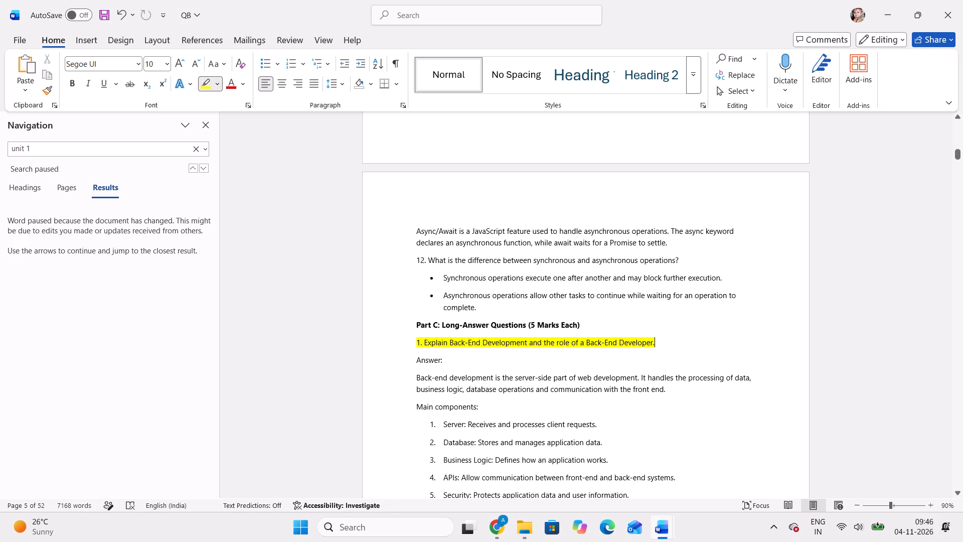
left_click(463, 318)
left_click(498, 387)
key("ctrl+s")
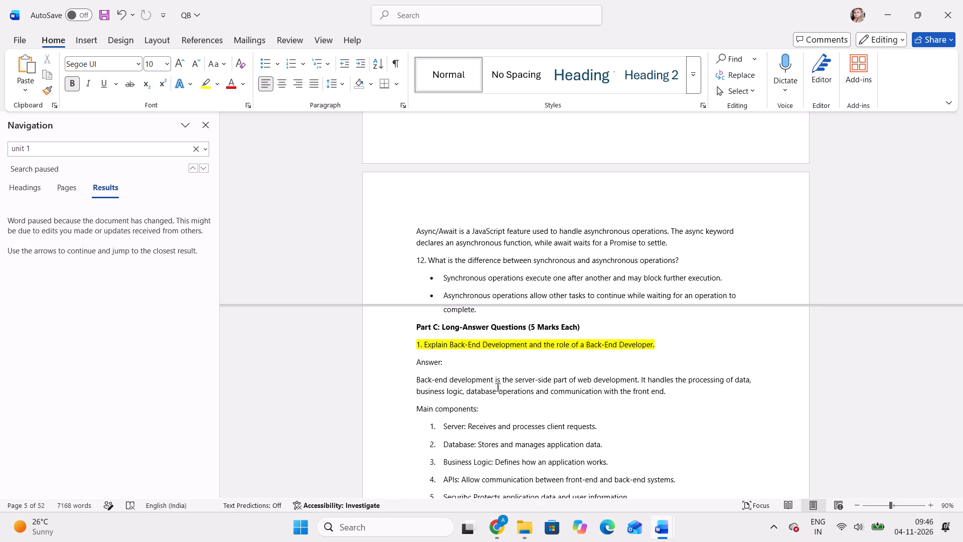
double_click(564, 379)
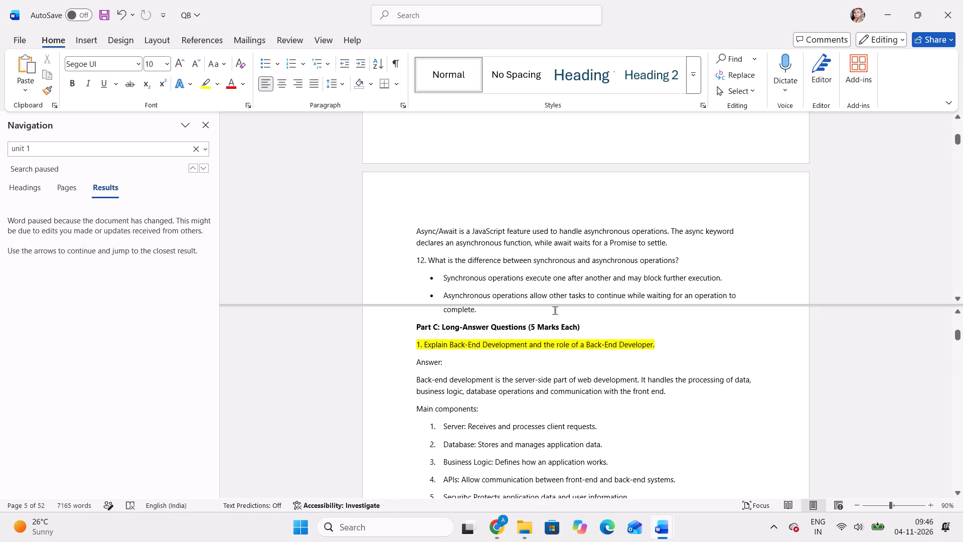
double_click(560, 305)
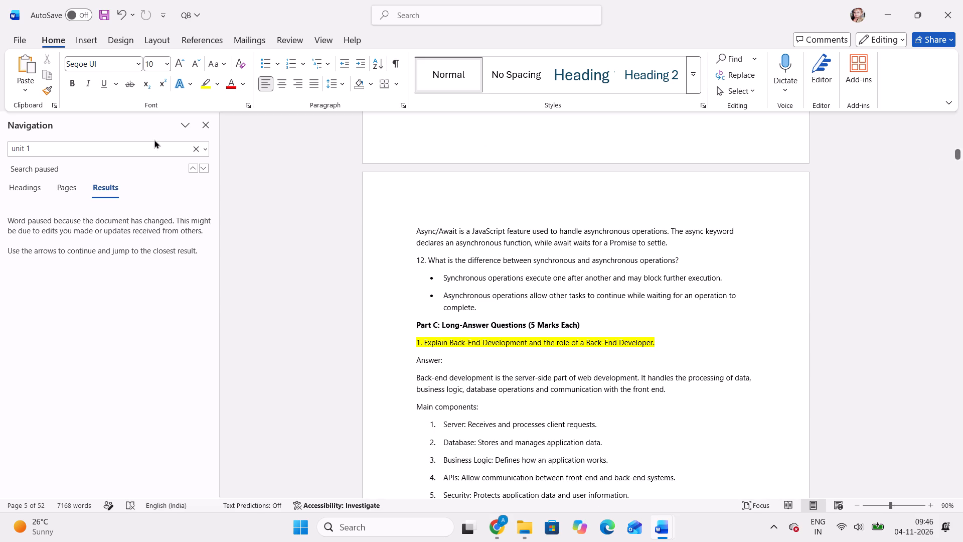
Search QB for "unit 2" and try to copy Part C question 2, about creating a basic Express.js application, into question 4(b) of QP-50-SU.
left_click(87, 147)
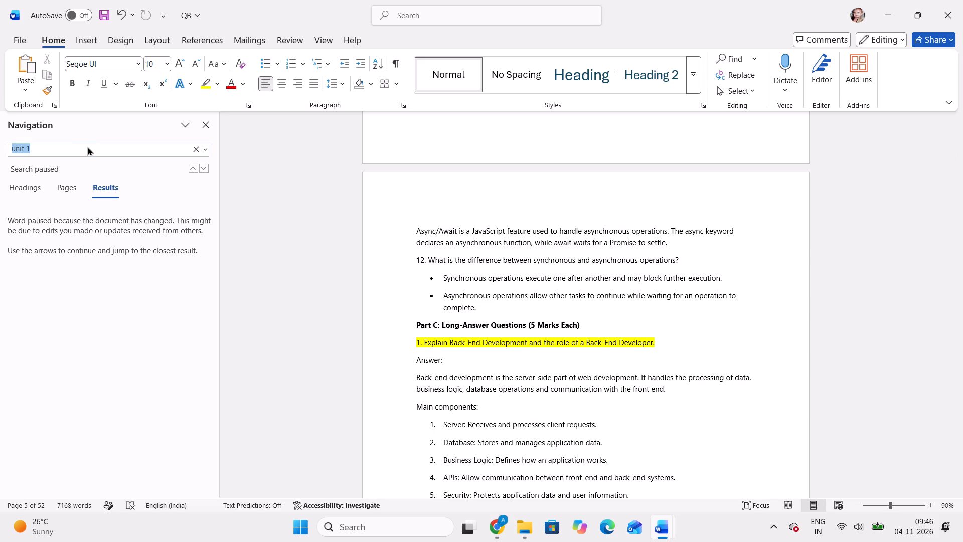
key("Right")
key("BackSpace")
key("2")
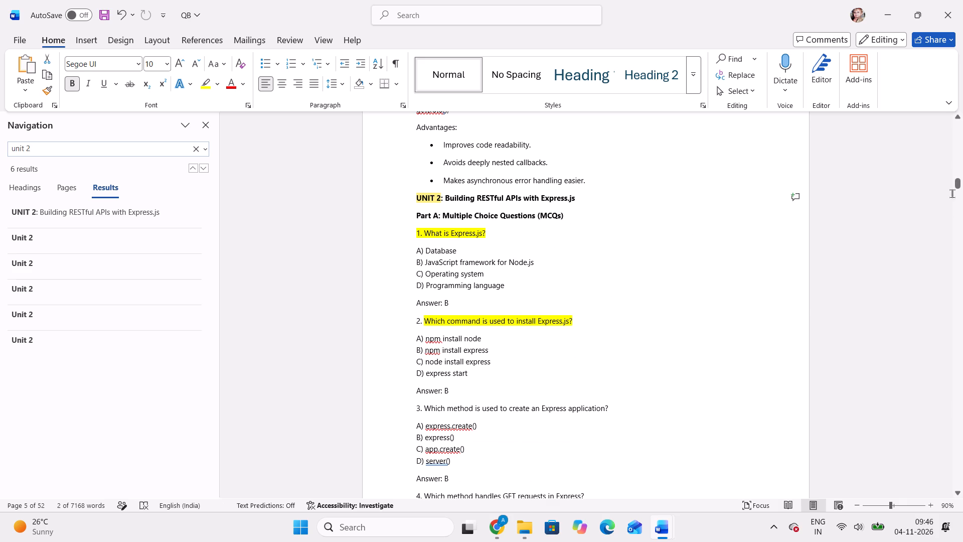
left_click(957, 492)
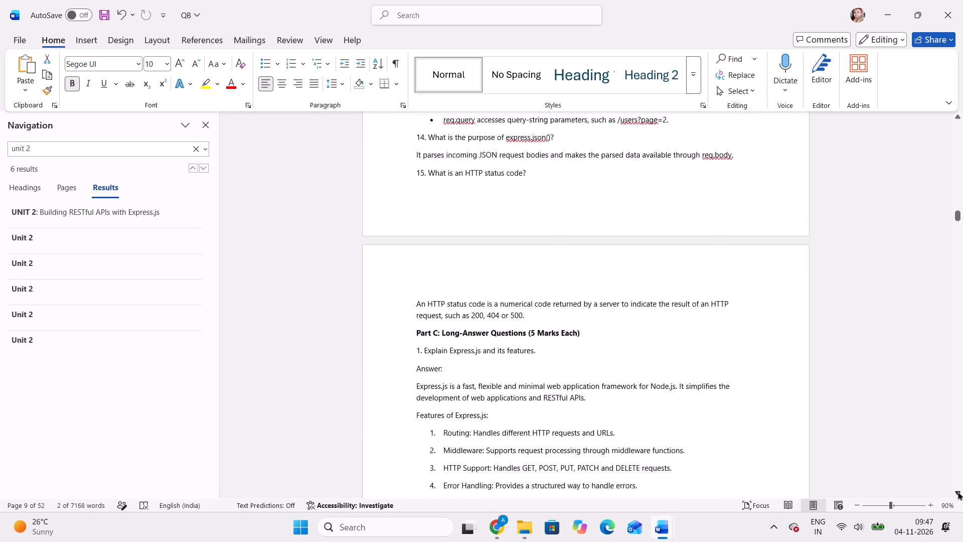
left_click(957, 491)
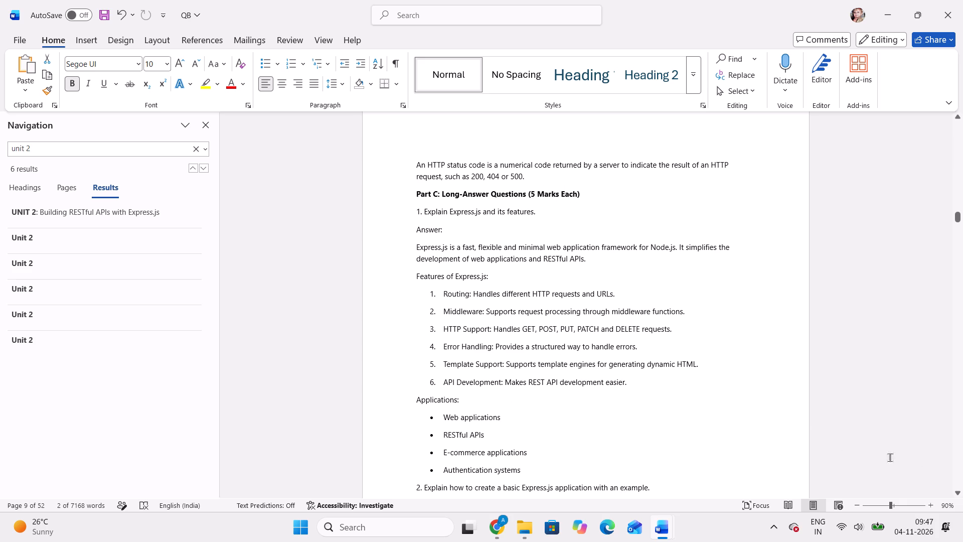
left_click(957, 492)
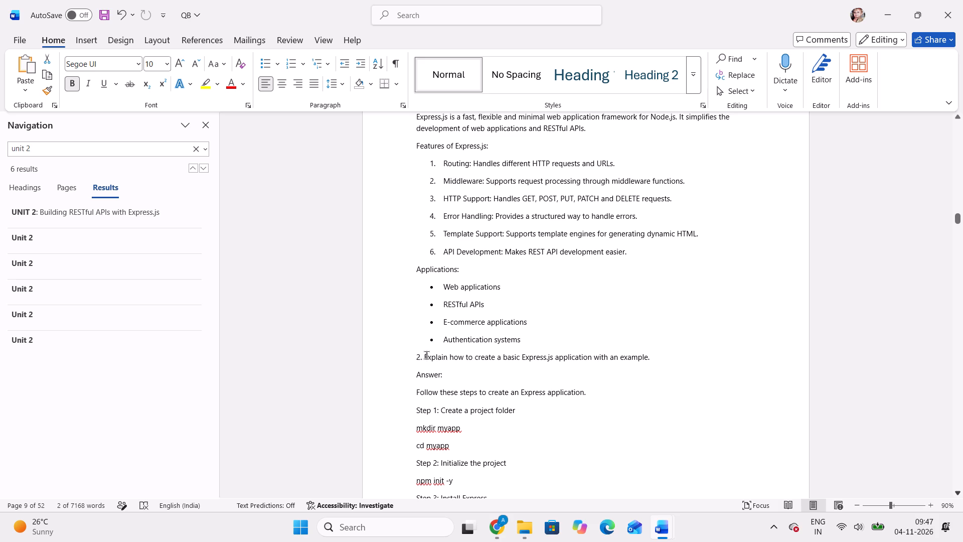
left_click_drag(425, 357, 659, 355)
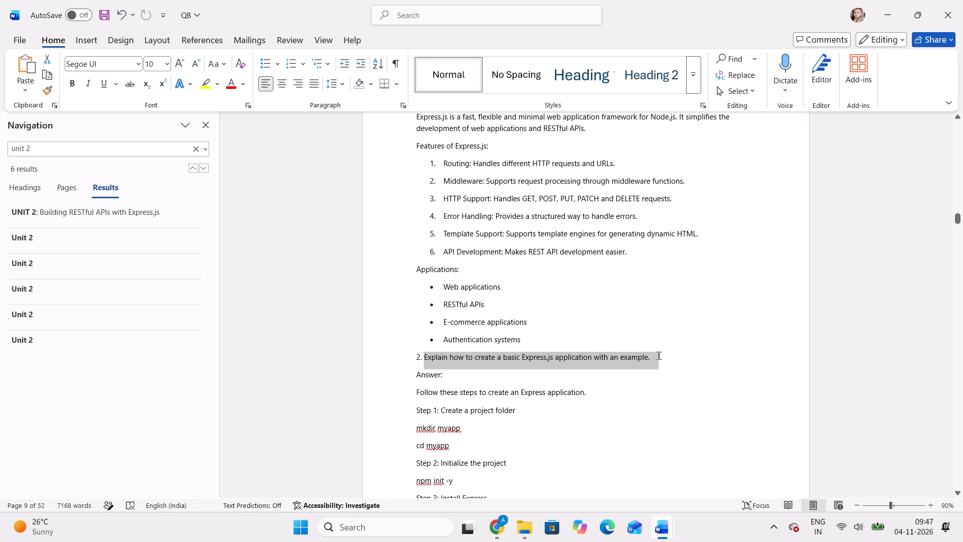
key("ctrl+c")
key("ctrl+c")
key("ctrl+c")
key("alt+Tab")
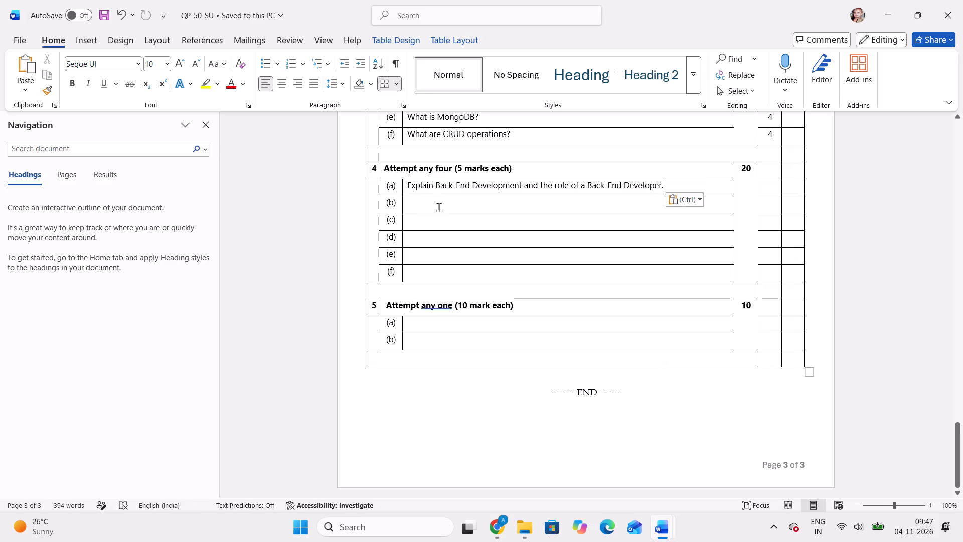
left_click(439, 207)
key("ctrl+v")
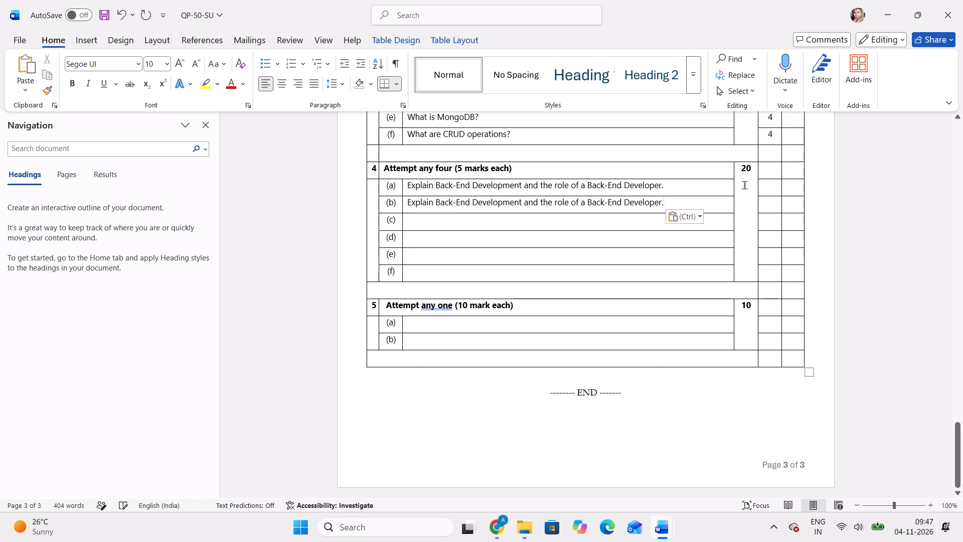
Copy the CO values 1, 2, 3, 4, 4, 4 from question 3 into the matching cells of questions 4(a) to 4(f) and save.
left_click(776, 185)
key("Up")
key("Up")
key("Up")
key("Up")
key("Up")
key("Up")
key("Up")
key("Up")
key("Up")
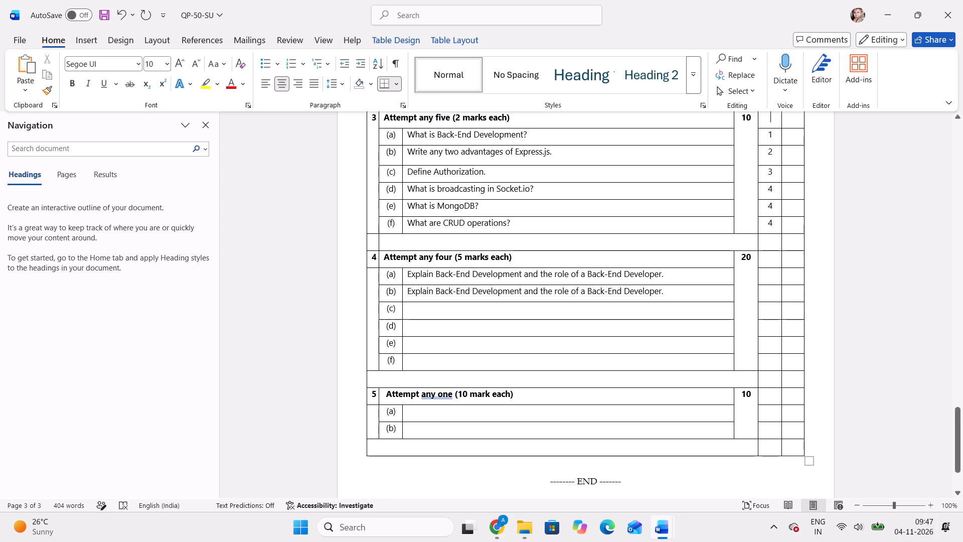
left_click_drag(768, 132, 773, 219)
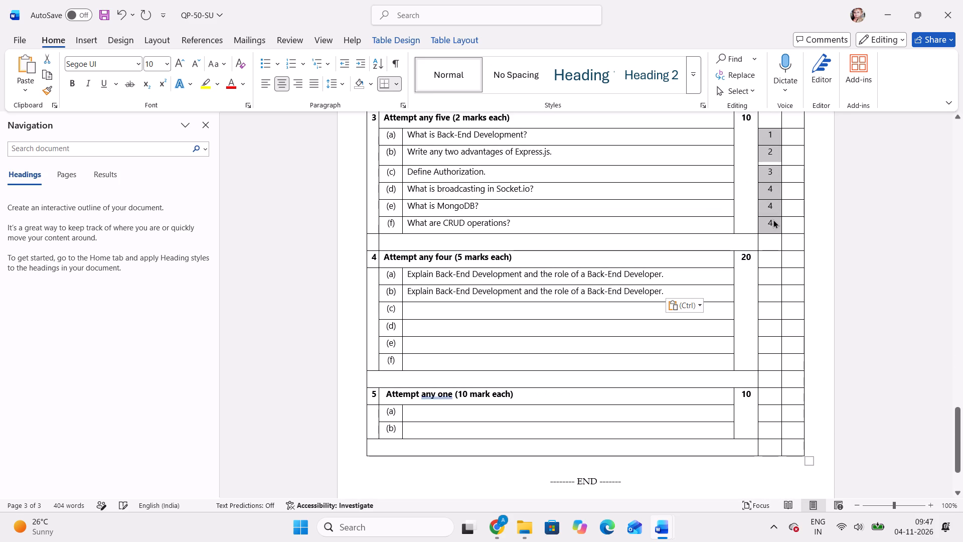
key("ctrl+c")
left_click_drag(772, 276, 773, 324)
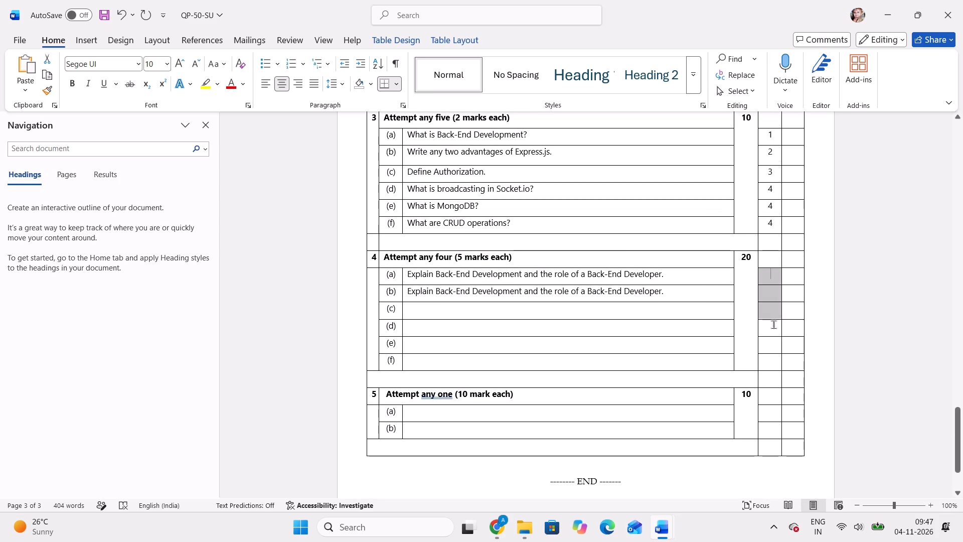
left_click_drag(773, 324, 772, 357)
key("ctrl+v")
key("ctrl+s")
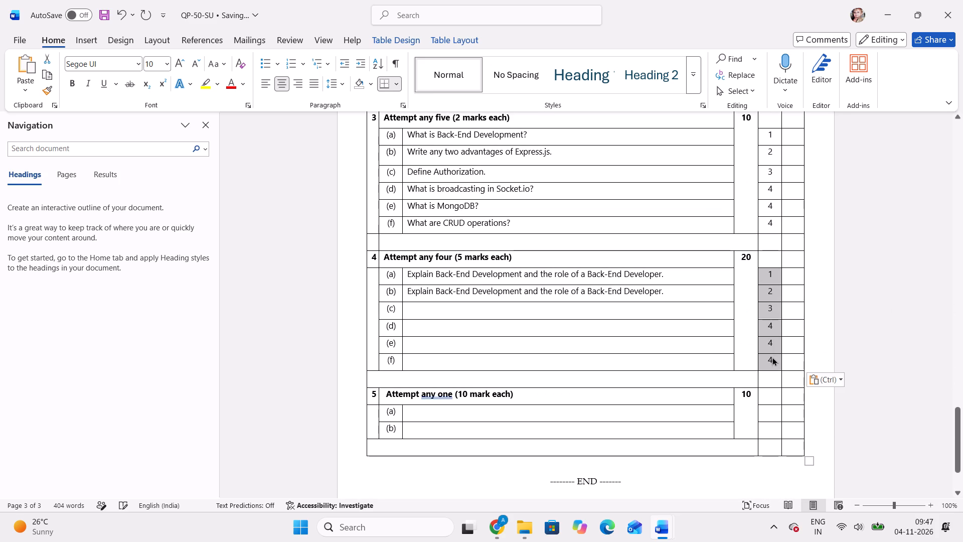
Replace the text of question 4(b) with "Explain how to create a basic Express.js application with an example." copied from QB, and save.
left_click(447, 307)
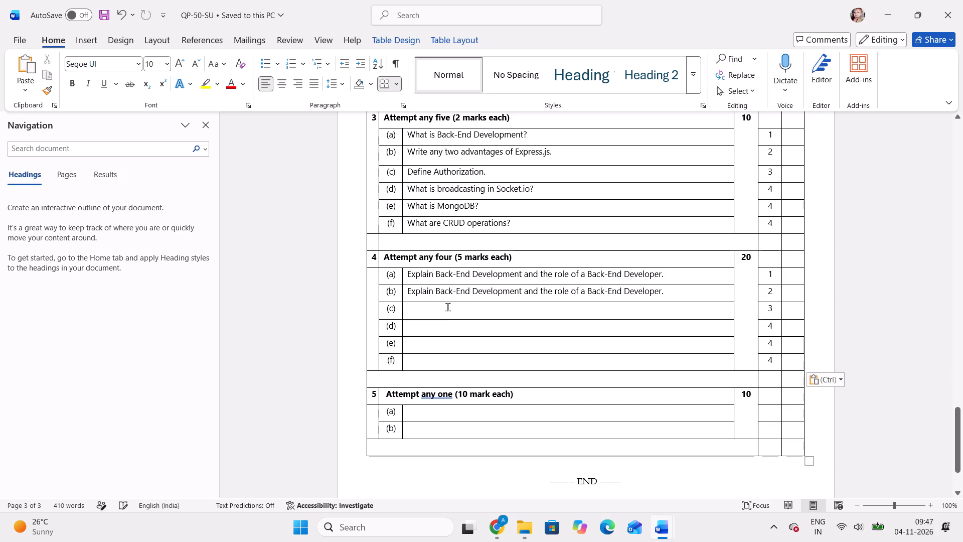
key("alt+Tab")
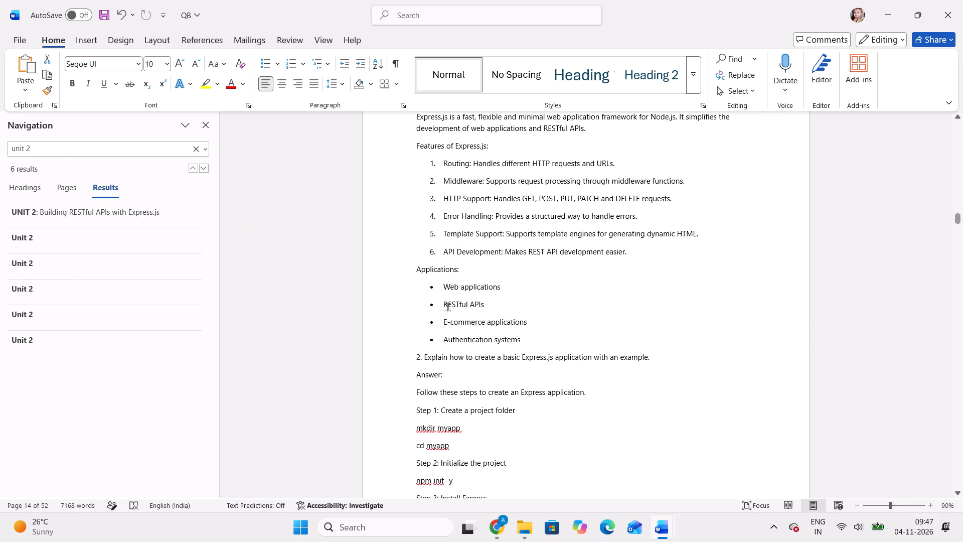
key("ctrl+c")
key("alt+Tab")
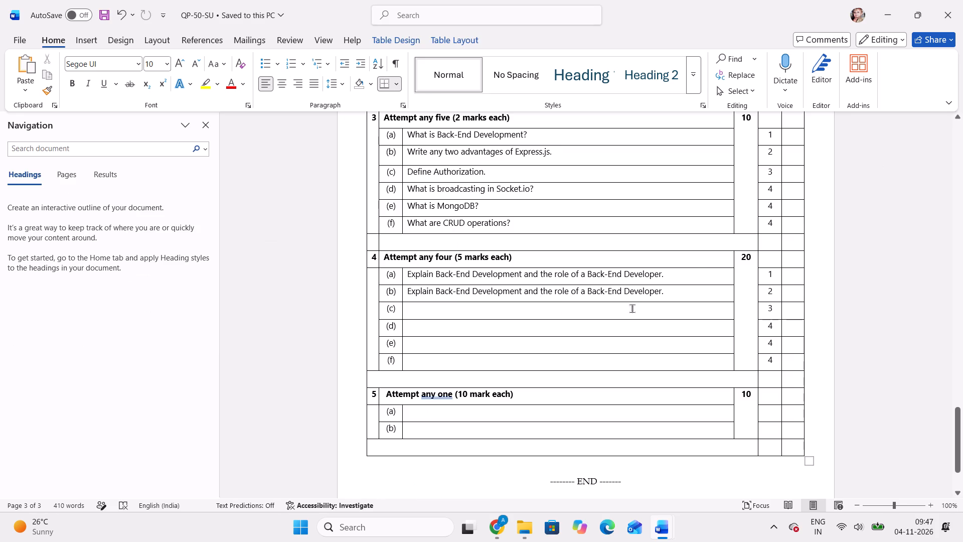
left_click_drag(671, 293, 421, 293)
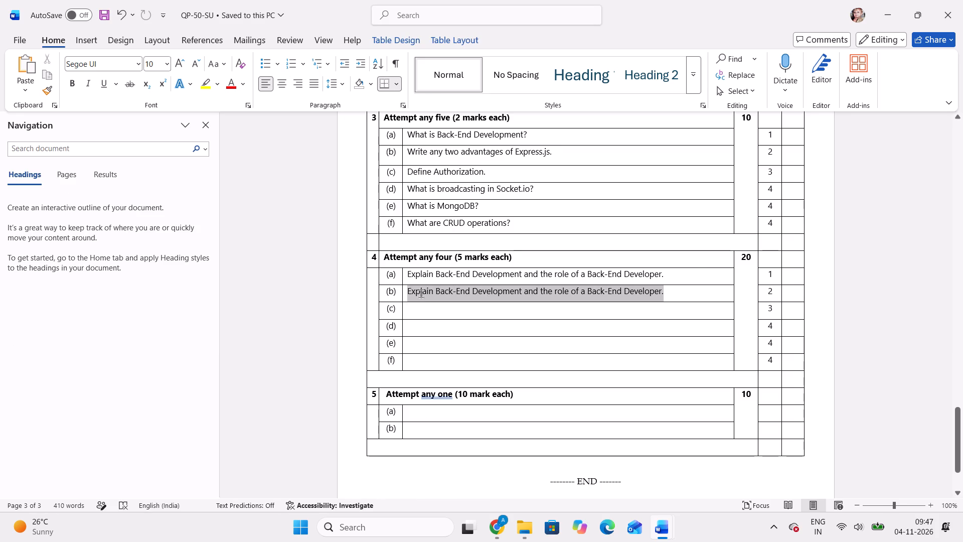
left_click_drag(421, 293, 417, 293)
key("BackSpace")
key("ctrl+v")
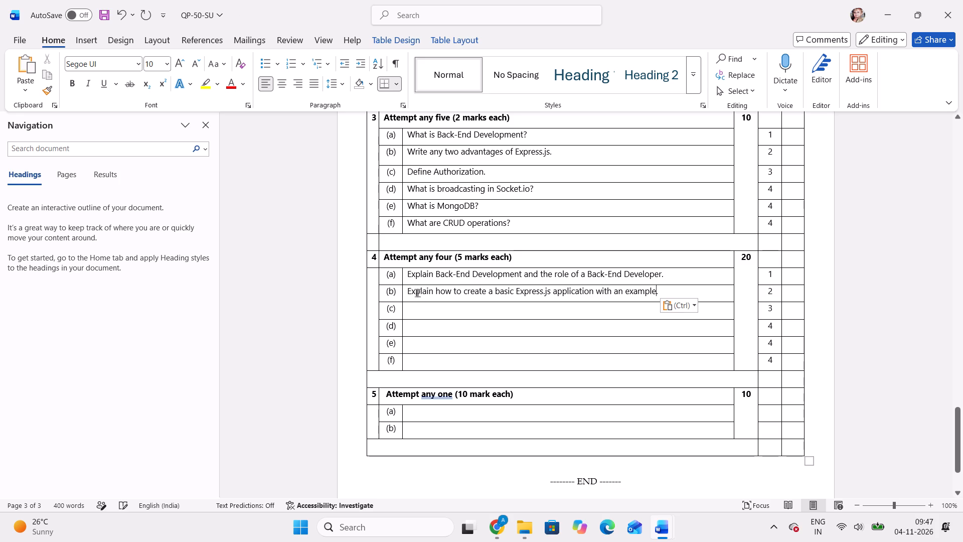
key("ctrl+s")
Switch to QB, highlight the whole of Unit 2 Part C question 2 in yellow, and save.
key("alt+Tab")
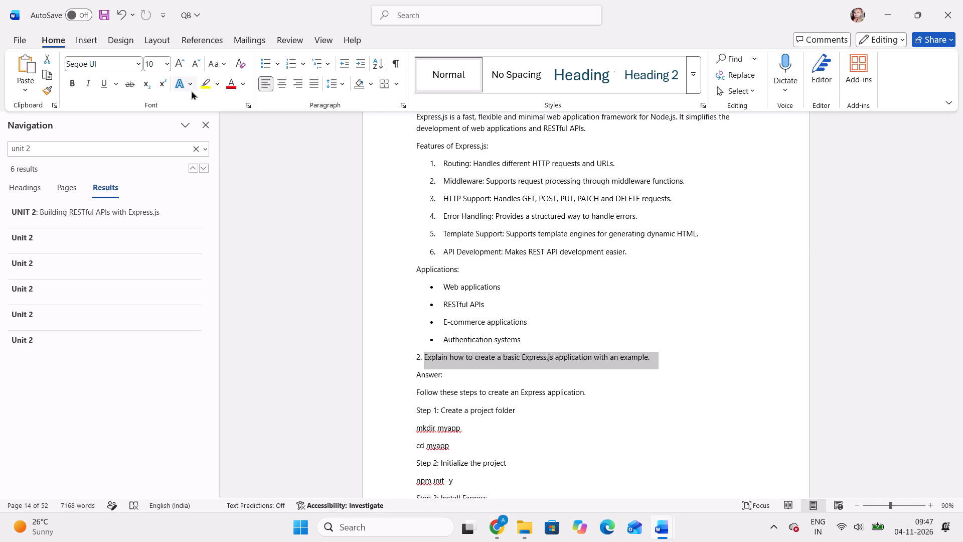
left_click(204, 86)
left_click(475, 402)
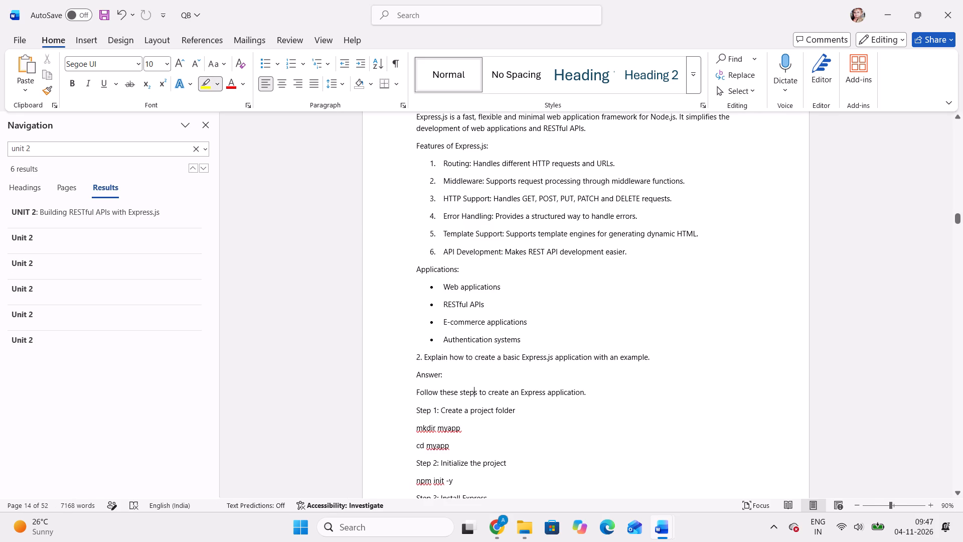
triple_click(483, 356)
triple_click(447, 357)
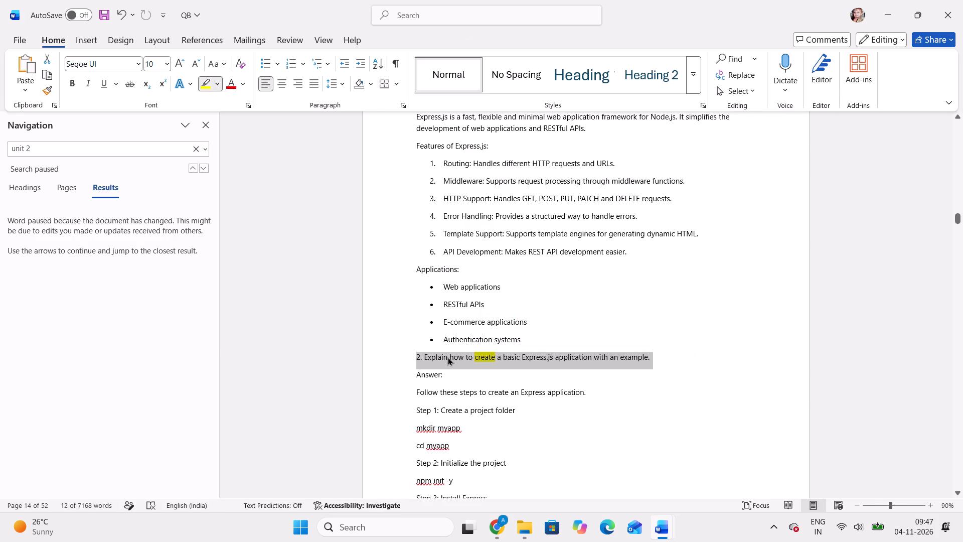
triple_click(467, 355)
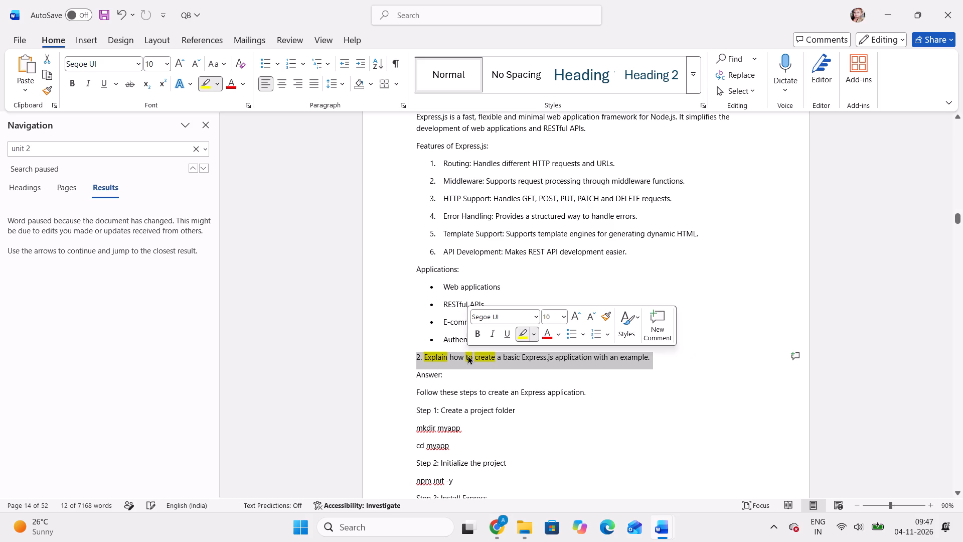
left_click(522, 334)
left_click(522, 334)
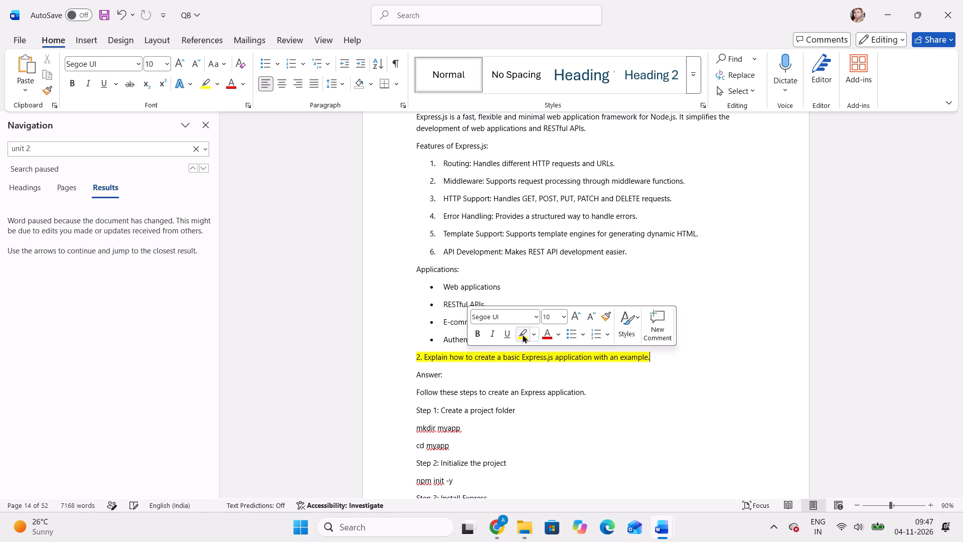
left_click(492, 393)
key("ctrl+s")
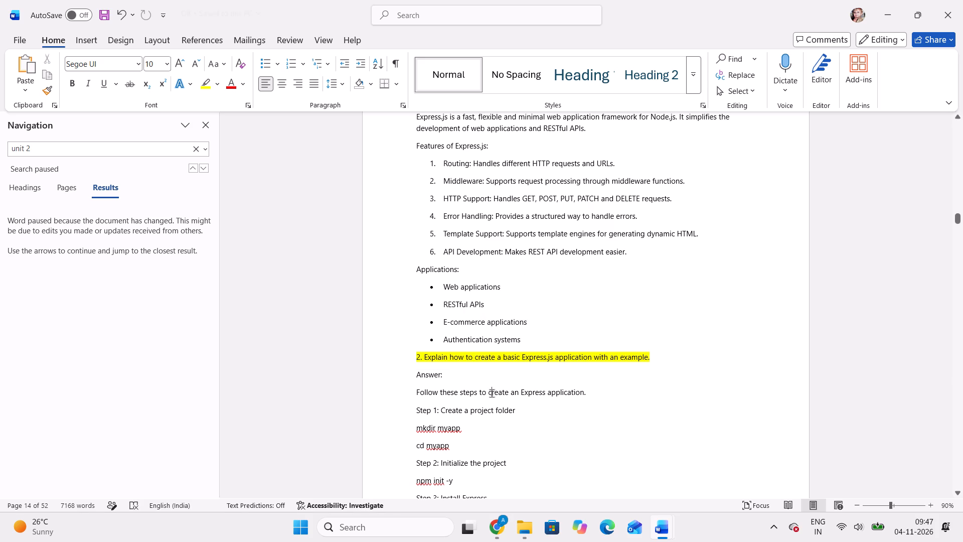
Search QB for "unit 3", copy Part C question 1, "Explain Authentication and Authorization with examples.", into question 4(c) of QP-50-SU, and save.
left_click(57, 149)
key("Right")
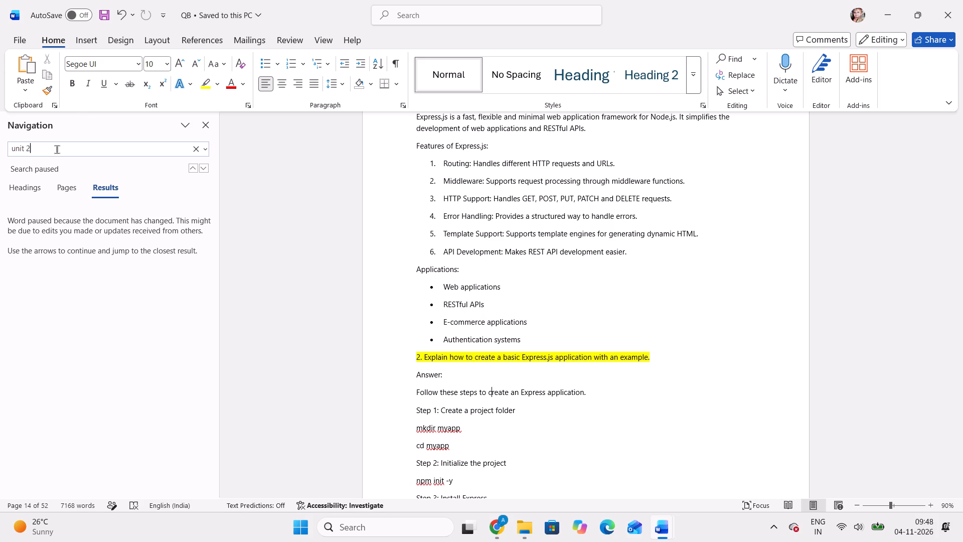
key("BackSpace")
key("3")
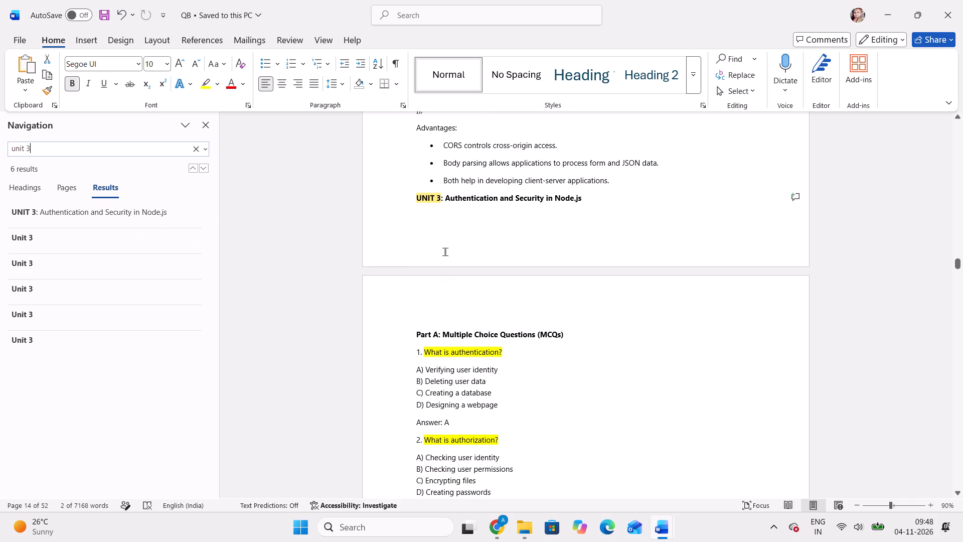
left_click(957, 492)
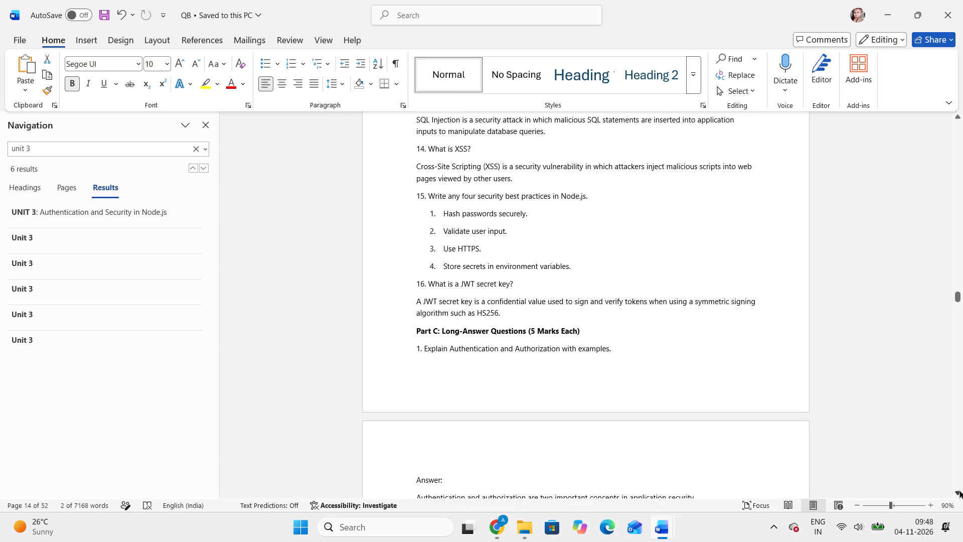
left_click(959, 490)
left_click(959, 490)
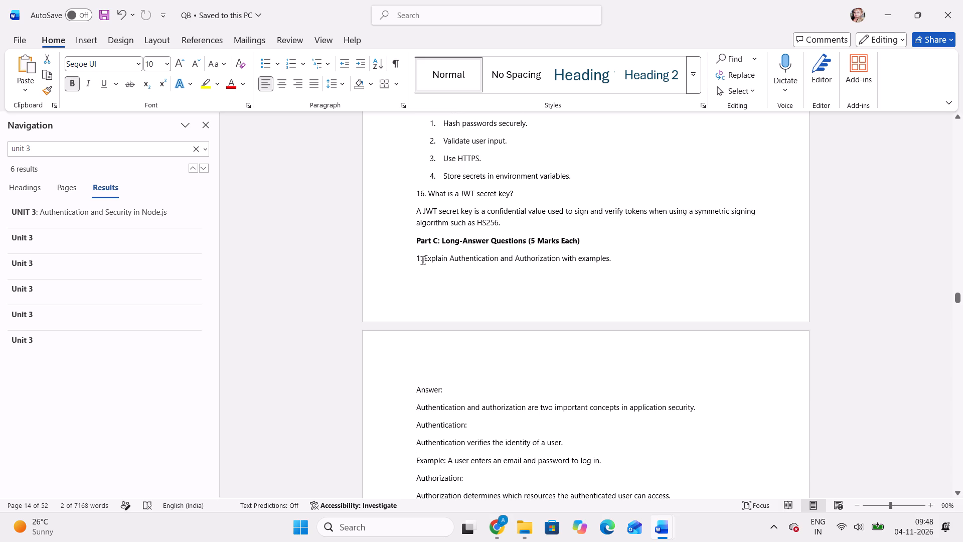
left_click_drag(424, 258, 615, 261)
key("ctrl+c")
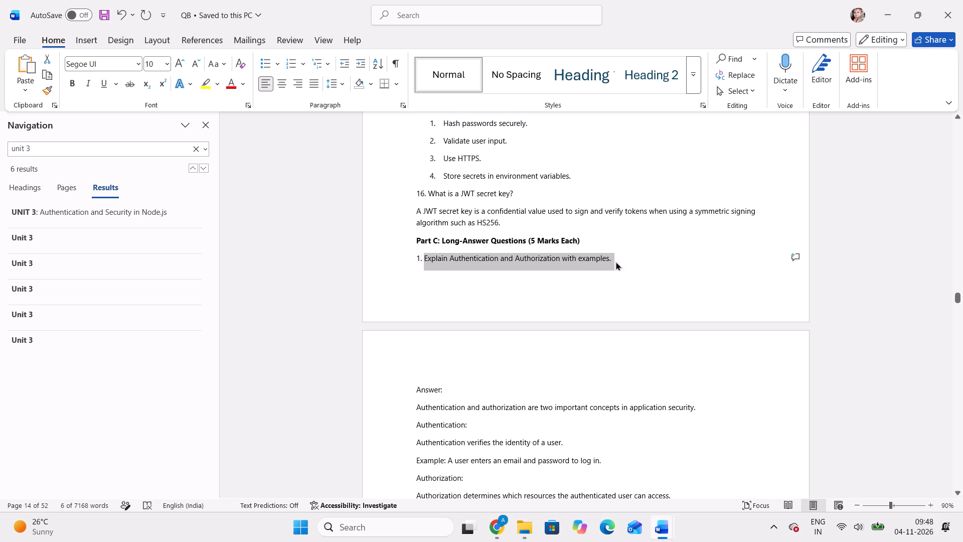
key("alt+Tab")
left_click(433, 311)
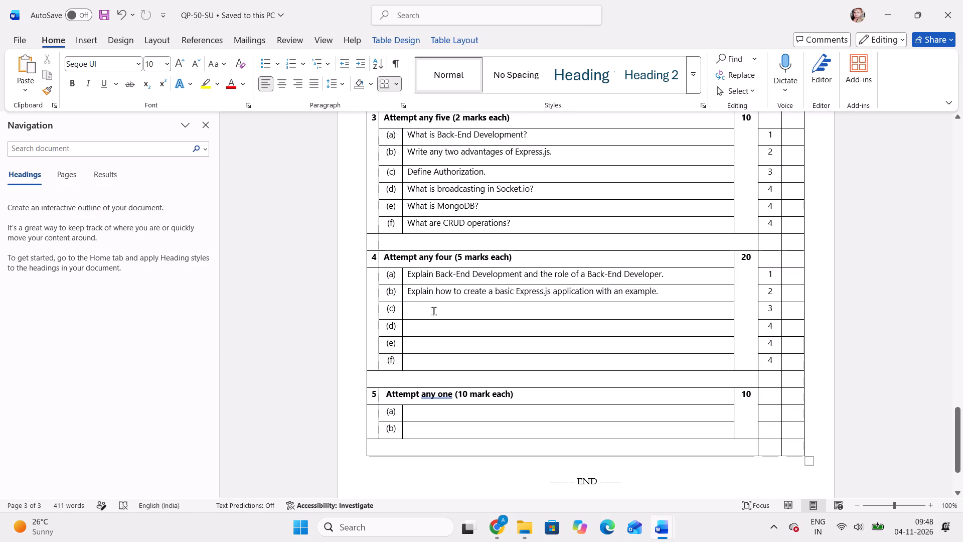
key("ctrl+v")
key("BackSpace")
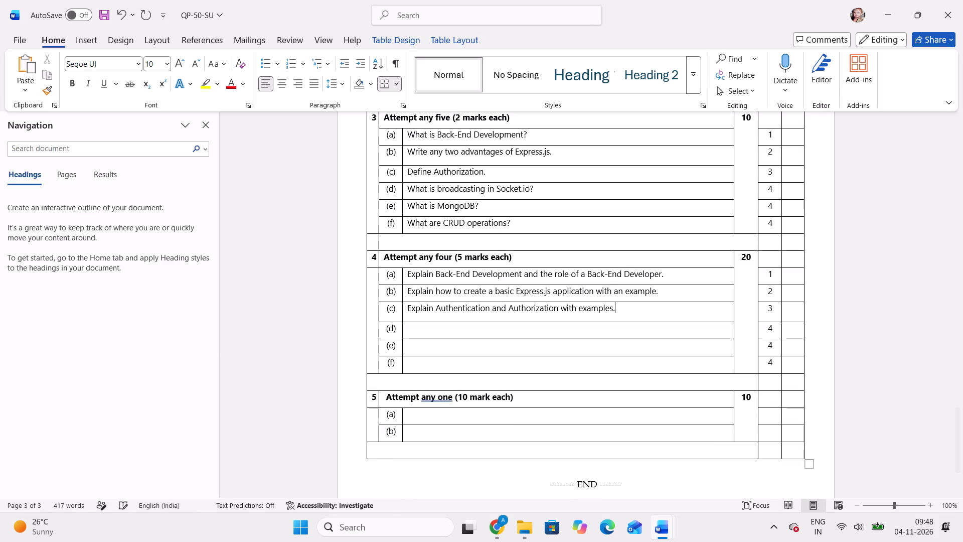
key("ctrl+s")
Switch to QB and highlight "Explain Authentication and Authorization with examples." in Unit 3 Part C in yellow.
key("alt+Tab")
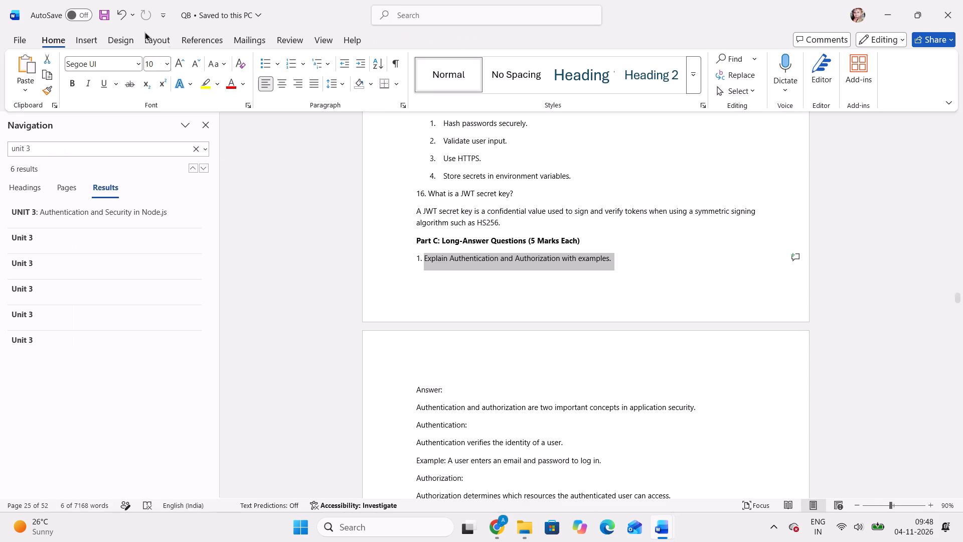
left_click(205, 88)
left_click(587, 369)
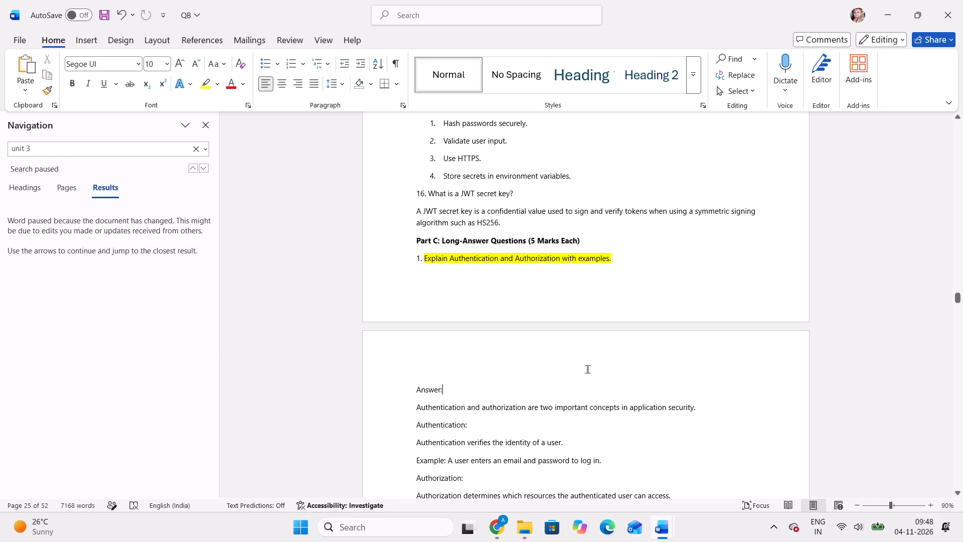
Search QB for "unit 4", copy Part C question 1, "Explain WebSocket and Socket.io with their features.", into question 4(d) of QP-50-SU, and save.
left_click(66, 146)
key("Right")
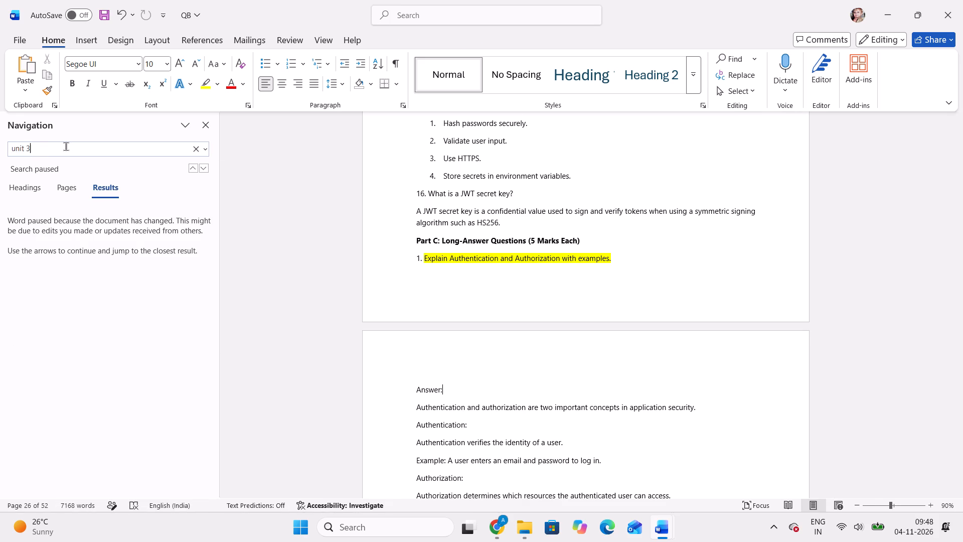
key("BackSpace")
key("4")
key("Return")
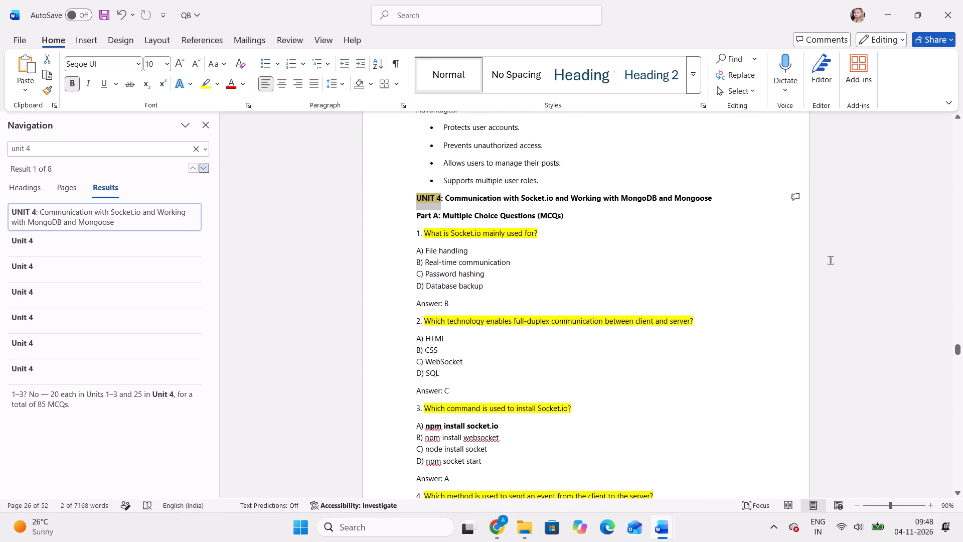
left_click_drag(957, 349, 957, 352)
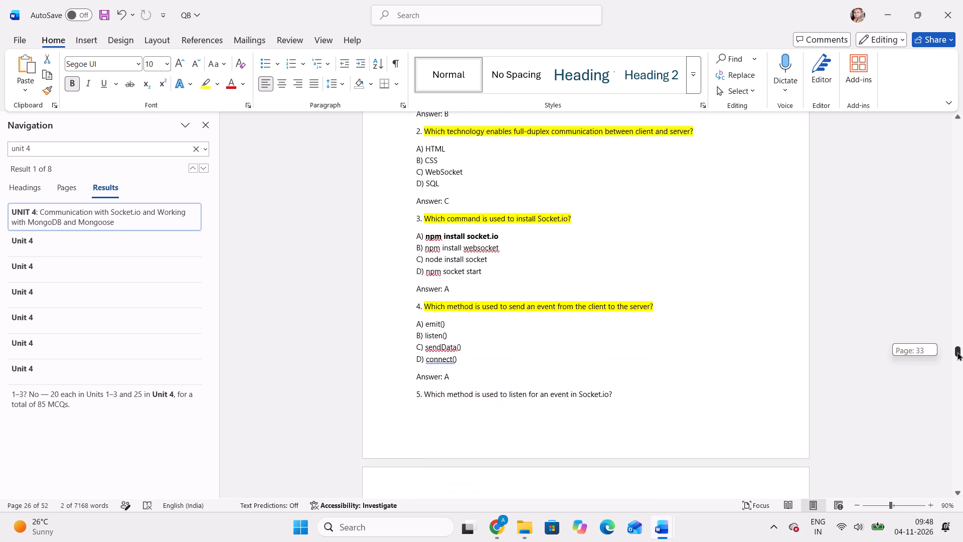
left_click_drag(957, 352, 959, 367)
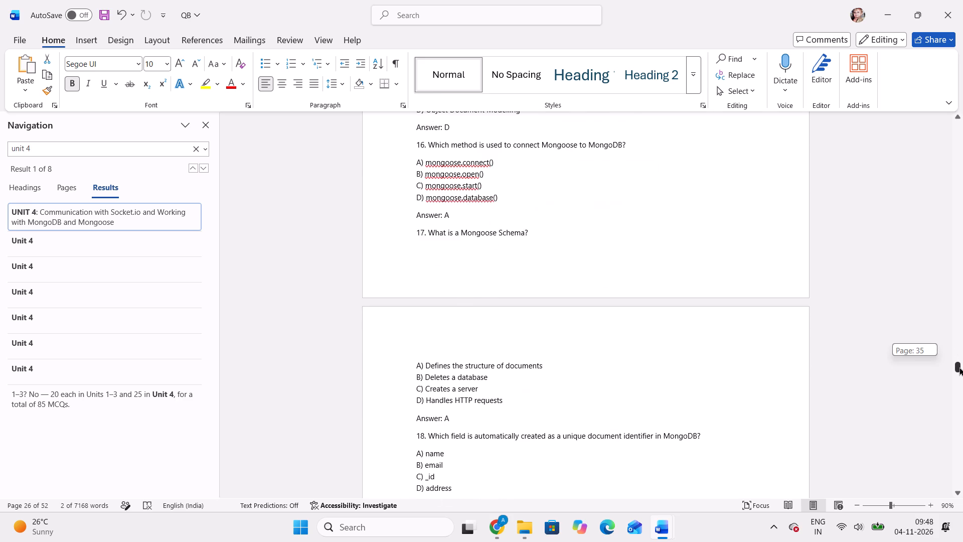
left_click_drag(959, 367, 960, 380)
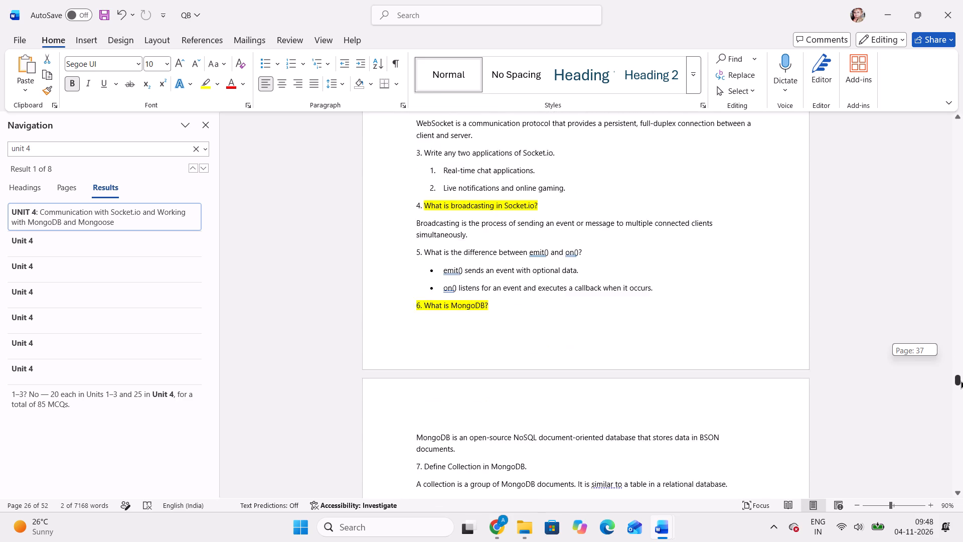
left_click_drag(960, 380, 960, 384)
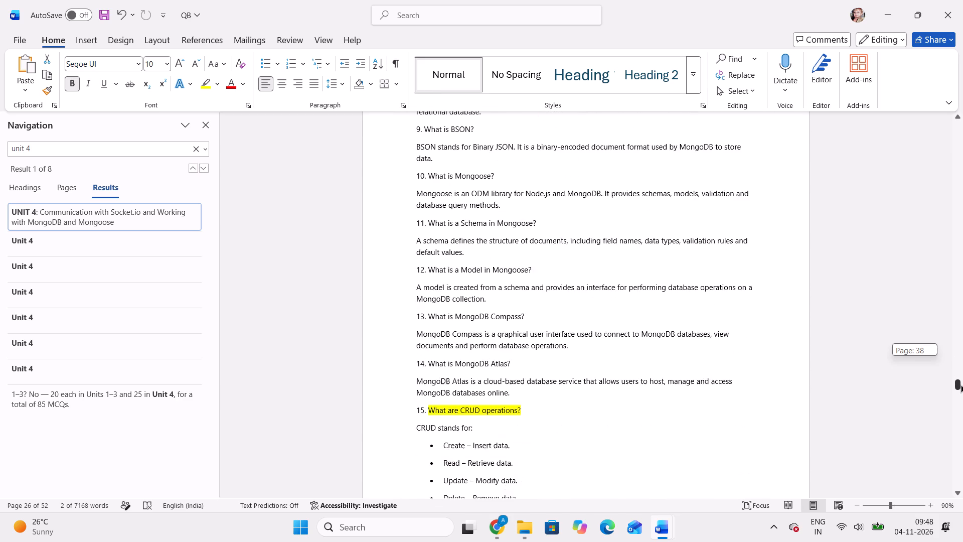
left_click_drag(960, 384, 960, 390)
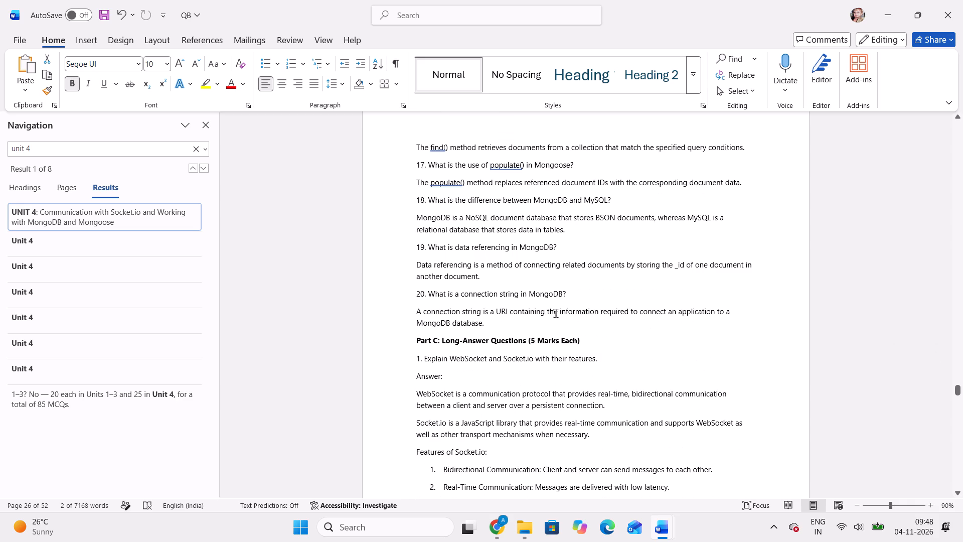
left_click_drag(423, 359, 611, 366)
key("ctrl+c")
key("alt+Tab")
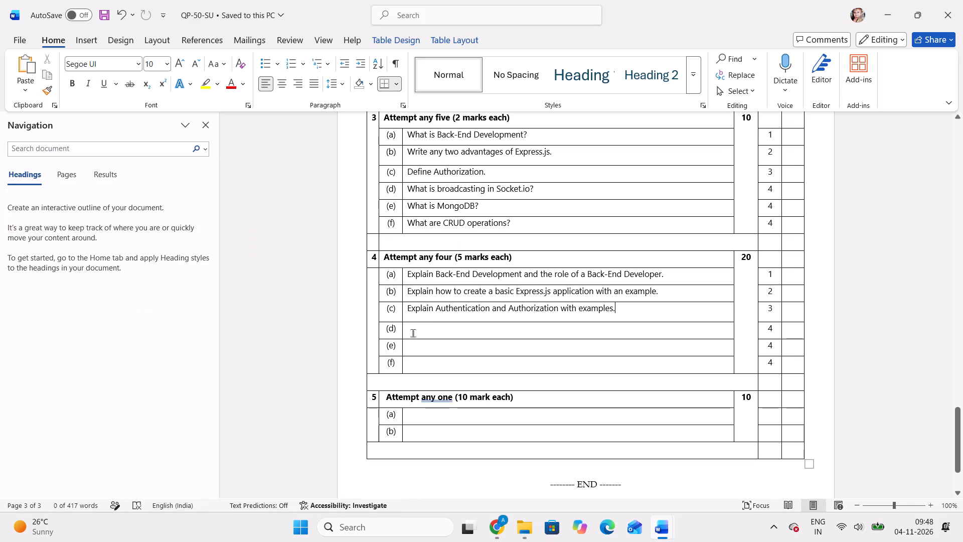
left_click(424, 328)
key("ctrl+v")
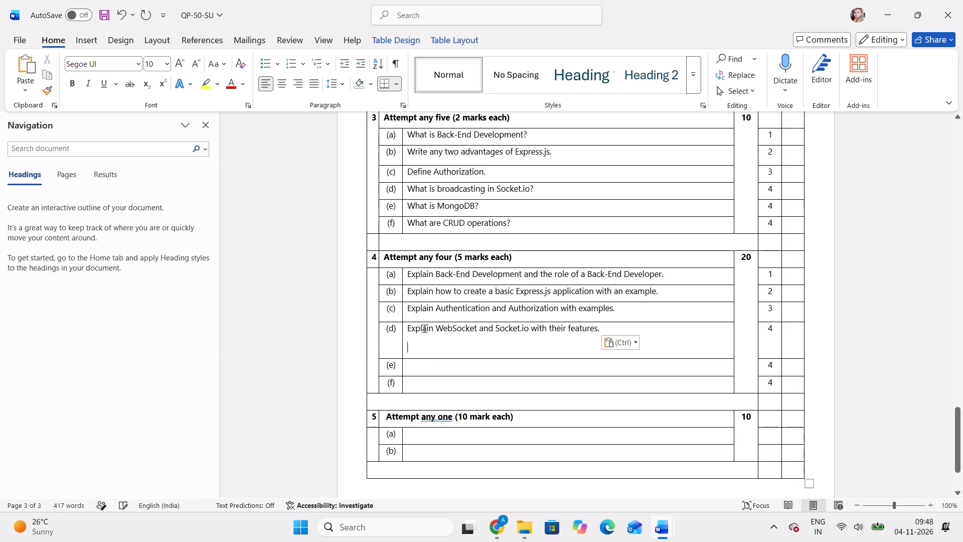
key("BackSpace")
key("ctrl+s")
Switch to QB and highlight "Explain WebSocket and Socket.io with their features." in Unit 4 Part C in yellow.
key("alt+Tab")
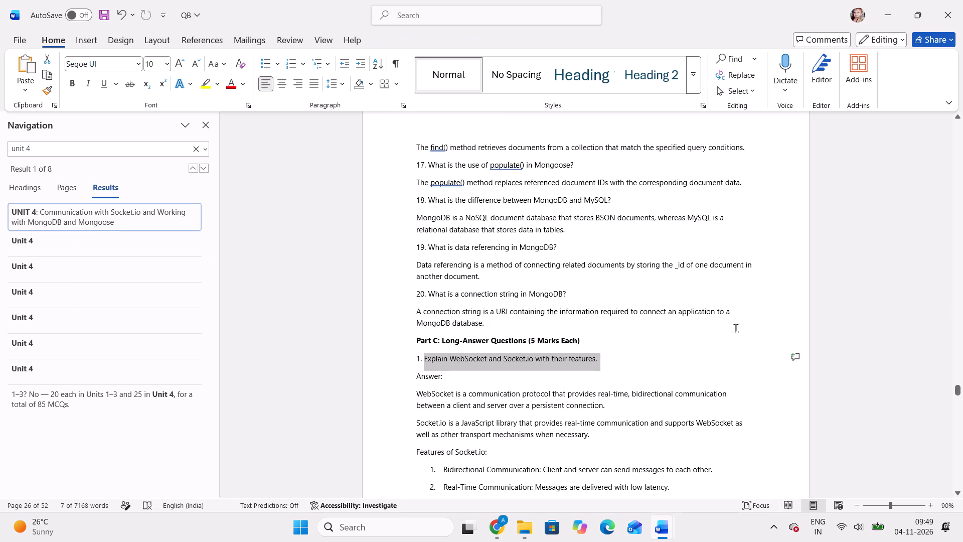
left_click(203, 85)
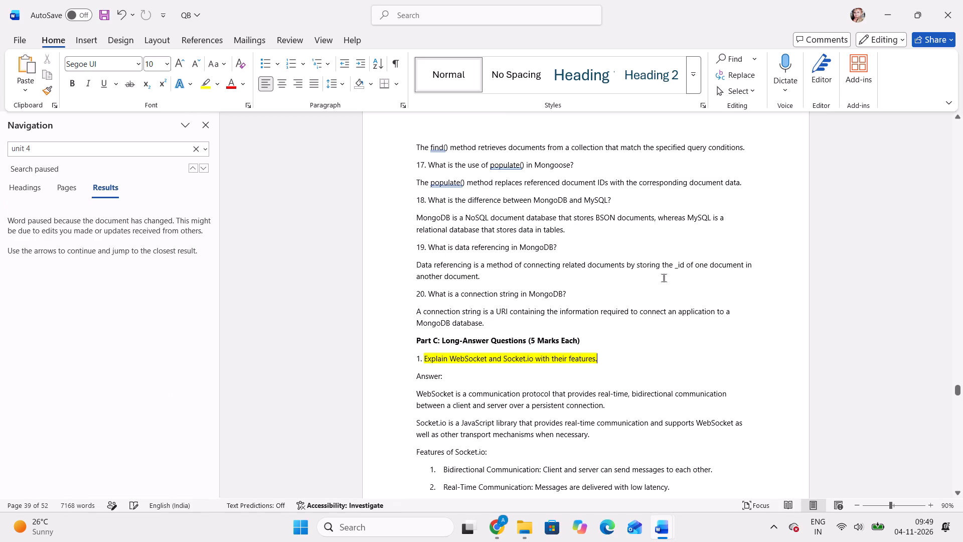
Copy Unit 4 Part C question 2, "Explain how to set up Socket.io in Node.js with an example.", into question 4(e) of QP-50-SU, and save.
left_click(958, 490)
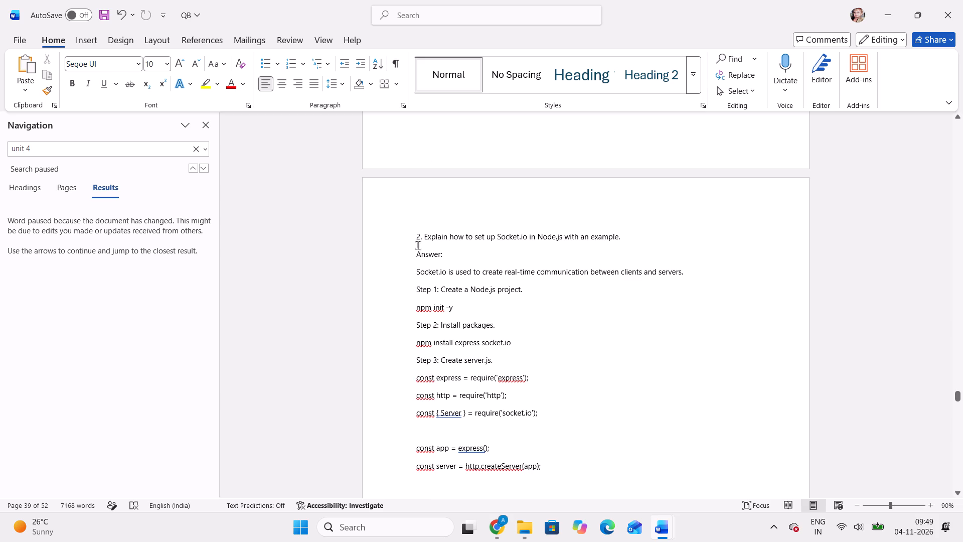
left_click_drag(426, 236, 616, 239)
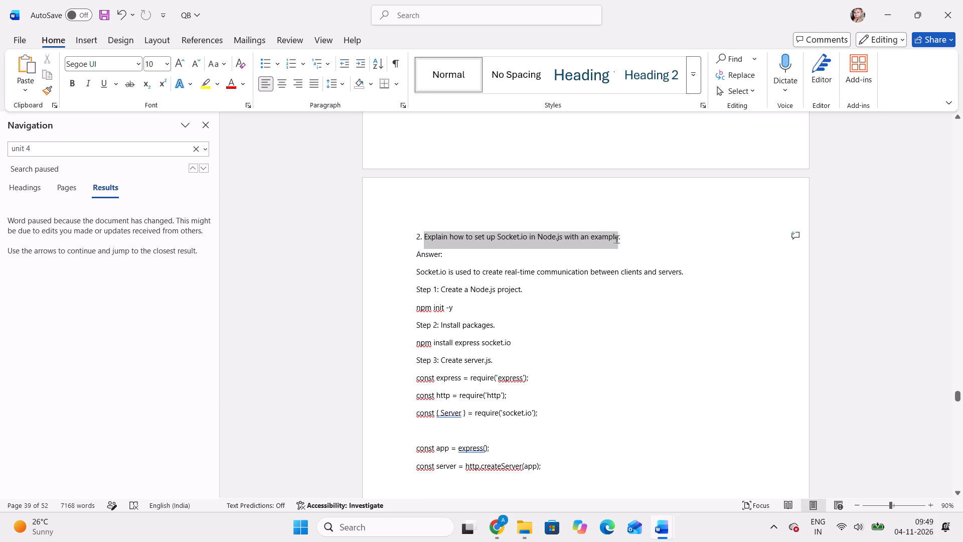
left_click_drag(616, 239, 621, 237)
key("ctrl+c")
key("alt+Tab")
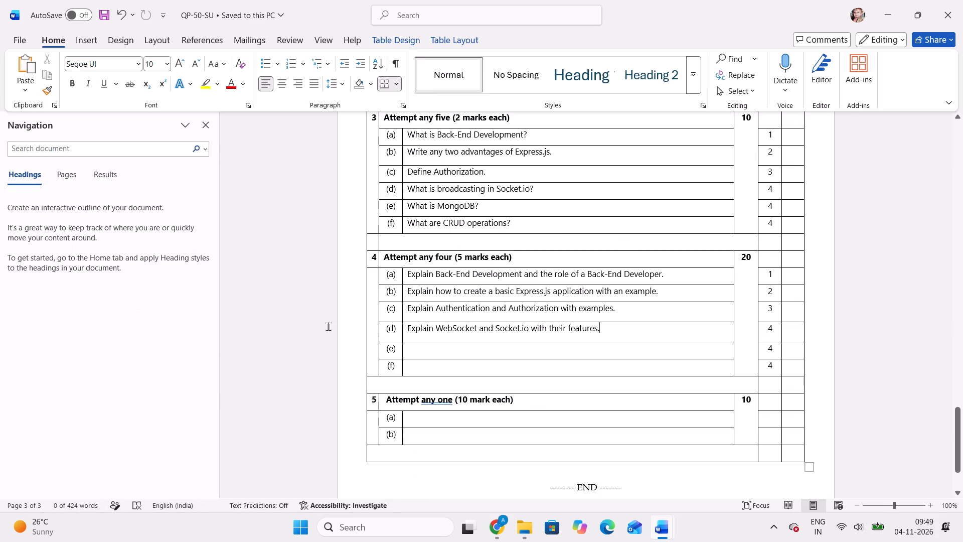
left_click(436, 349)
key("ctrl+v")
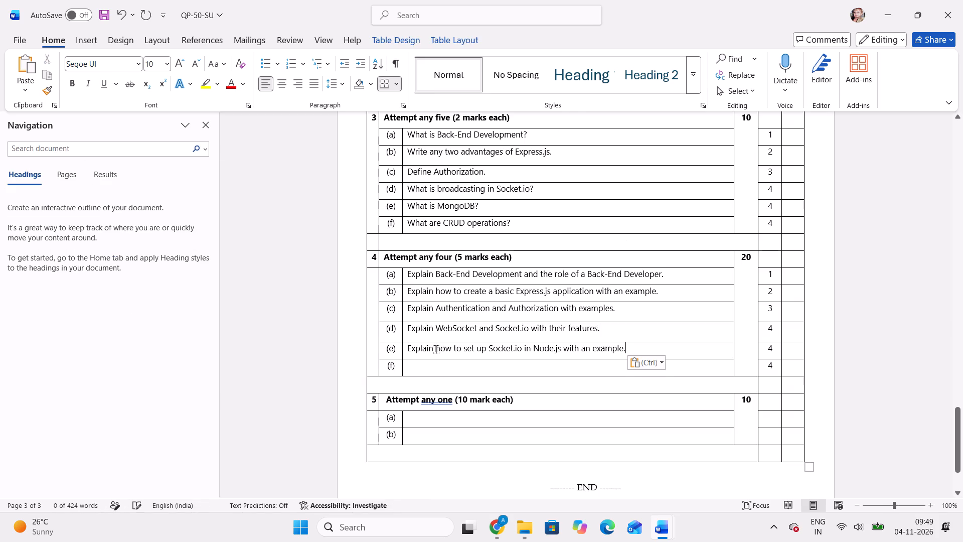
key("ctrl+s")
Switch to QB and highlight "Explain how to set up Socket.io in Node.js with an example." in yellow.
key("alt+Tab")
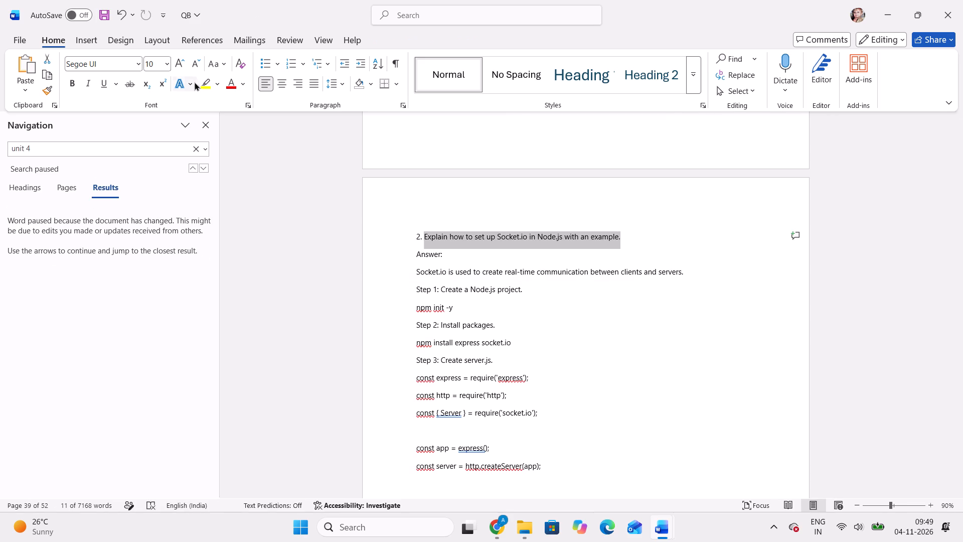
left_click(207, 82)
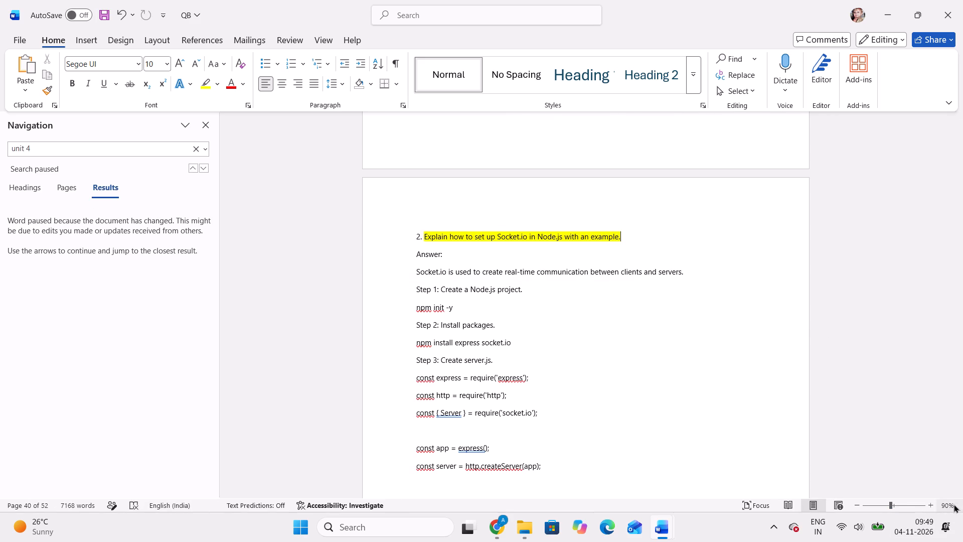
Copy Unit 4 Part C question 3, "Explain broadcasting and emitting events in Socket.io.", into question 4(f) of QP-50-SU, and save.
left_click(958, 491)
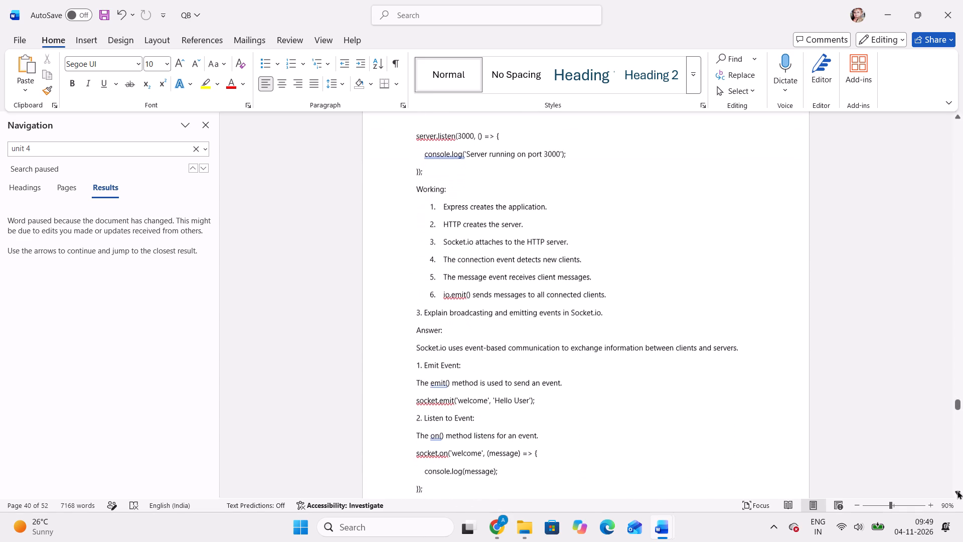
left_click_drag(618, 284, 600, 283)
left_click_drag(426, 284, 627, 289)
key("ctrl+c")
key("alt+Tab")
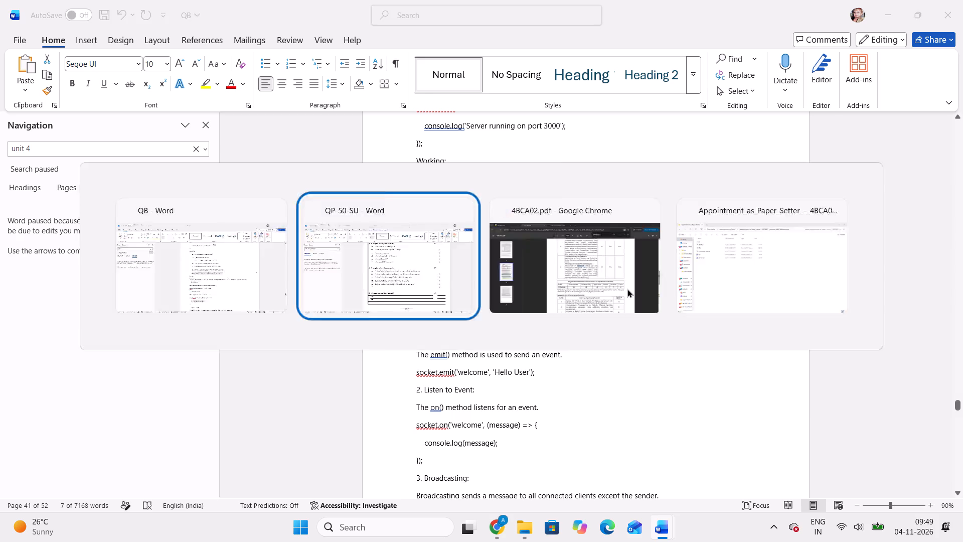
left_click(435, 366)
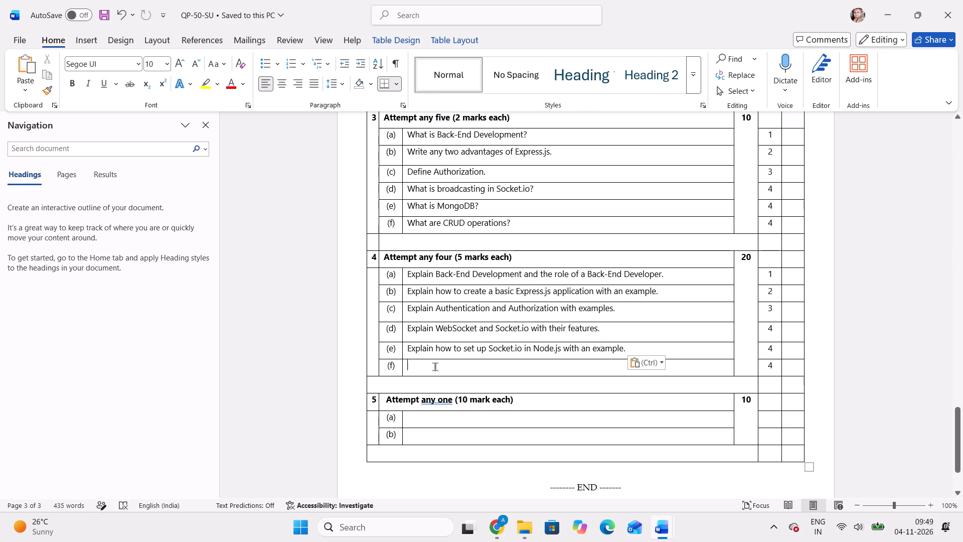
key("ctrl+v")
key("BackSpace")
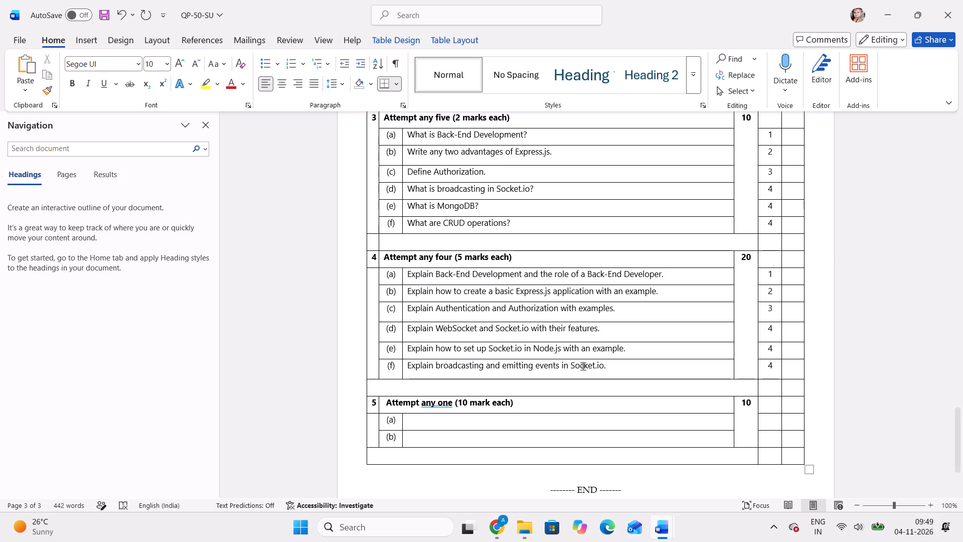
key("ctrl+s")
Switch to QB and save it.
key("alt+Tab")
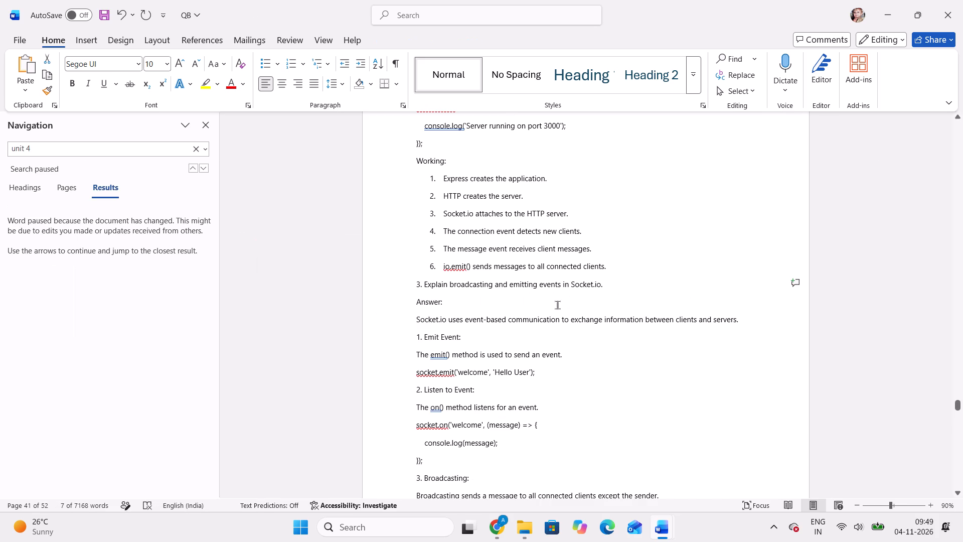
key("ctrl+s")
key("alt+Tab")
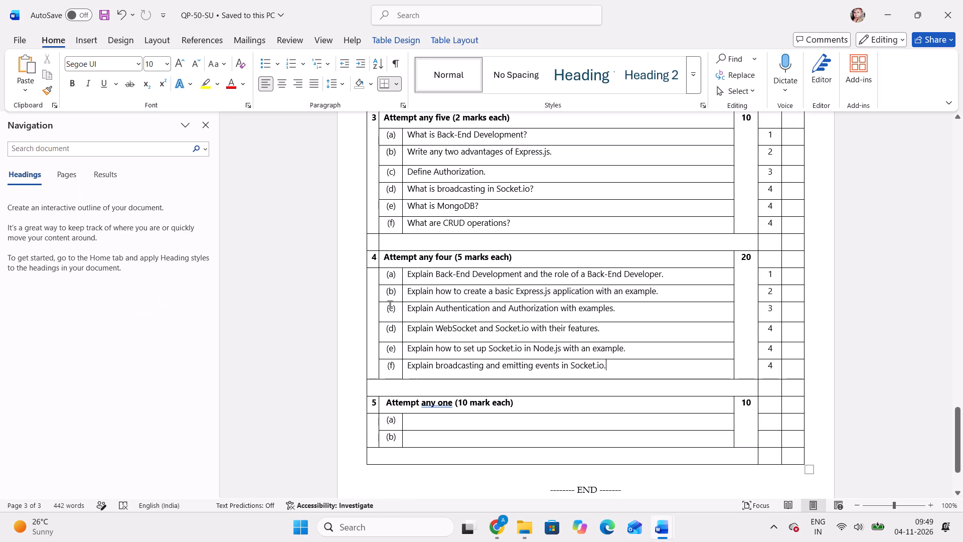
key("alt+Tab")
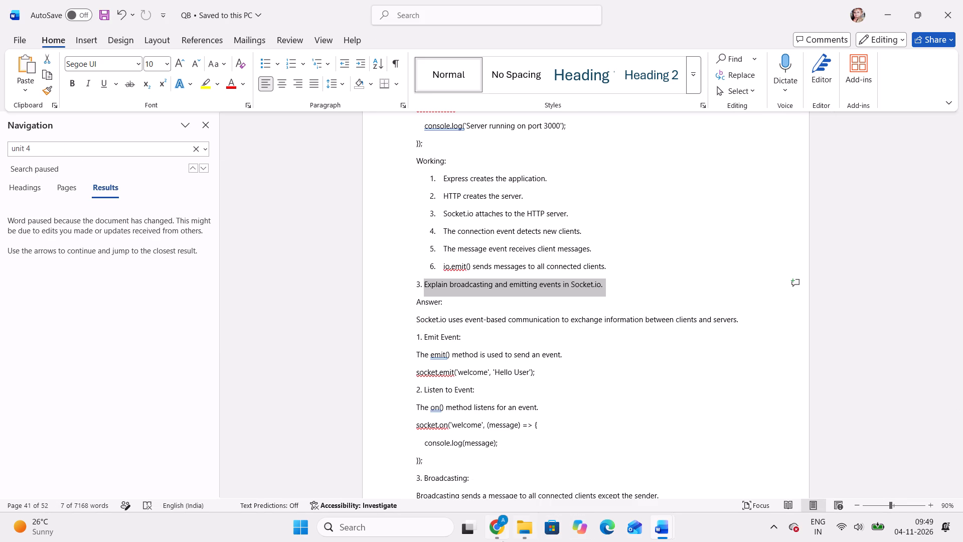
left_click(492, 466)
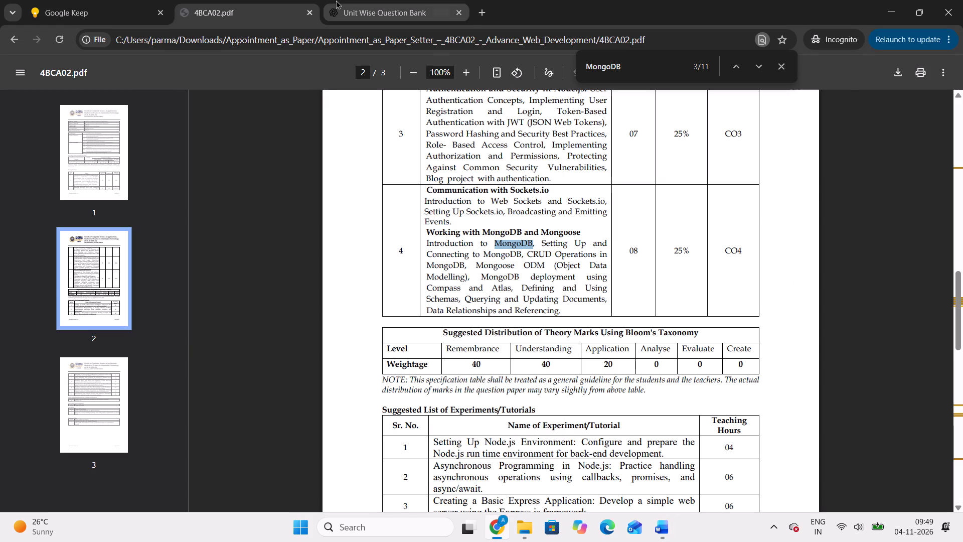
left_click(336, 0)
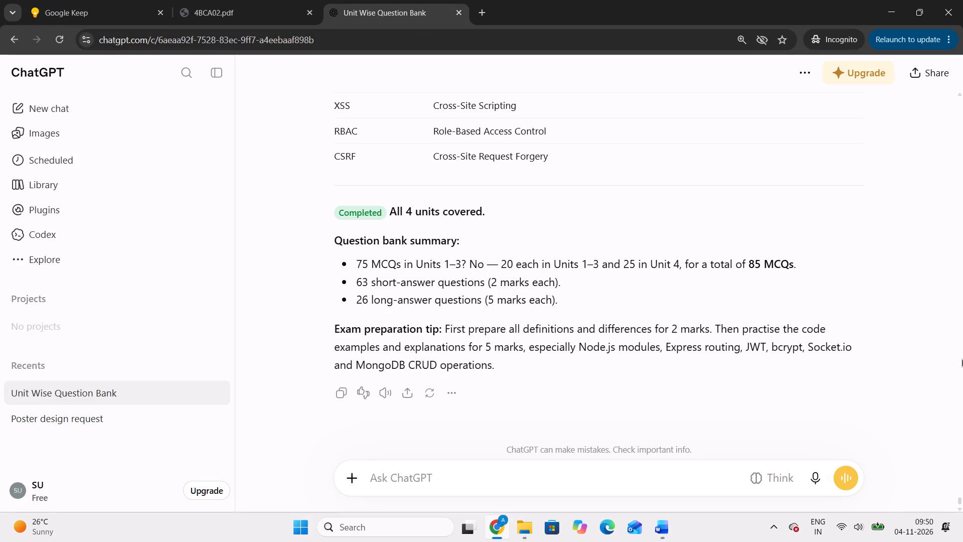
left_click_drag(958, 500, 943, 240)
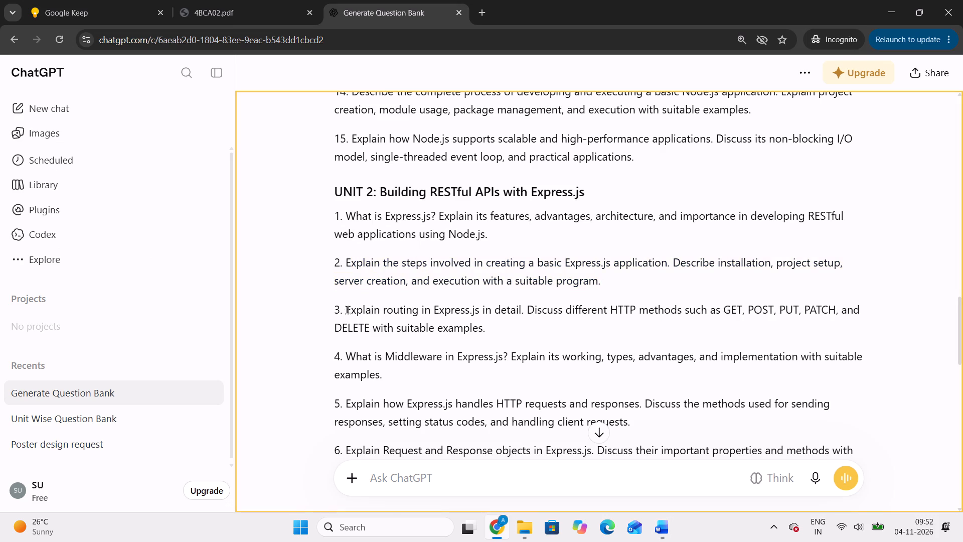
Copy unit 2 question 3, "Explain routing in Express.js in detail. Discuss different HTTP methods such as GET, POST, PUT, PATCH, and DELETE with suitable examples.".
left_click_drag(348, 310, 504, 326)
key("ctrl+c")
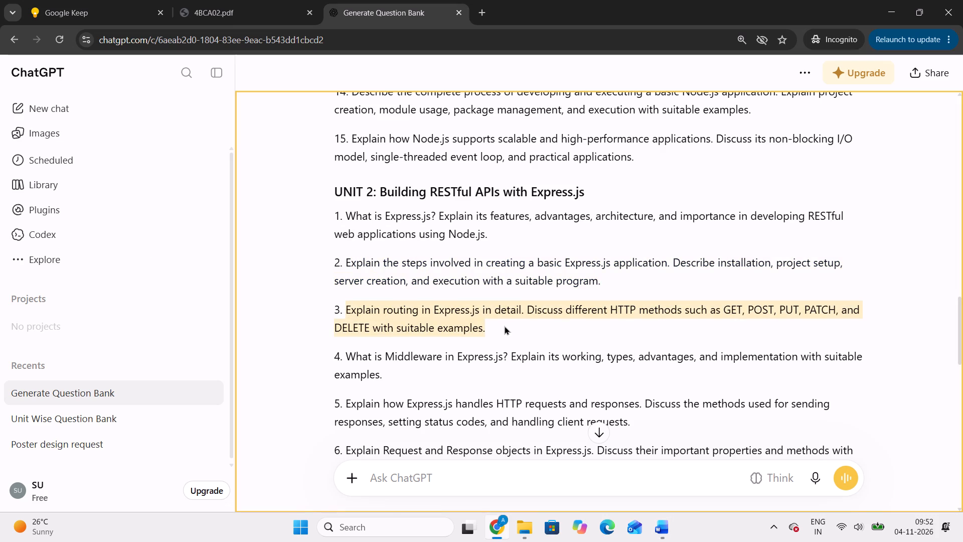
Examine the syllabus table in 4BCA02.pdf for the unit 1 and unit 2 topics and their CO mapping.
key("alt+Tab")
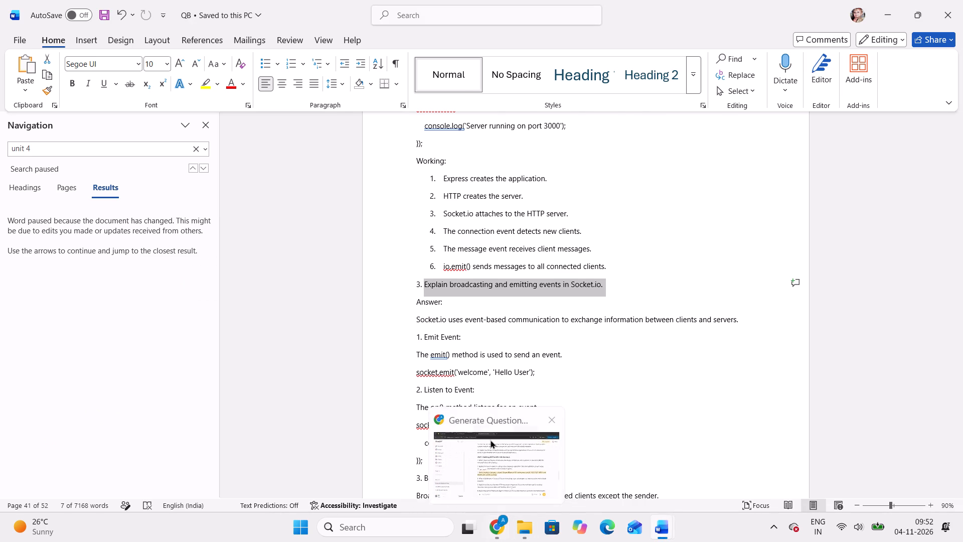
left_click(490, 440)
left_click(222, 0)
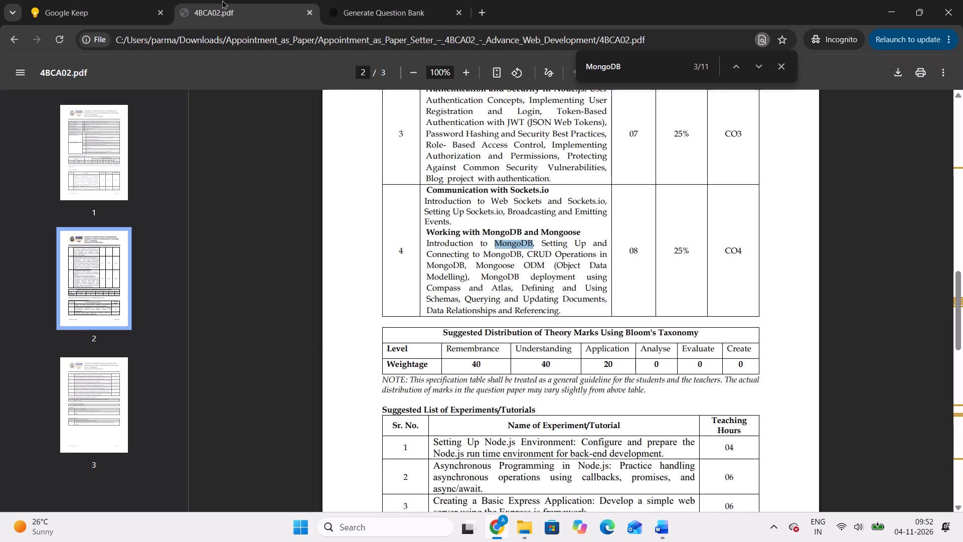
key("Up")
key("Up")
key("Up")
key("Up")
key("Up")
key("Up")
key("Up")
key("Up")
key("Up")
key("Up")
key("Up")
key("Up")
key("Up")
key("Up")
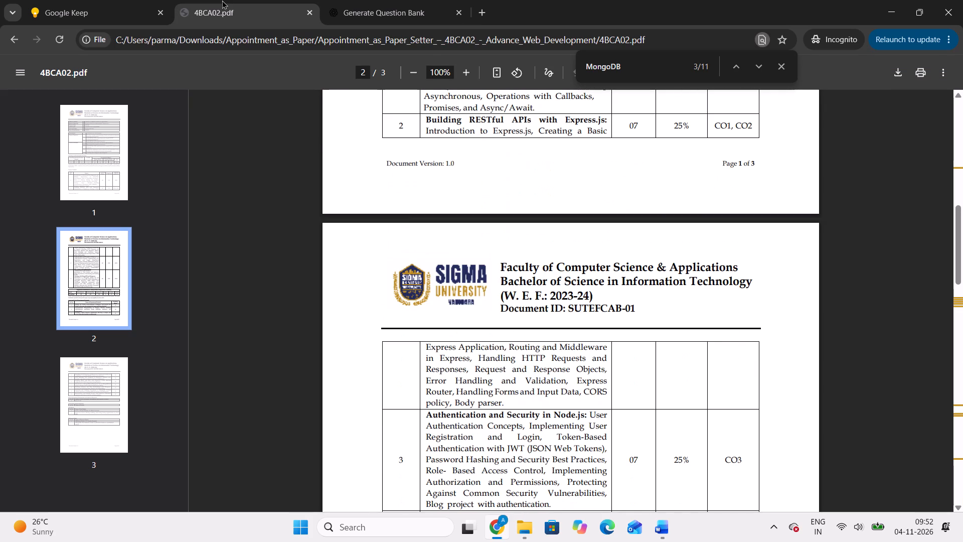
key("Up")
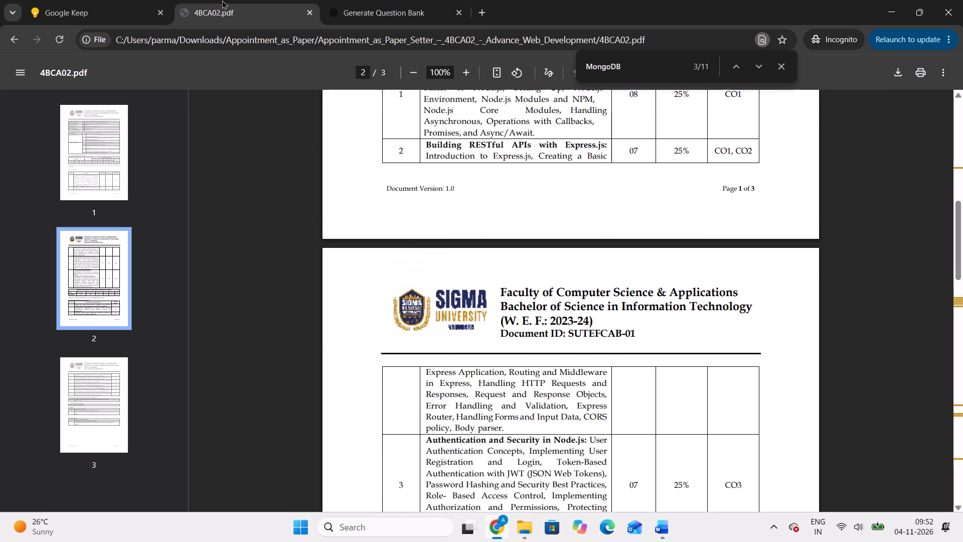
key("Up")
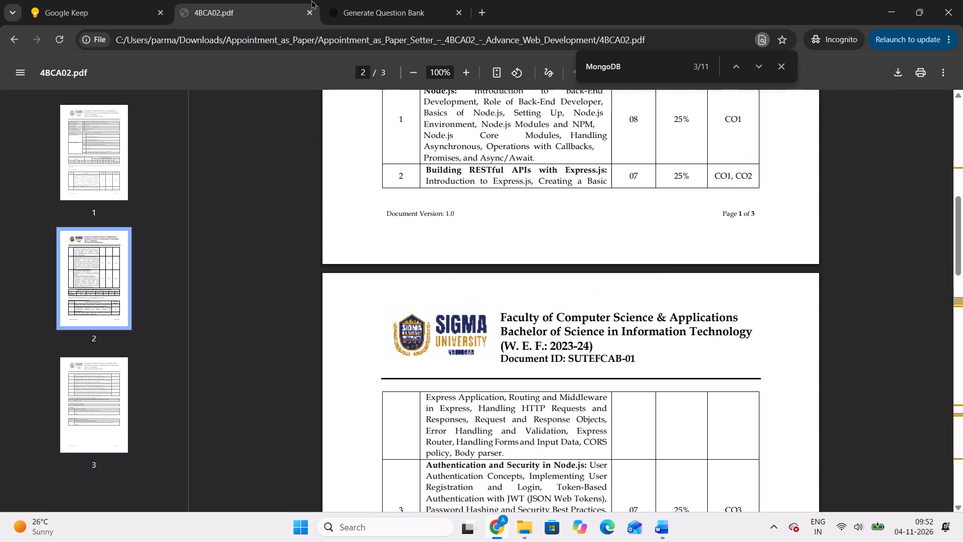
Switch to the QP-50-SU document in Word, paste the copied Express.js routing question into 5(b), and save.
key("alt+Tab")
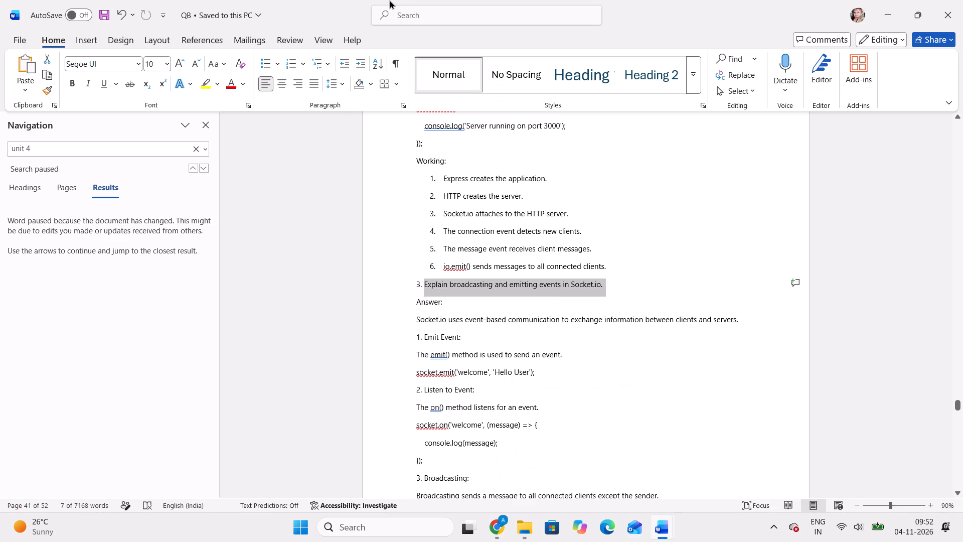
key("alt+Tab")
key("alt+Tab")
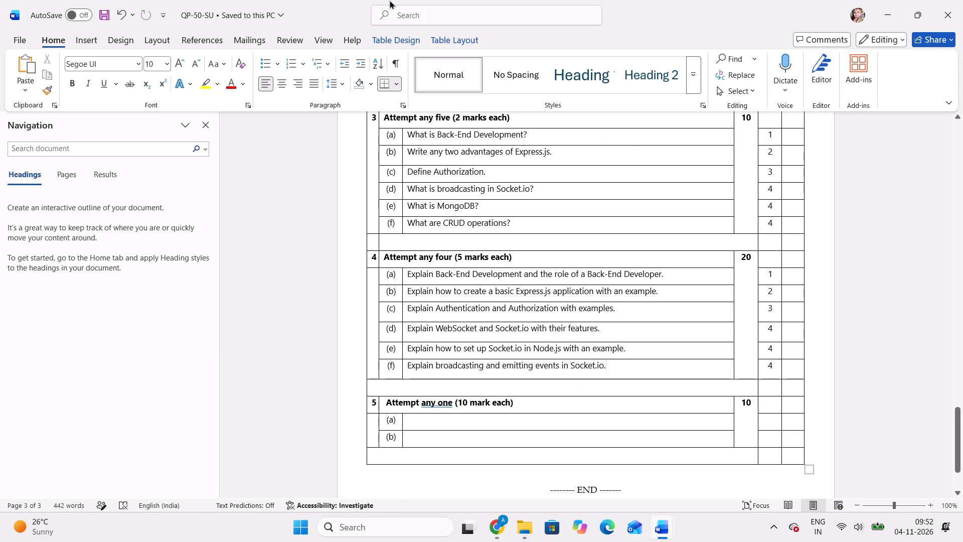
double_click(418, 440)
key("ctrl+v")
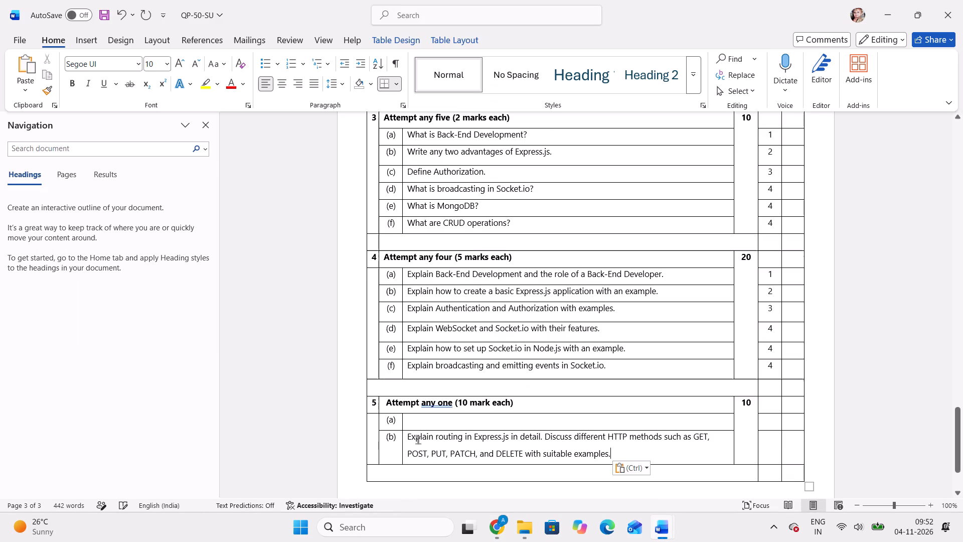
key("ctrl+s")
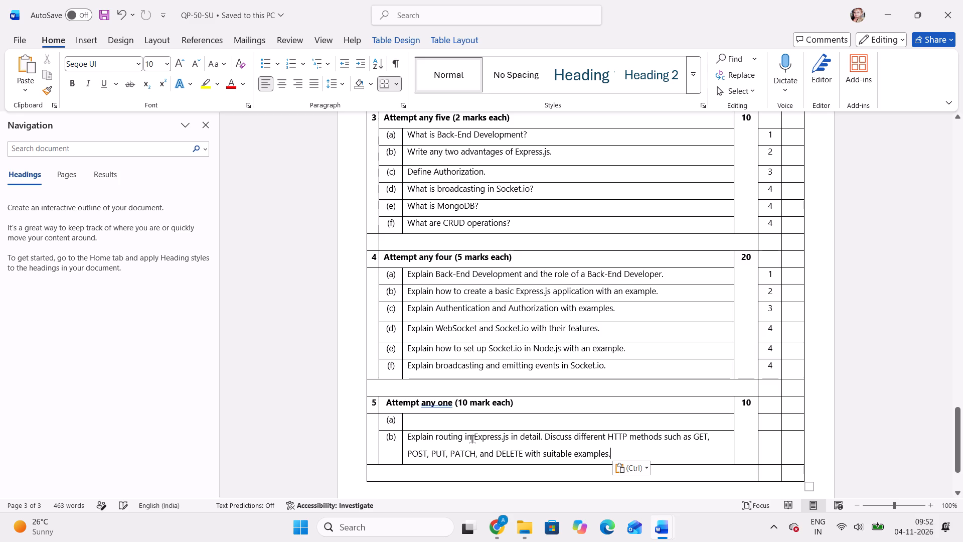
Enter CO value 2 for question 5(b) and save the question paper.
left_click(764, 451)
key("2")
key("ctrl+s")
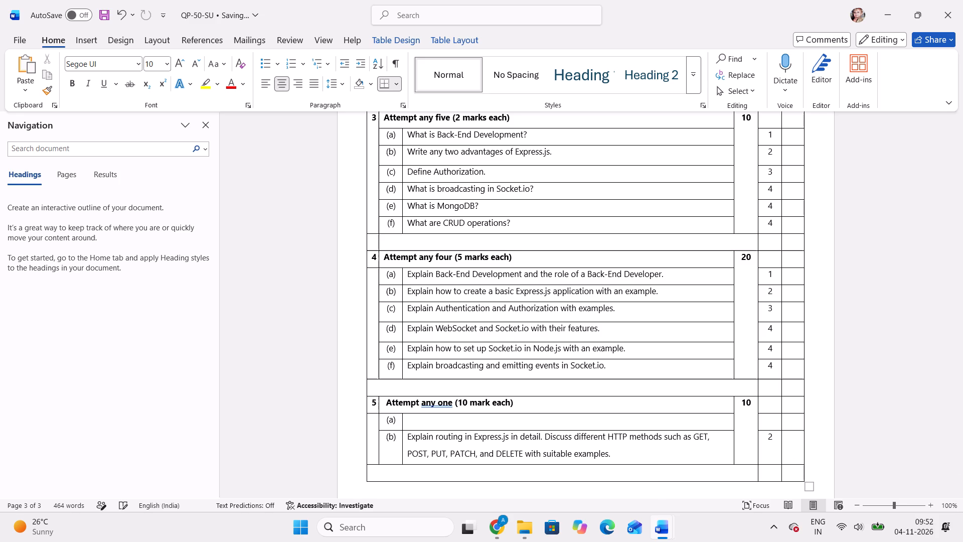
Switch to the ChatGPT question bank and copy unit 1 question 15, on how Node.js supports scalable and high-performance applications.
key("alt+Tab")
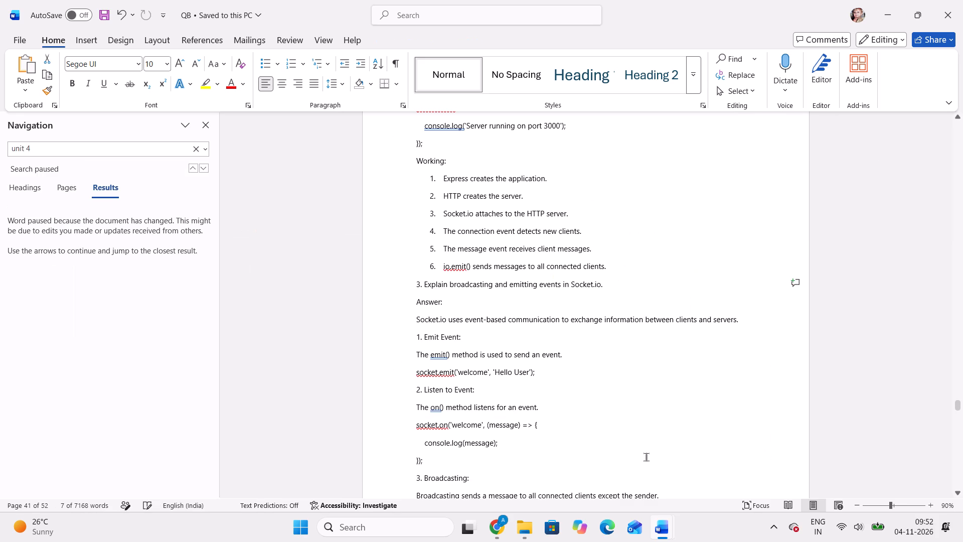
key("alt+Tab")
key("alt+Tab")
scroll(646, 457, "down", 5)
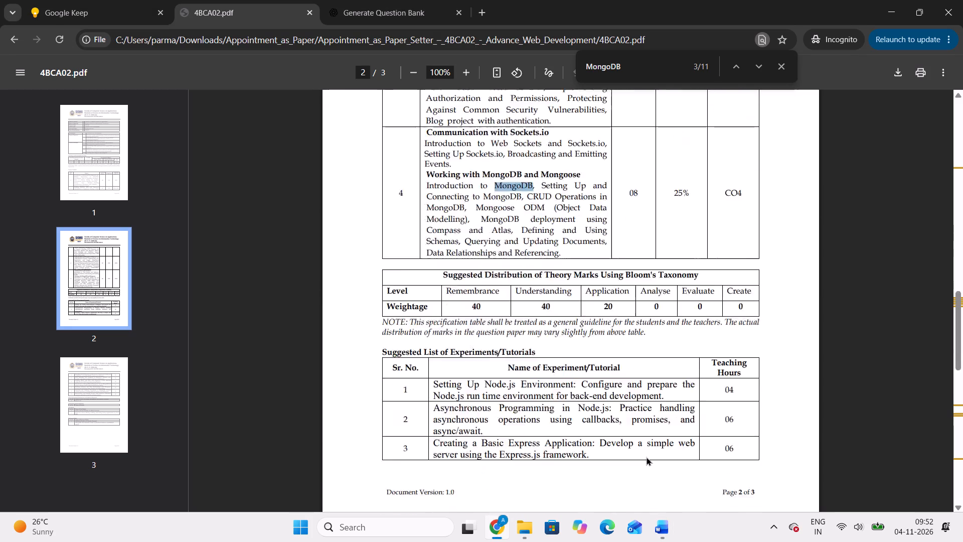
left_click(329, 0)
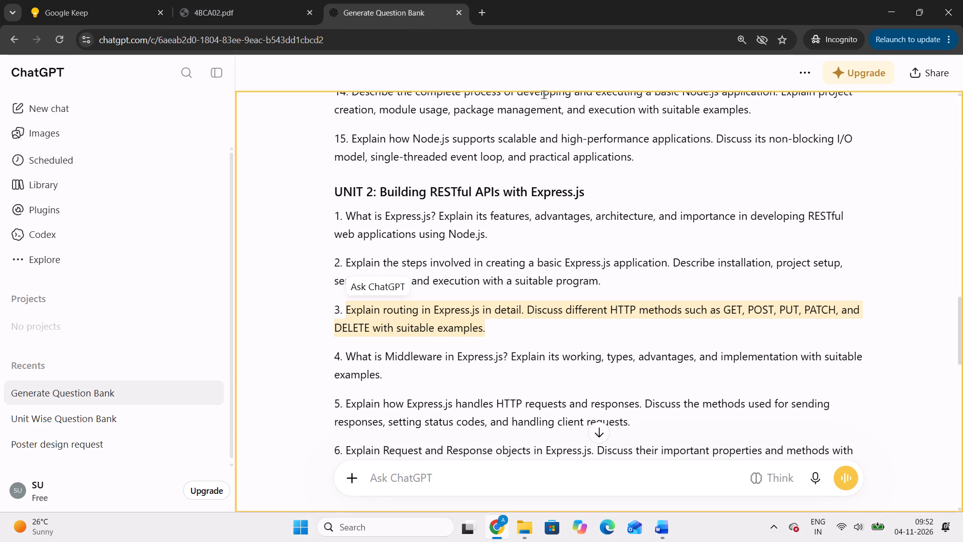
left_click_drag(960, 327, 962, 280)
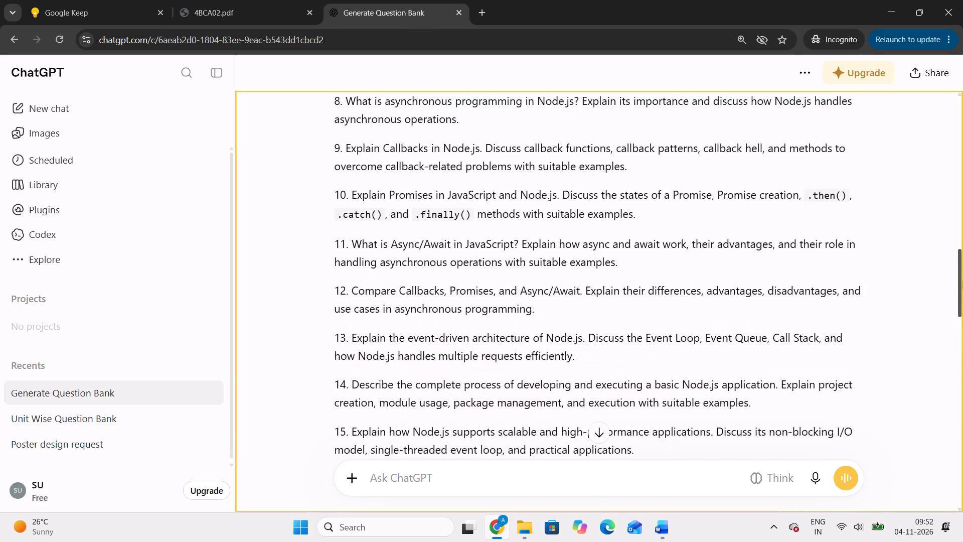
left_click_drag(962, 280, 962, 278)
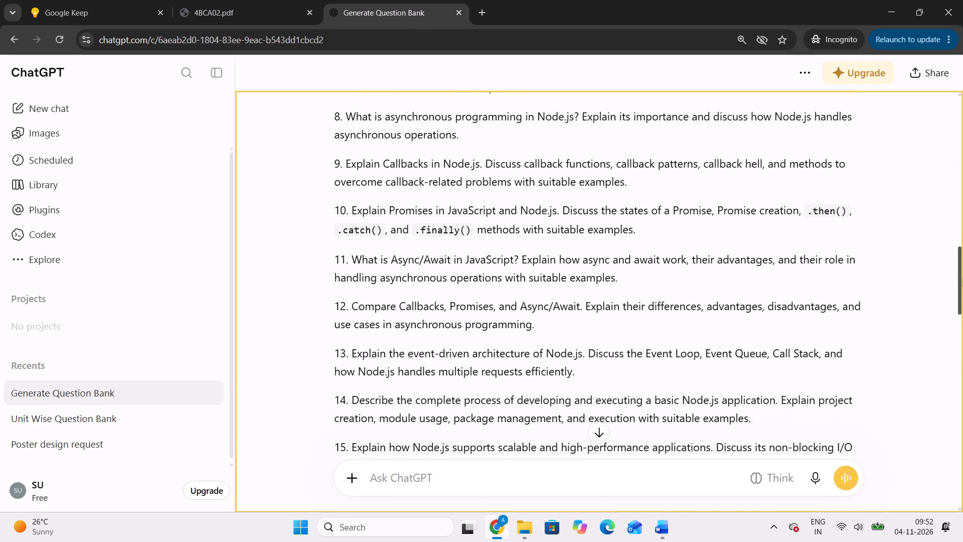
left_click_drag(962, 278, 962, 290)
left_click(962, 290)
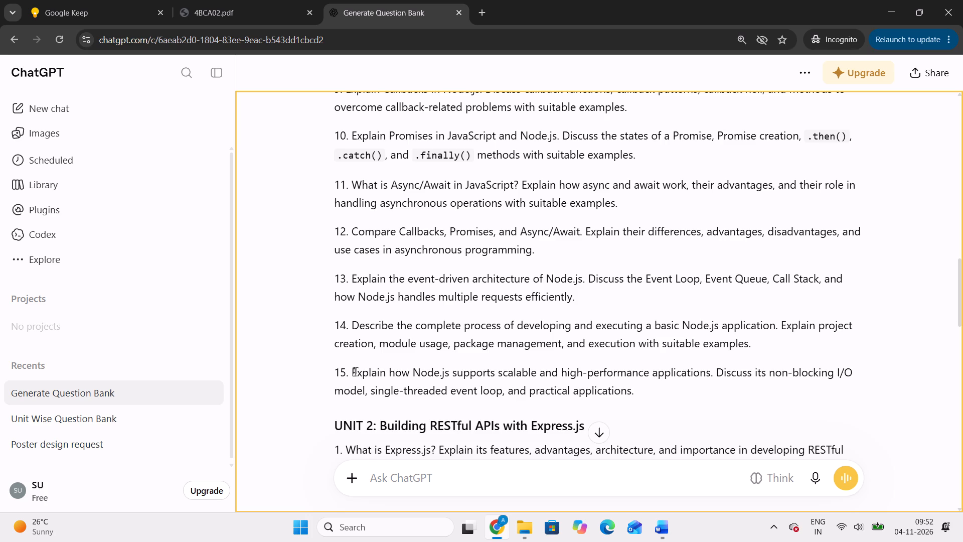
left_click_drag(355, 371, 638, 388)
double_click(638, 388)
left_click_drag(636, 389, 346, 374)
left_click_drag(346, 374, 354, 369)
left_click_drag(354, 369, 354, 370)
left_click(621, 397)
double_click(360, 371)
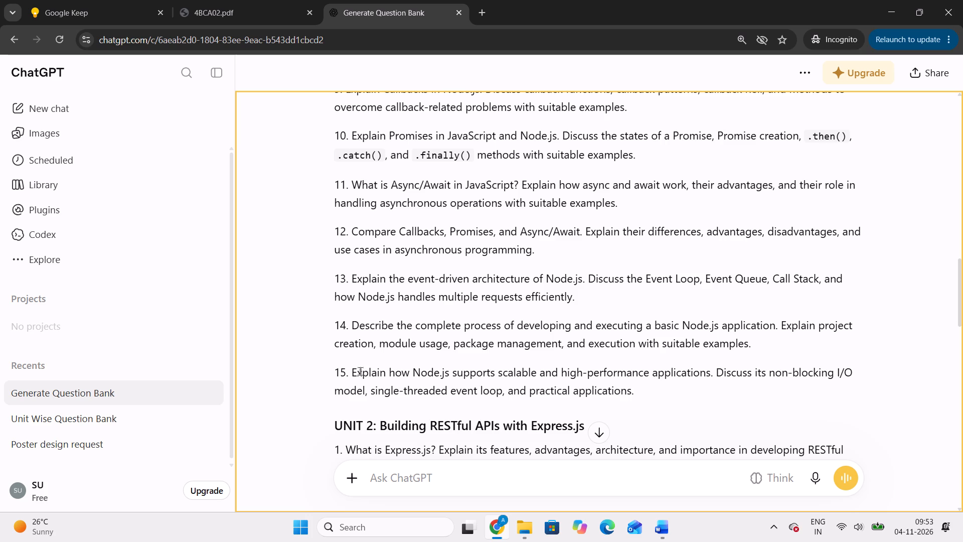
left_click(354, 371)
left_click_drag(354, 371, 625, 386)
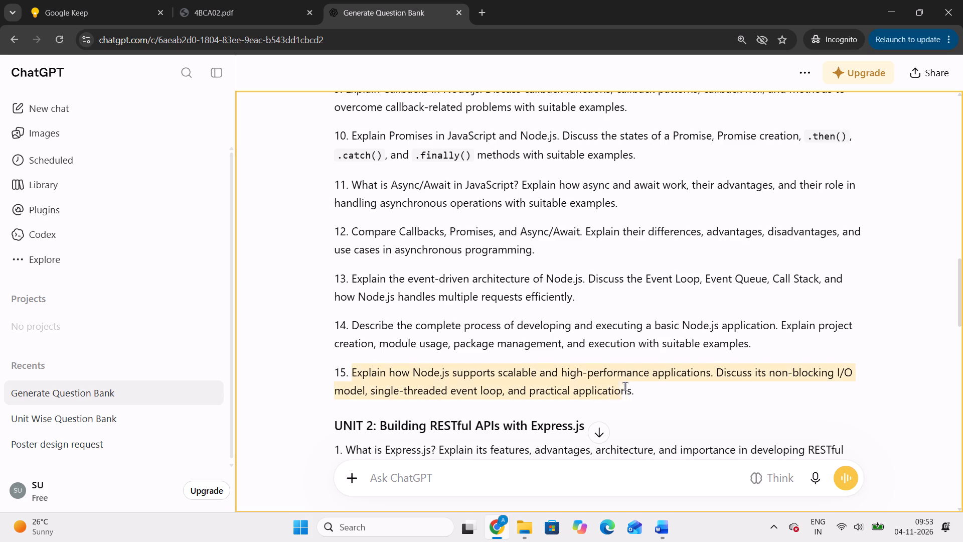
left_click_drag(625, 386, 637, 391)
key("ctrl+c")
Switch to the QP-50-SU document in Word, paste the copied Node.js question into 5(a), and save.
key("alt+Tab")
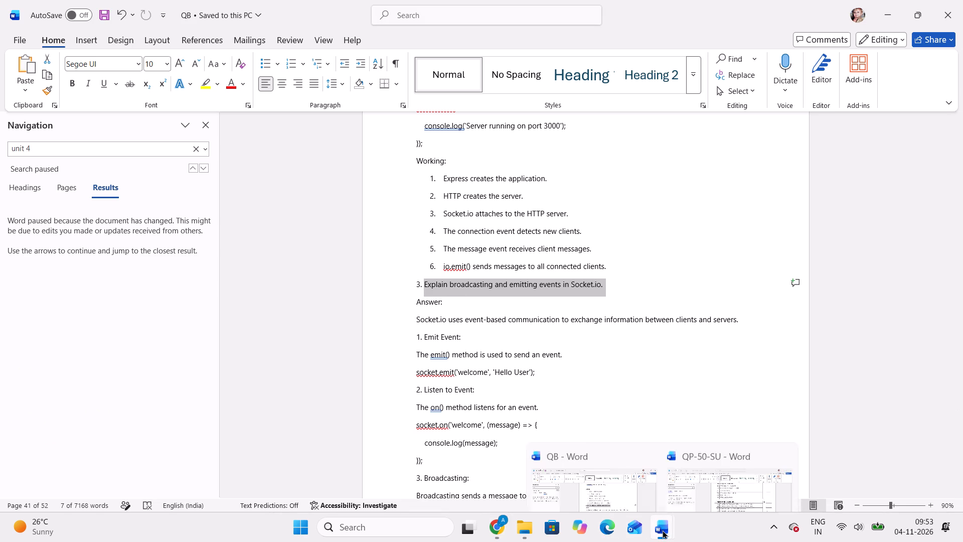
left_click(715, 453)
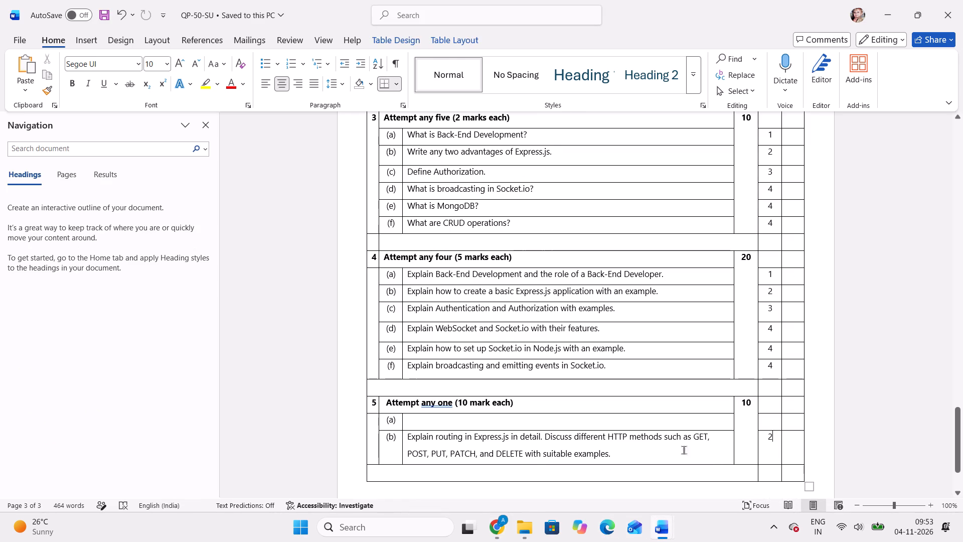
left_click(425, 424)
key("ctrl+v")
key("ctrl+s")
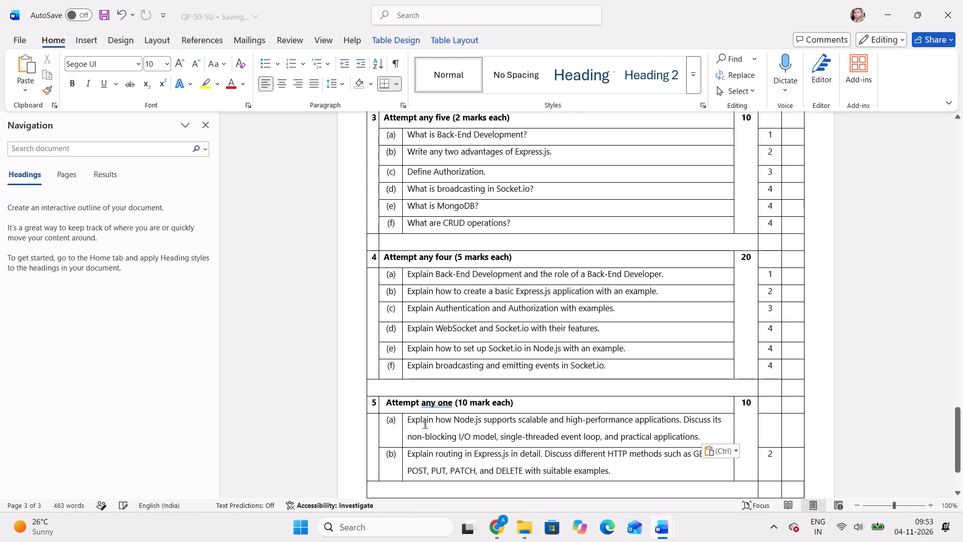
Enter CO value 1 for question 5(a) and save the question paper.
left_click(779, 425)
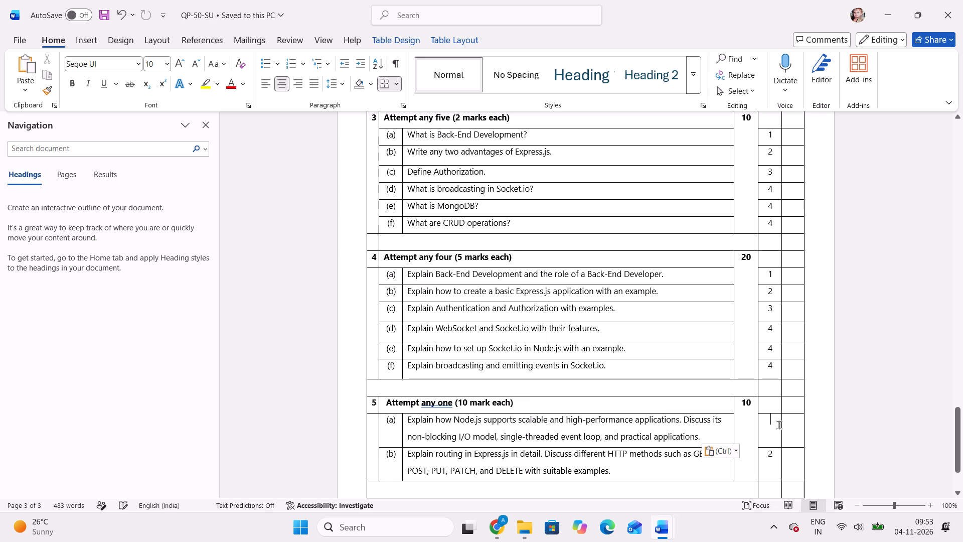
key("1")
key("ctrl+s")
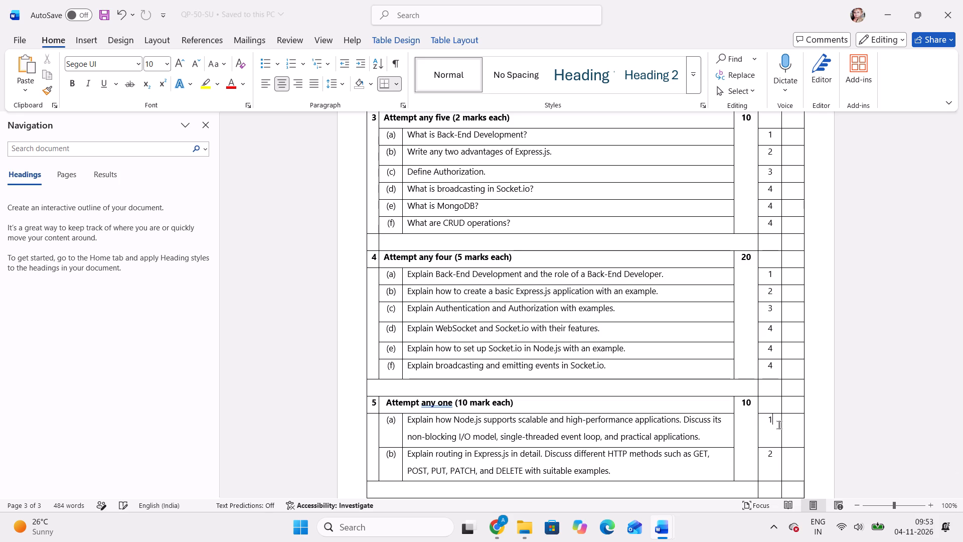
key("ctrl+s")
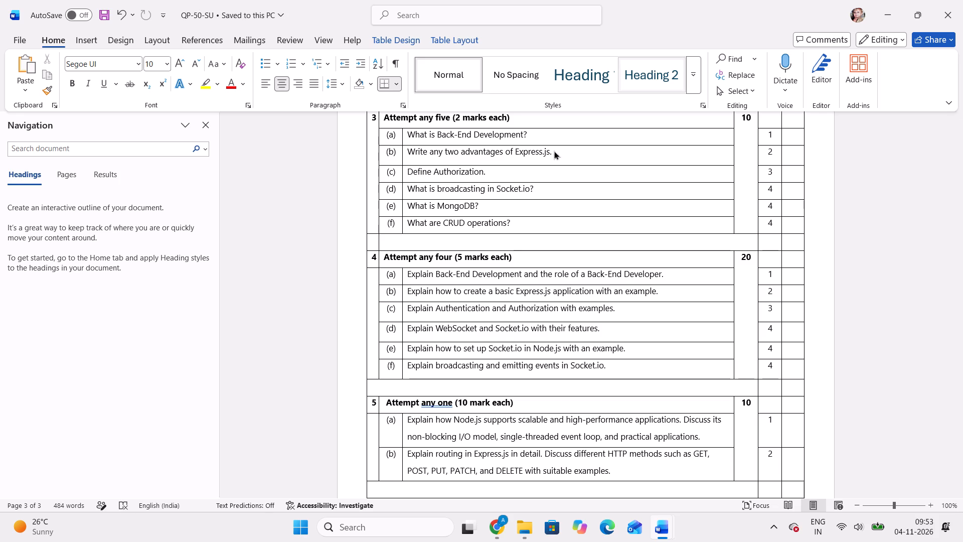
Review the question paper up to its header, then copy the program name "Bachelor of Science in Information Technology" from 4BCA02.pdf.
double_click(962, 248)
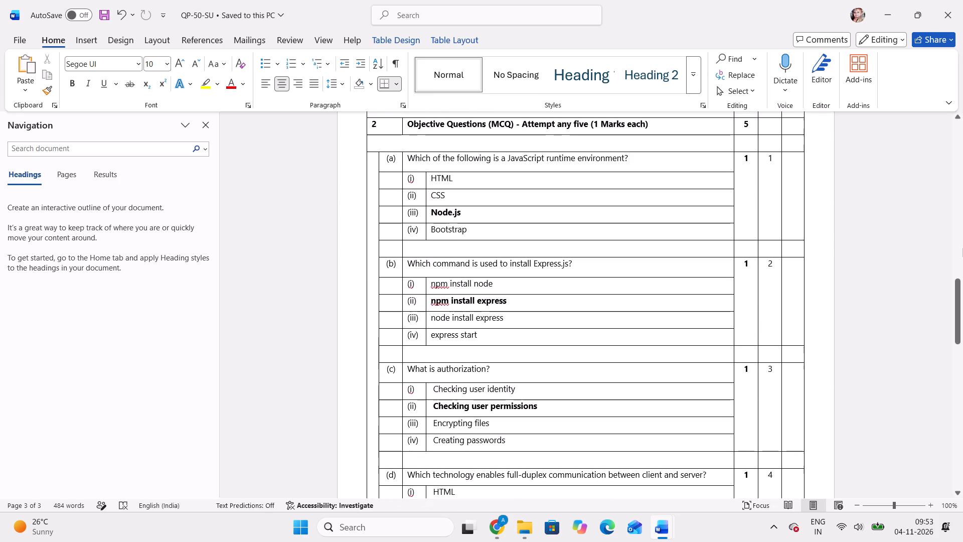
left_click(961, 225)
left_click_drag(961, 225, 955, 136)
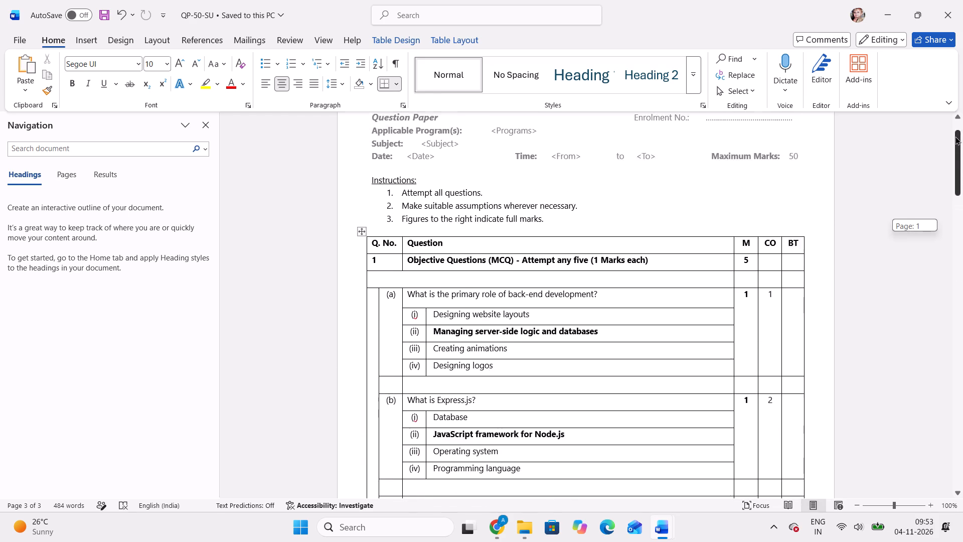
left_click_drag(955, 136, 956, 117)
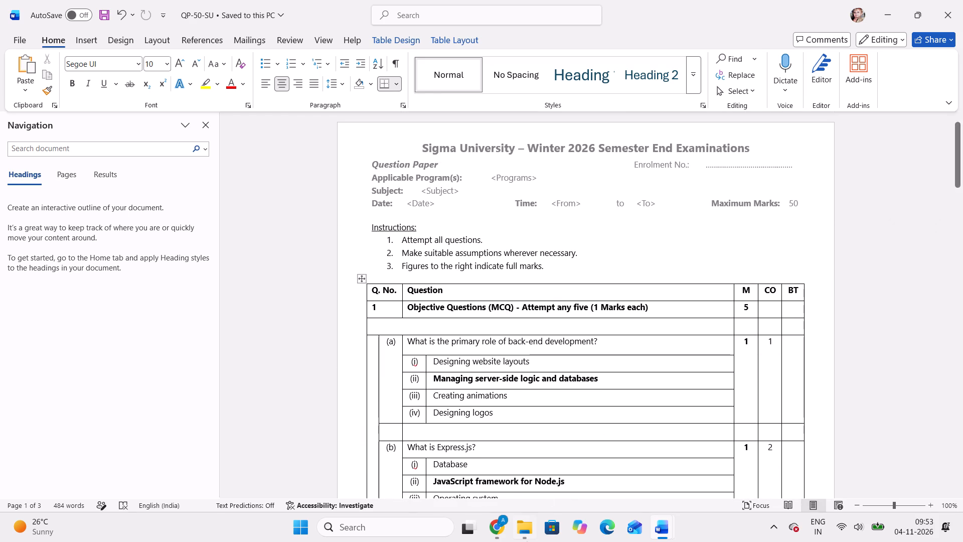
left_click(498, 534)
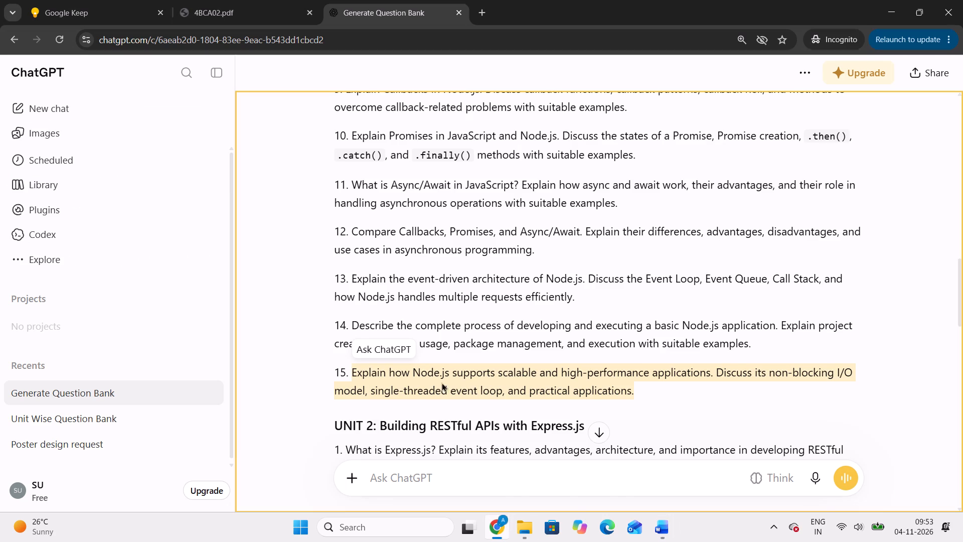
left_click(223, 0)
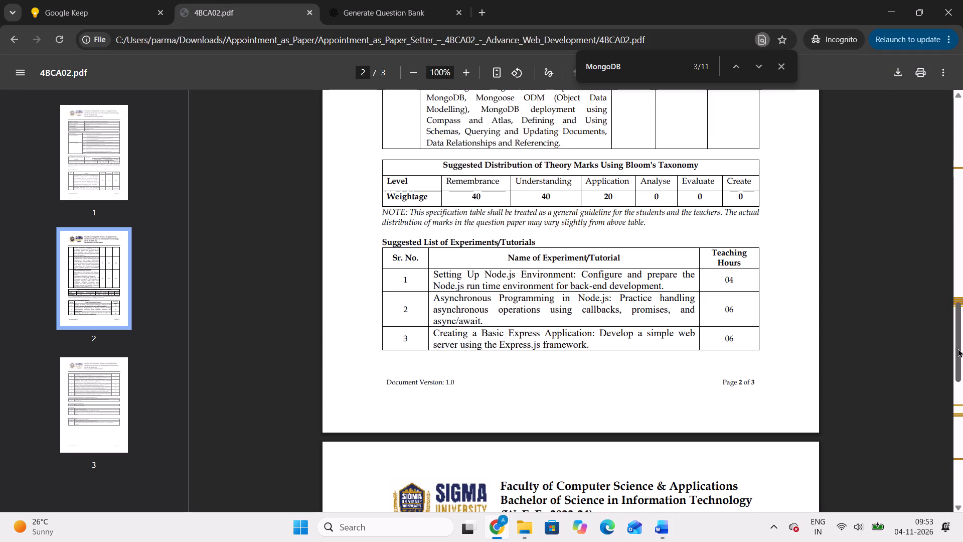
left_click_drag(957, 346, 955, 114)
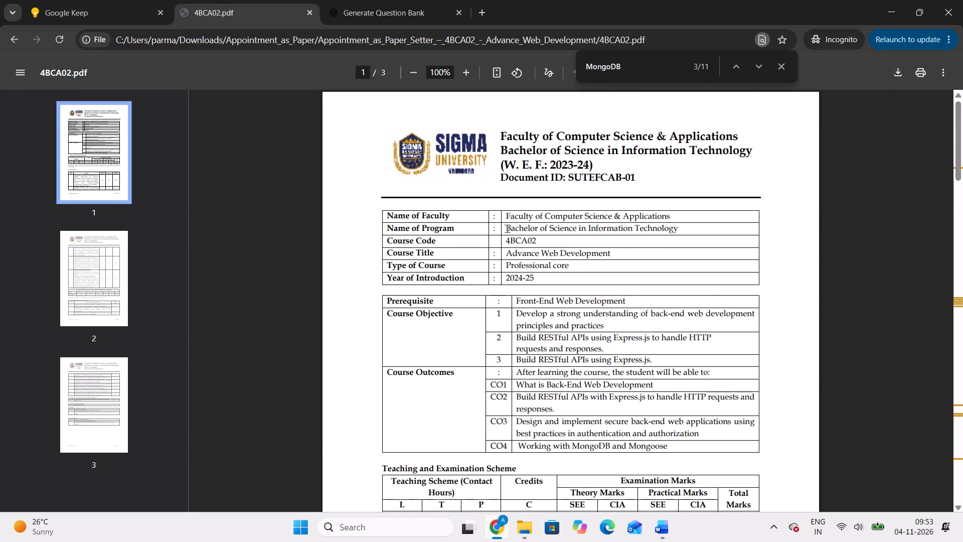
left_click_drag(507, 228, 687, 230)
key("ctrl+c")
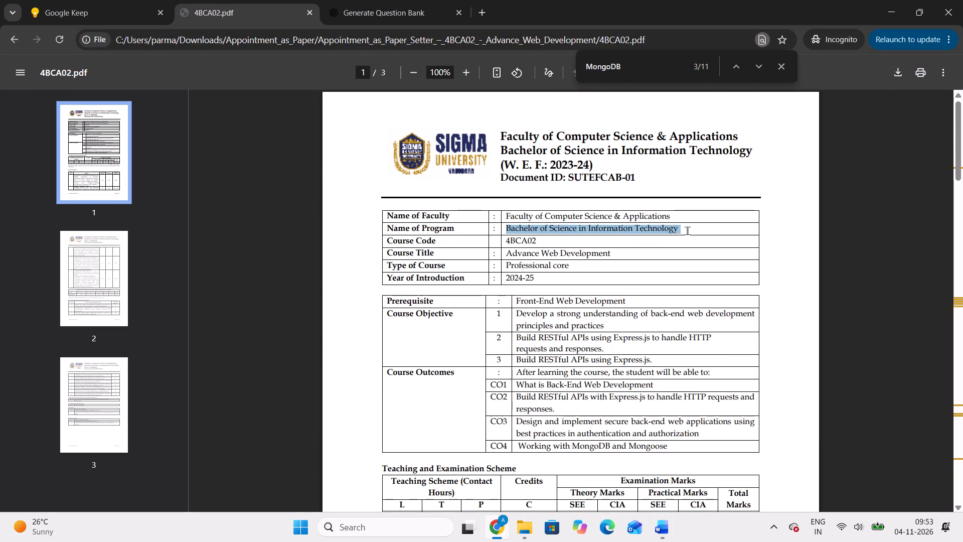
Replace the <Programs> placeholder in the question paper's header with the copied "Bachelor of Science in Information Technology" and save.
key("alt+Tab")
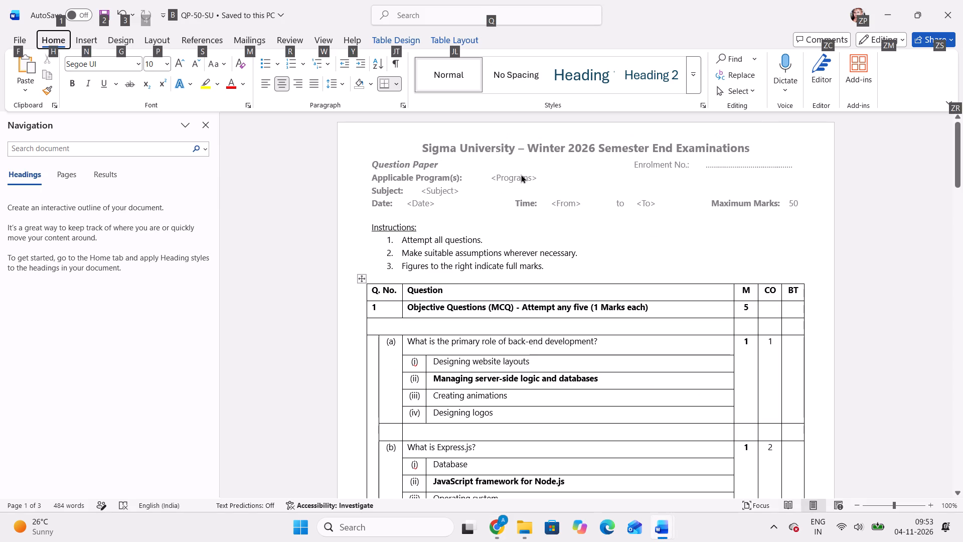
triple_click(521, 174)
left_click(511, 176)
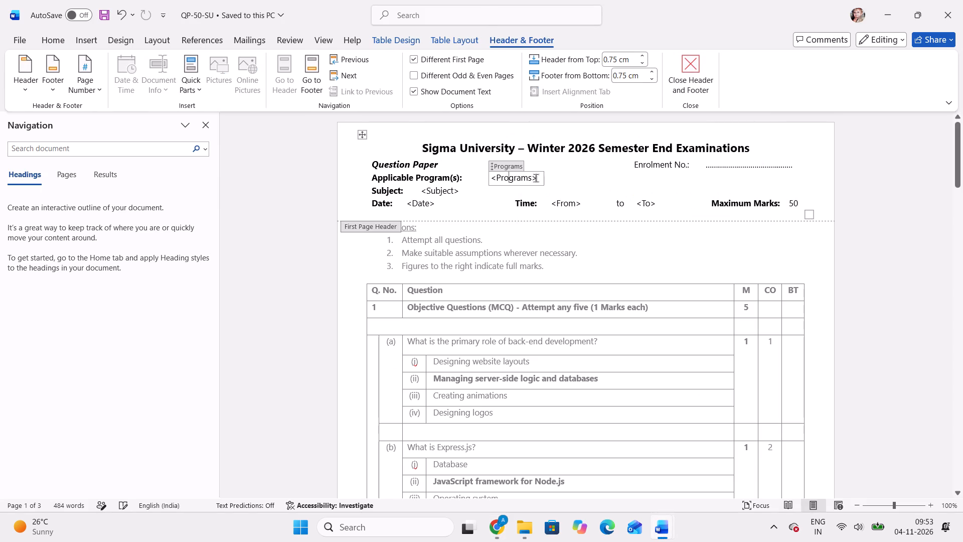
left_click_drag(539, 178, 497, 176)
key("BackSpace")
key("BackSpace")
key("ctrl+v")
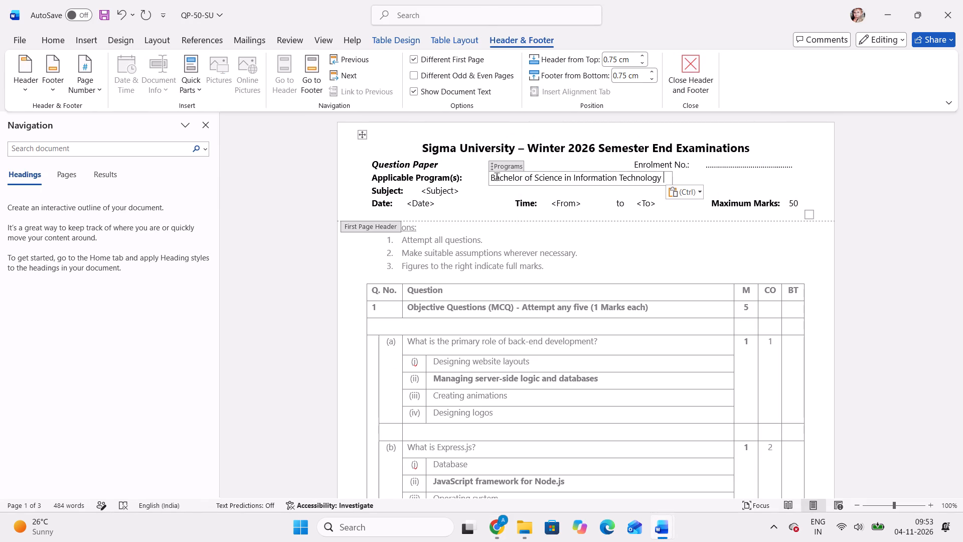
key("ctrl+s")
Pick out the <Subject> placeholder in the question paper's header, and copy the course title "Advance Web Development" from 4BCA02.pdf in Chrome.
double_click(442, 192)
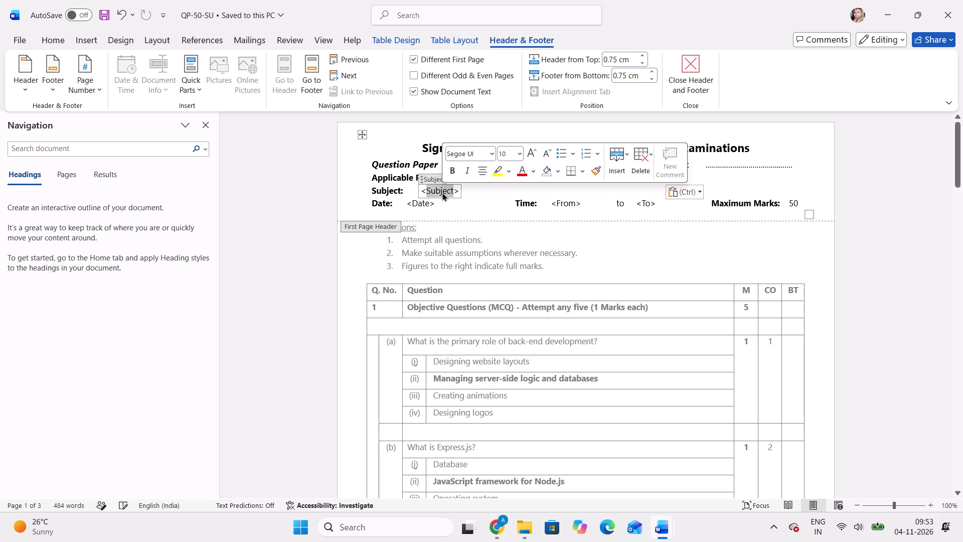
key("alt+Tab")
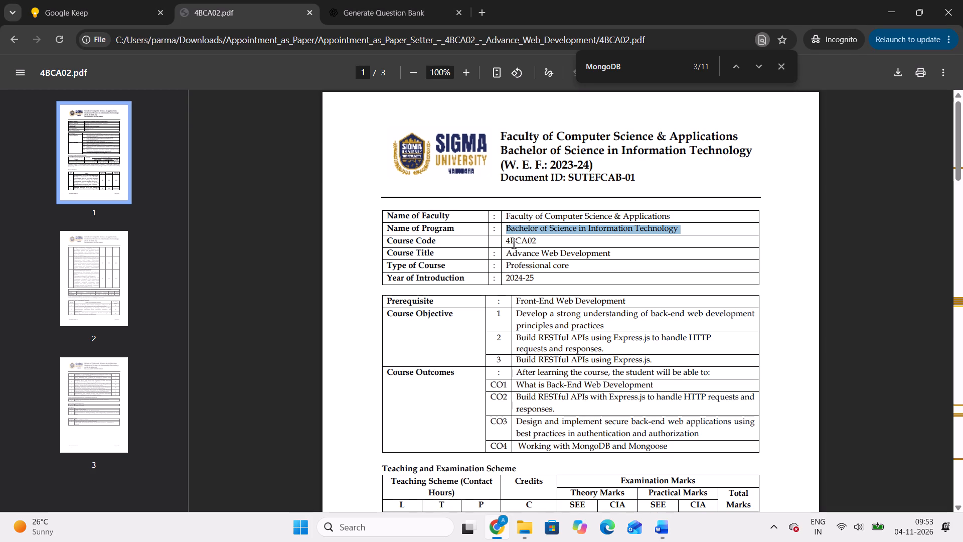
left_click_drag(509, 252, 616, 255)
key("ctrl+c")
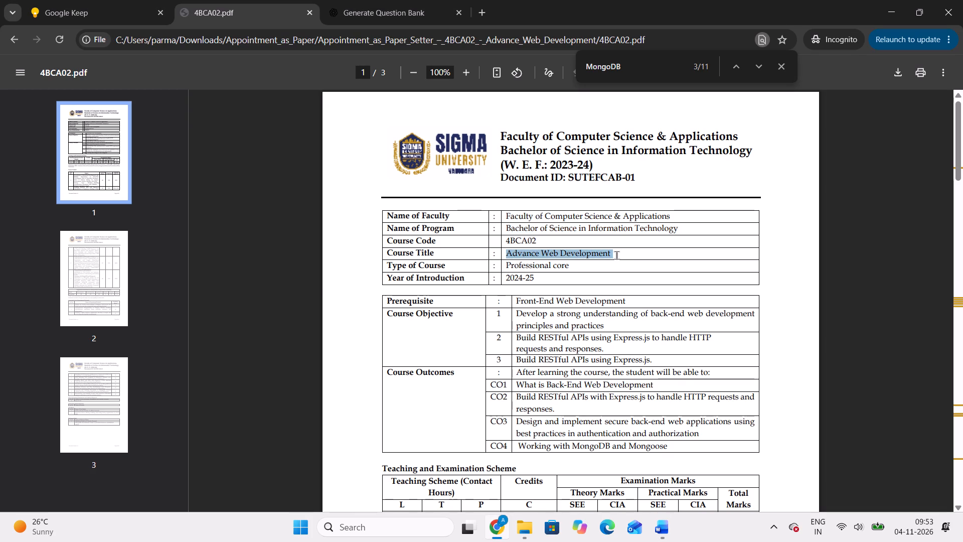
Back in Word, replace the entire <Subject> placeholder in the header with the copied "Advance Web Development".
key("alt+Tab")
key("Right")
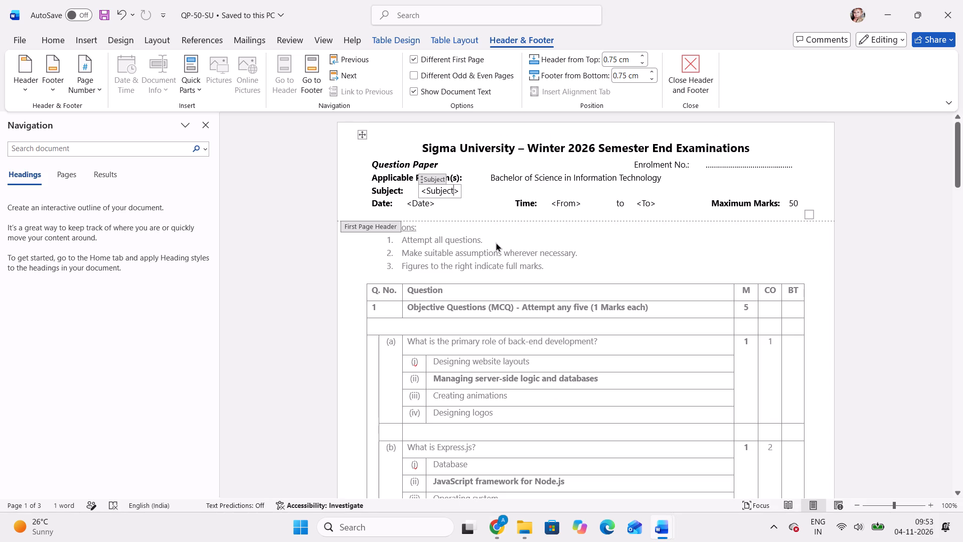
key("Right")
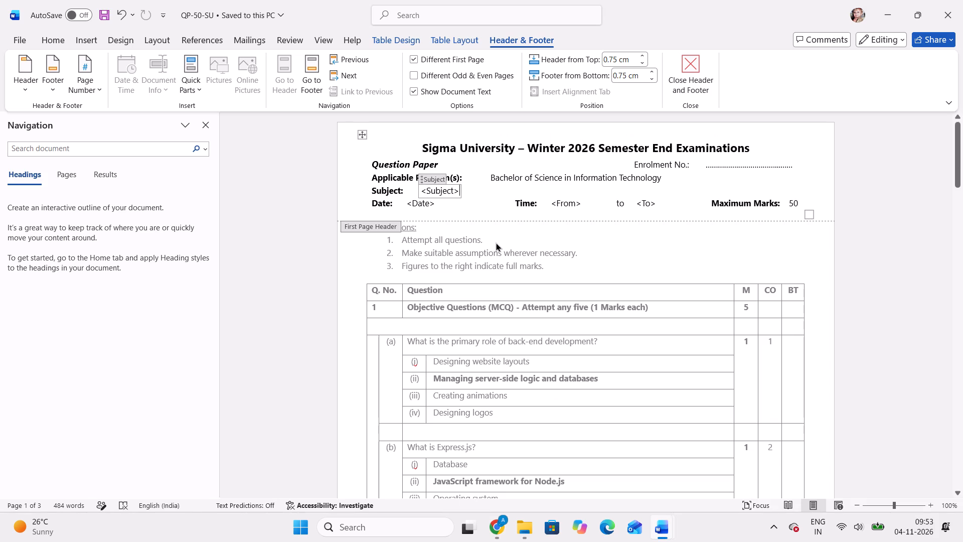
key("BackSpace")
key("BackSpace")
key("BackSpace")
key("BackSpace")
key("BackSpace")
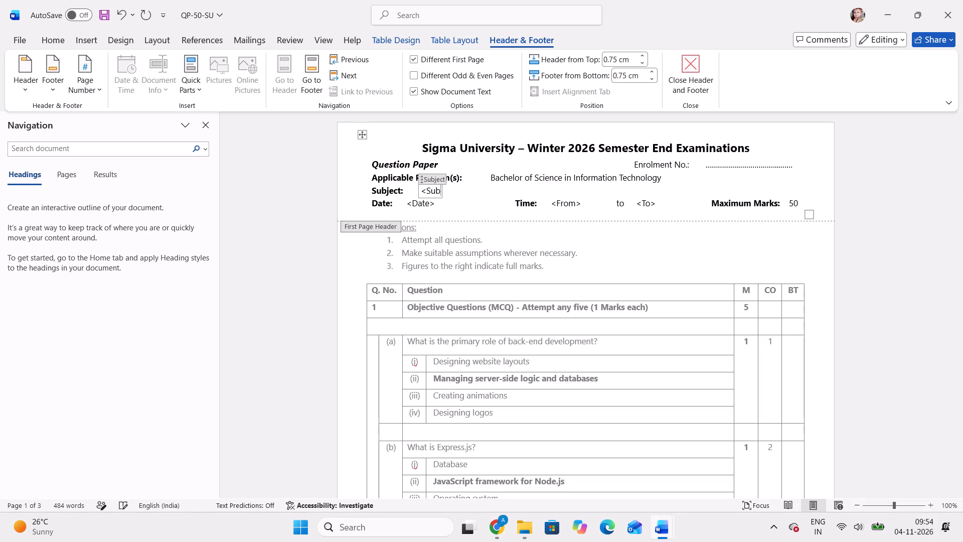
key("BackSpace")
key("BackSpace")
key("BackSpace")
key("BackSpace")
key("ctrl+v")
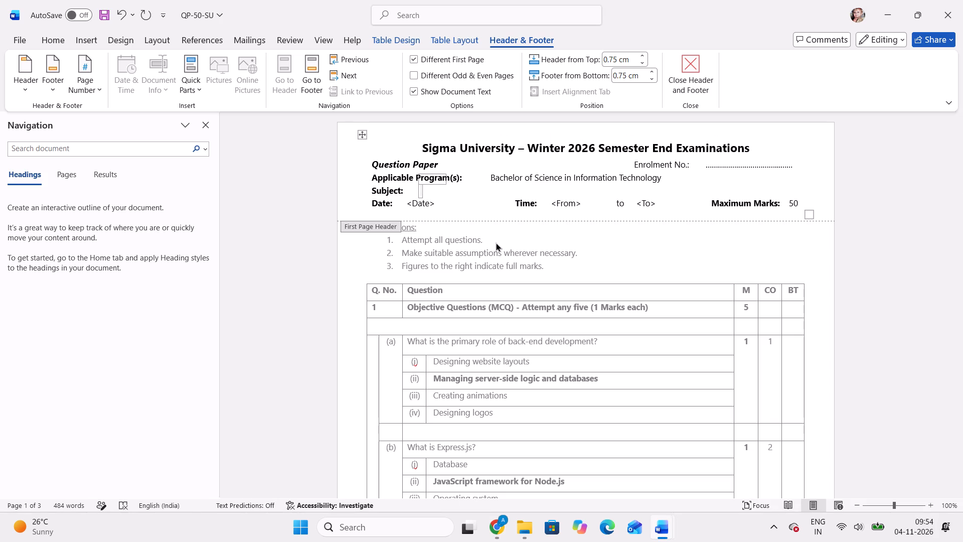
Copy the course code 4BCA02 from the syllabus PDF, insert it before the subject title in the Word header, and leave the header.
key("alt+Tab")
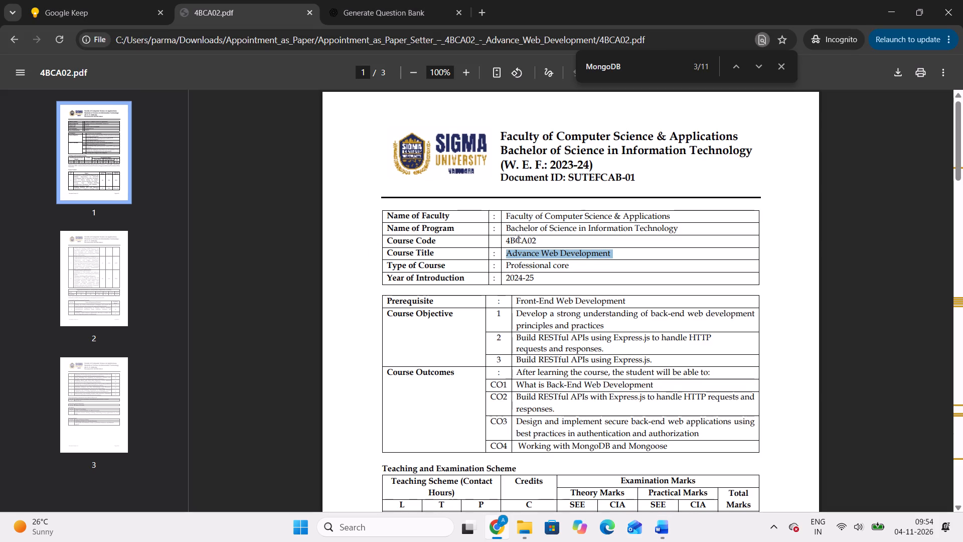
left_click_drag(542, 240, 507, 239)
key("ctrl+c")
key("alt+Tab")
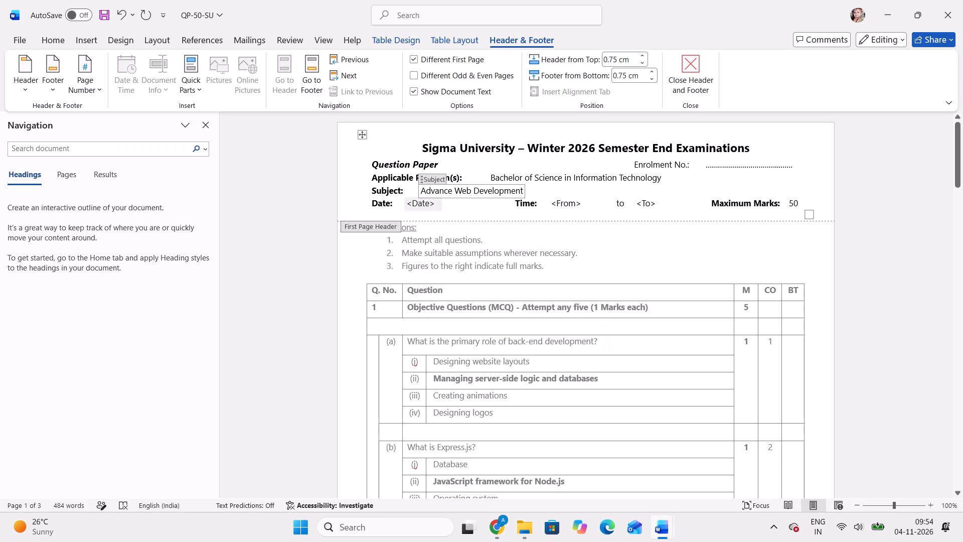
left_click(423, 188)
key("ctrl+v")
key("space")
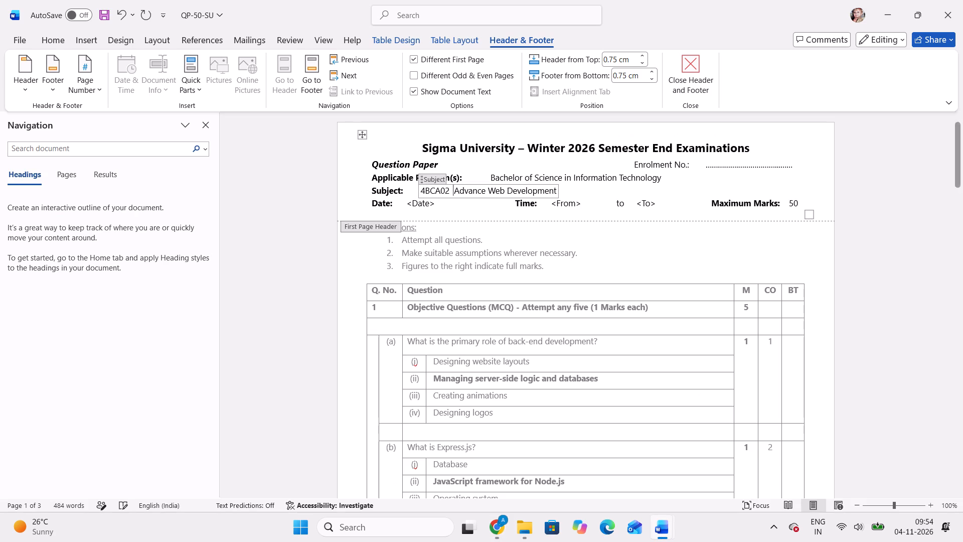
double_click(503, 238)
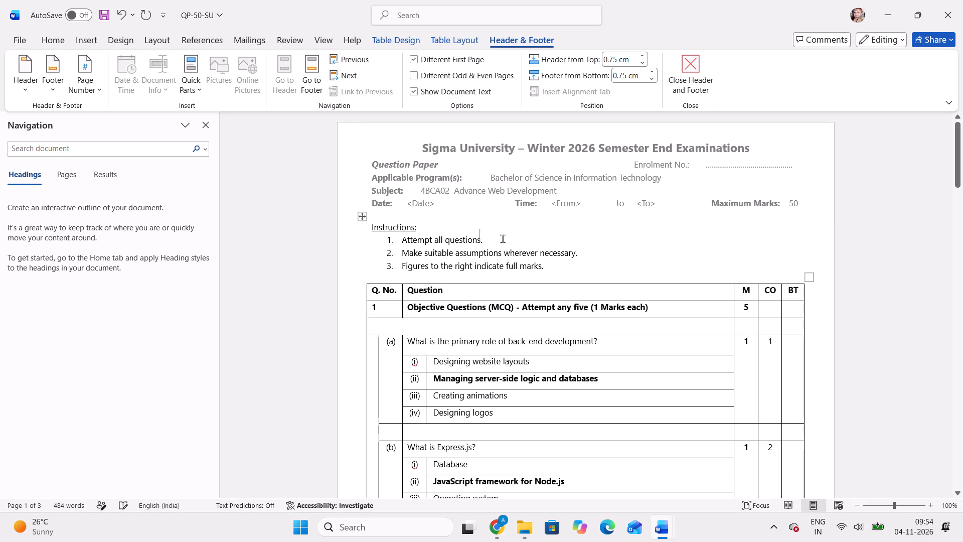
Remove the extra space between "4BCA02" and "Advance Web Development" in the header's subject line, return to the body, and save.
double_click(462, 184)
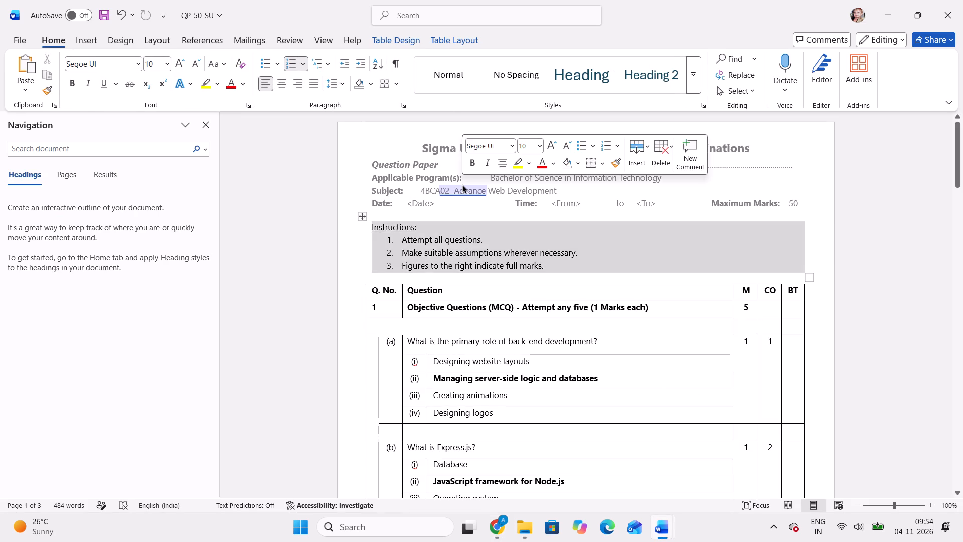
triple_click(450, 187)
left_click(454, 188)
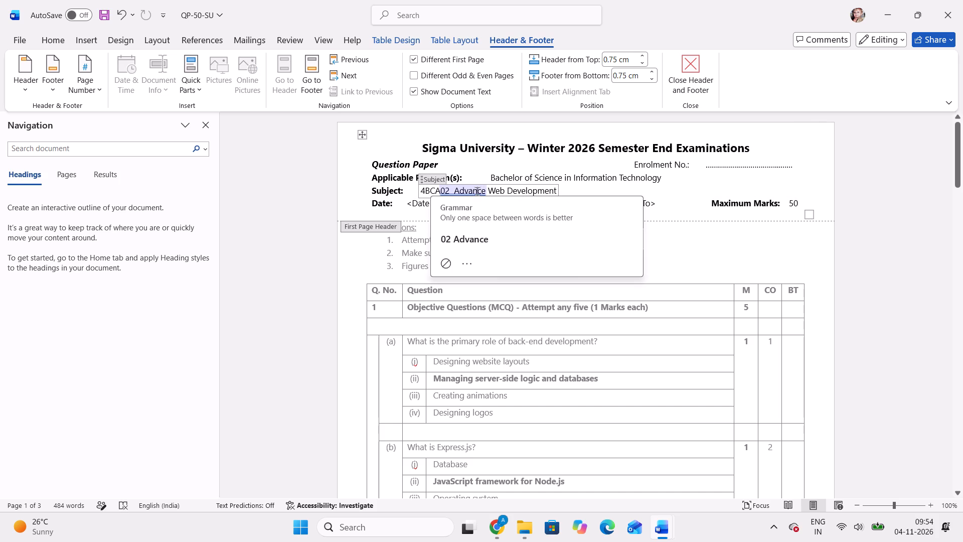
key("Right")
key("Left")
key("BackSpace")
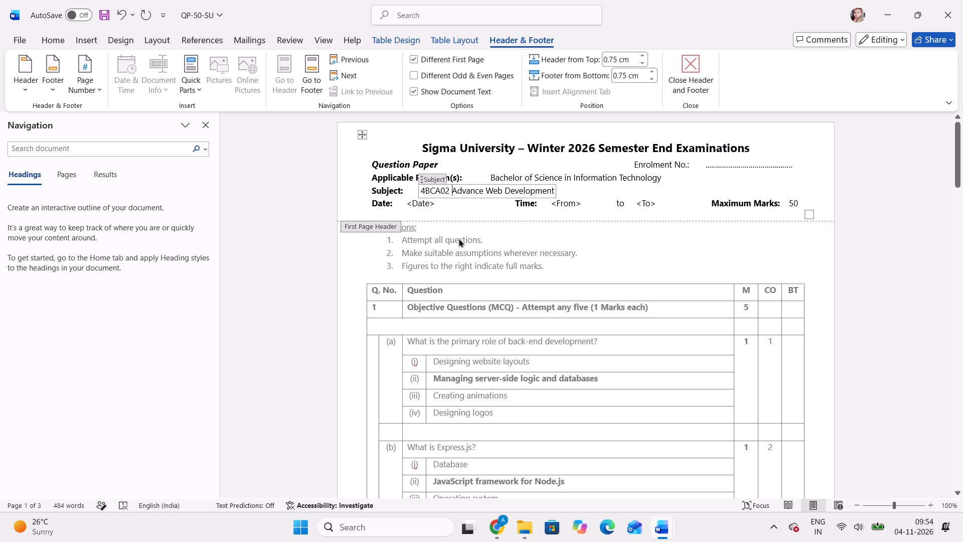
double_click(458, 238)
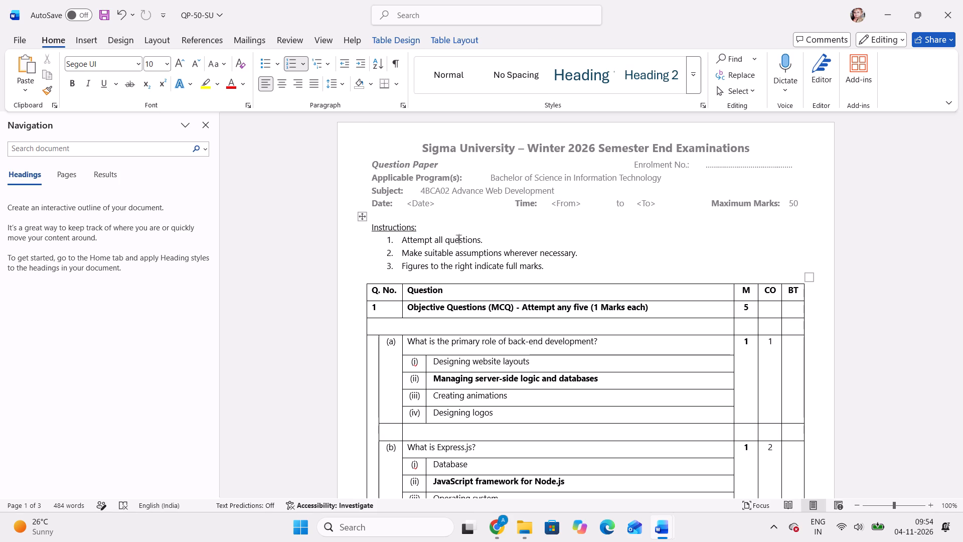
key("ctrl+s")
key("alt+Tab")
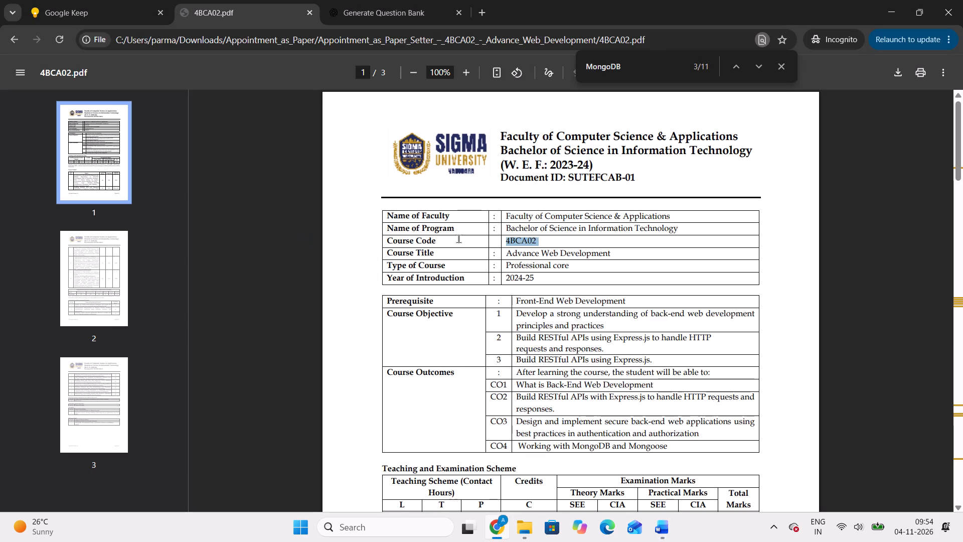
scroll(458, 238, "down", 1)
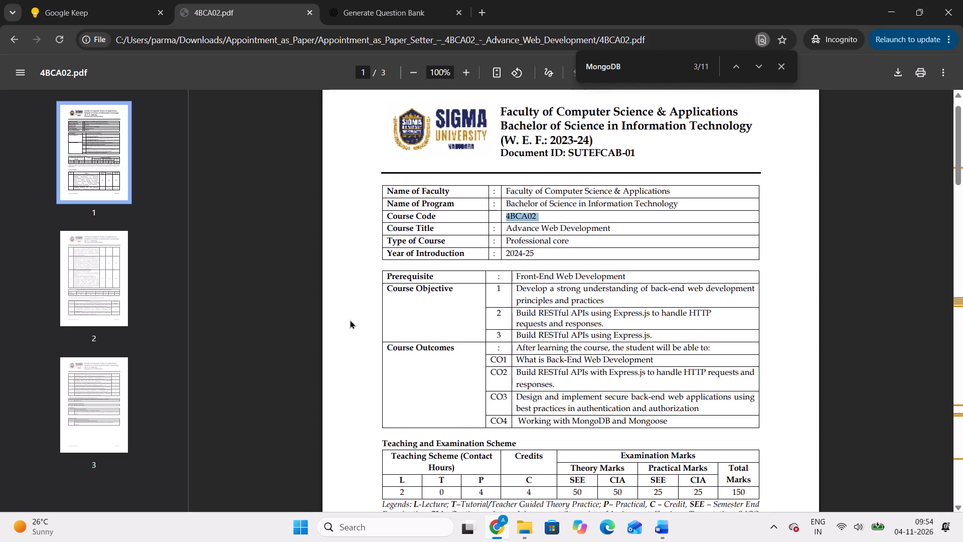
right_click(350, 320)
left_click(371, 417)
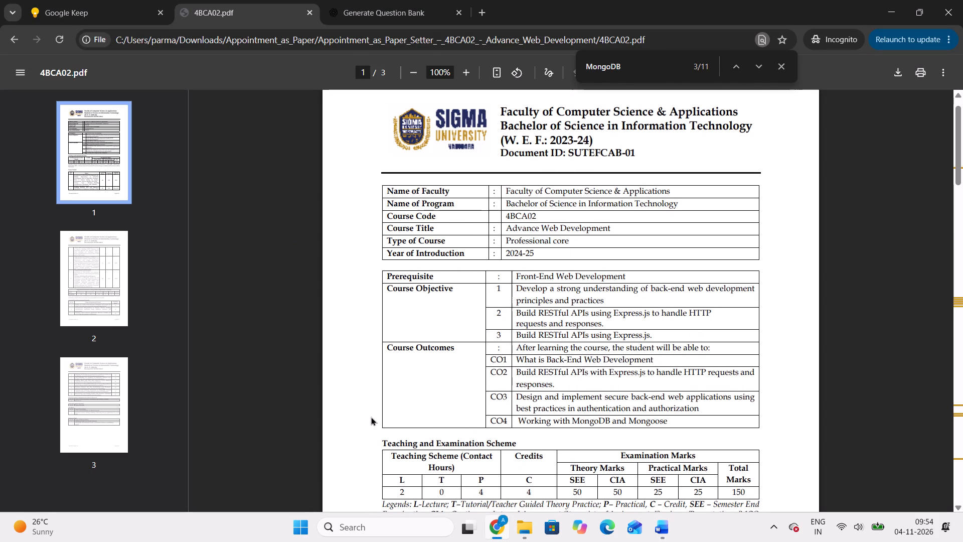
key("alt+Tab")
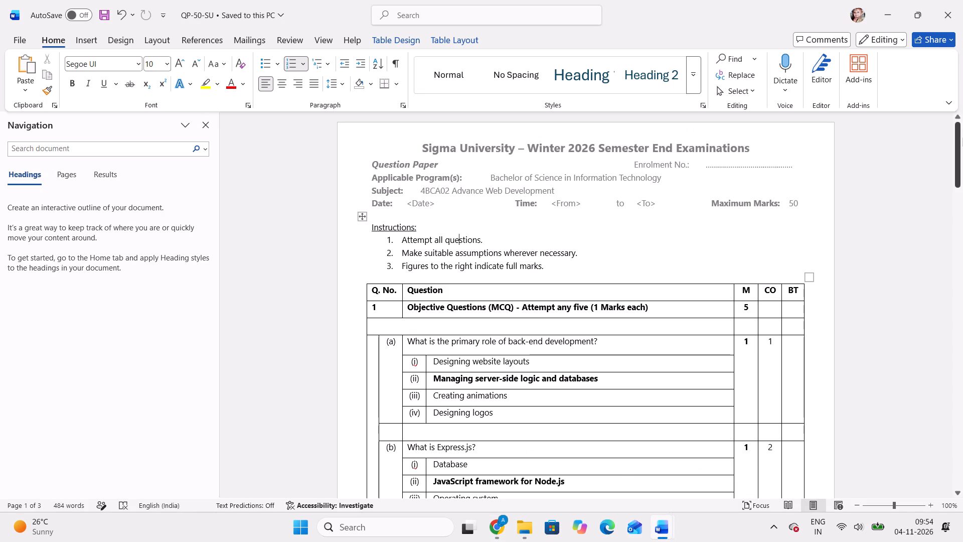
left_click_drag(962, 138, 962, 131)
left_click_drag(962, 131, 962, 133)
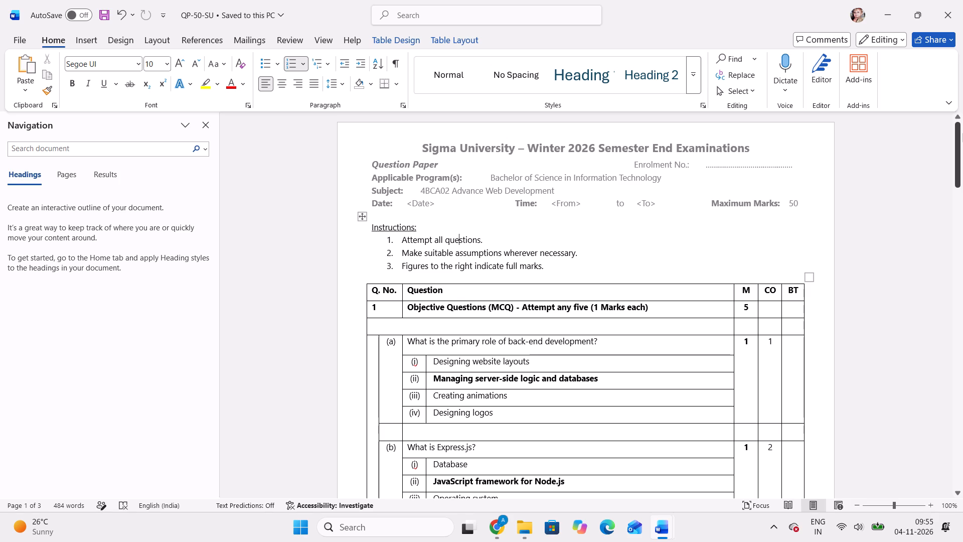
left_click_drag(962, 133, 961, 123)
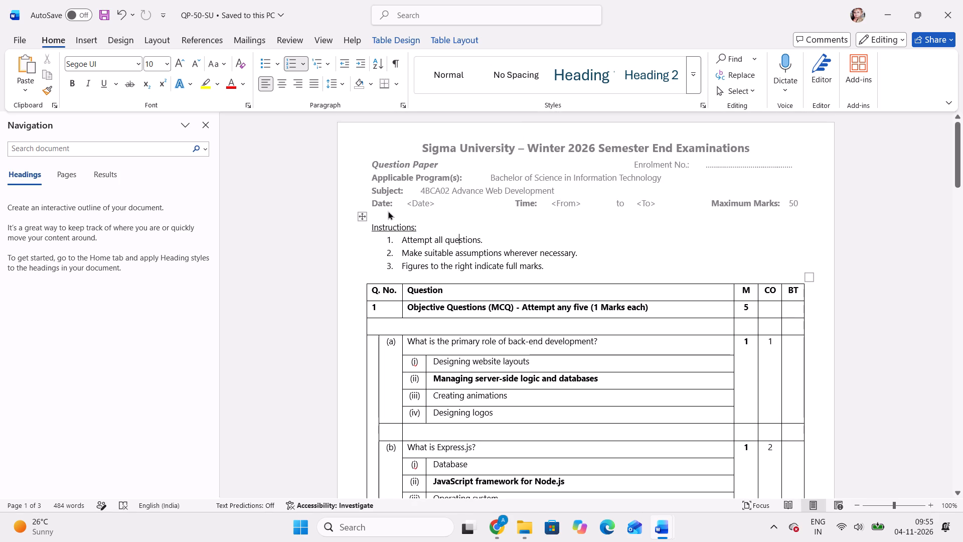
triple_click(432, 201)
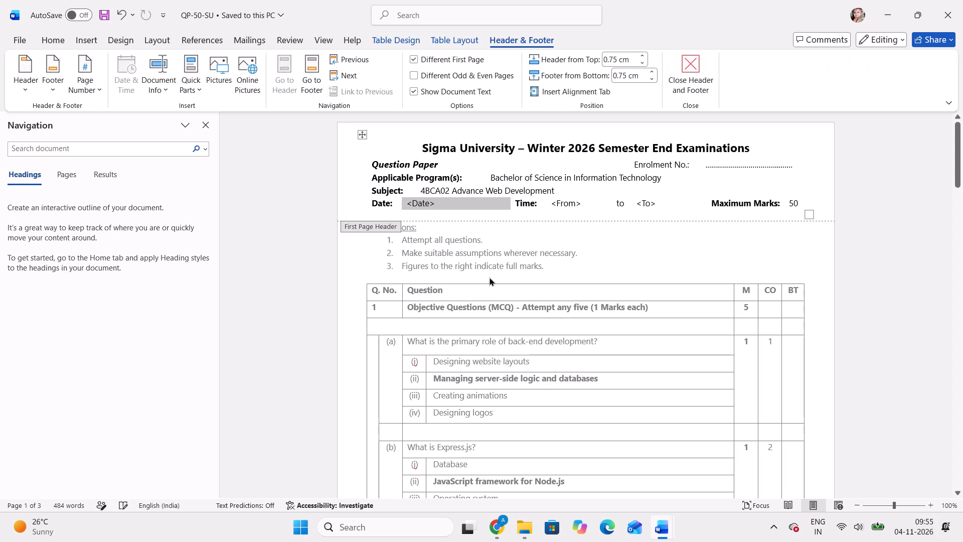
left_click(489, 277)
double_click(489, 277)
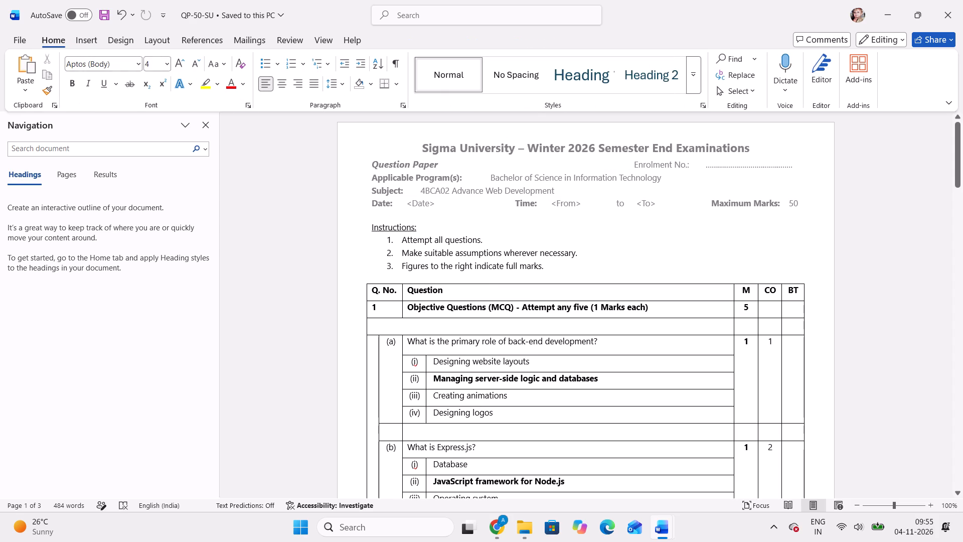
Save the QP-50-SU question paper and close its window.
key("ctrl+s")
left_click(645, 0)
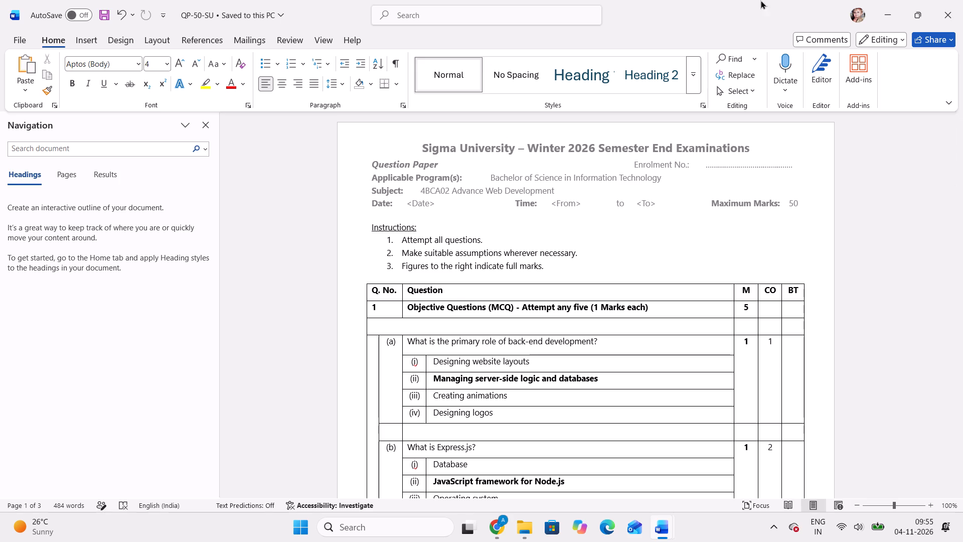
left_click(946, 0)
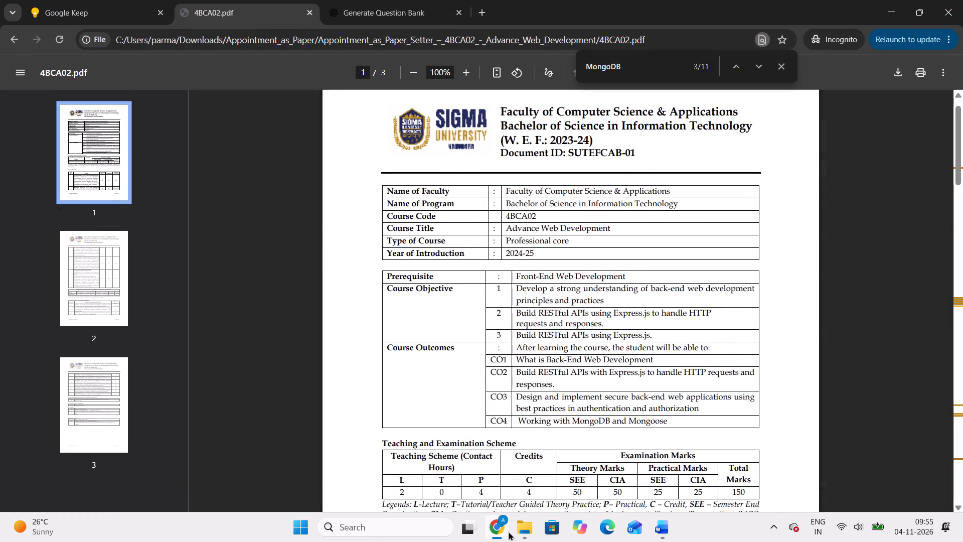
In File Explorer, duplicate QP-50-SU within the Advance Web Development paper-setter folder and rename the copy as "Ans Key".
left_click(514, 530)
scroll(361, 315, "down", 1)
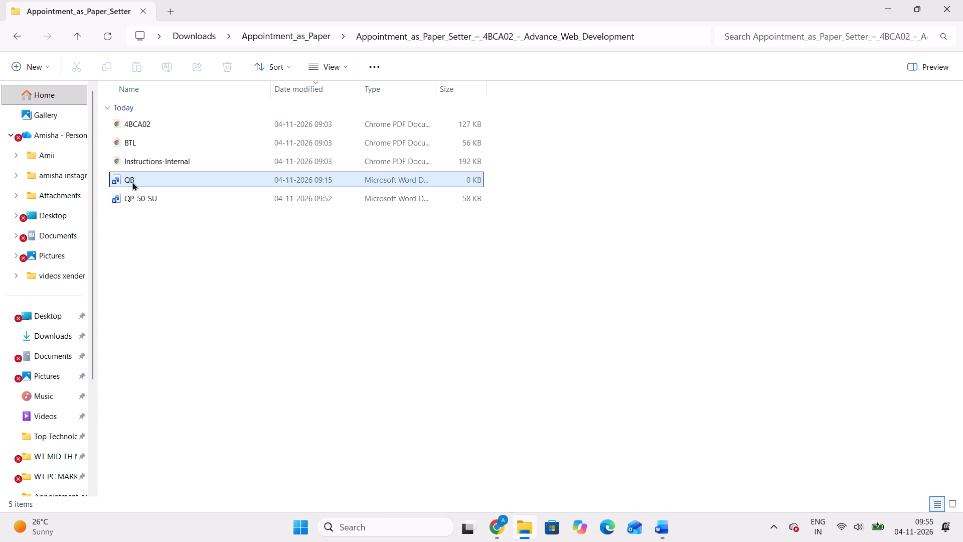
left_click(160, 197)
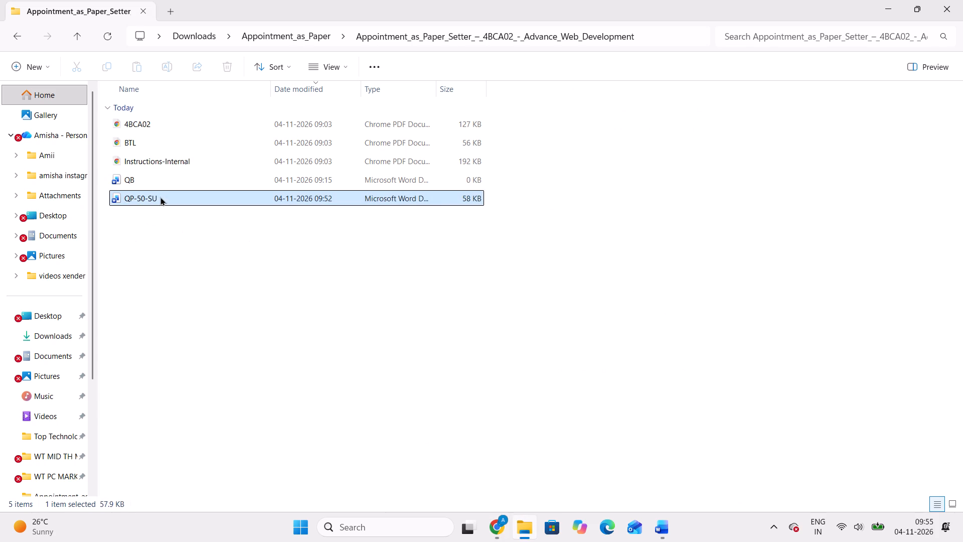
key("ctrl+c")
key("ctrl+v")
left_click(152, 215)
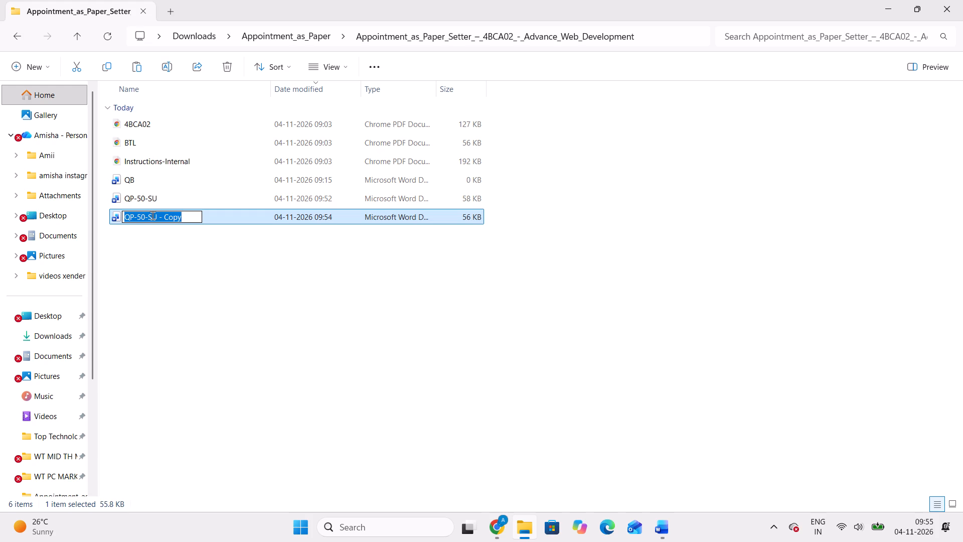
key("BackSpace")
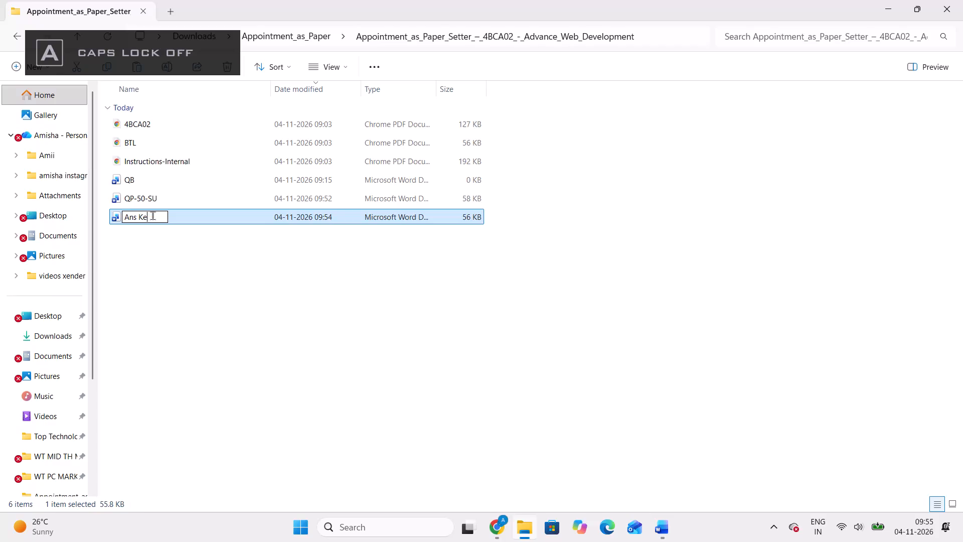
key("BackSpace")
key("Return")
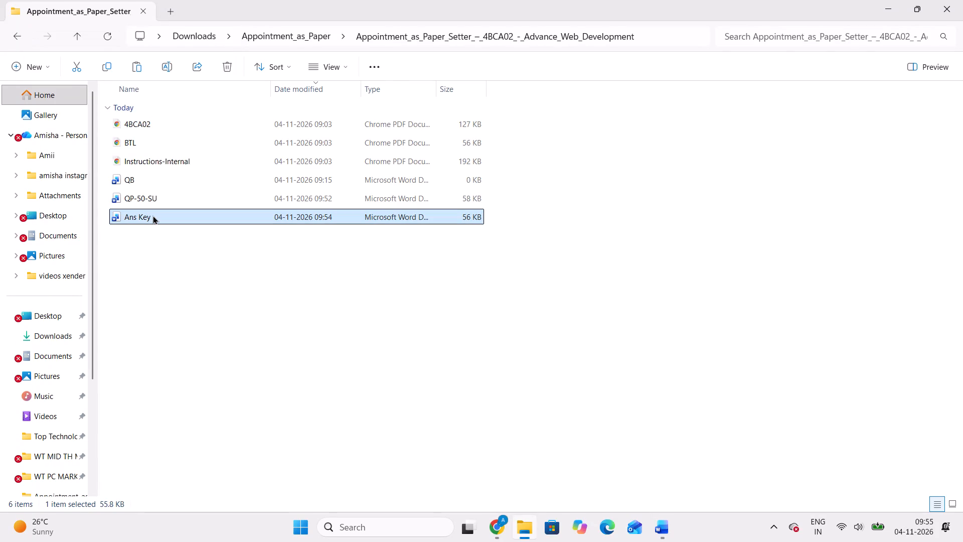
Open the "Ans Key" document in Word.
key("Return")
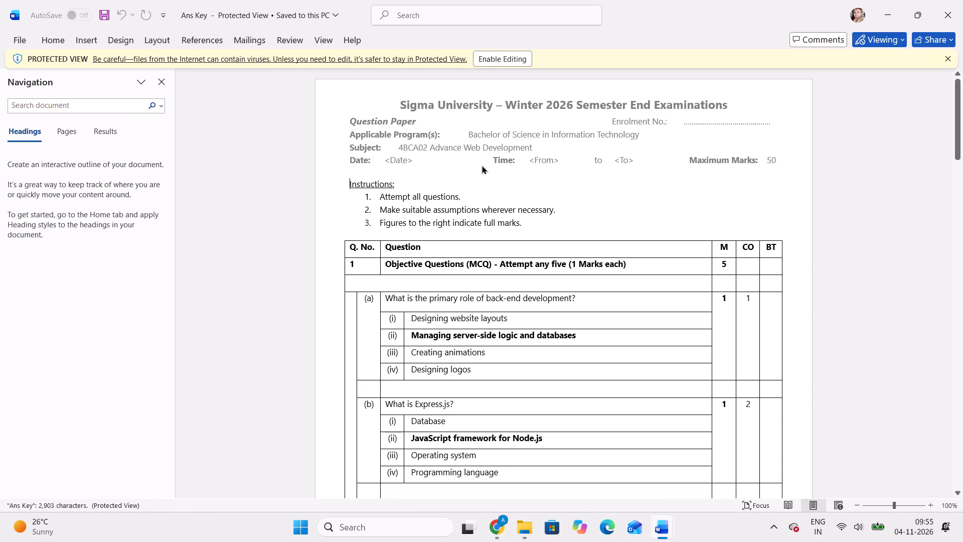
left_click(567, 305)
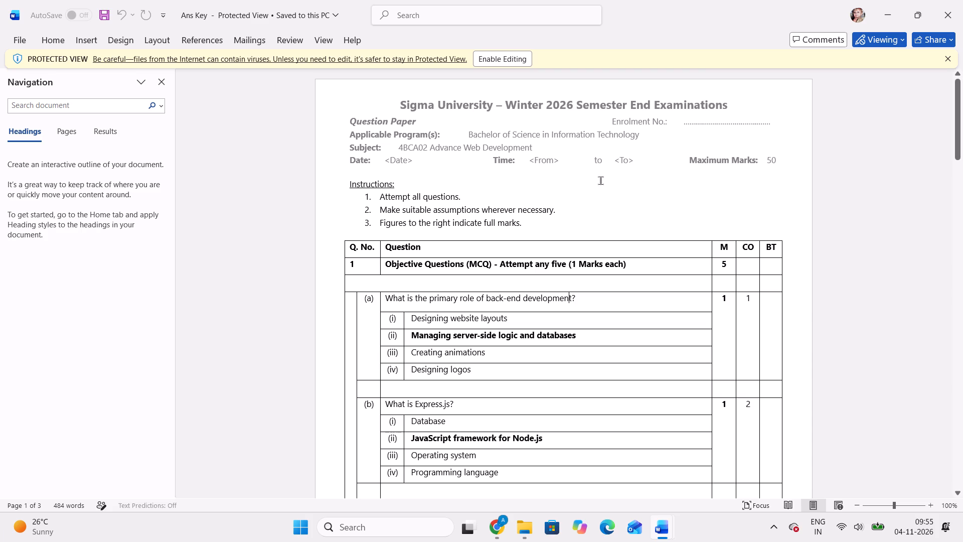
Enable editing for the protected "Ans Key" document.
triple_click(567, 186)
scroll(474, 61, "down", 1)
left_click(484, 54)
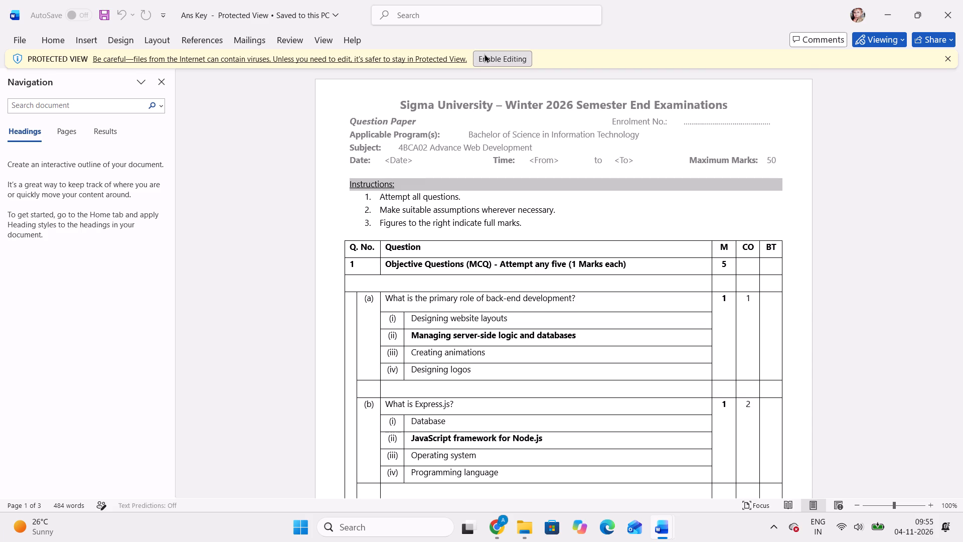
Delete the entire first-page header, including the university title and the exam details table.
triple_click(485, 206)
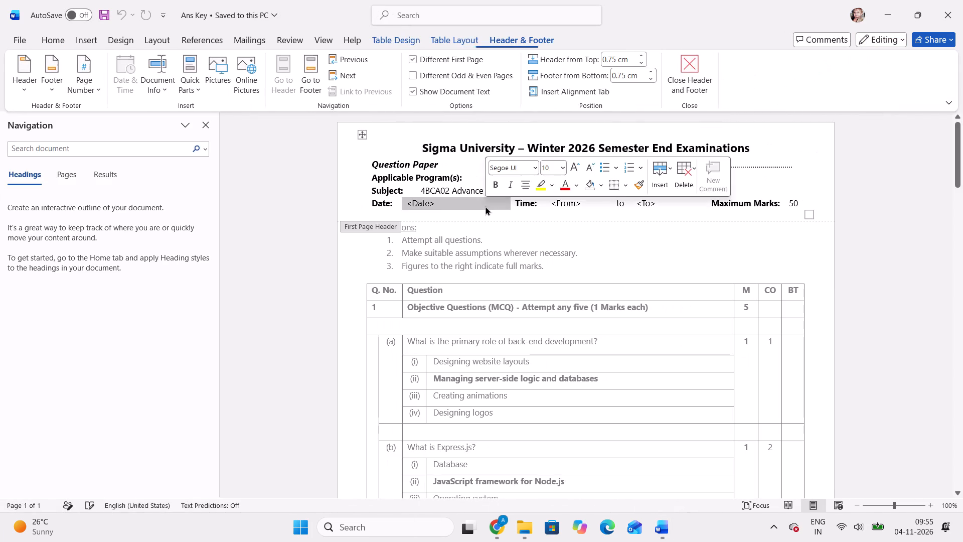
left_click_drag(485, 206, 532, 206)
left_click(532, 206)
key("ctrl+a")
key("BackSpace")
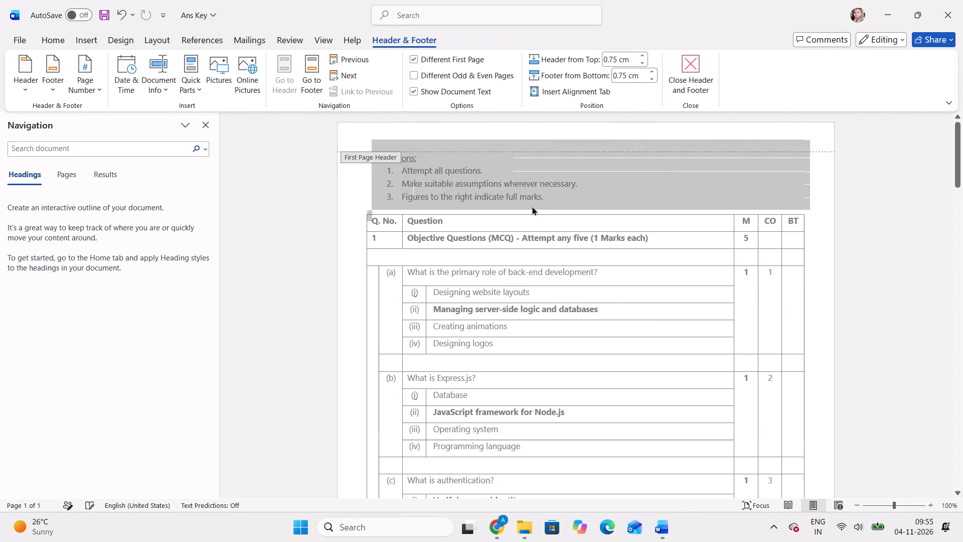
Delete the three numbered instructions and the "Instructions:" heading above the question table.
triple_click(500, 196)
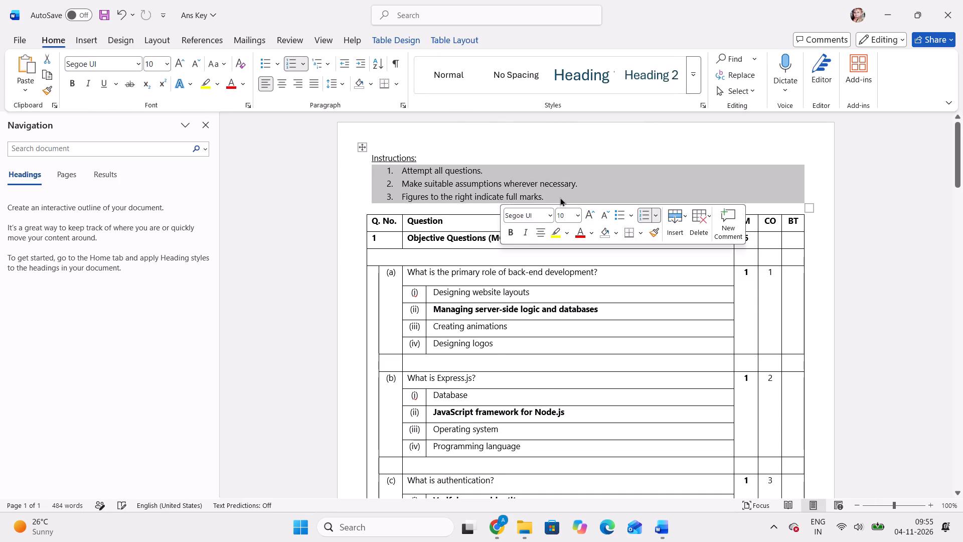
key("BackSpace")
key("BackSpace")
key("BackSpace")
key("BackSpace")
key("BackSpace")
key("BackSpace")
key("BackSpace")
key("BackSpace")
key("BackSpace")
key("BackSpace")
key("BackSpace")
key("BackSpace")
key("BackSpace")
key("BackSpace")
key("BackSpace")
key("BackSpace")
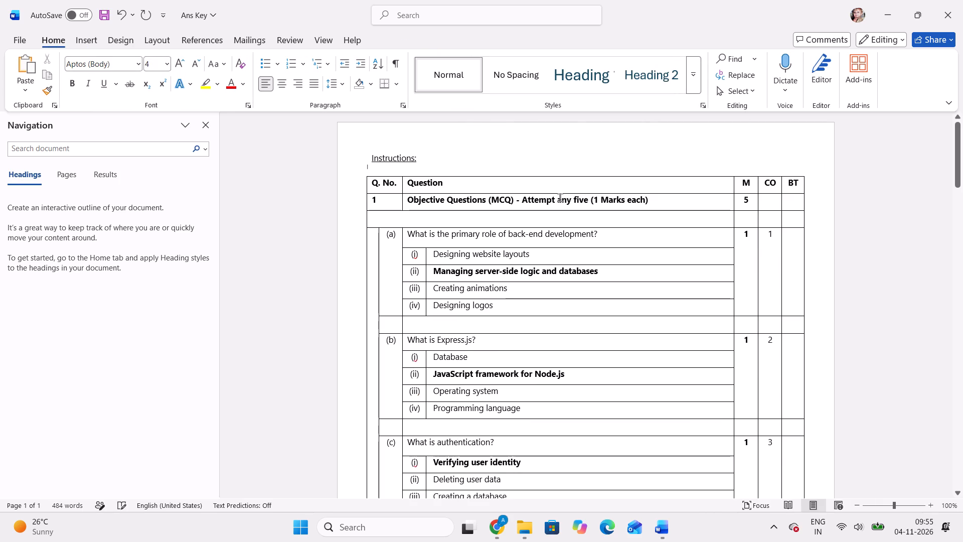
triple_click(414, 158)
key("BackSpace")
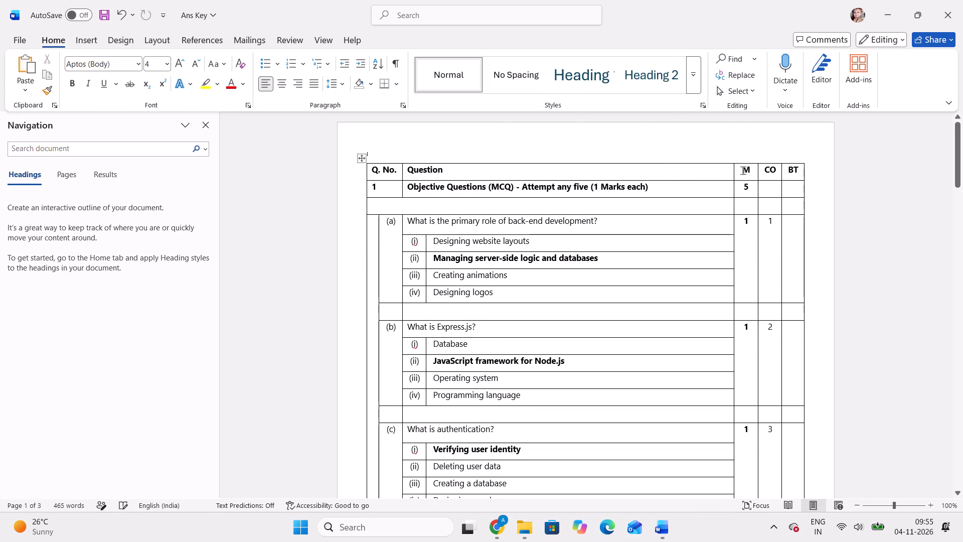
Delete the M, CO and BT columns from the question table.
left_click_drag(742, 169, 798, 182)
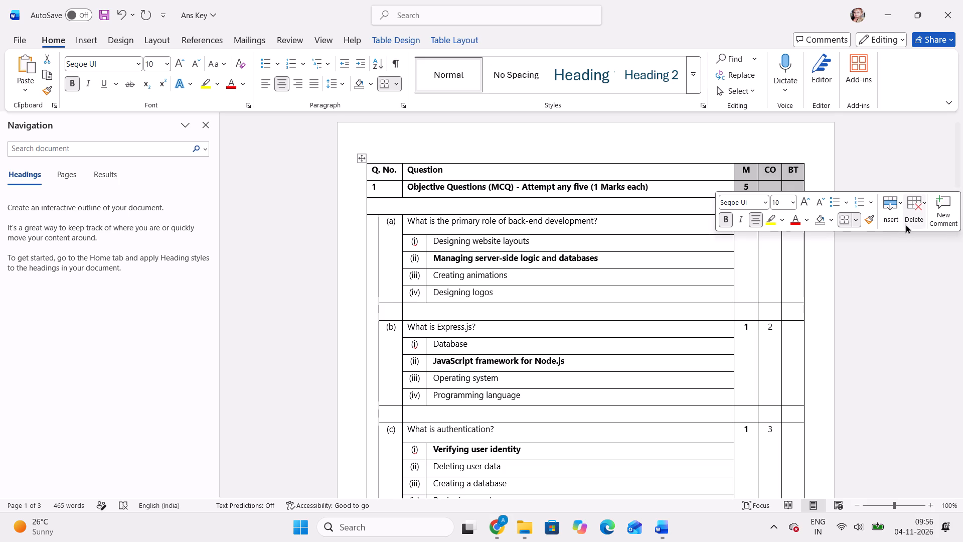
left_click(908, 222)
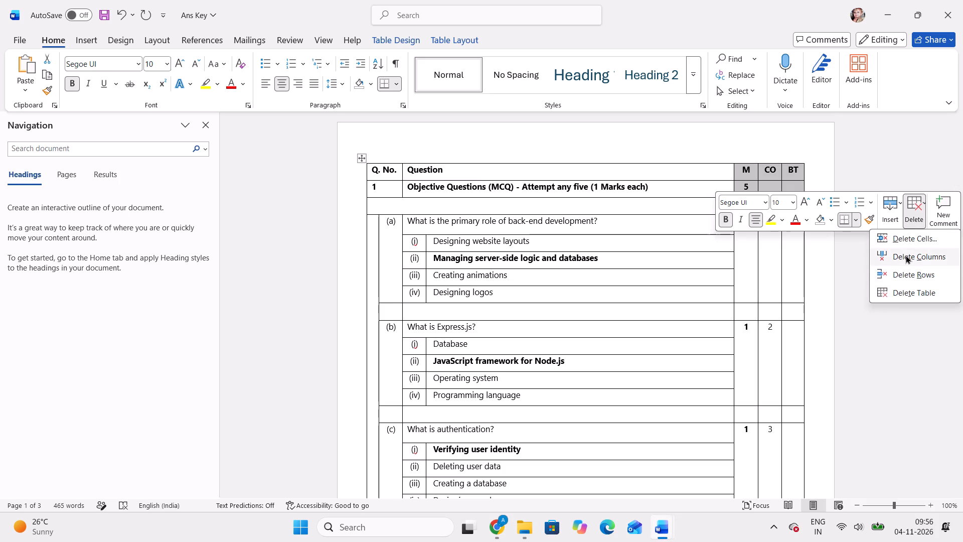
left_click(905, 255)
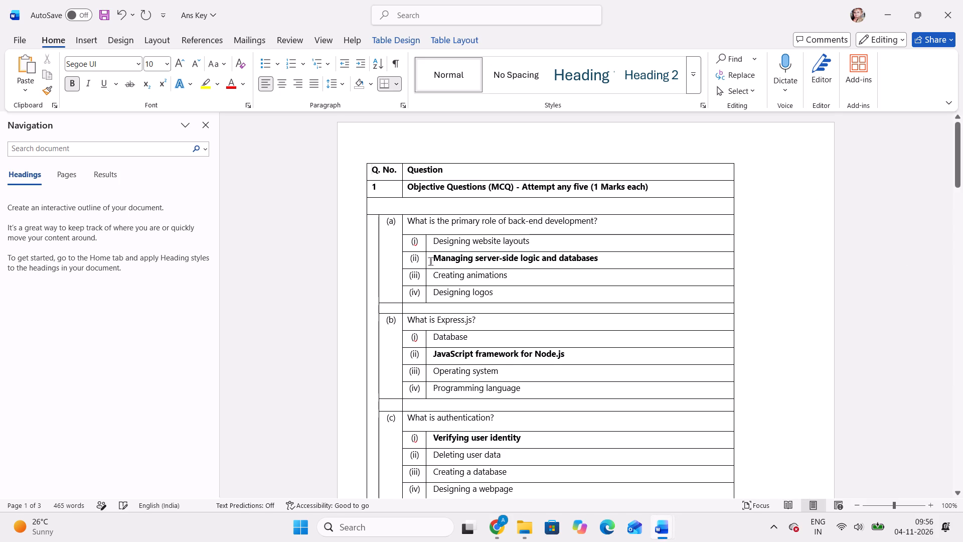
Clear the incorrect option texts (i), (iii) and (iv) in question 1(a) about back-end development, keeping their numbering.
left_click_drag(507, 295, 494, 291)
left_click_drag(494, 291, 430, 272)
key("BackSpace")
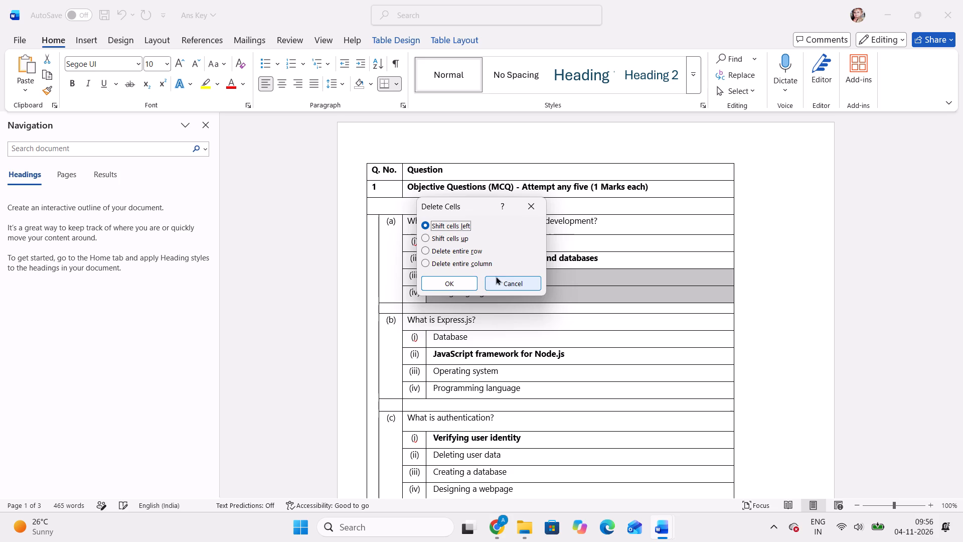
left_click(514, 280)
key("Delete")
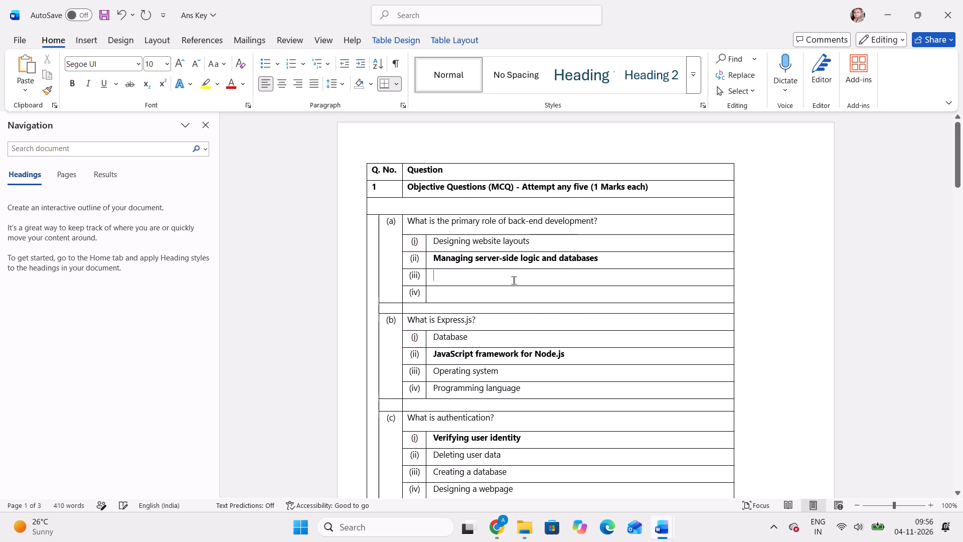
left_click_drag(540, 238, 443, 237)
key("Delete")
Clear the incorrect option texts (i), (iii) and (iv) in question 1(b) about Express.js.
left_click_drag(531, 390, 455, 370)
key("Delete")
left_click_drag(484, 338, 437, 339)
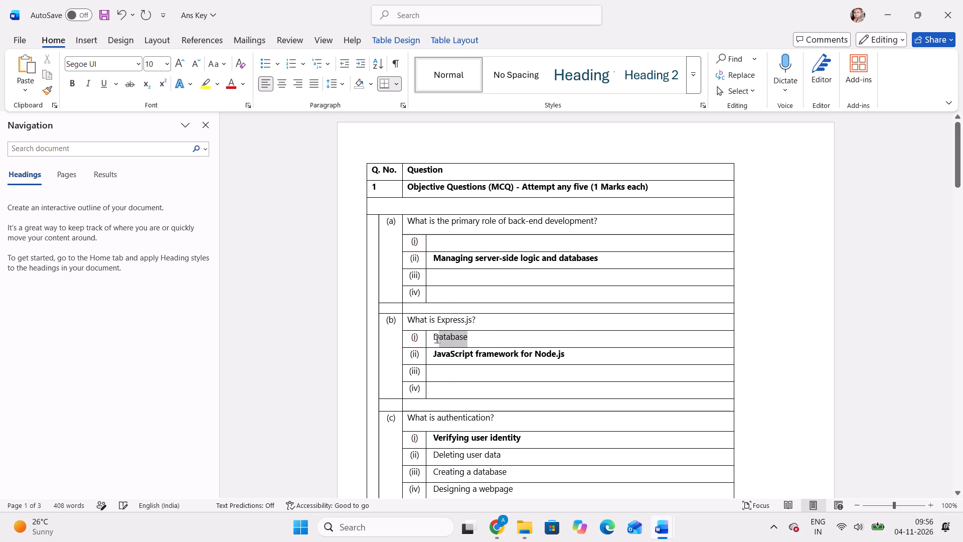
left_click_drag(437, 339, 434, 338)
key("Delete")
Clear the incorrect option texts (ii), (iii) and (iv) in question 1(c) about authentication.
left_click(531, 478)
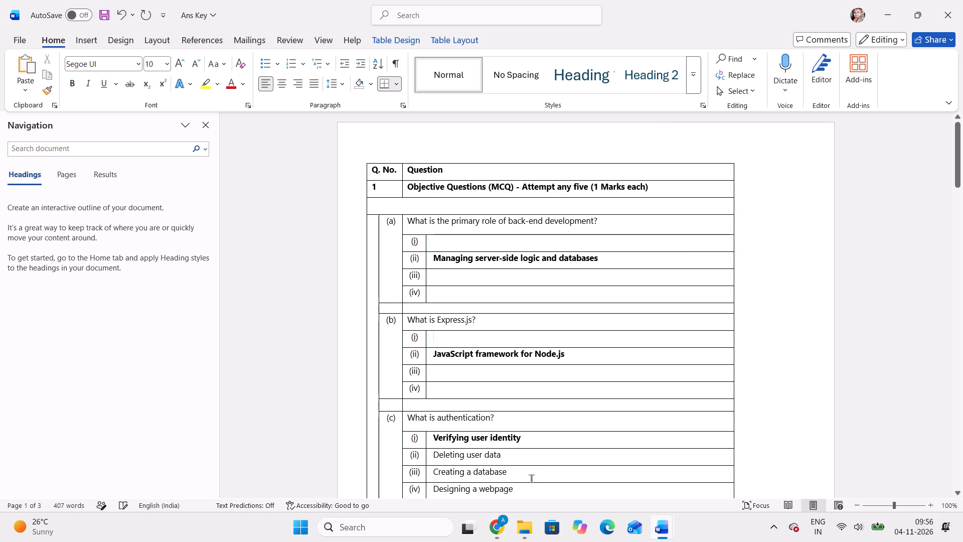
key("Down")
key("Down")
key("Down")
key("Down")
key("Down")
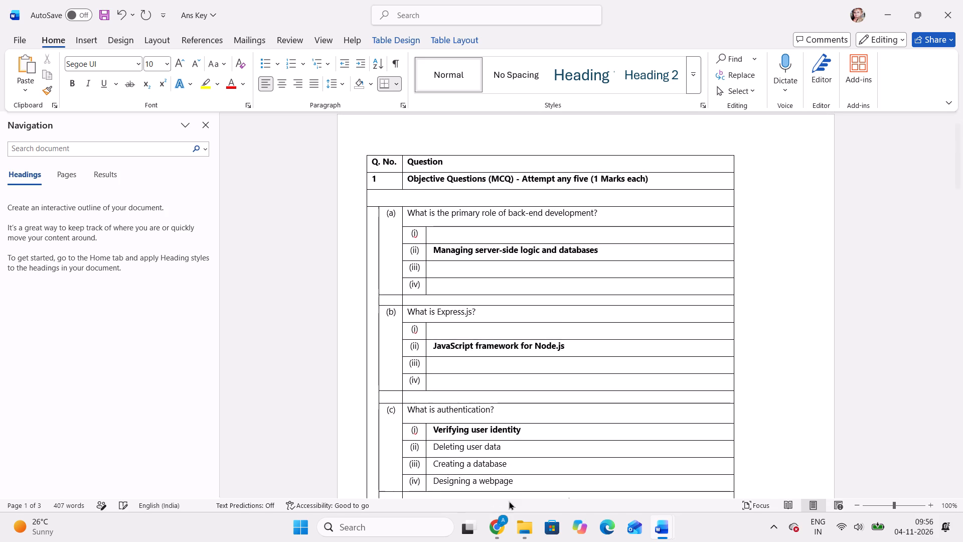
key("Down")
left_click(523, 448)
left_click_drag(532, 441, 515, 439)
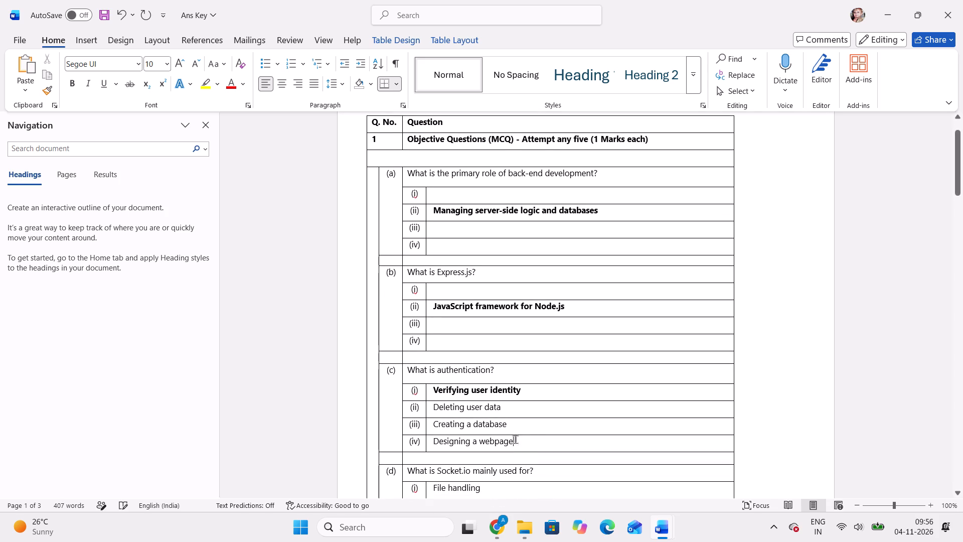
left_click_drag(515, 439, 442, 411)
key("Delete")
key("Delete")
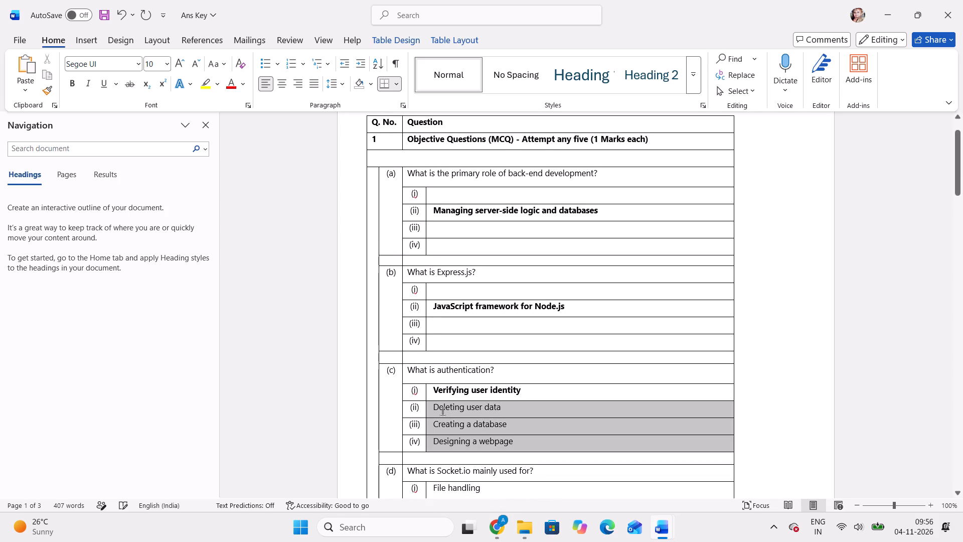
left_click_drag(442, 411, 429, 405)
key("Delete")
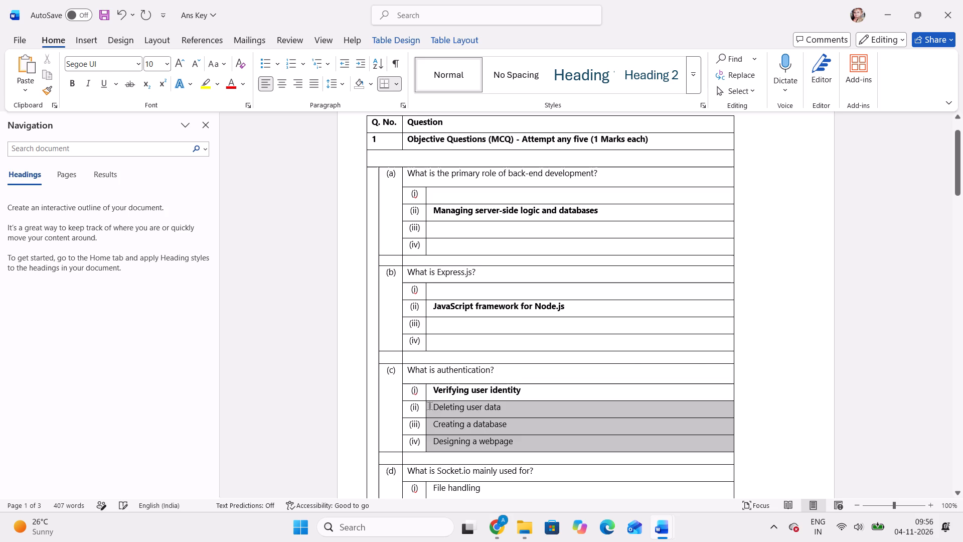
left_click_drag(429, 405, 452, 410)
double_click(452, 410)
left_click(521, 442)
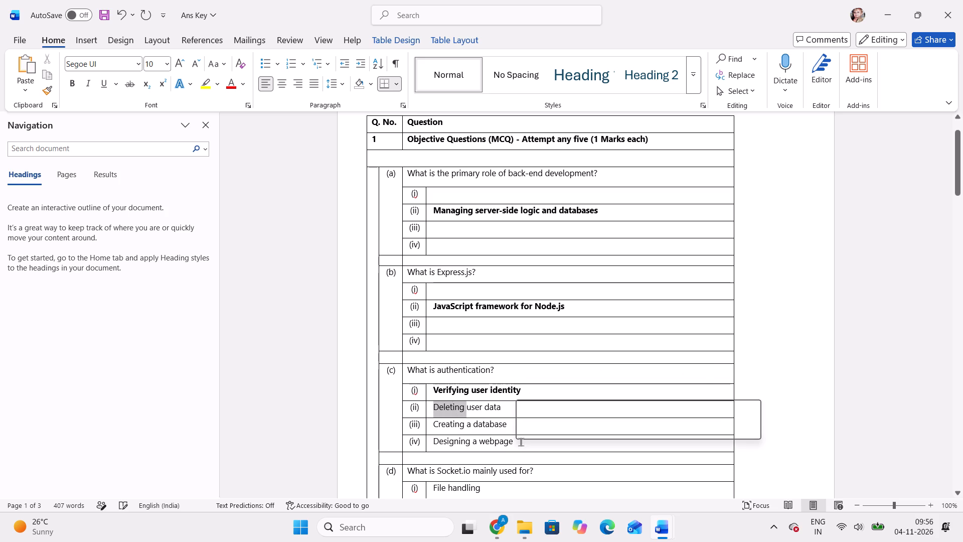
left_click_drag(521, 442, 440, 404)
key("Delete")
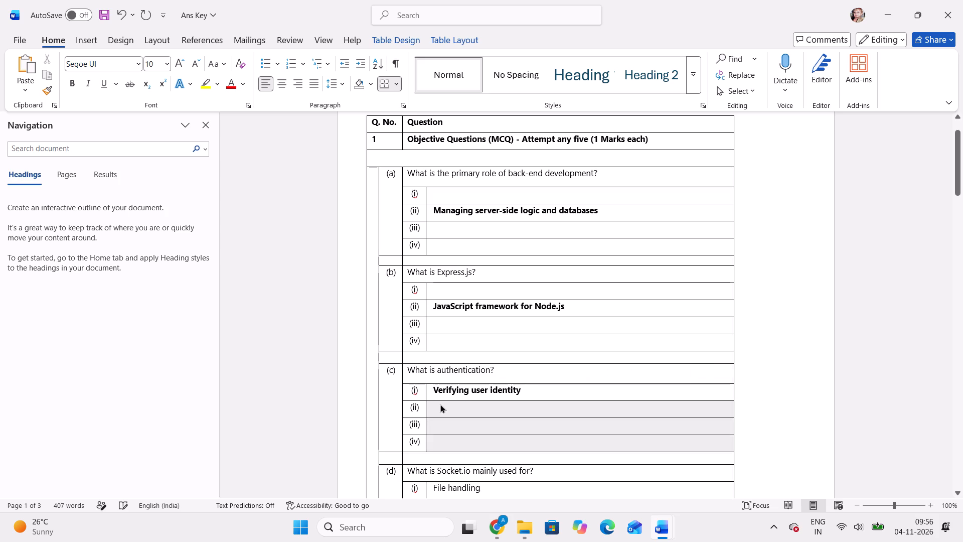
Clear the incorrect option texts (i), (iii) and (iv) in question 1(d) about Socket.io.
left_click_drag(956, 172, 956, 193)
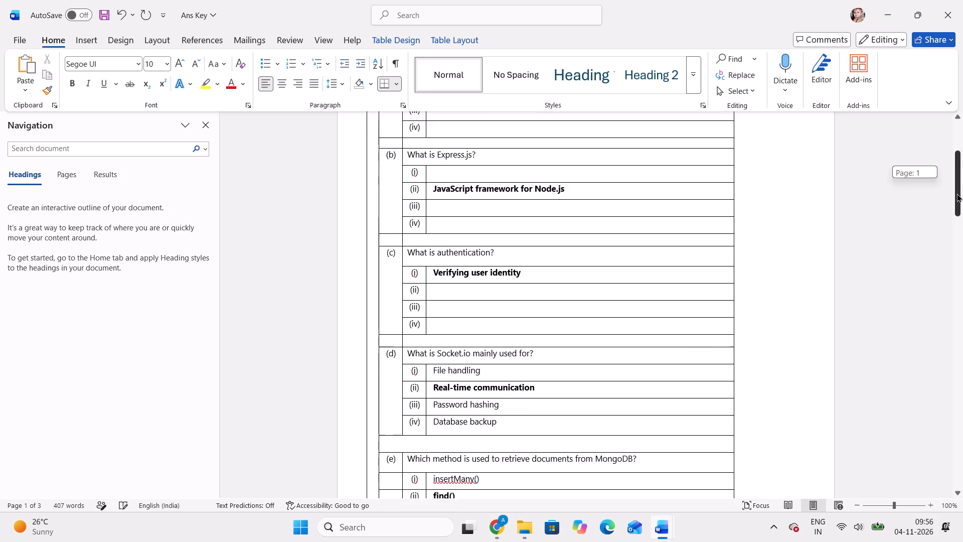
left_click_drag(956, 193, 957, 197)
left_click_drag(496, 343, 451, 344)
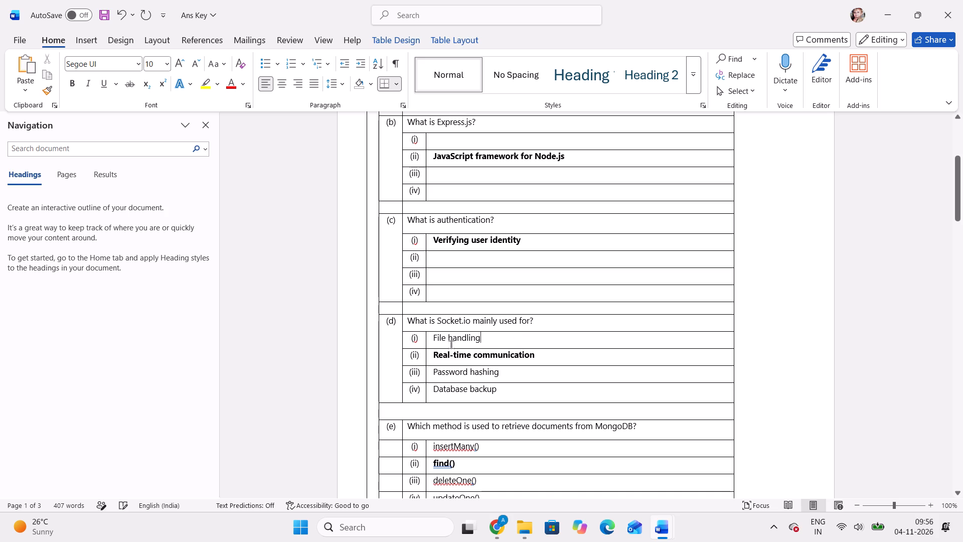
left_click_drag(451, 344, 433, 343)
scroll(436, 342, "left", 1)
key("Delete")
key("BackSpace")
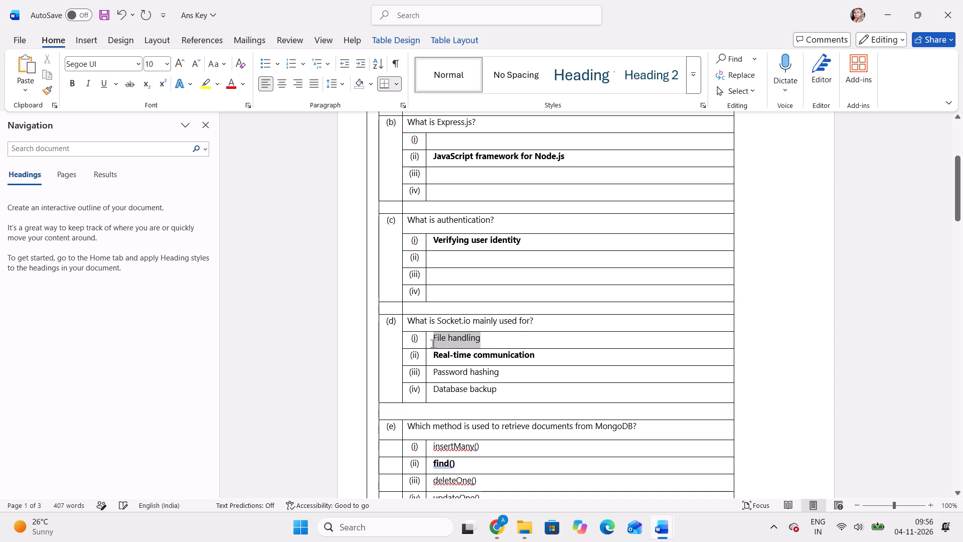
left_click_drag(433, 343, 434, 343)
key("BackSpace")
left_click(492, 337)
left_click_drag(492, 337, 433, 341)
key("Delete")
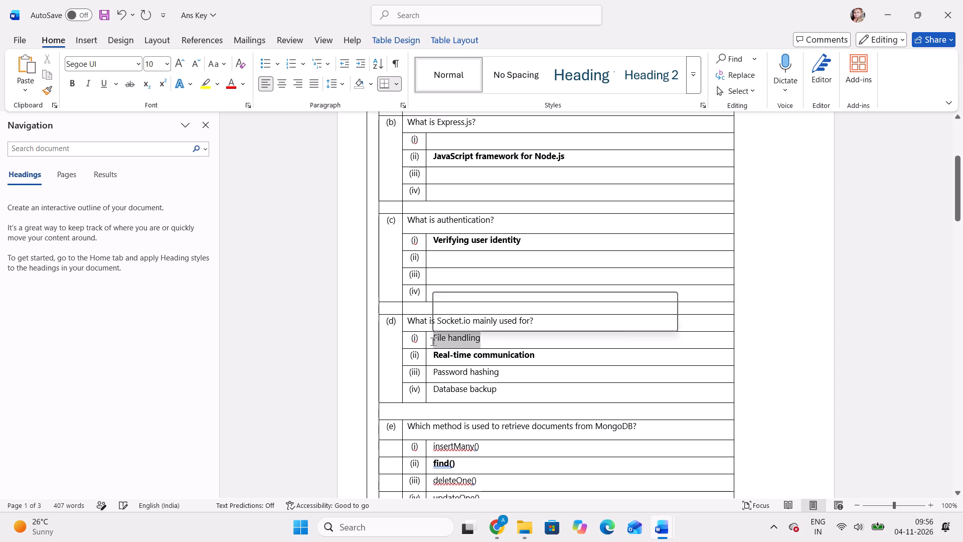
left_click(505, 393)
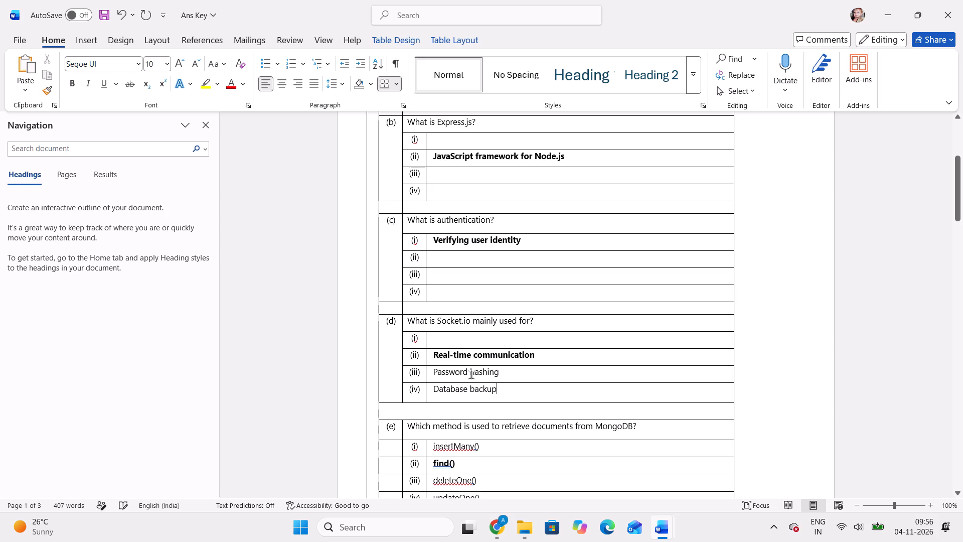
left_click_drag(511, 392, 437, 375)
key("Delete")
Clear the incorrect option texts (i), (iii) and (iv) in question 1(e) about retrieving MongoDB documents.
left_click_drag(959, 194, 958, 222)
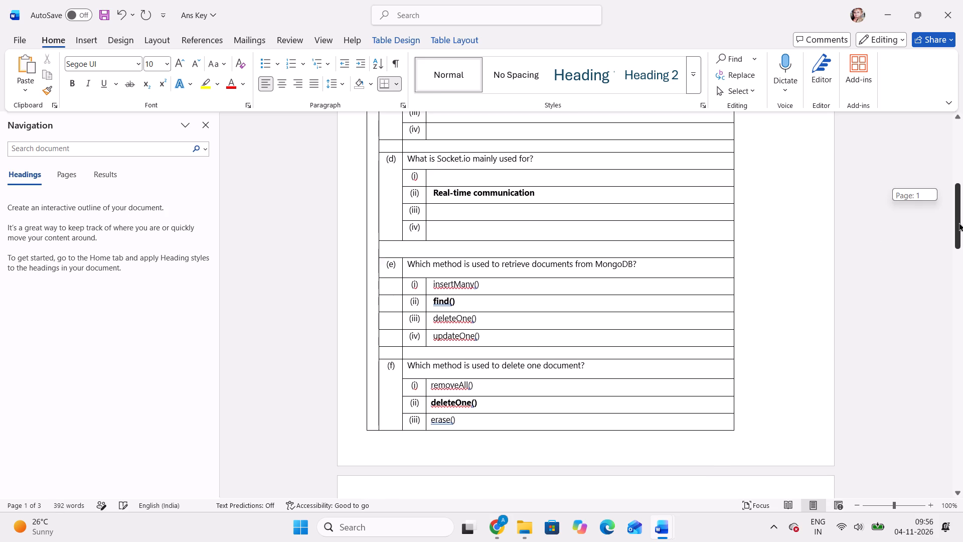
left_click_drag(958, 222, 958, 223)
left_click_drag(492, 277, 443, 276)
scroll(464, 278, "left", 1)
key("Delete")
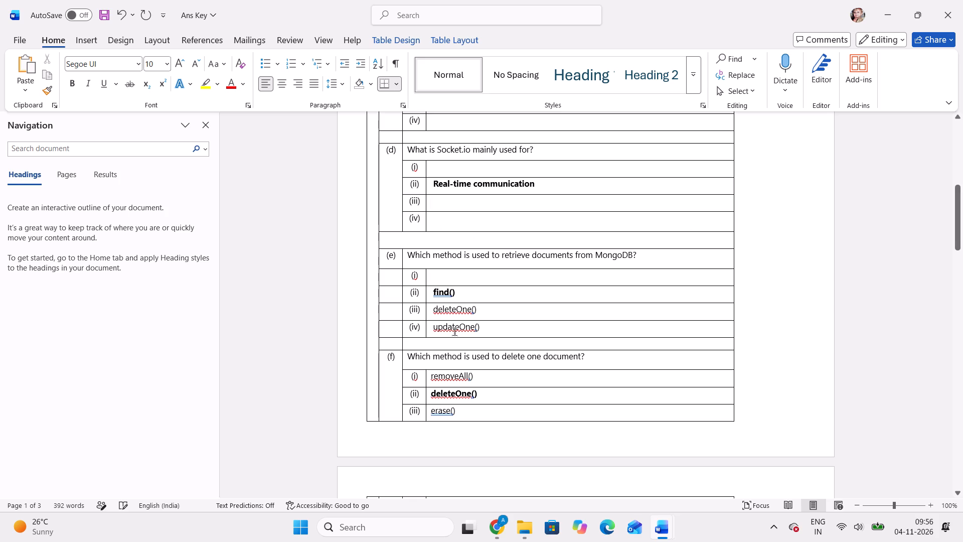
left_click_drag(496, 325, 433, 318)
key("Delete")
Clear the incorrect option texts (i), (iii) and (iv) in question 1(f) about deleting one document, including the row on page 2.
left_click_drag(493, 375, 439, 373)
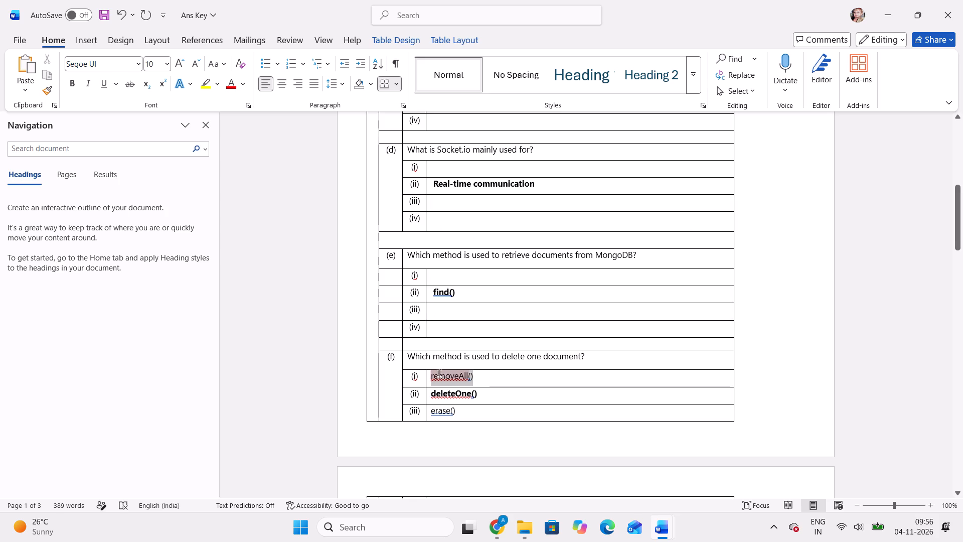
key("Delete")
left_click_drag(467, 415, 431, 413)
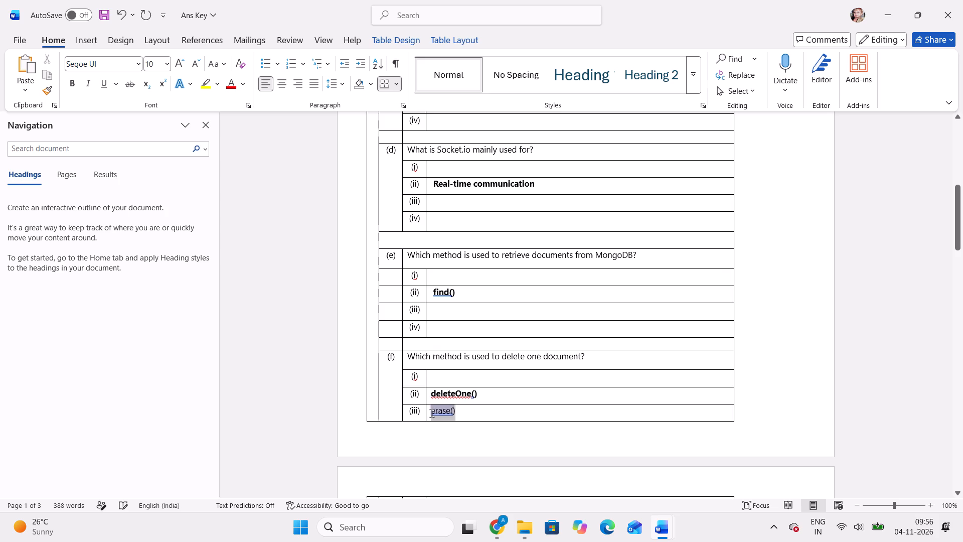
key("Delete")
left_click_drag(962, 225, 960, 259)
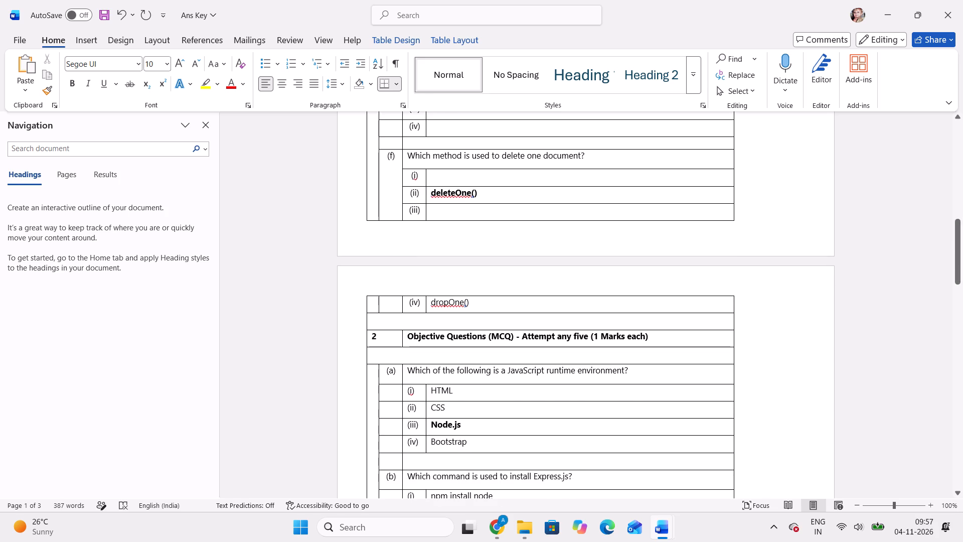
double_click(486, 305)
left_click_drag(486, 305, 440, 302)
key("Delete")
Delete everything from question 3, "Attempt any five (2 marks each)", through the END line of the document.
left_click_drag(373, 338, 546, 541)
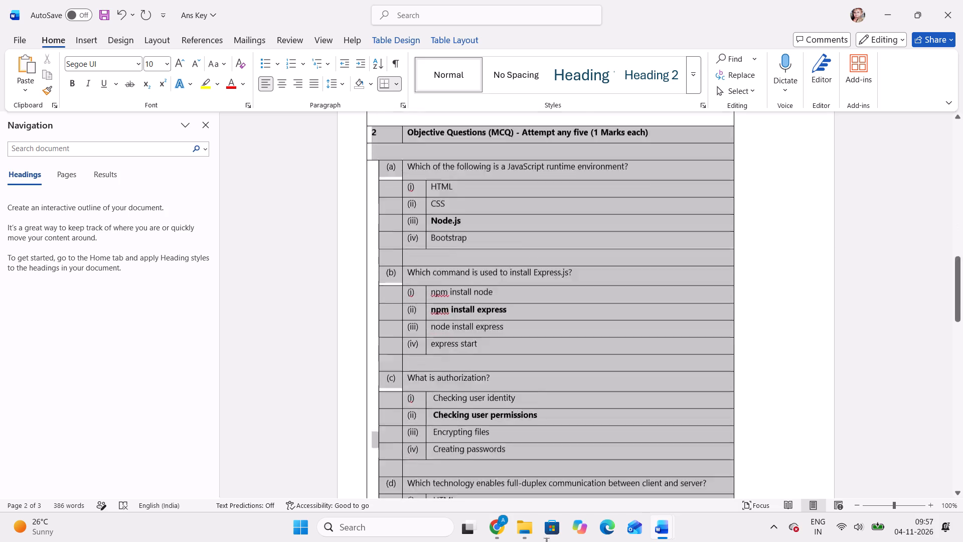
left_click_drag(546, 541, 516, 300)
left_click(516, 300)
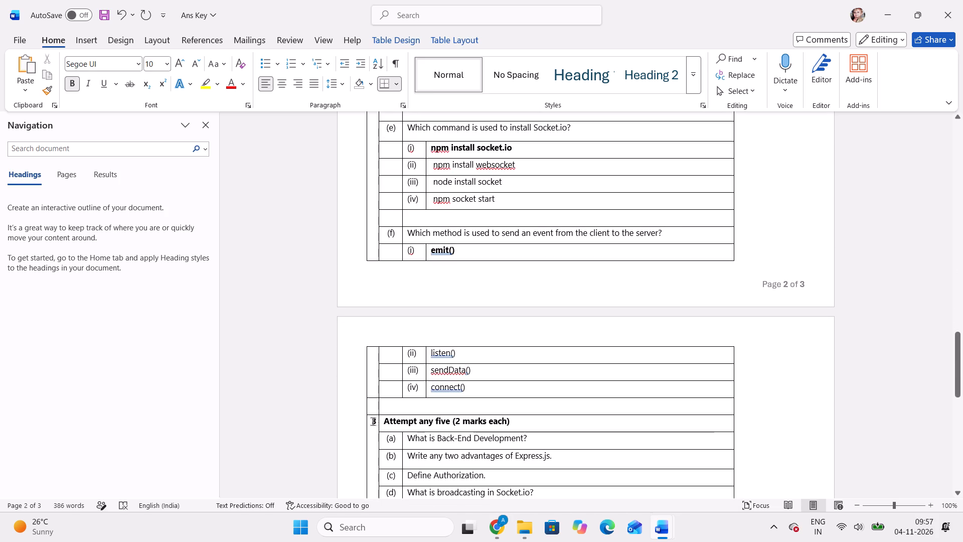
left_click_drag(372, 420, 606, 541)
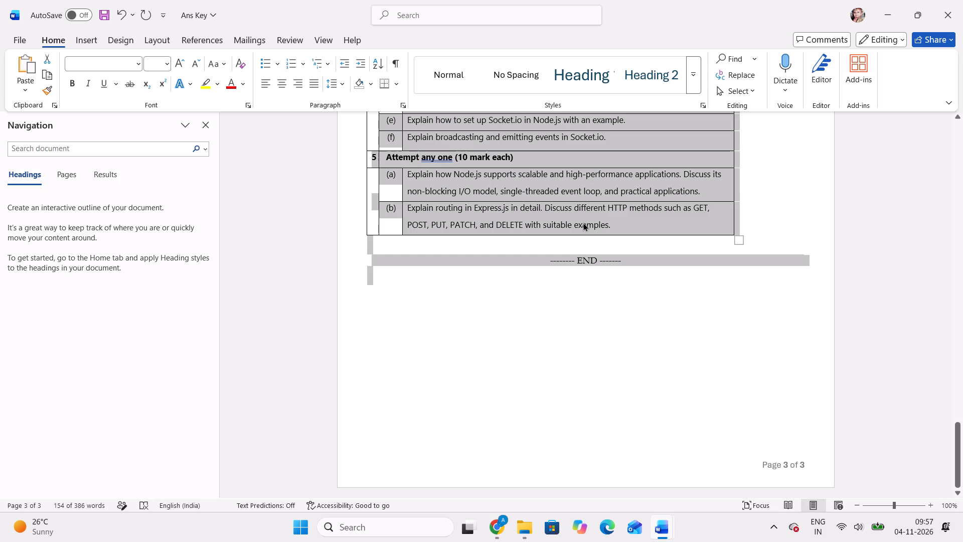
key("BackSpace")
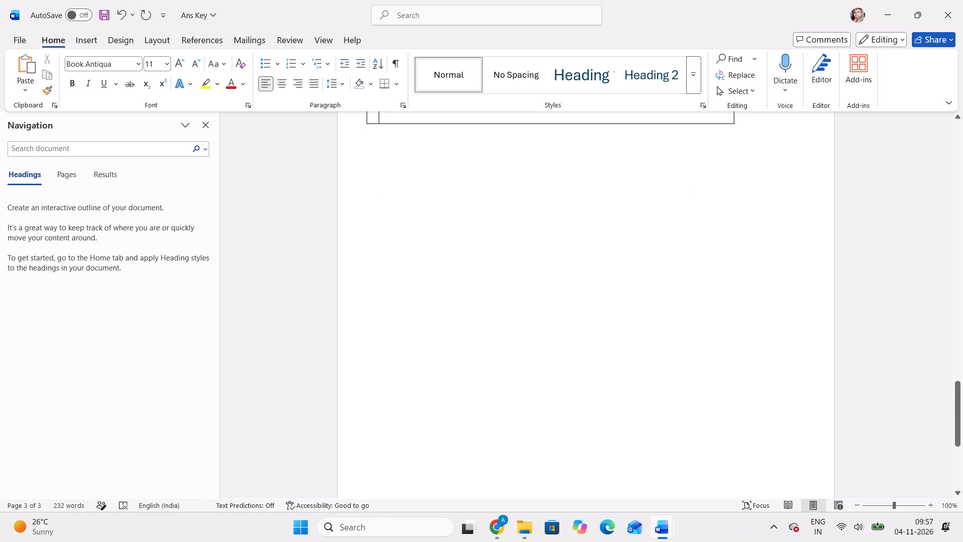
Clear the incorrect option texts (ii), (iii) and (iv) in question 2(f) about sending an event to the server.
left_click_drag(962, 425, 955, 375)
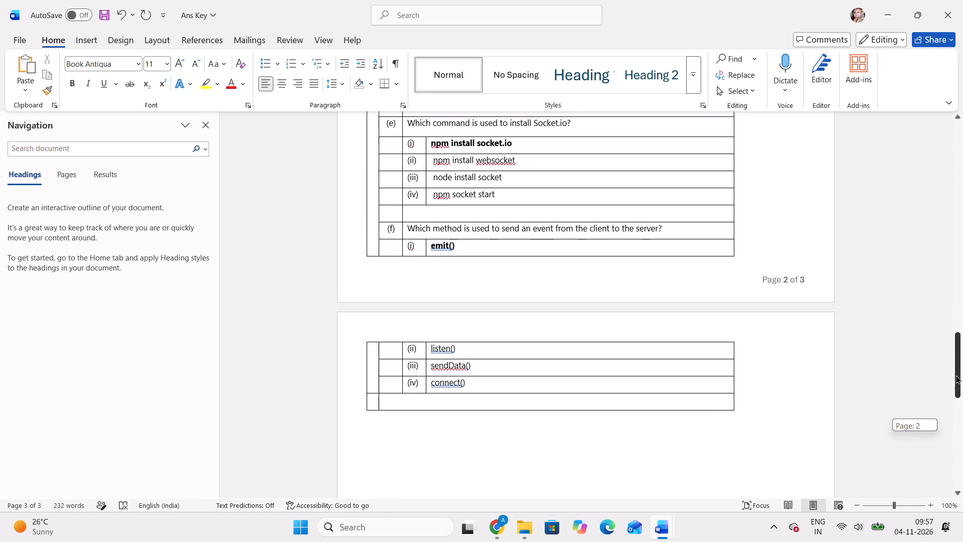
left_click_drag(955, 375, 958, 374)
left_click_drag(476, 397, 445, 366)
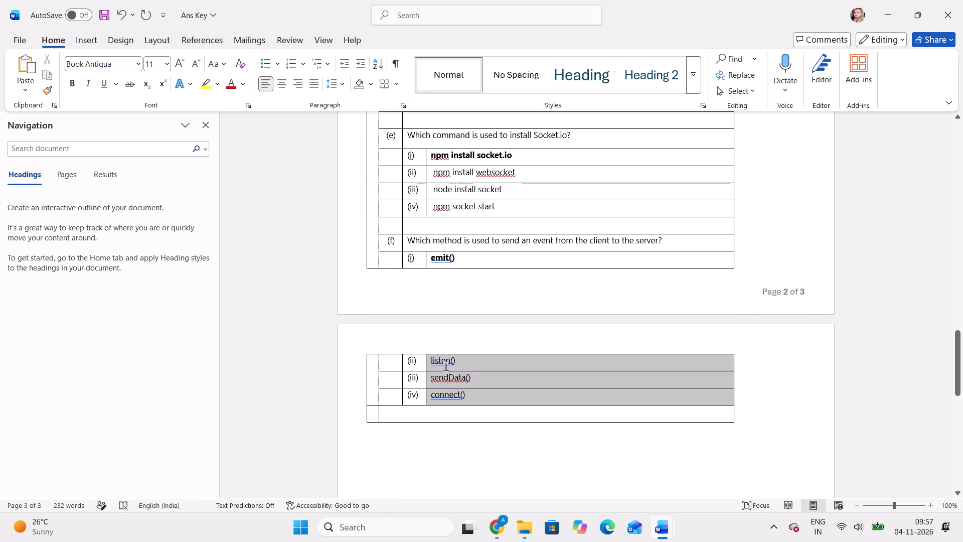
left_click_drag(445, 366, 441, 358)
key("Delete")
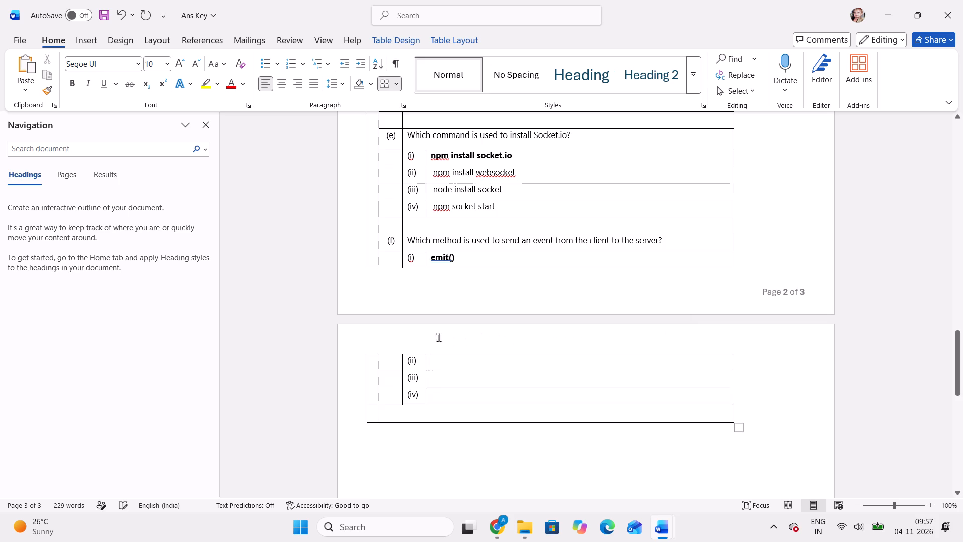
Clear the incorrect option texts (ii), (iii) and (iv) in question 2(e) about installing Socket.io.
left_click_drag(499, 202, 438, 180)
key("Delete")
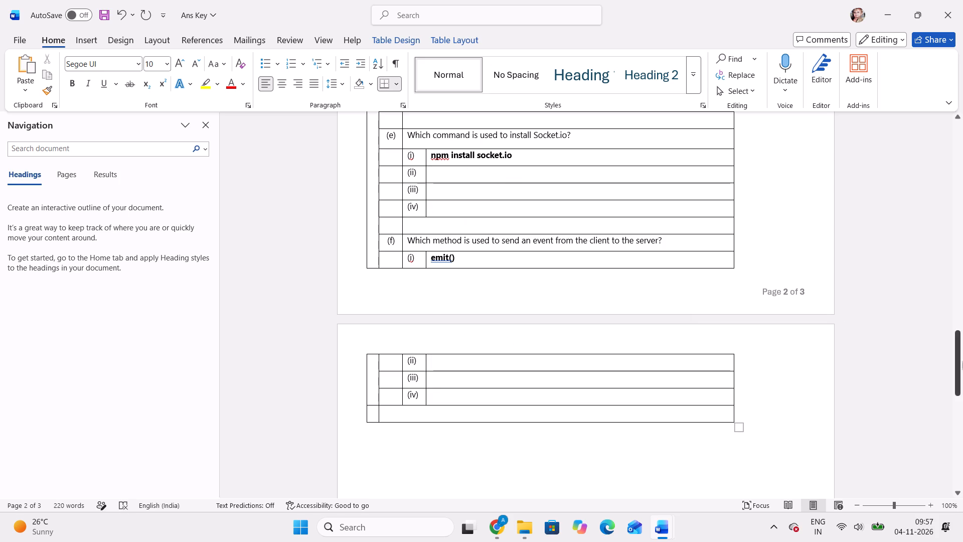
Clear the incorrect option texts (i), (ii) and (iv) in question 2(d) about full-duplex communication.
left_click_drag(962, 362, 962, 326)
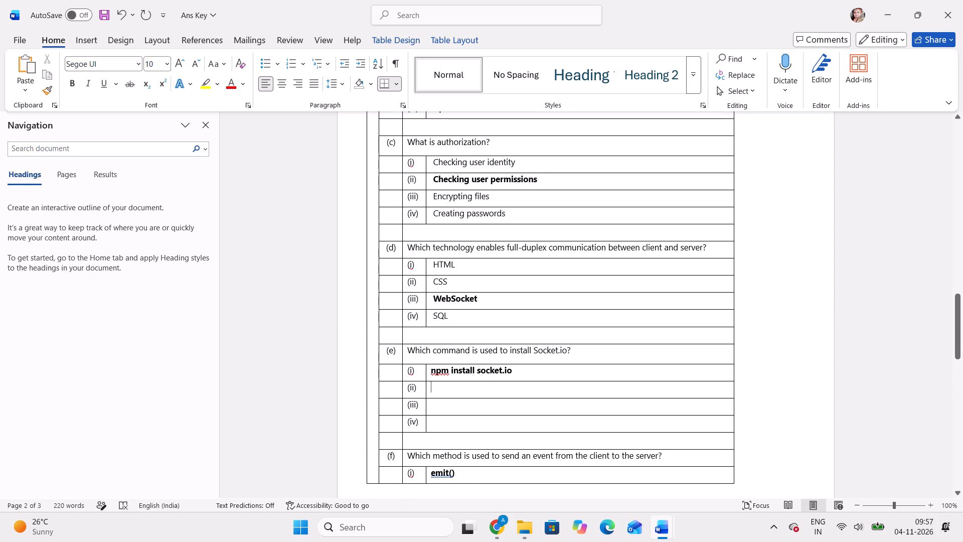
left_click_drag(457, 282, 441, 265)
key("Delete")
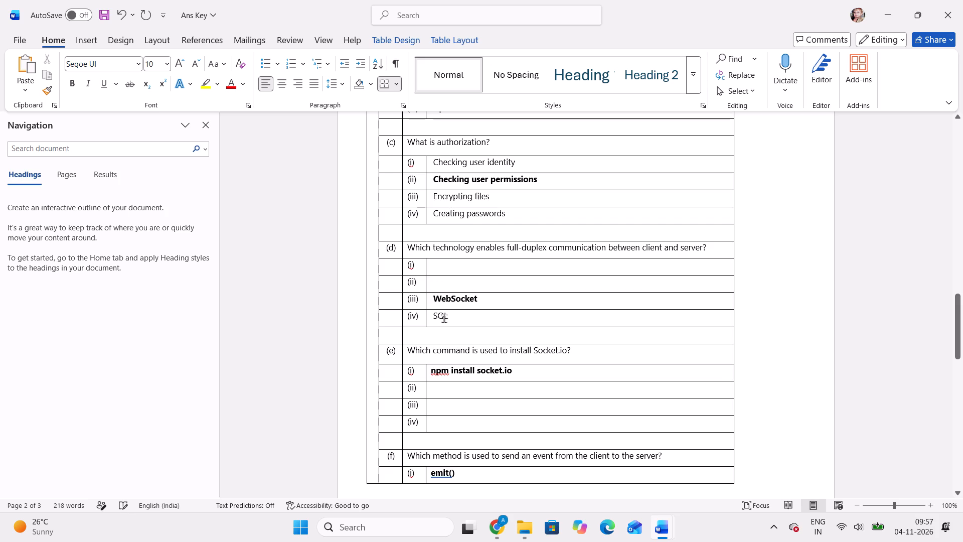
left_click_drag(463, 314, 428, 317)
key("Delete")
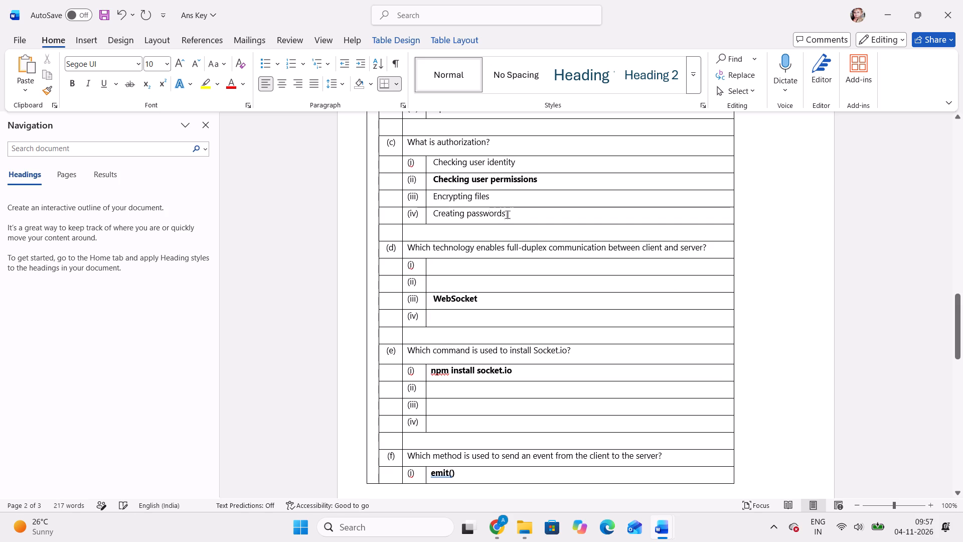
Clear the incorrect option texts (i), (iii) and (iv) in question 2(c) about authorization.
left_click_drag(517, 216, 448, 201)
key("Delete")
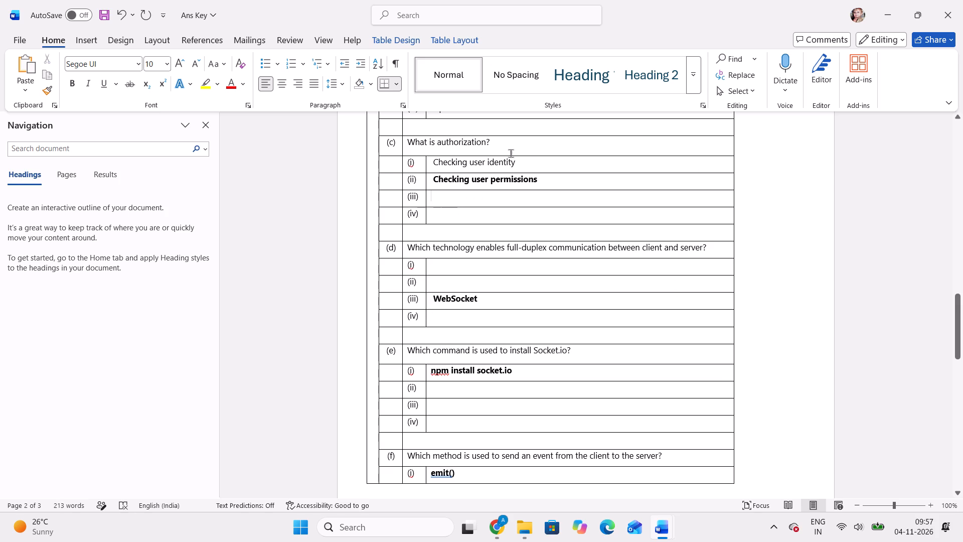
left_click_drag(528, 163, 446, 168)
key("Delete")
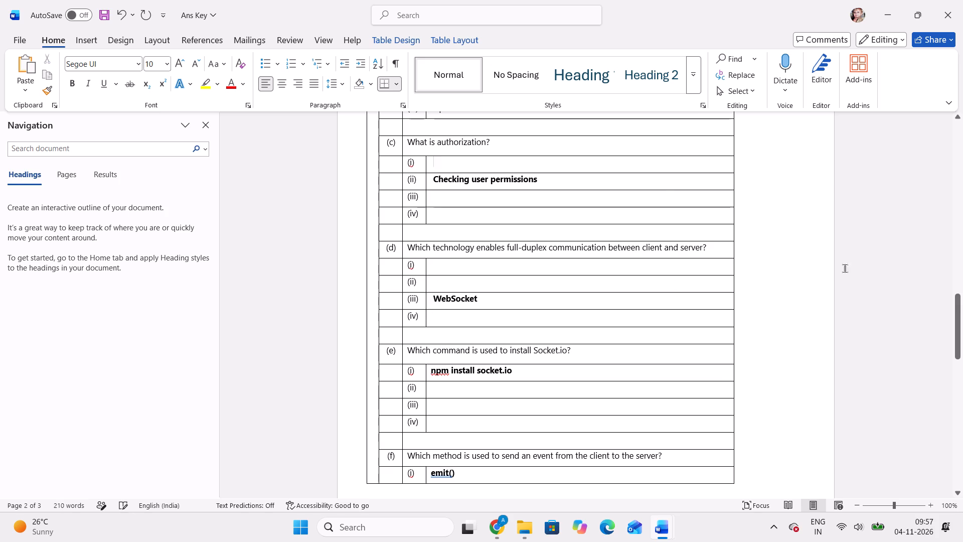
Clear the incorrect option texts (i), (iii) and (iv) in question 2(b) about installing Express.js.
left_click_drag(958, 320, 962, 292)
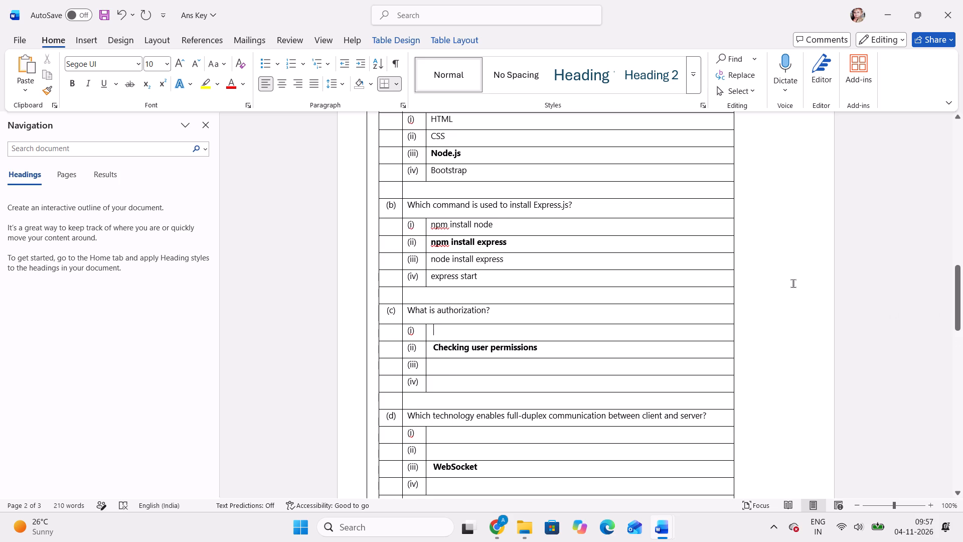
left_click(703, 285)
left_click_drag(490, 273, 439, 261)
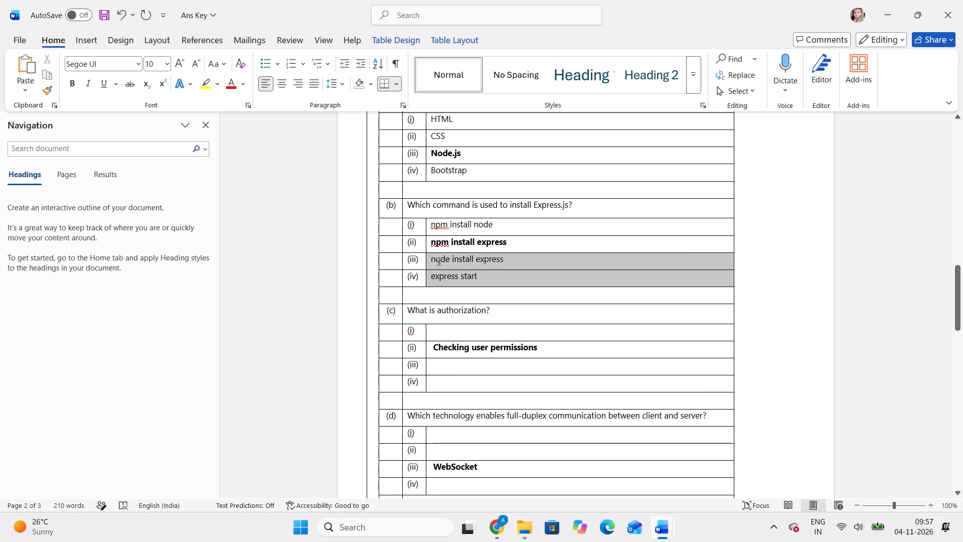
left_click_drag(439, 261, 436, 261)
key("Delete")
key("Delete")
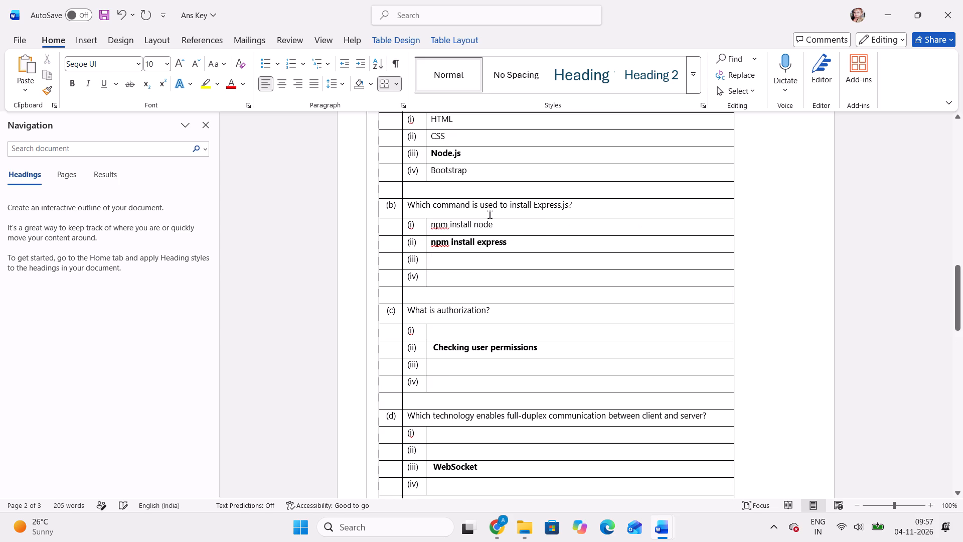
left_click_drag(505, 228, 436, 225)
key("Delete")
Clear the incorrect option texts (i), (ii) and (iv) in question 2(a) about the JavaScript runtime environment.
left_click_drag(480, 171, 434, 176)
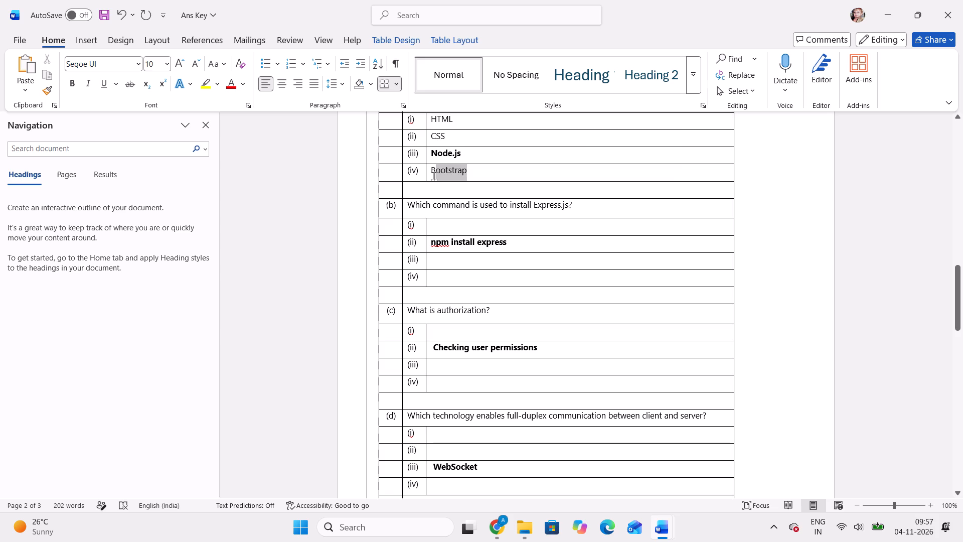
left_click_drag(434, 176, 433, 176)
key("Delete")
key("Delete")
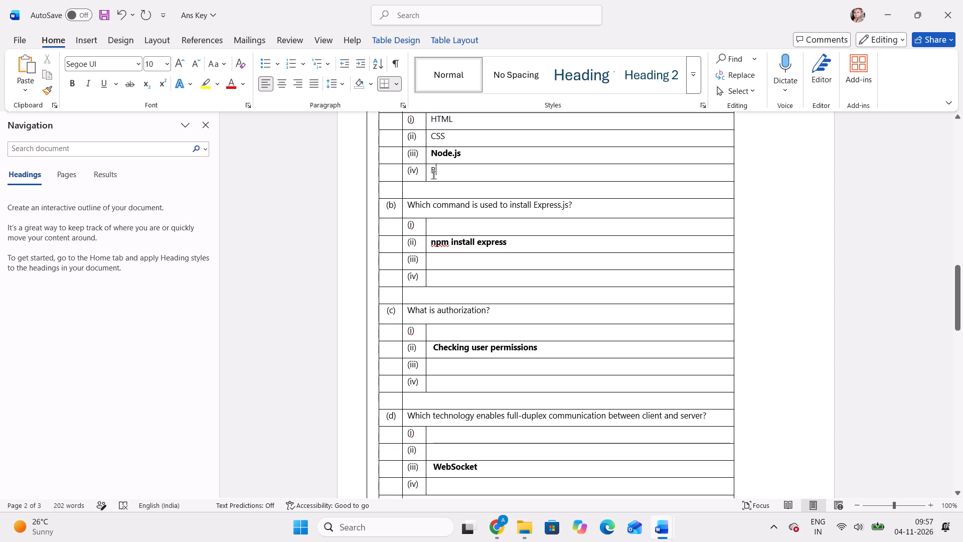
key("BackSpace")
left_click_drag(453, 138, 434, 131)
key("Delete")
left_click(960, 291)
left_click_drag(956, 312, 957, 300)
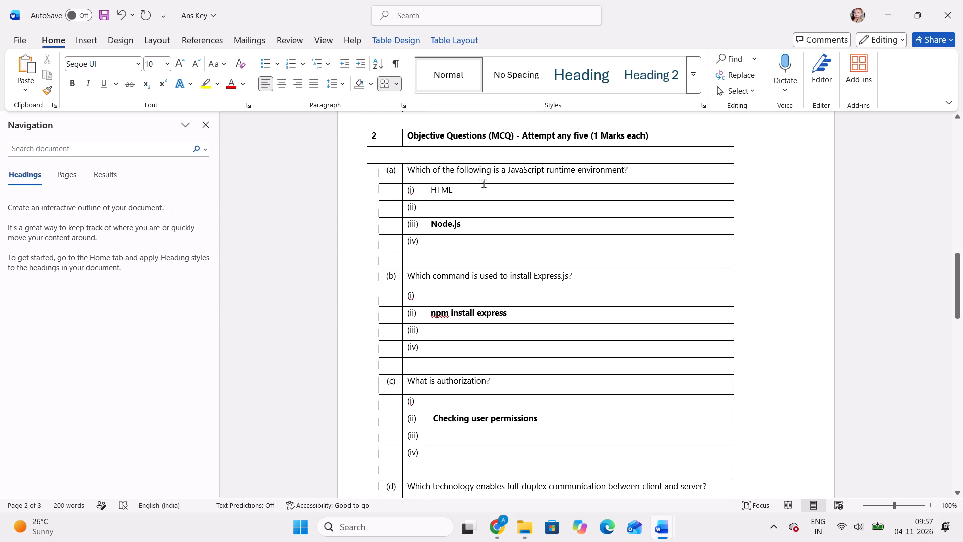
left_click_drag(460, 194, 444, 191)
left_click_drag(444, 191, 431, 188)
key("Delete")
Save the finished answer key, check it from end to start, and close the document.
key("ctrl+s")
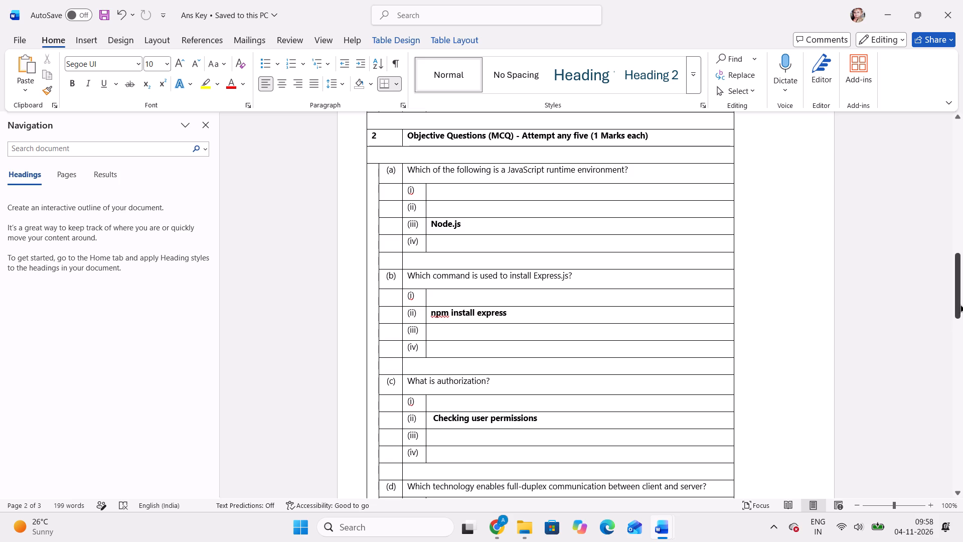
left_click_drag(960, 304, 962, 410)
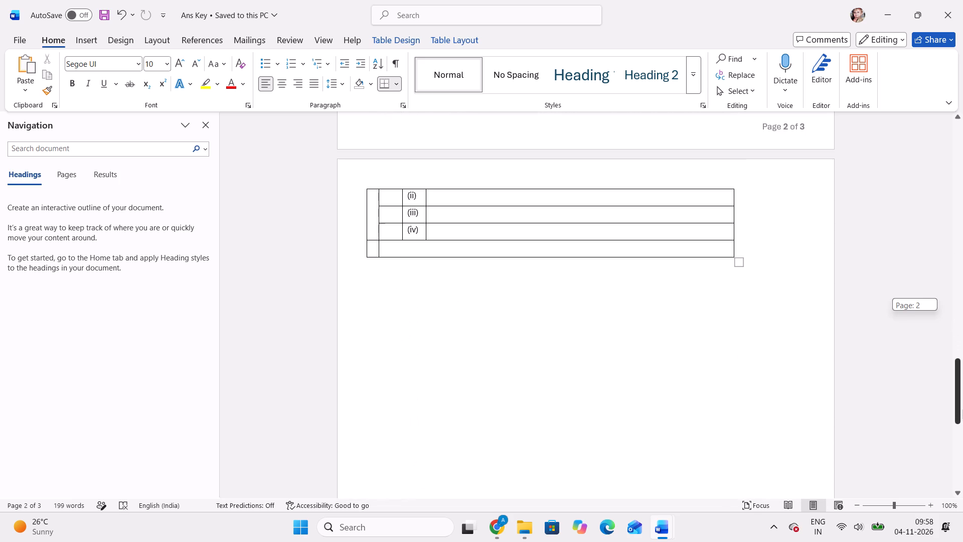
left_click_drag(962, 410, 962, 146)
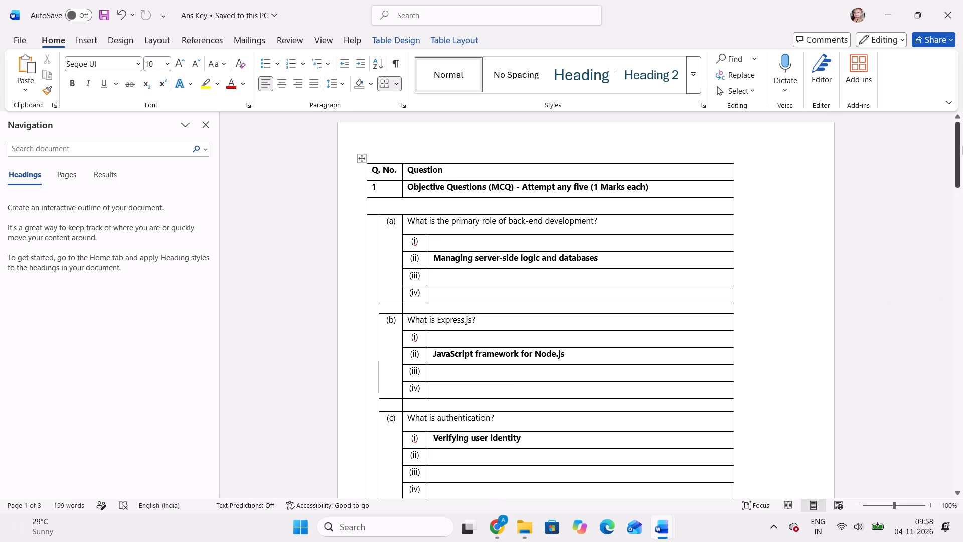
key("ctrl+s")
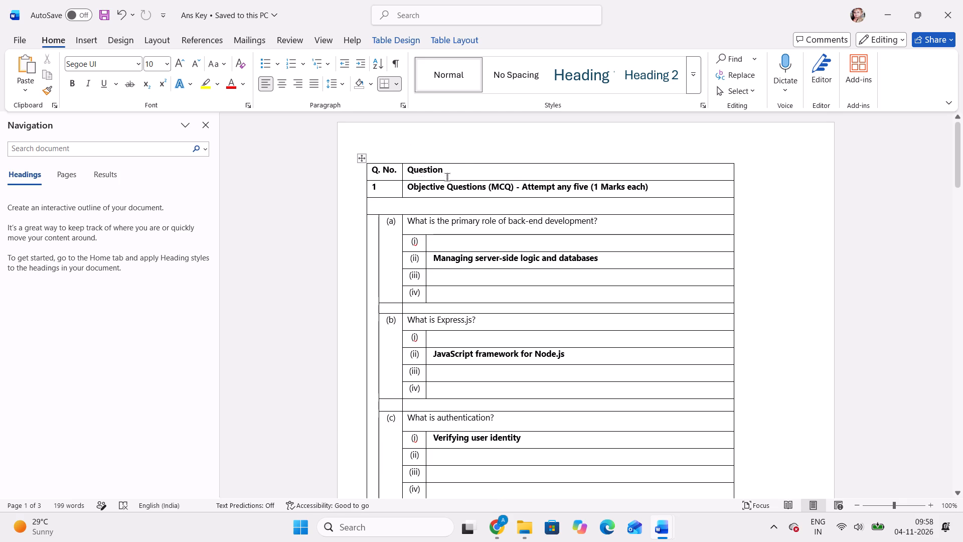
left_click_drag(463, 171, 373, 167)
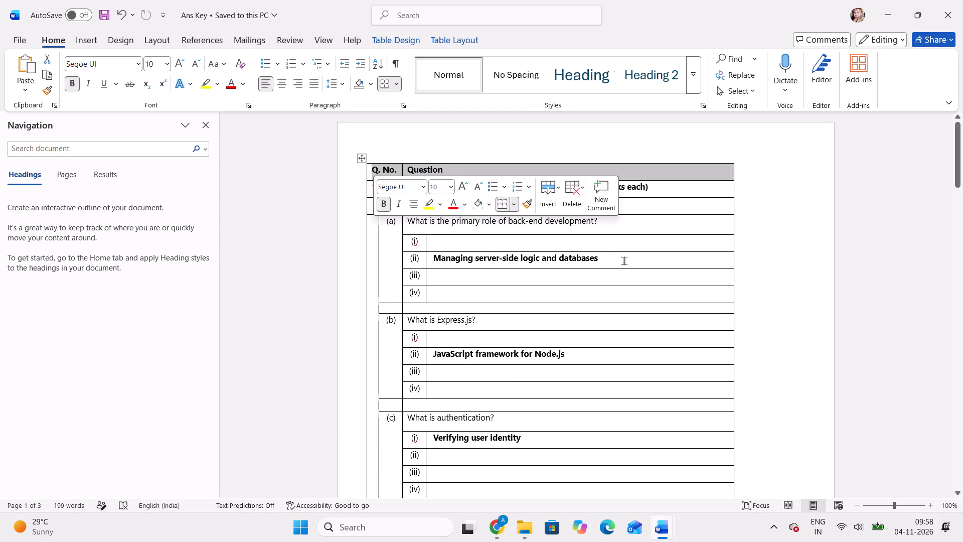
left_click(624, 260)
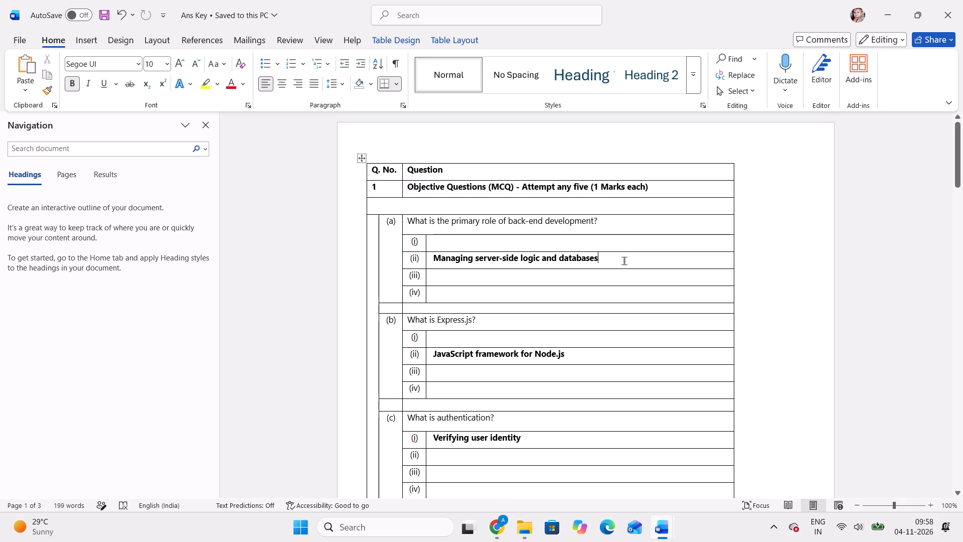
key("ctrl+s")
double_click(962, 0)
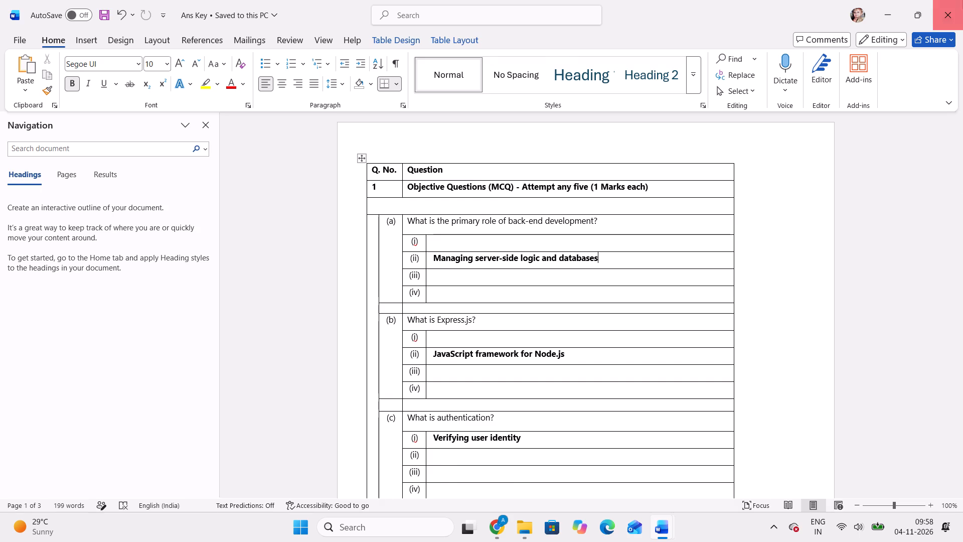
Open the BTL PDF from the 4BCA02 Advance Web Development paper setter folder in File Explorer.
left_click(214, 296)
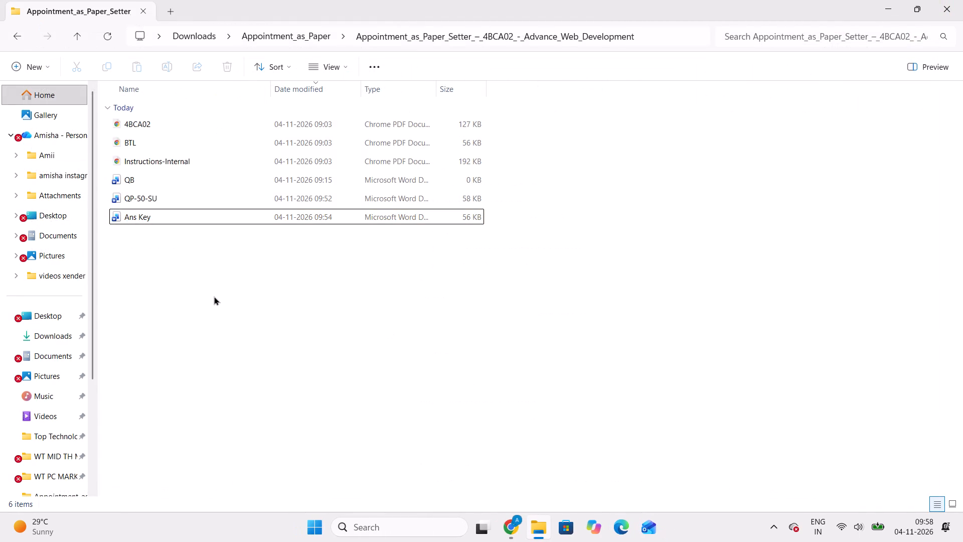
left_click(158, 199)
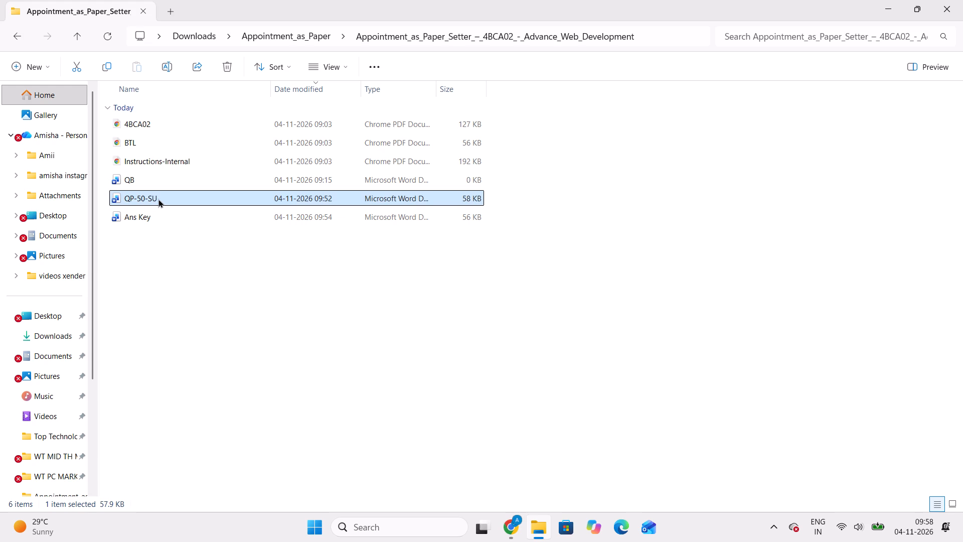
left_click(142, 137)
key("Return")
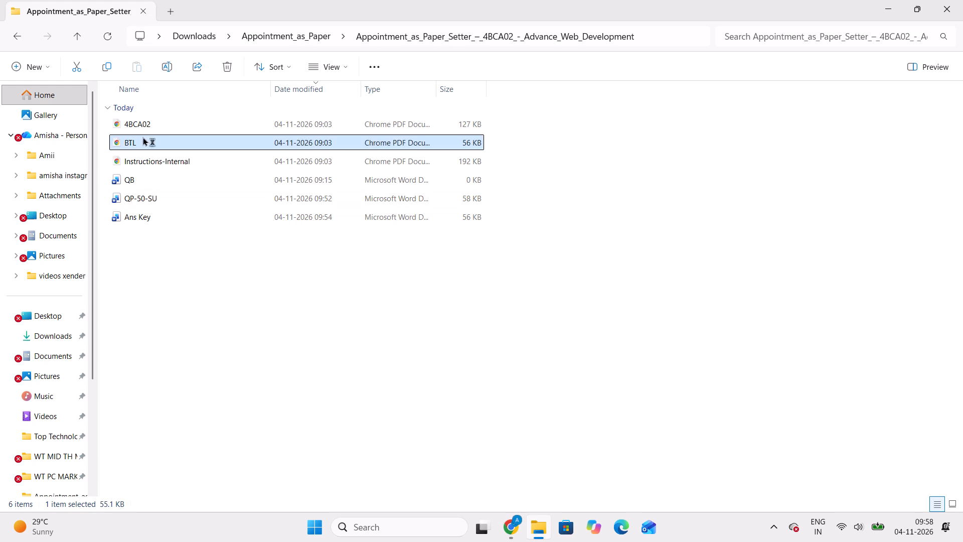
Copy the table title "Bloom's Taxonomy Levels and Verbs" from the BTL PDF.
left_click(450, 141)
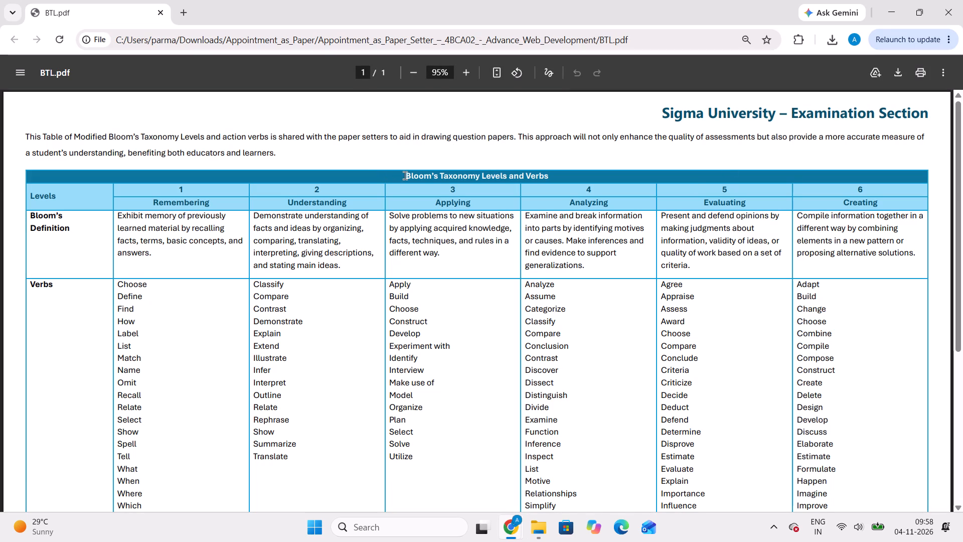
left_click_drag(405, 175, 550, 158)
key("ctrl+c")
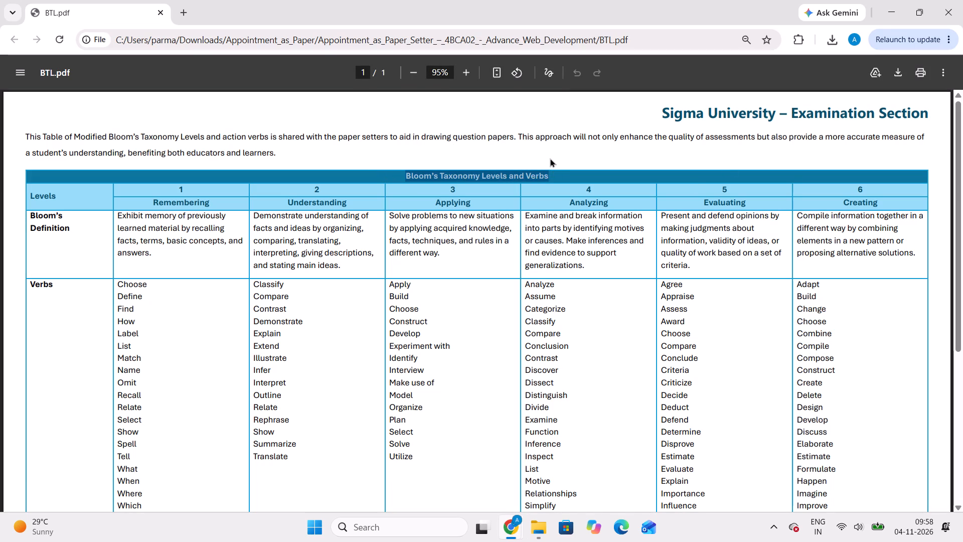
Close the BTL PDF and bring up the incognito browser window that holds the Generate Question Bank chat.
left_click(962, 0)
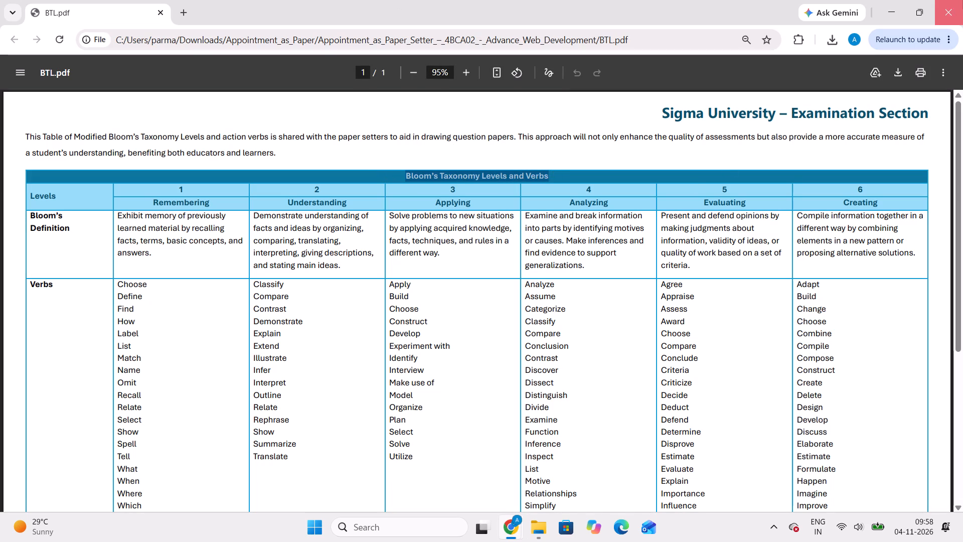
left_click(502, 528)
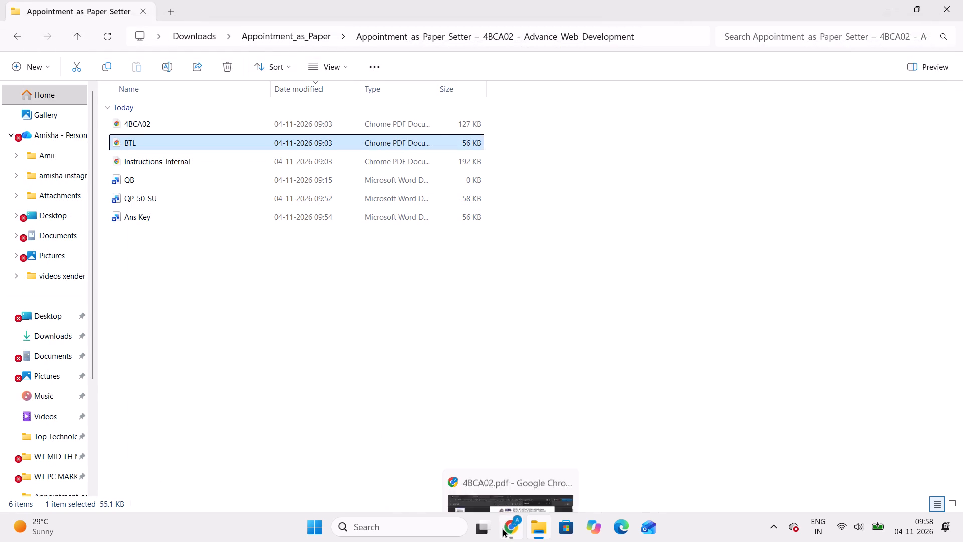
scroll(502, 528, "left", 1)
left_click(486, 518)
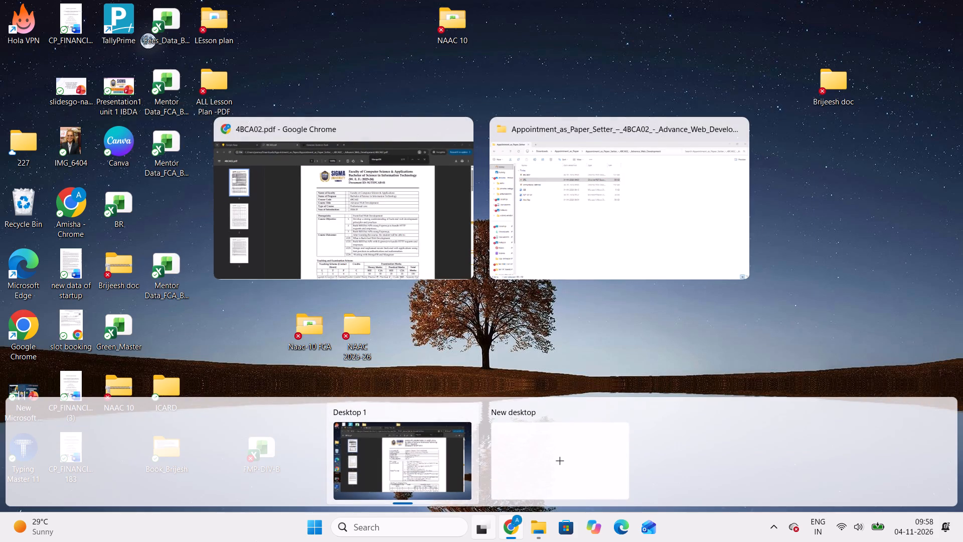
left_click(427, 454)
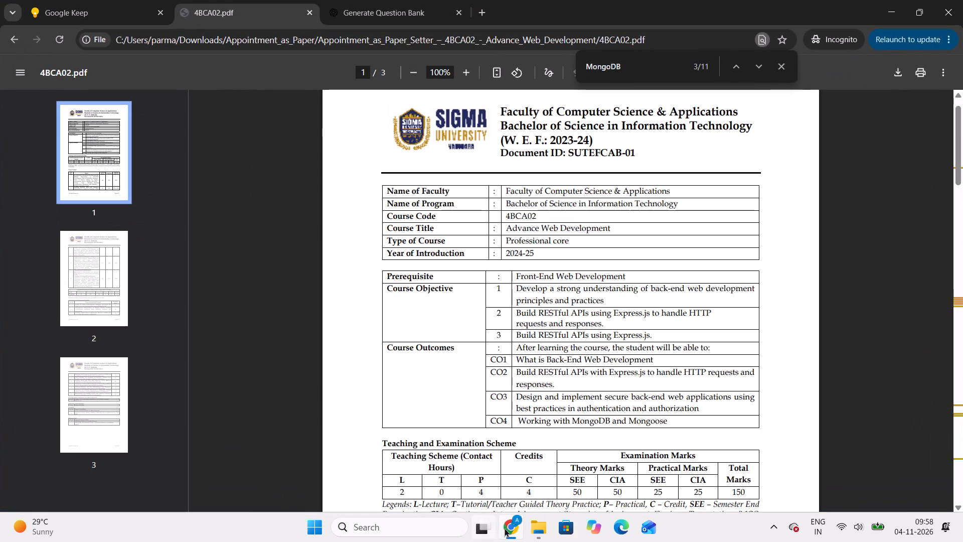
left_click(516, 526)
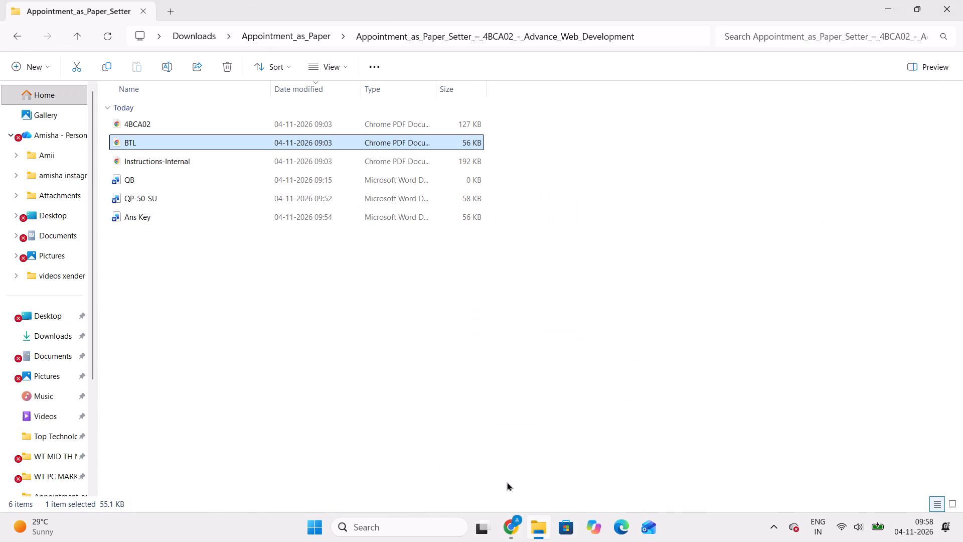
right_click(516, 473)
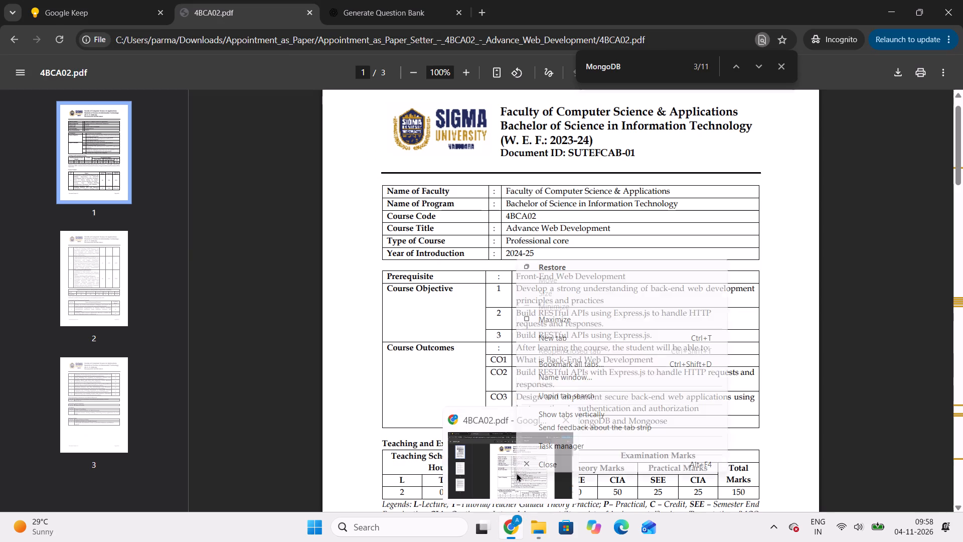
left_click(320, 248)
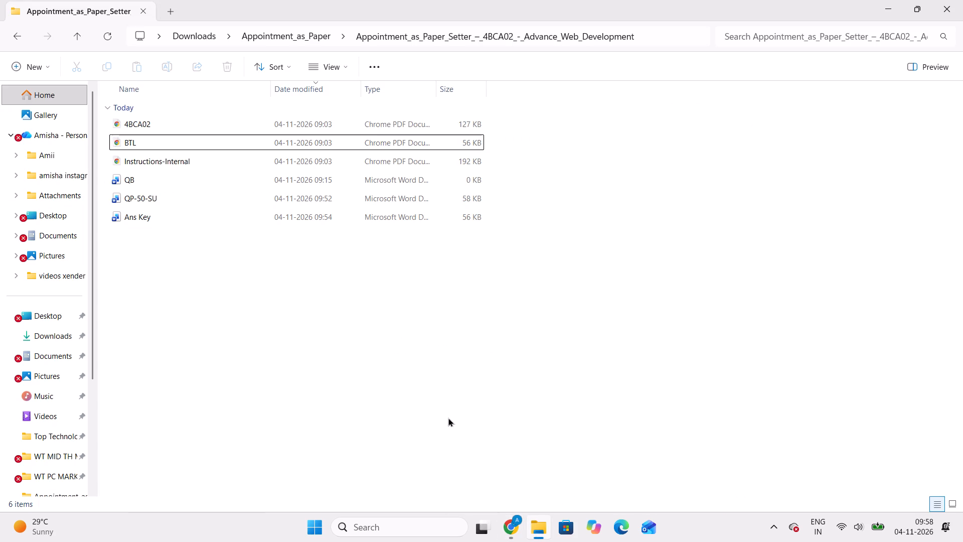